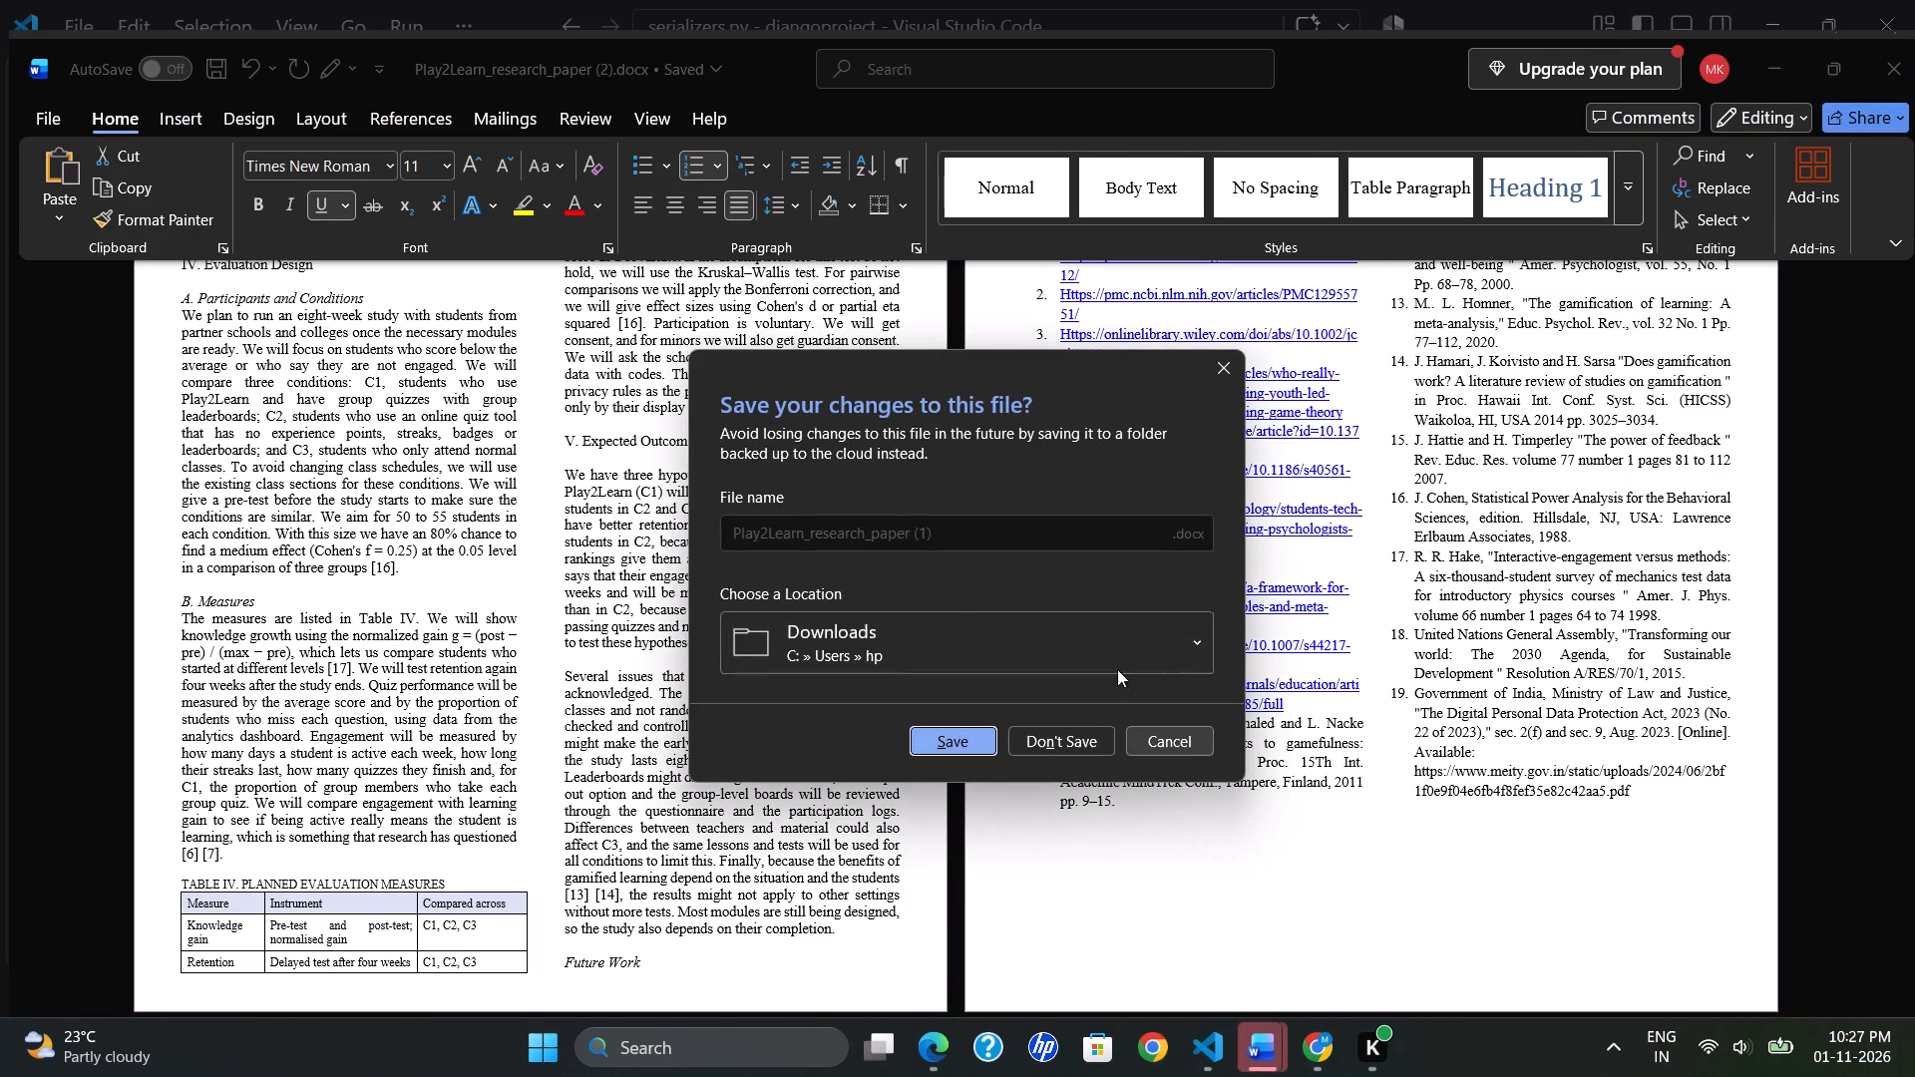
# Dismiss the save-changes prompt and return to the open research paper.
pyautogui.click(1281, 711)
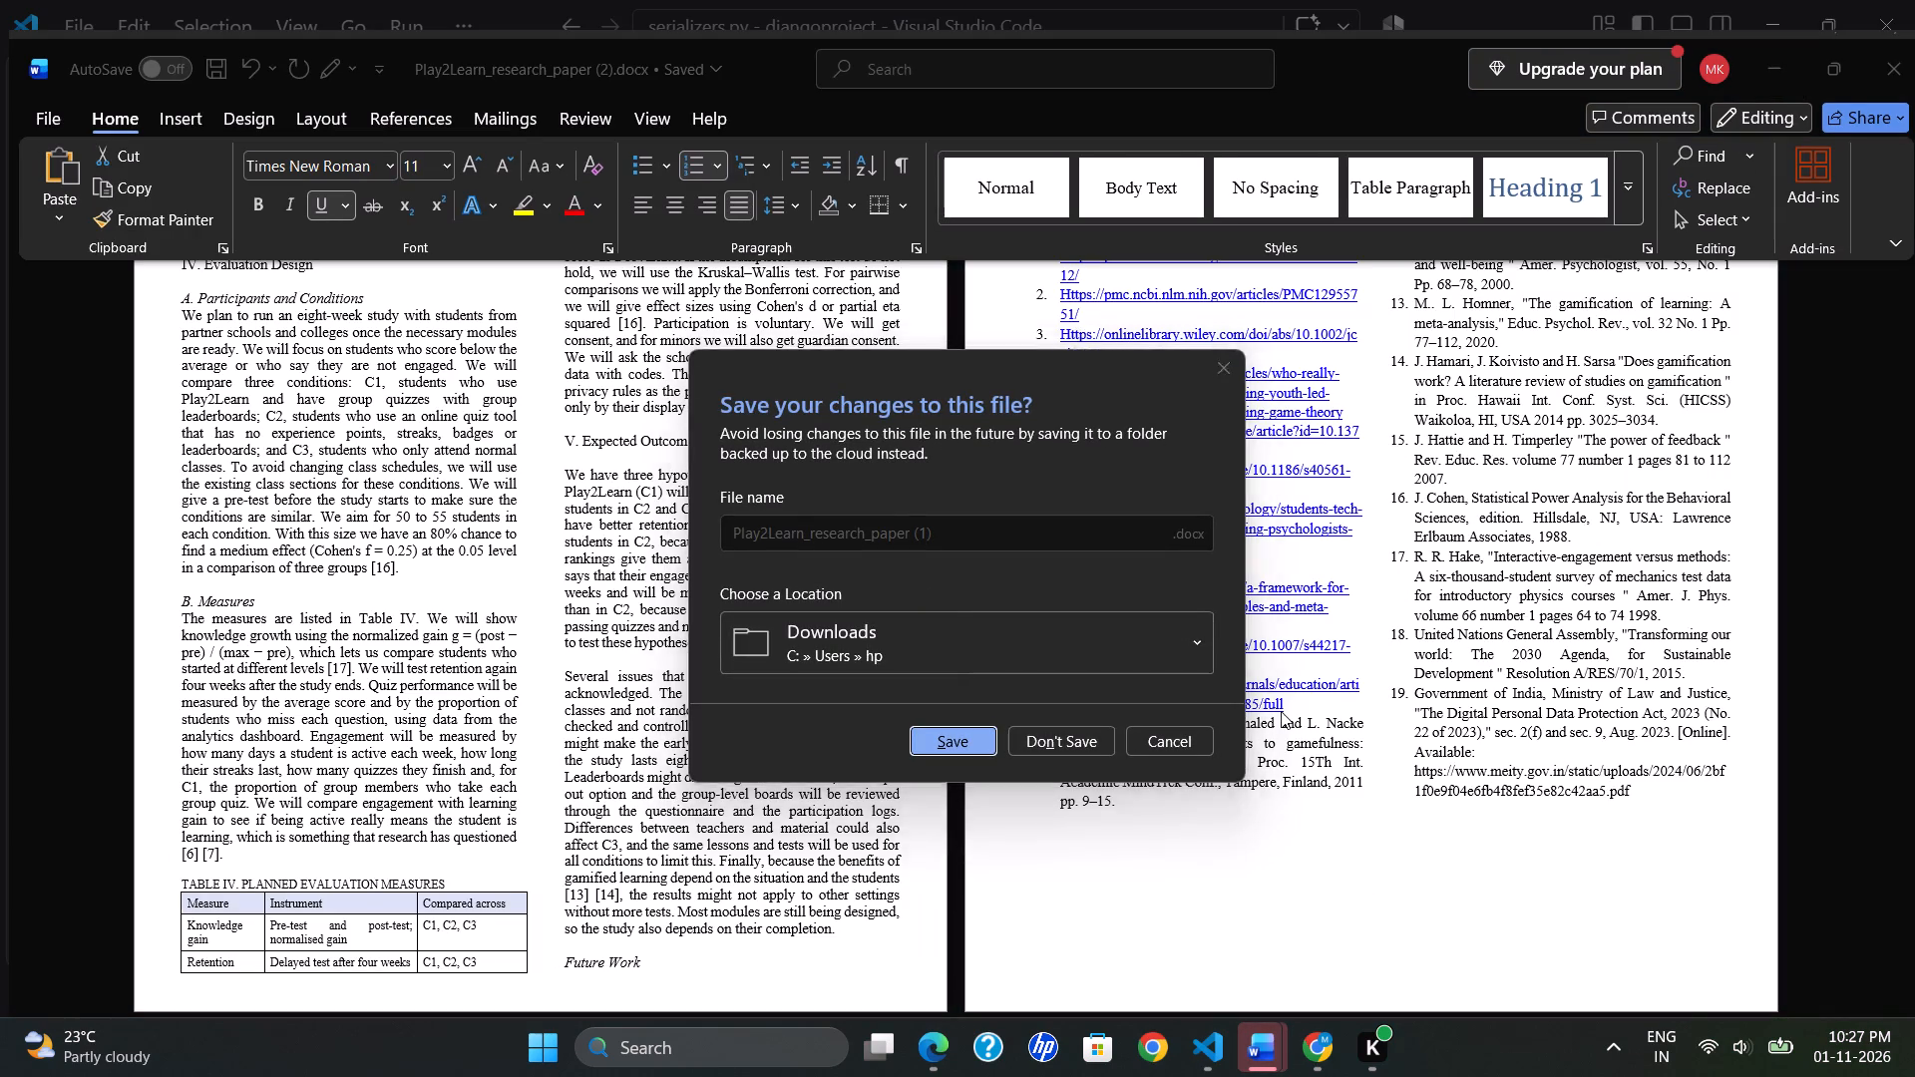
pyautogui.click(1218, 368)
# Look over the Play2Learn research paper from its title page to the references, save it, and close the document.
pyautogui.scroll(1, 578, 630)
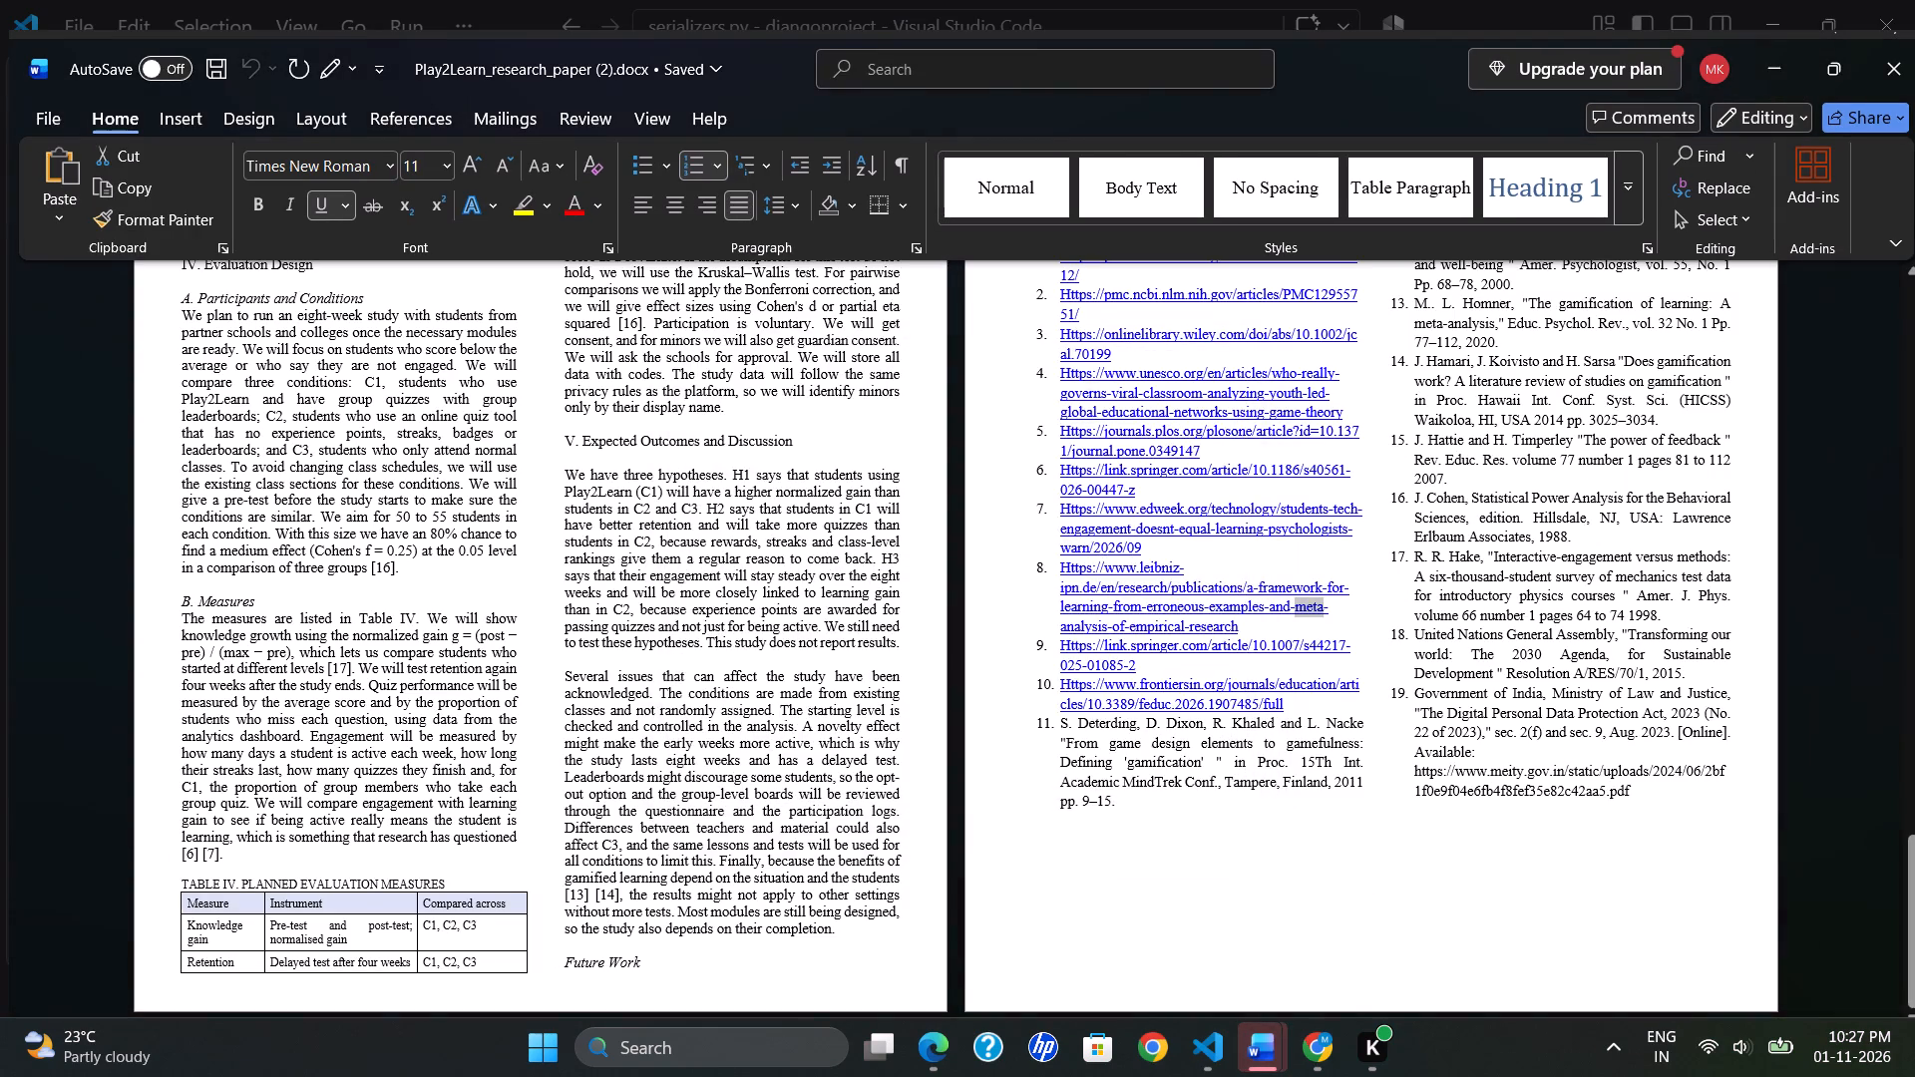
pyautogui.scroll(2, 578, 630)
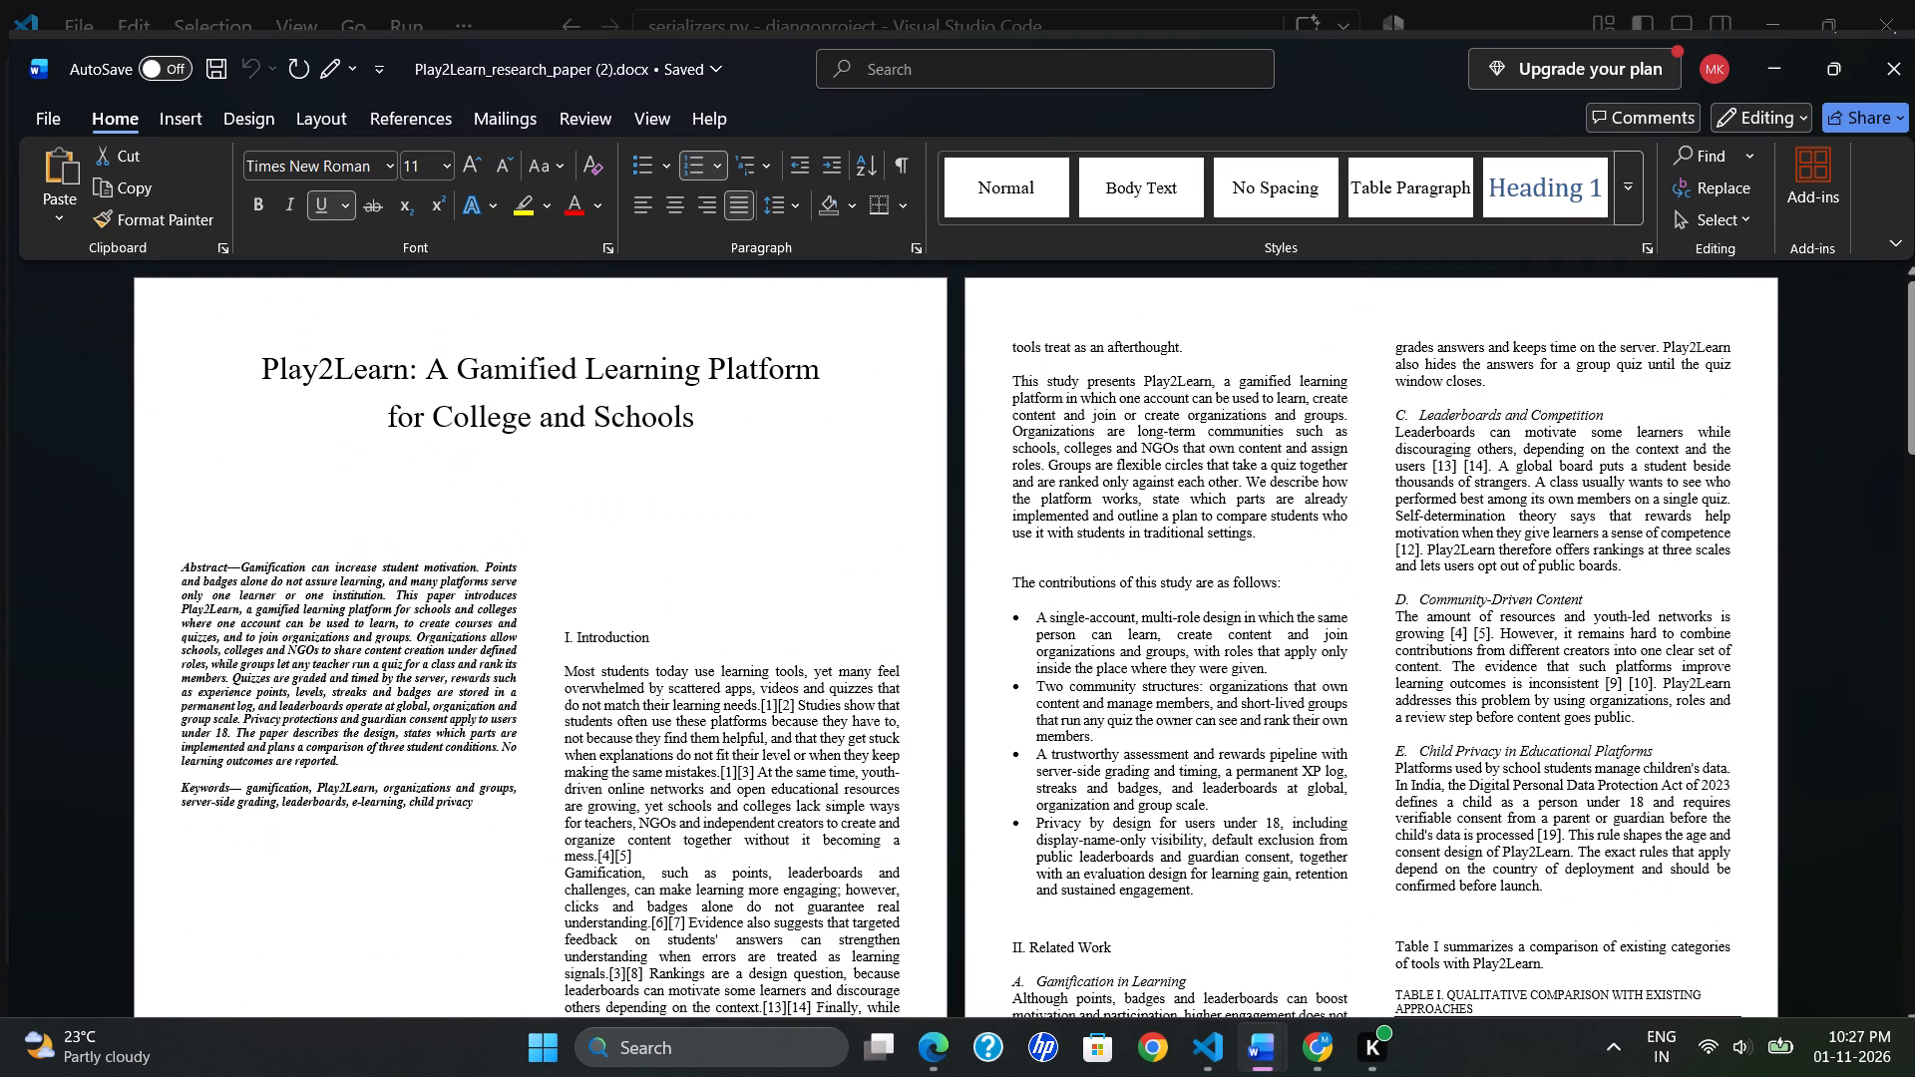
pyautogui.click(631, 579)
pyautogui.scroll(-2, 631, 579)
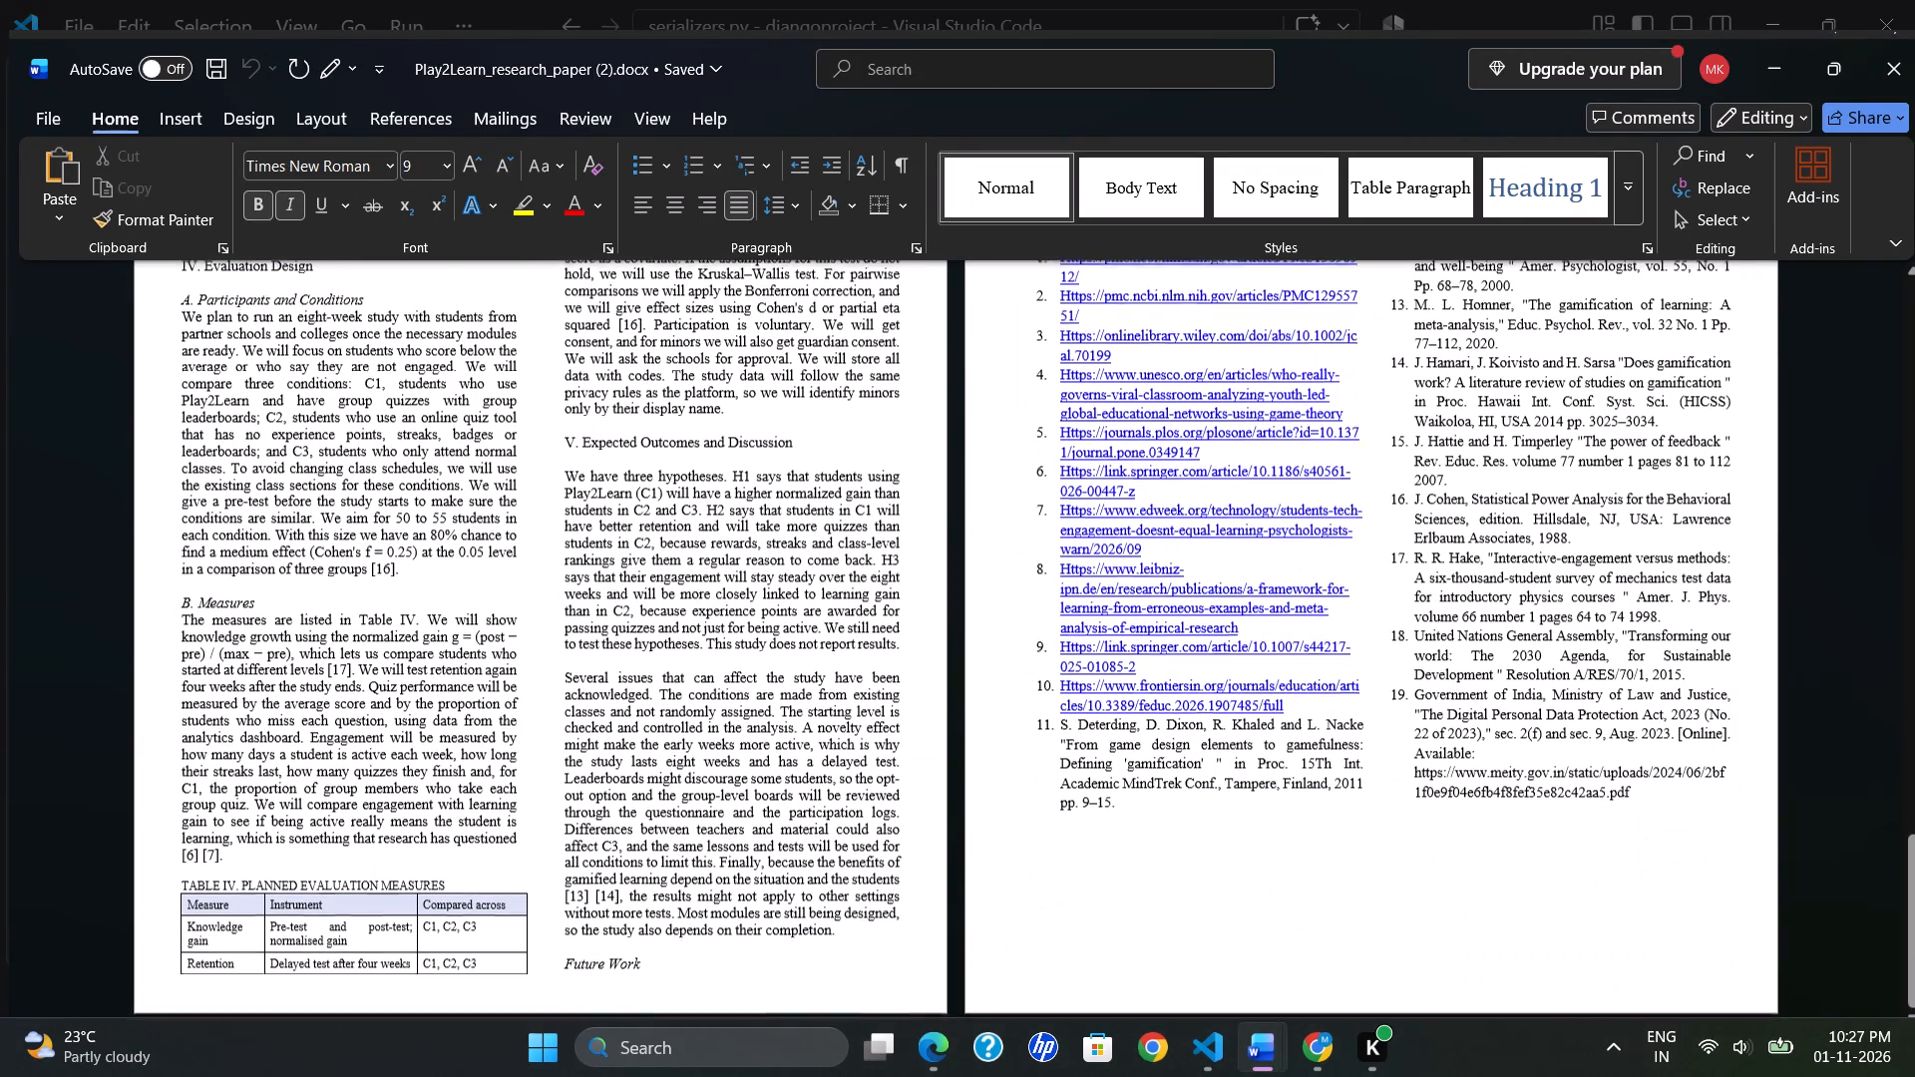
pyautogui.scroll(-1, 631, 579)
pyautogui.hotkey('ctrl', 's')
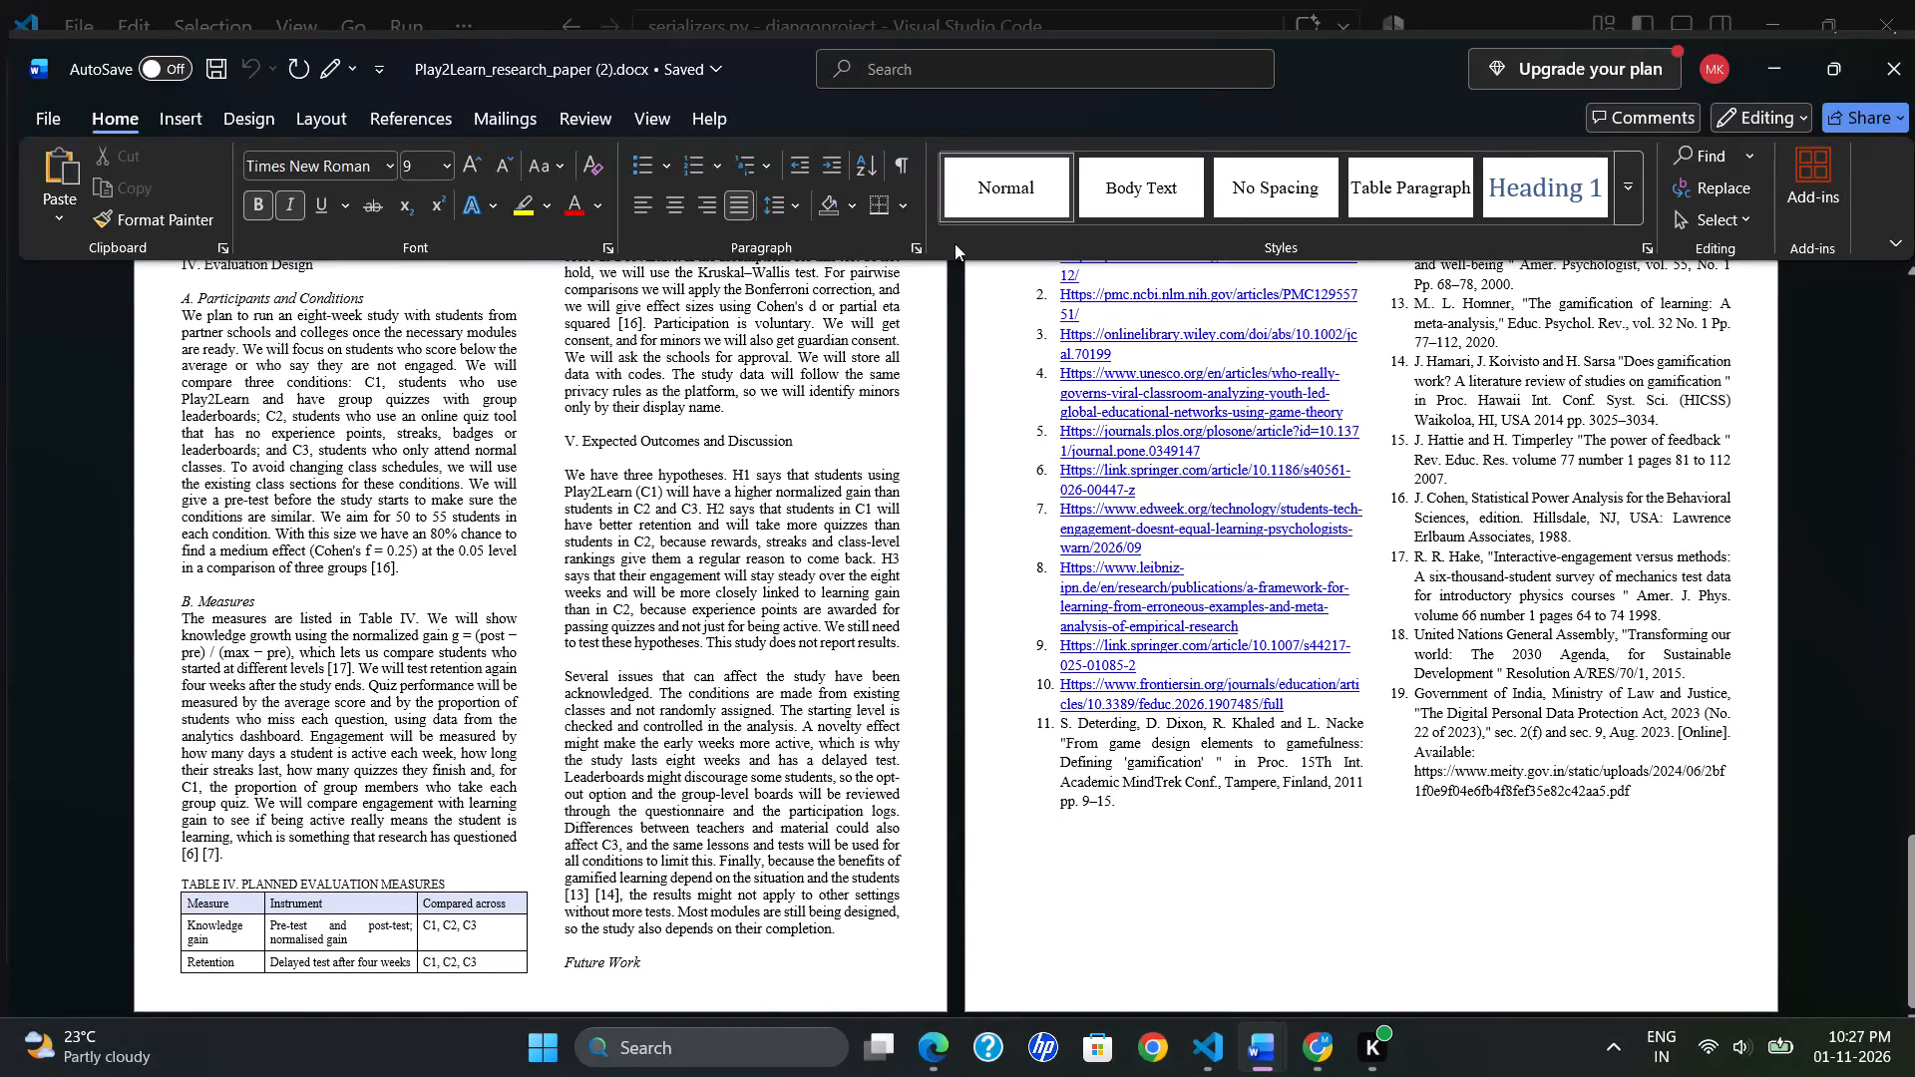
pyautogui.click(1903, 75)
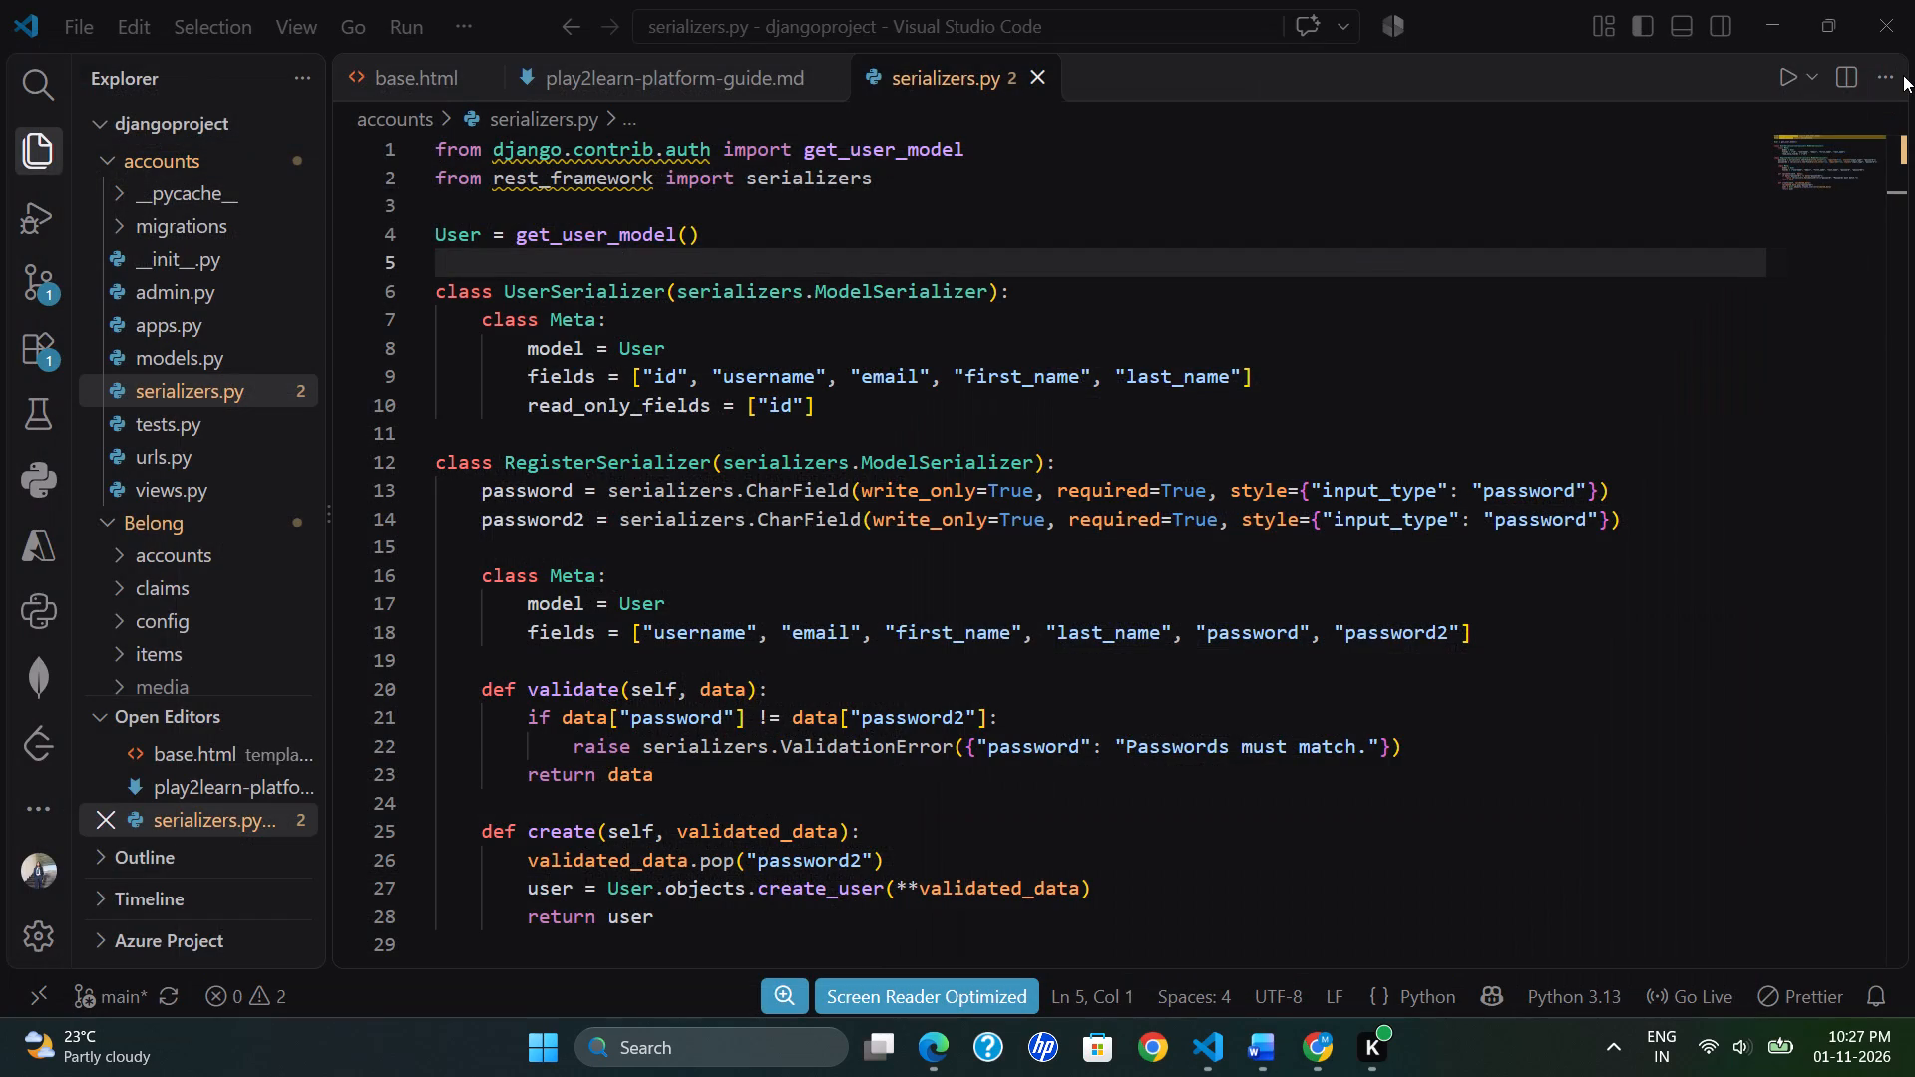
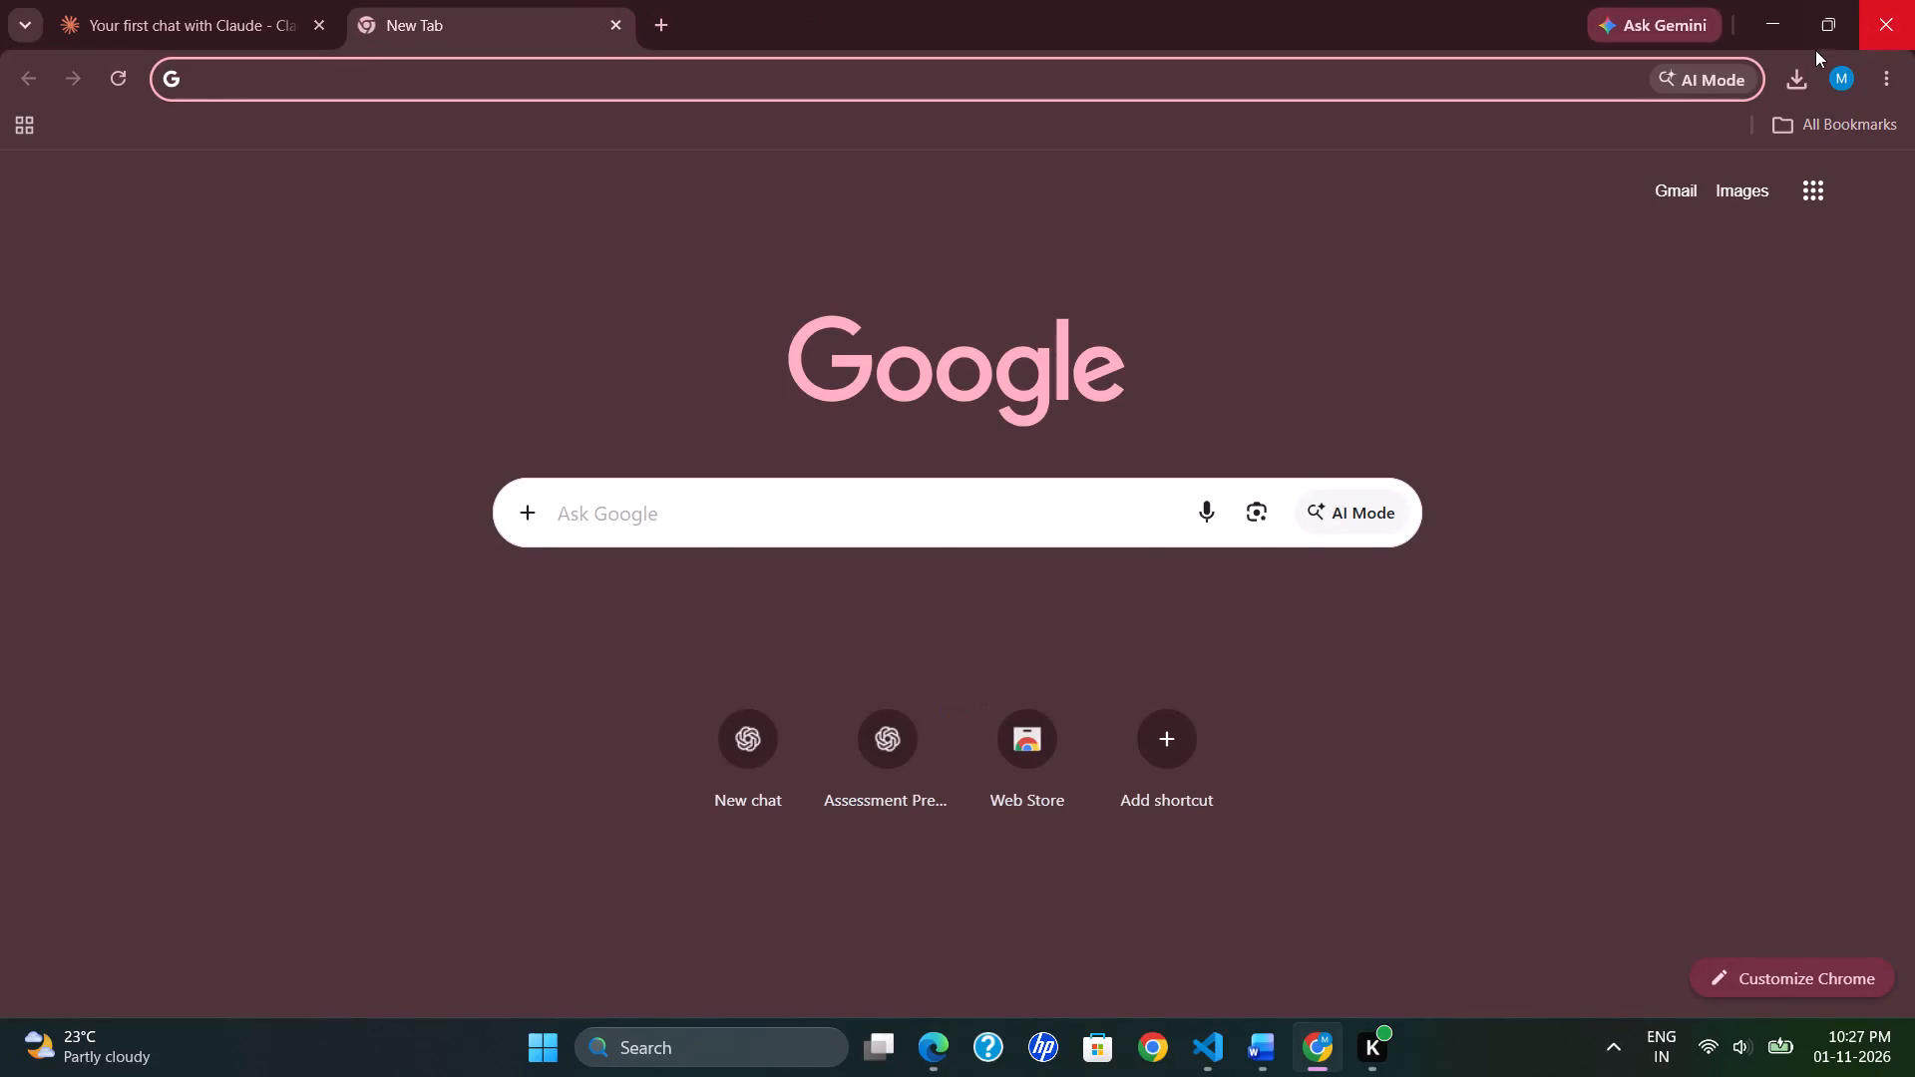
# Reopen the downloaded Play2Learn_research_paper_6pages.docx from Chrome's recent downloads and skim its pages from the abstract to the references.
pyautogui.click(1805, 73)
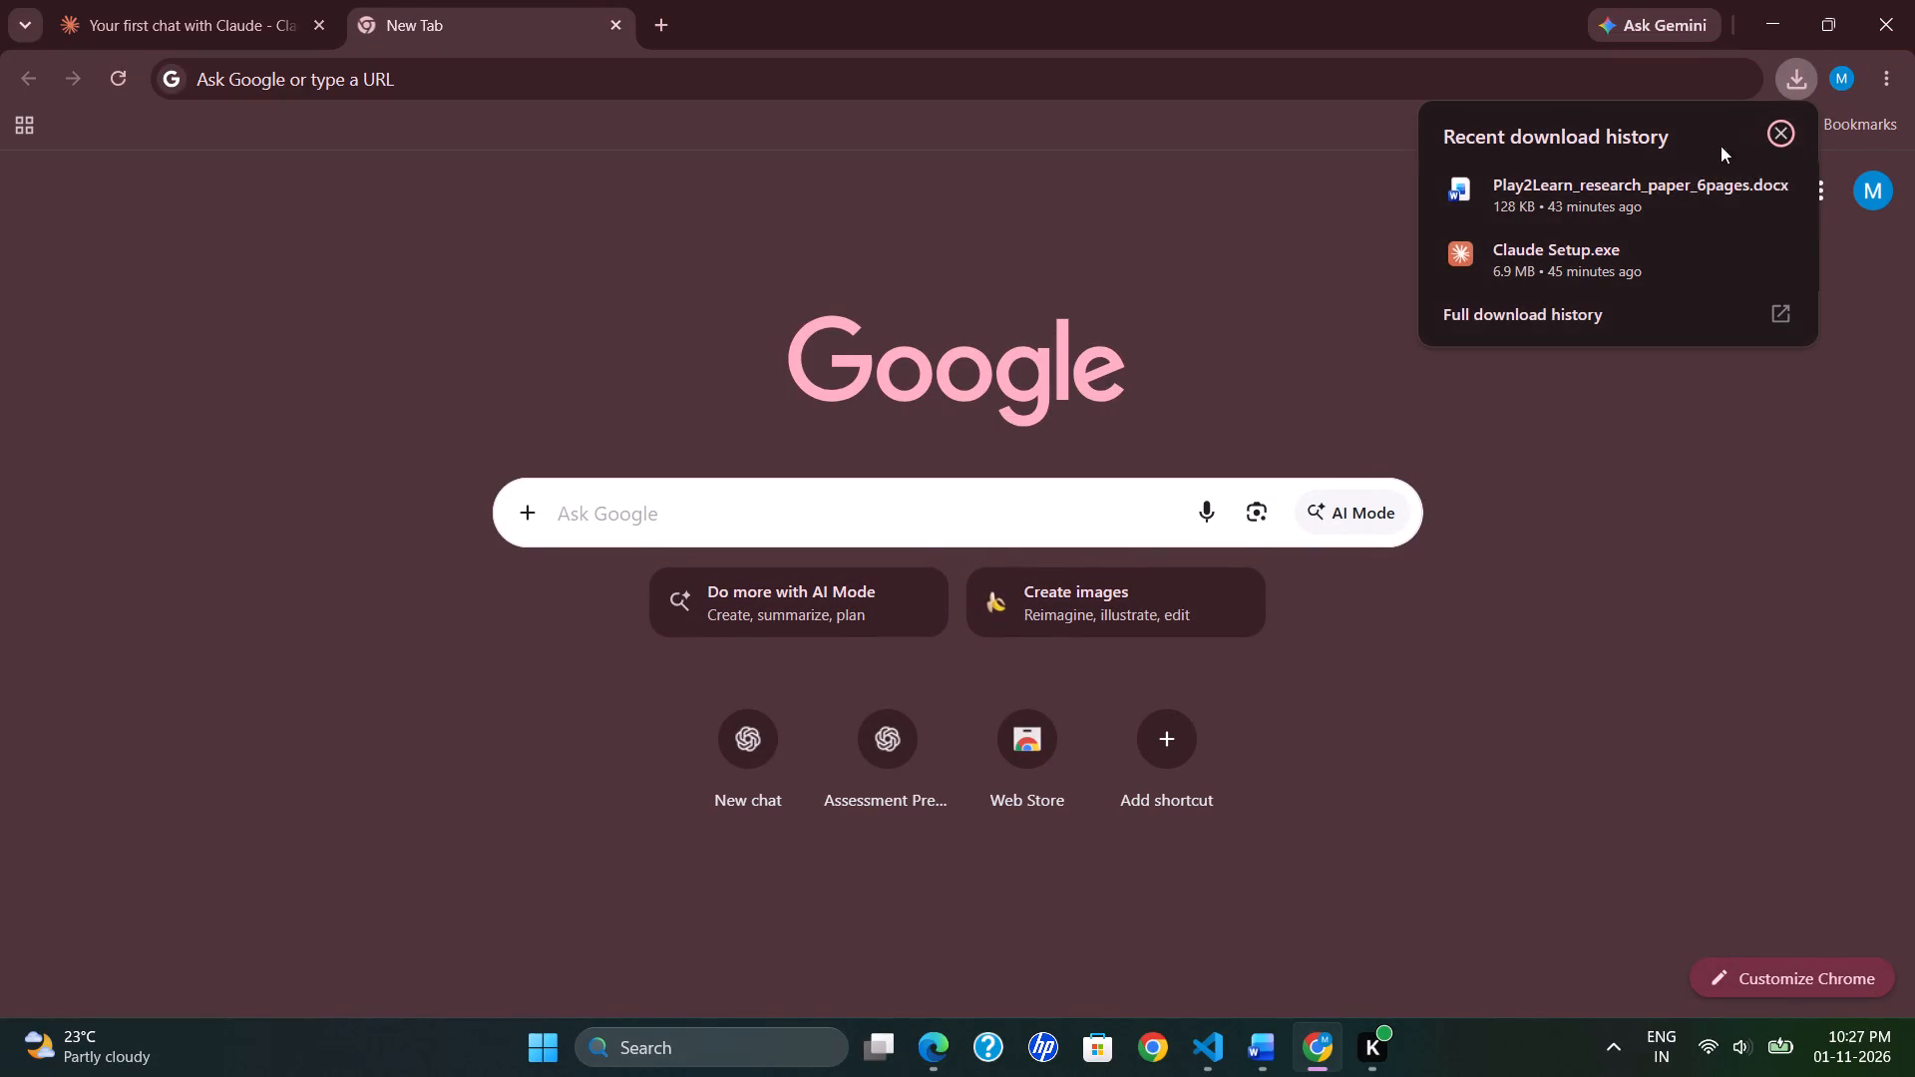
pyautogui.doubleClick(1641, 204)
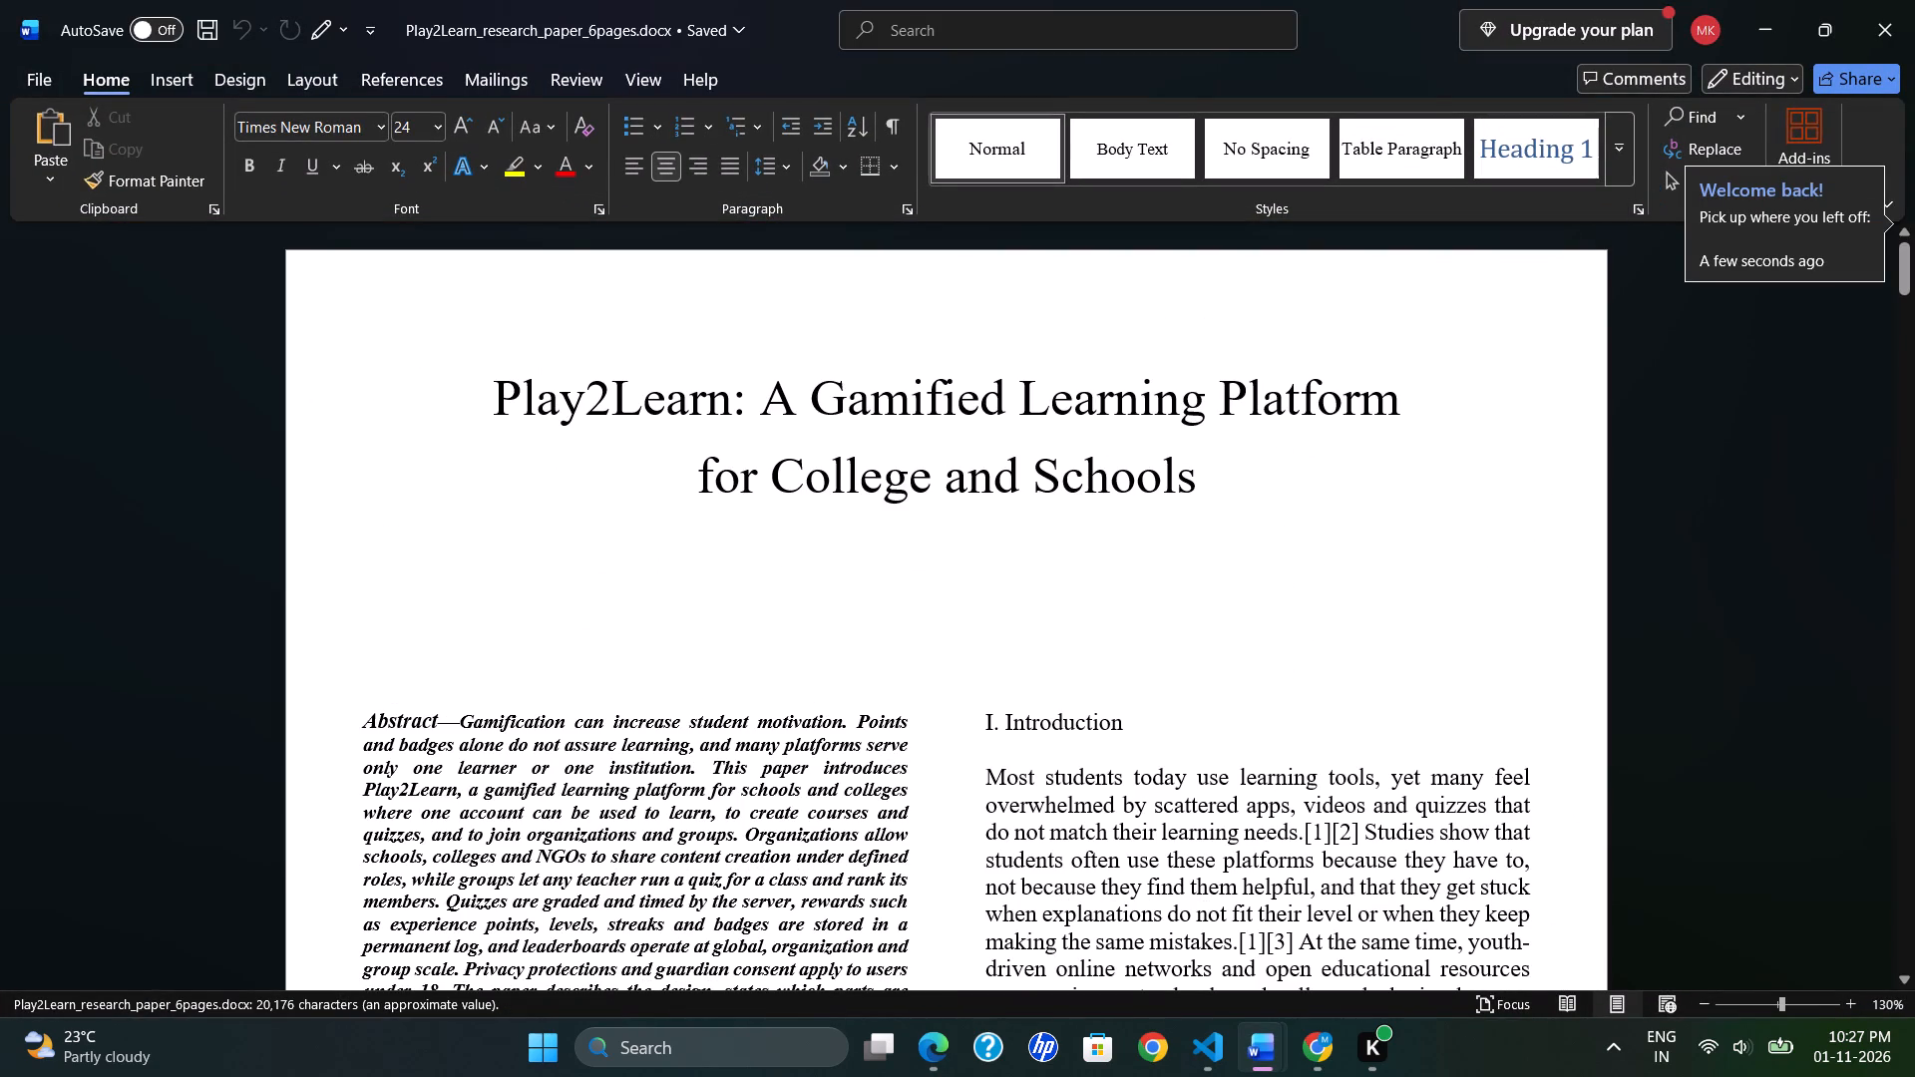
pyautogui.keyDown('ctrl'); pyautogui.scroll(-4, 1070, 526); pyautogui.keyUp('ctrl')
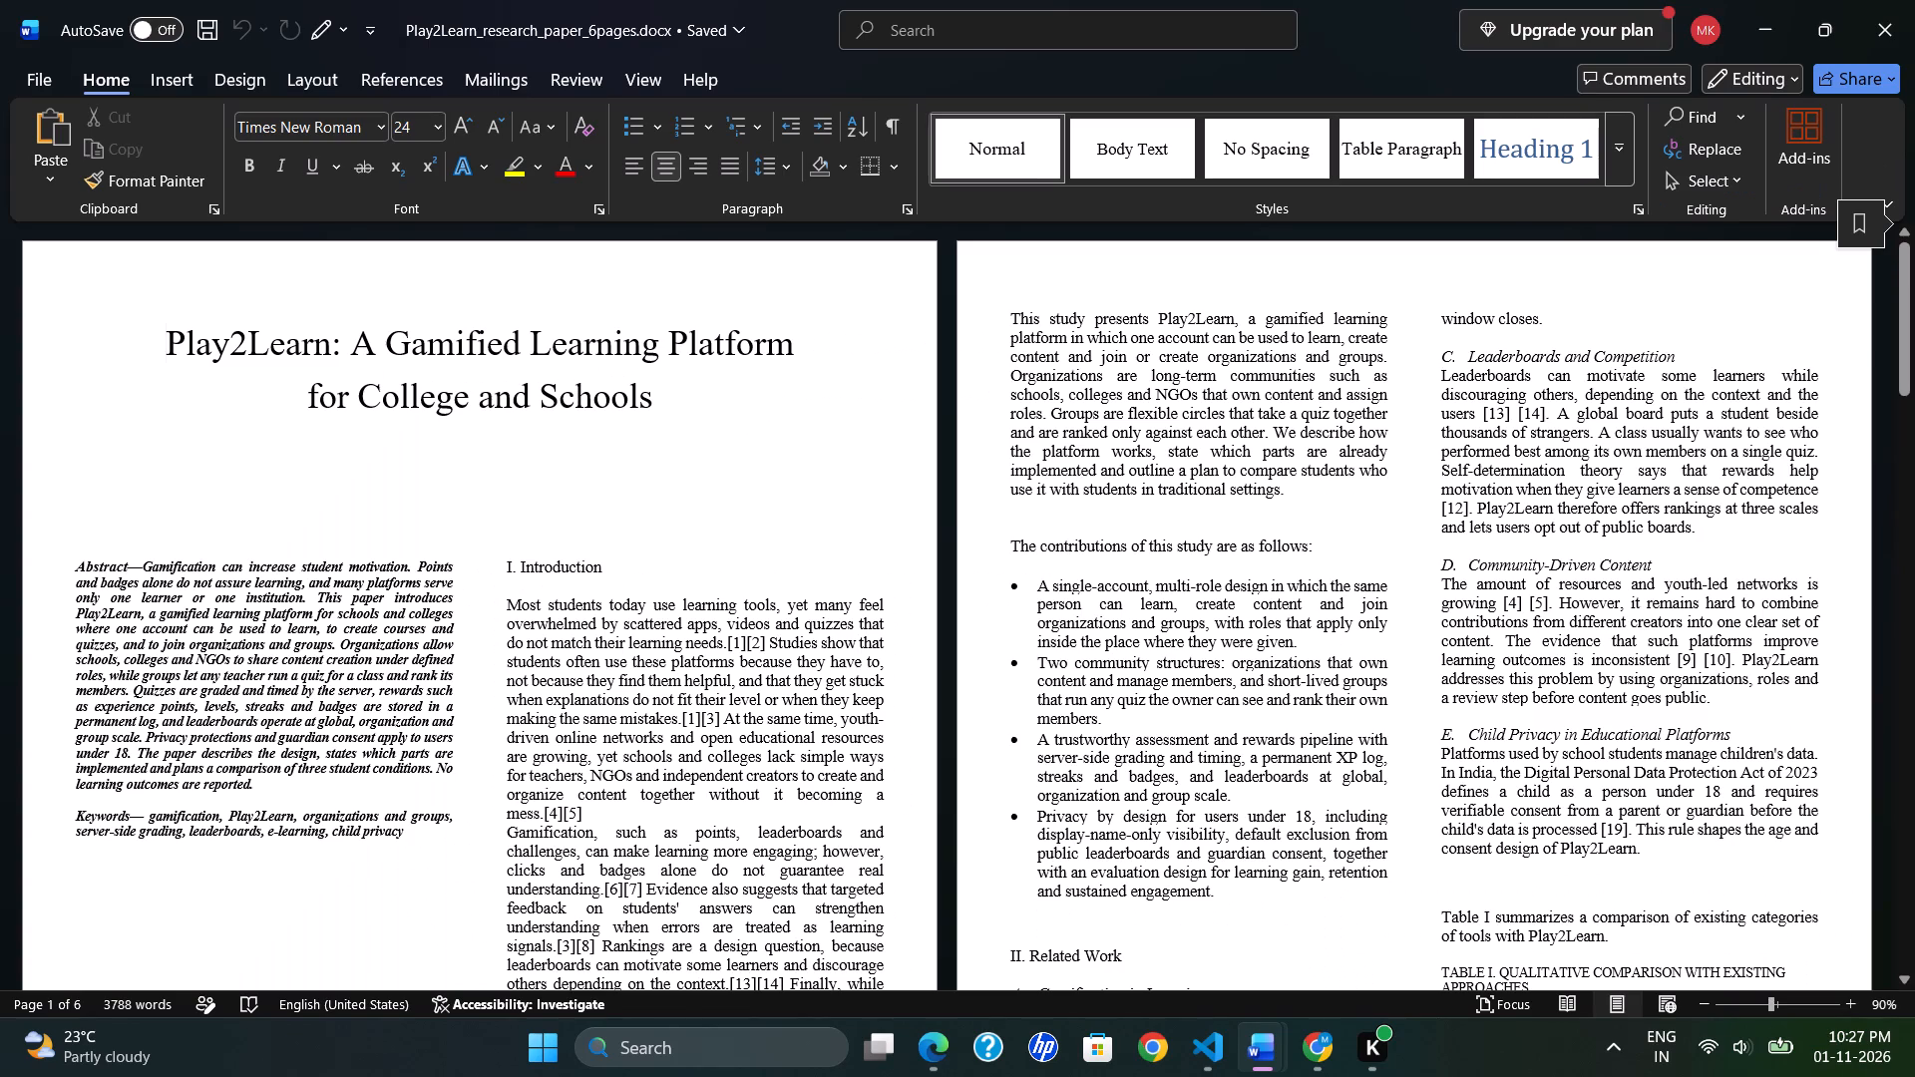
pyautogui.scroll(-1, 739, 658)
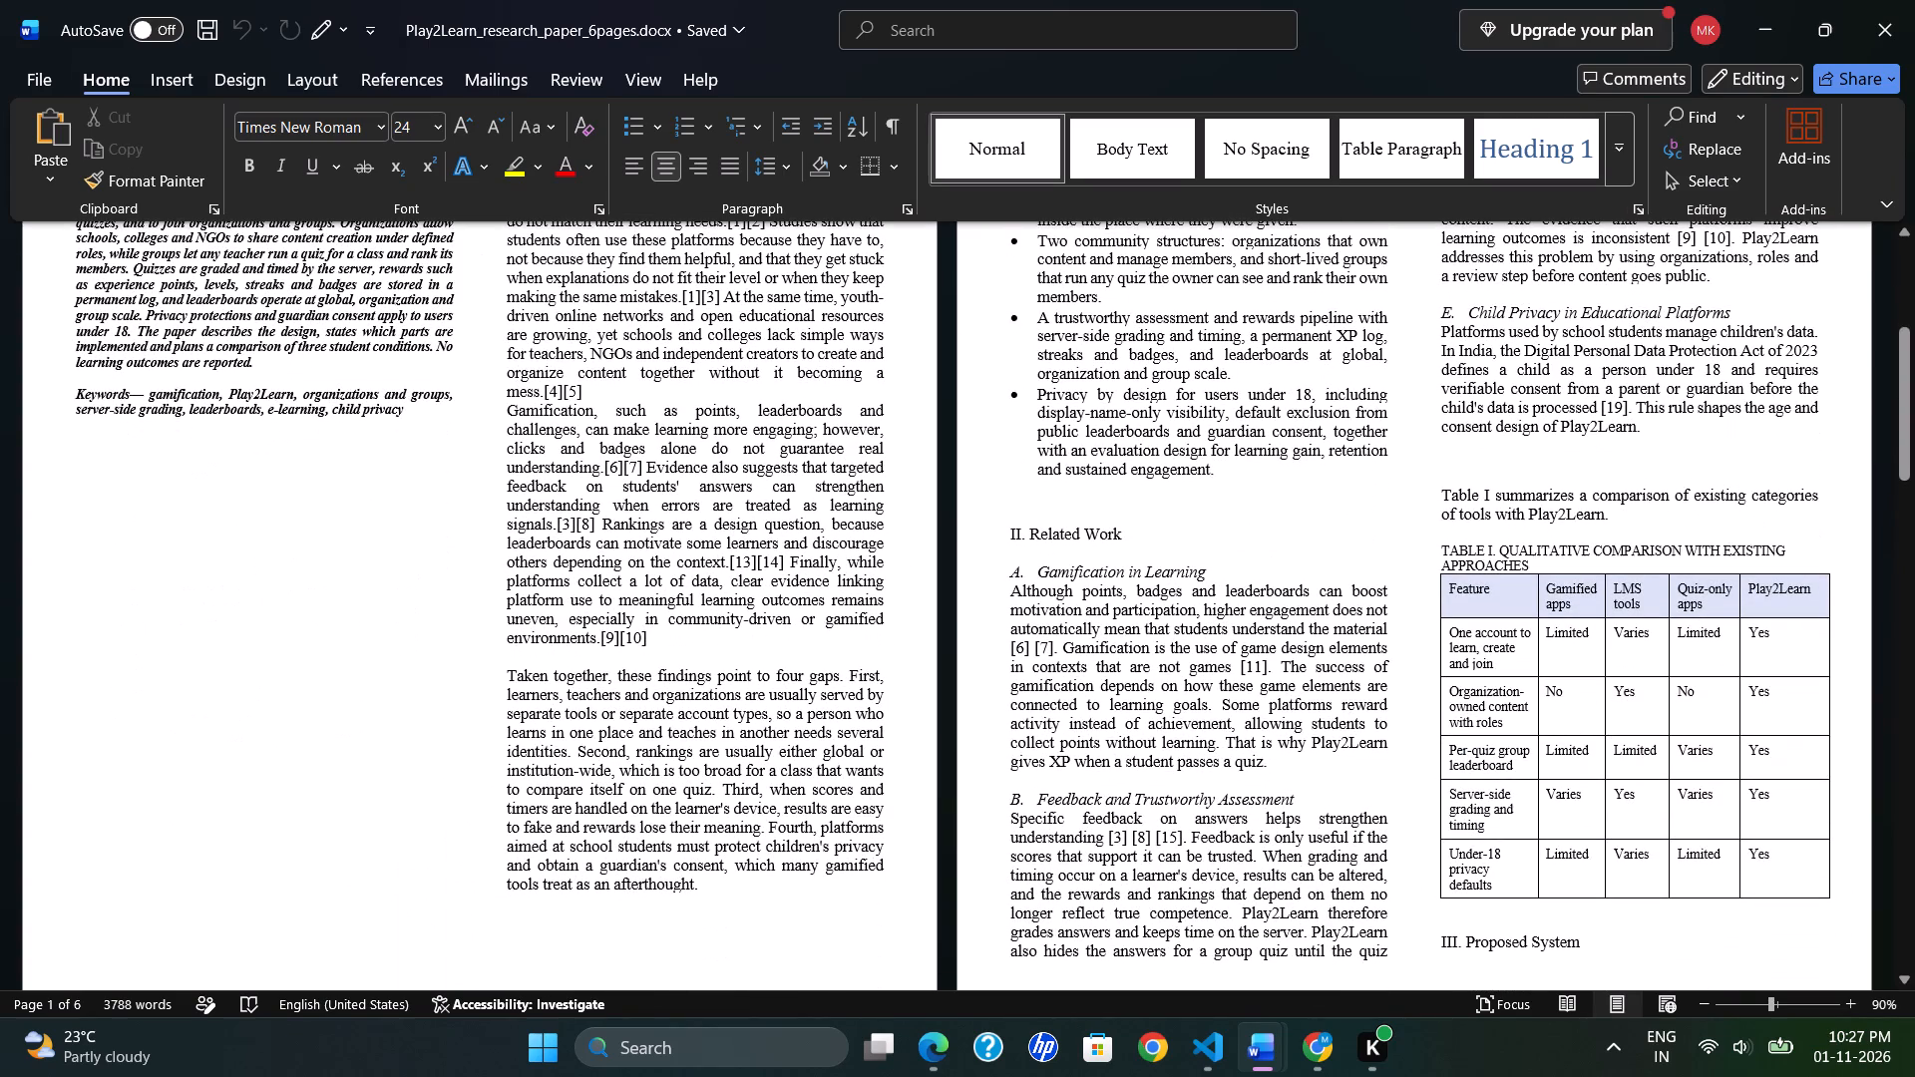
pyautogui.scroll(-2, 739, 658)
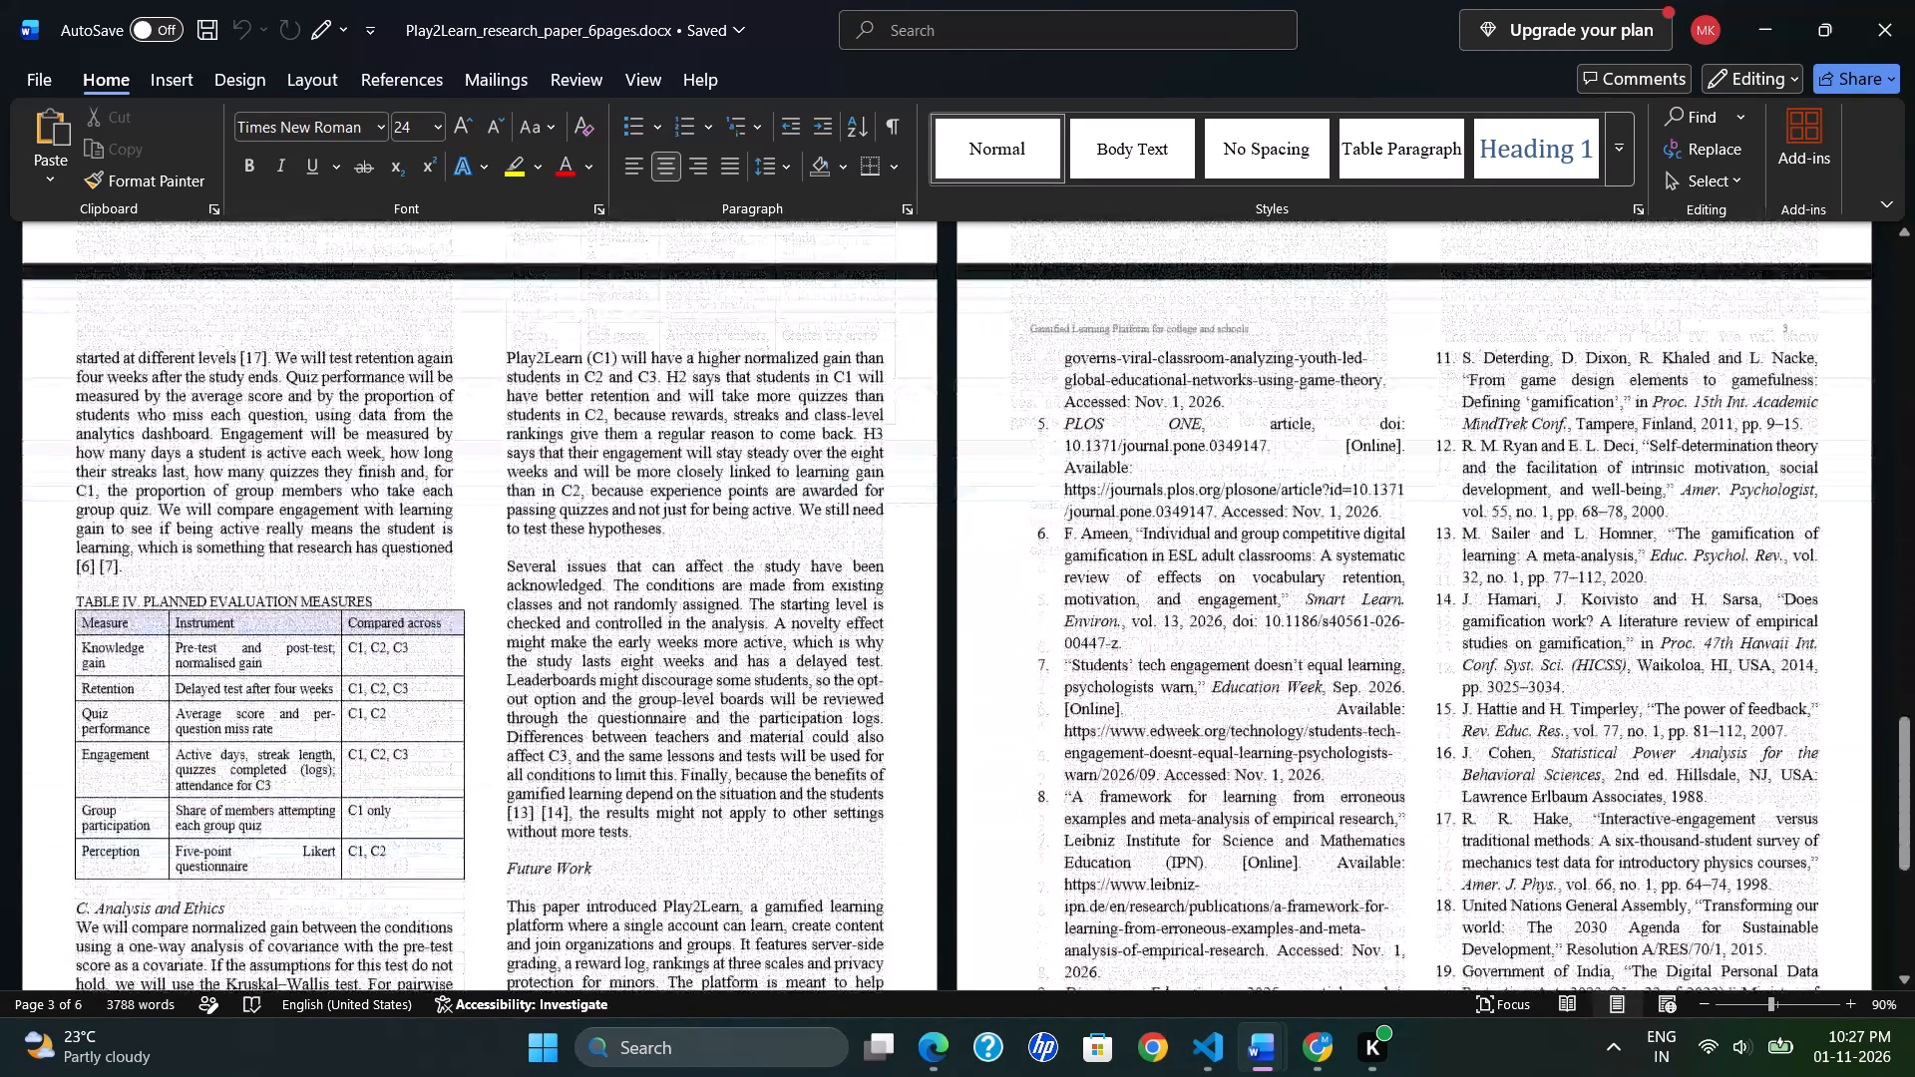
pyautogui.scroll(-1, 739, 658)
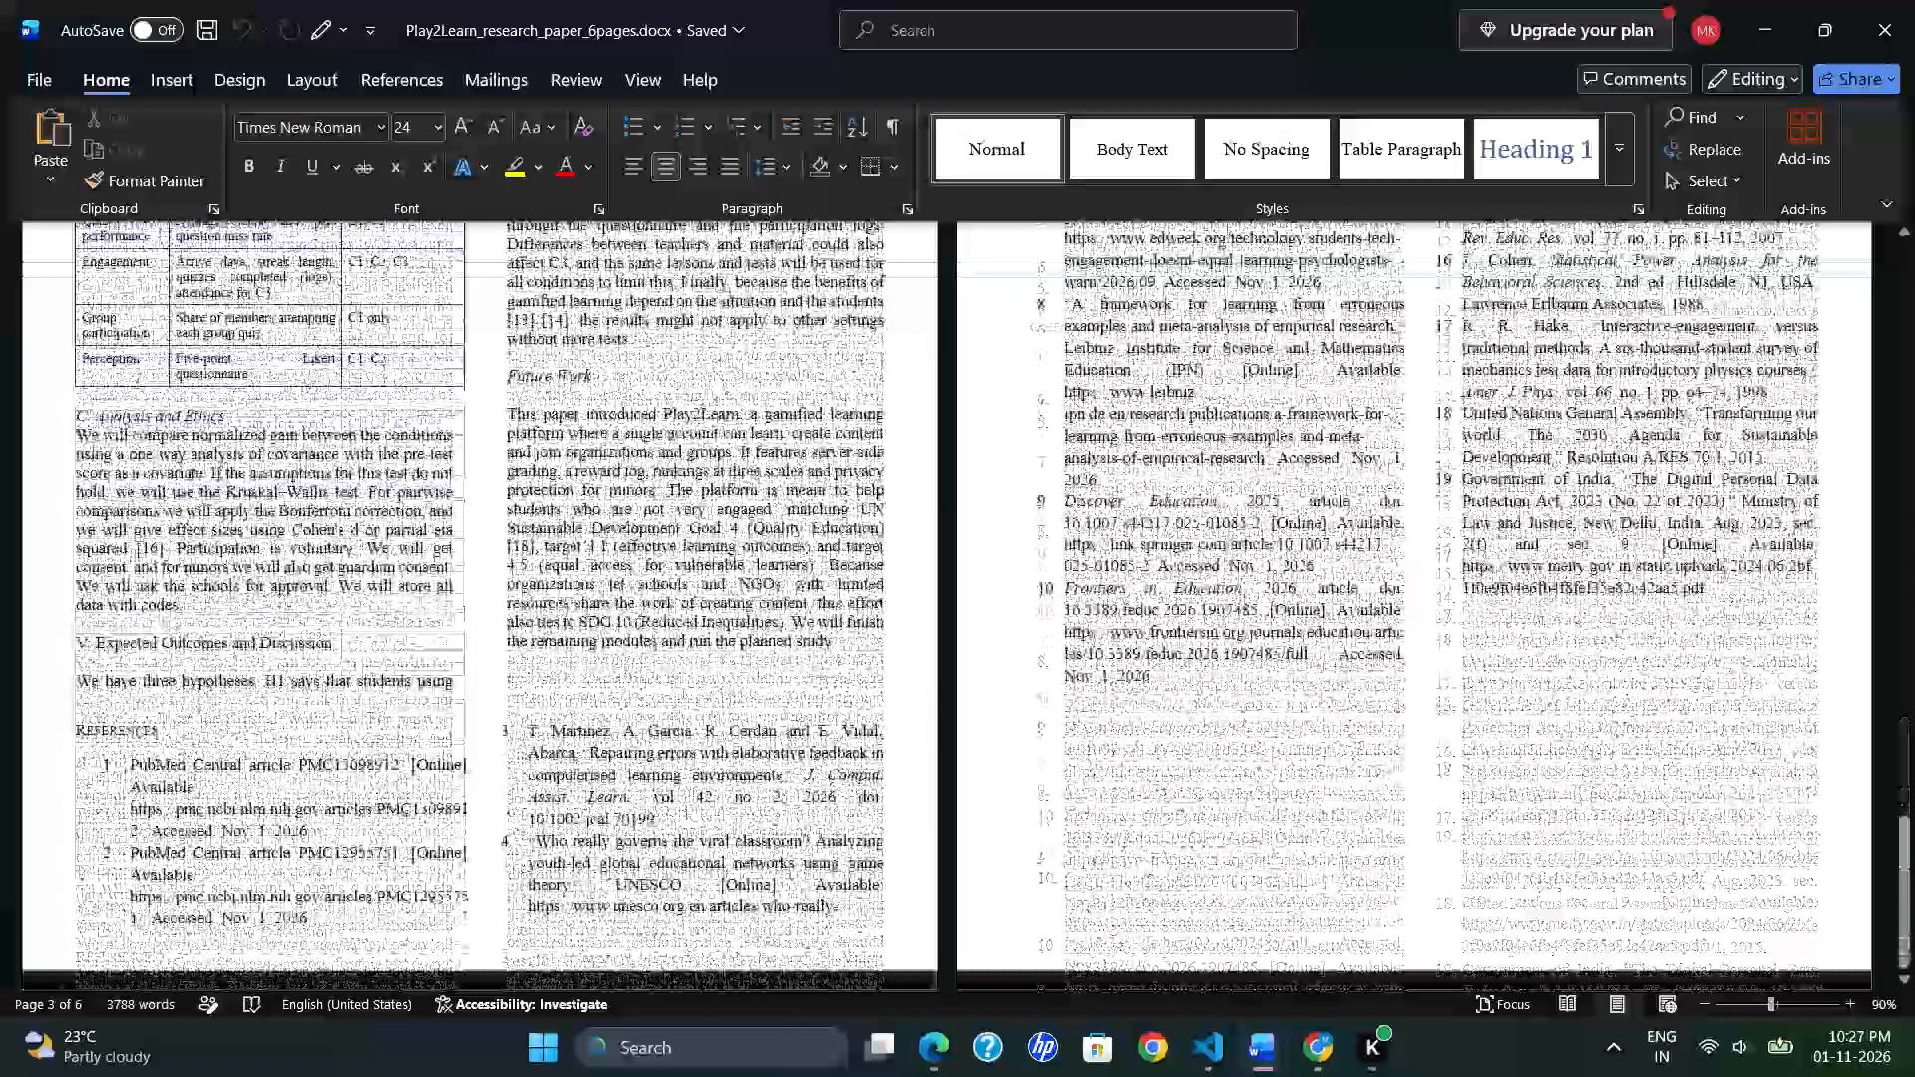
pyautogui.scroll(2, 739, 658)
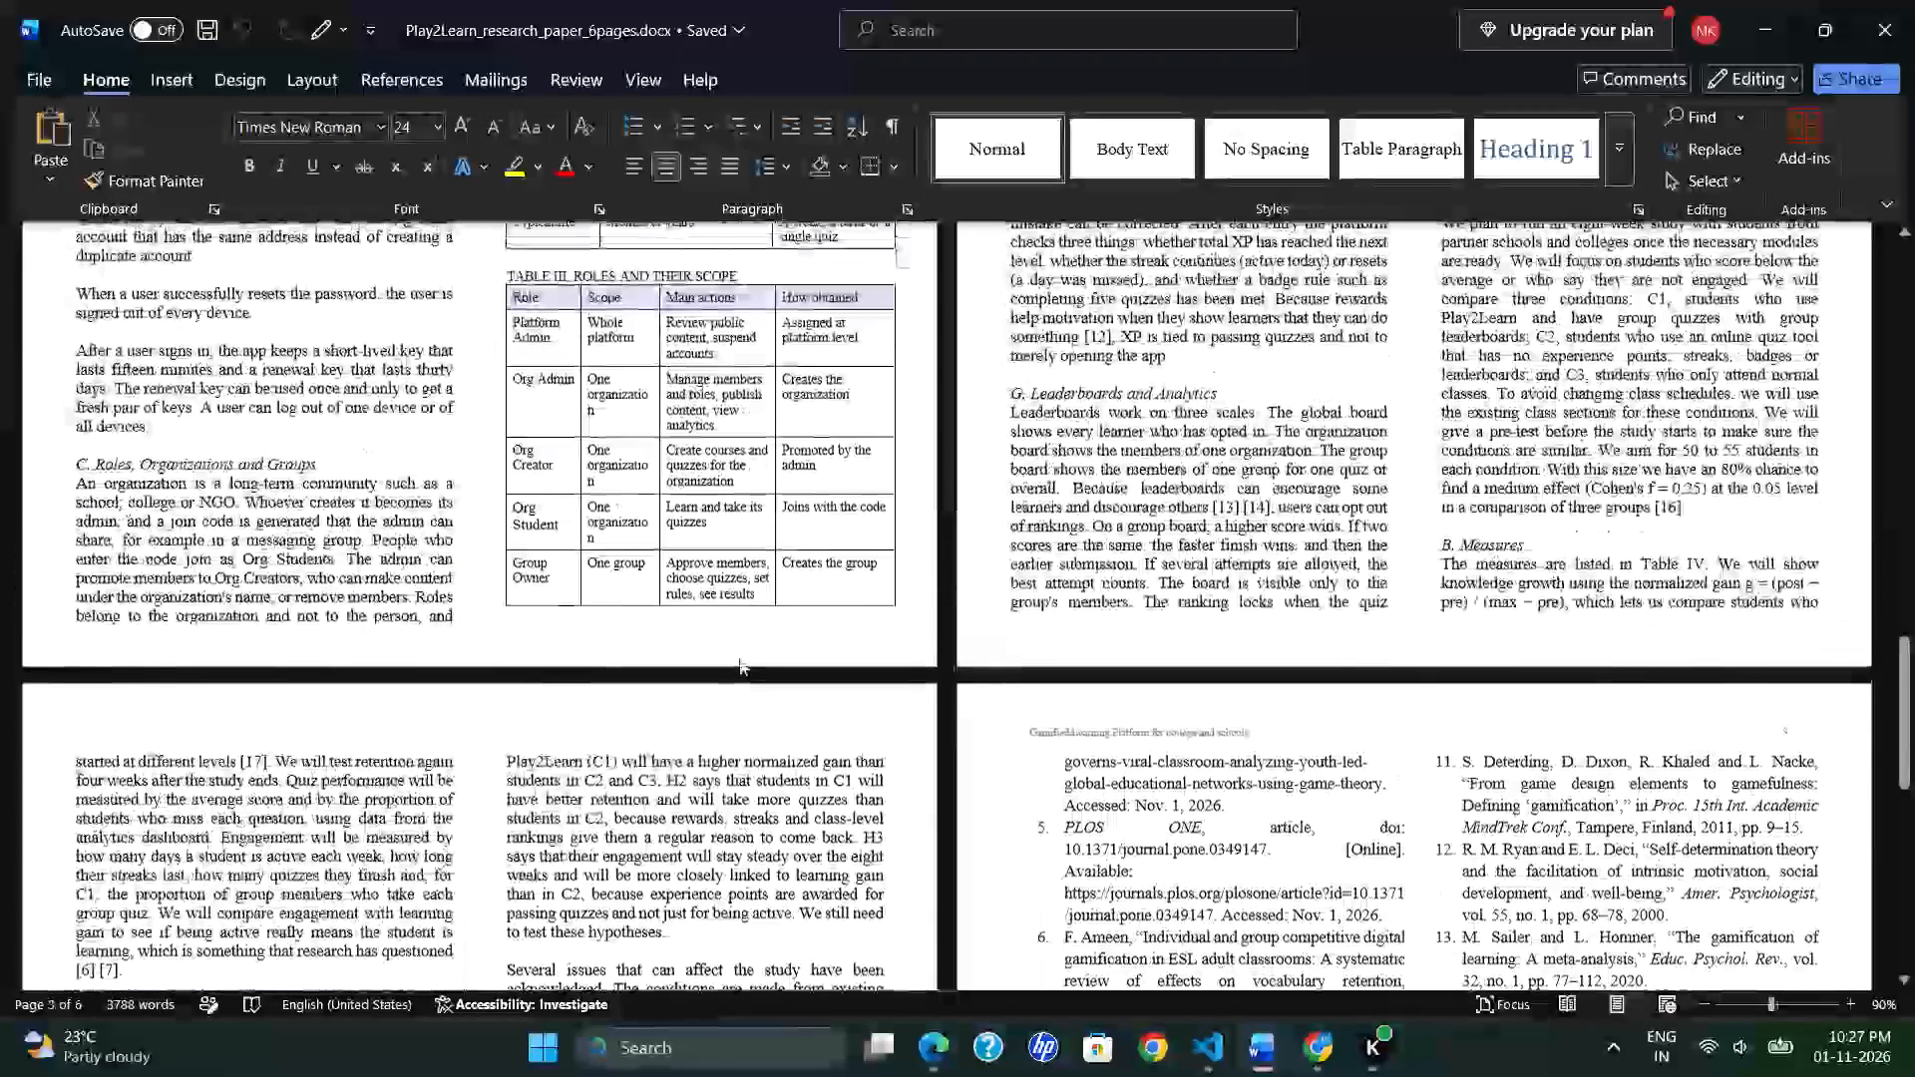
pyautogui.scroll(2, 739, 658)
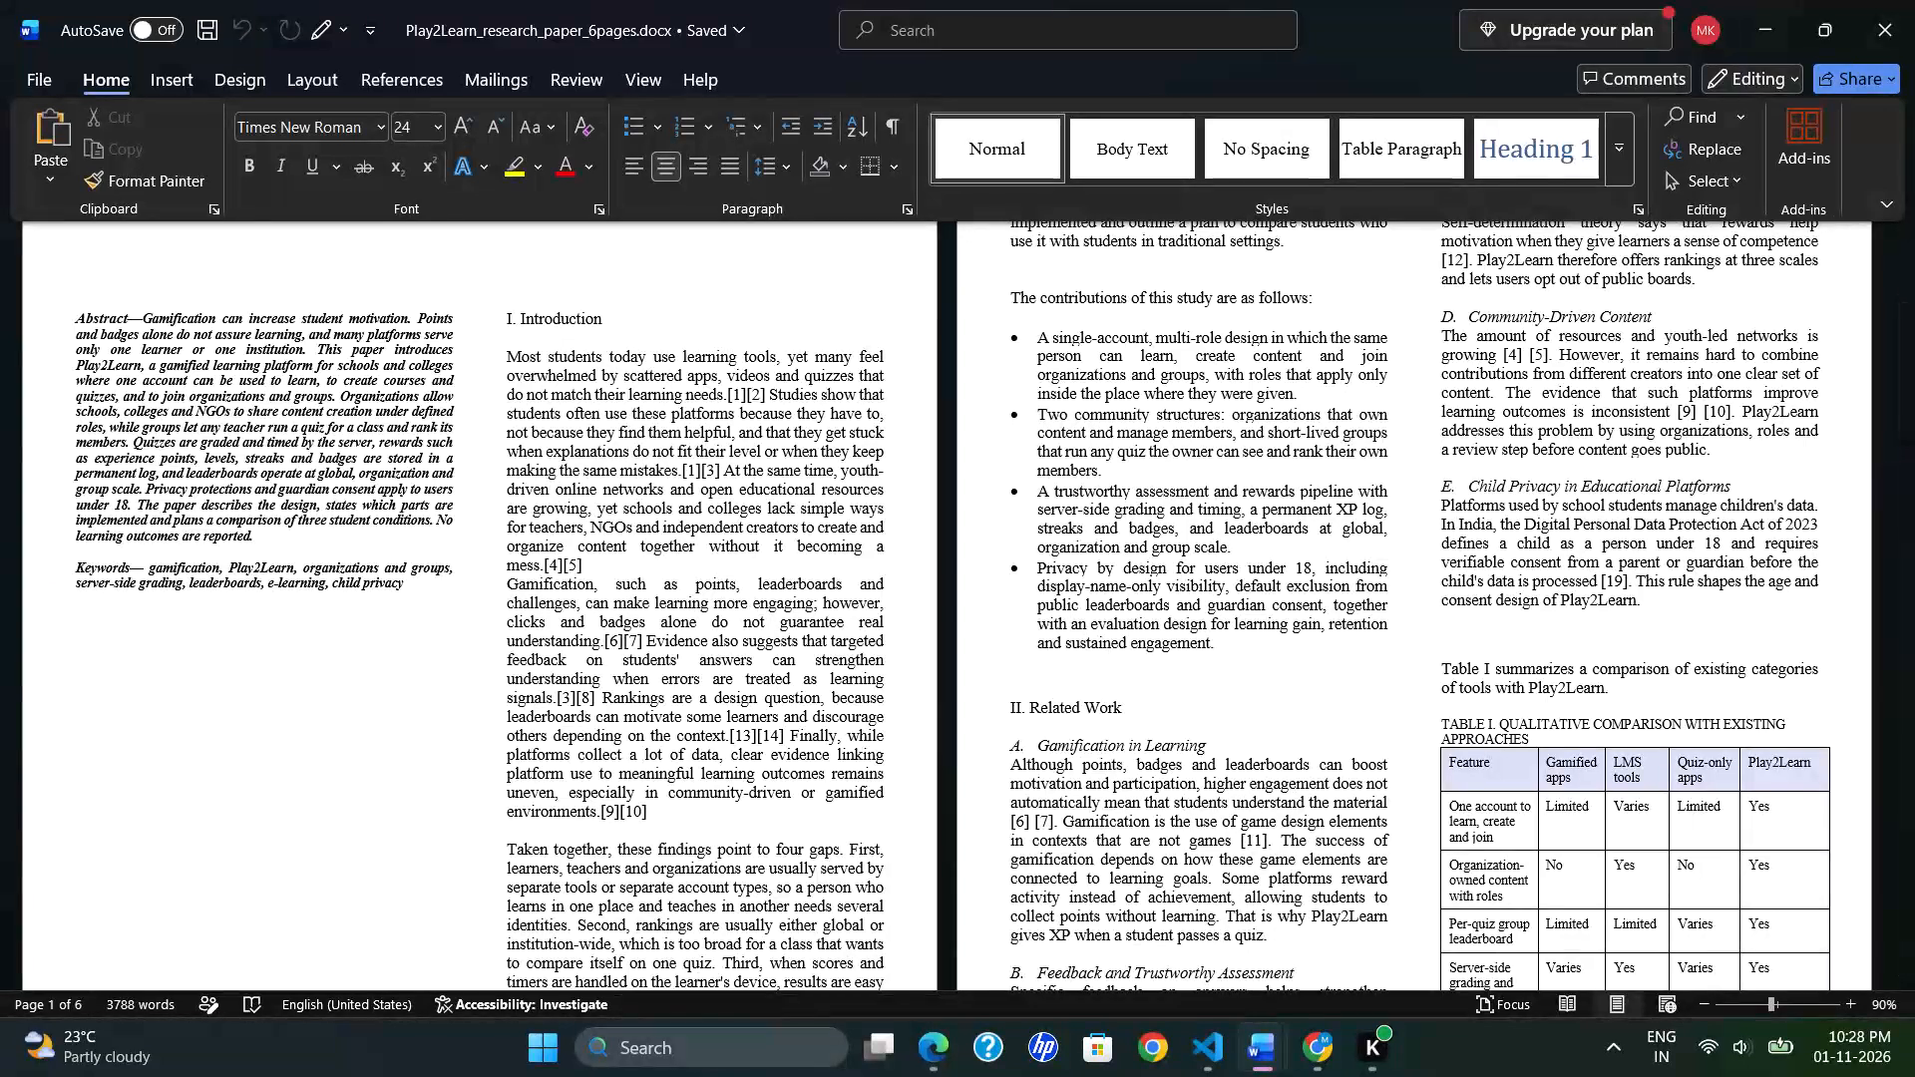
# Switch to Visual Studio Code and look through play2learn-platform-guide.md from the final chapter back to the introduction.
pyautogui.click(1218, 1050)
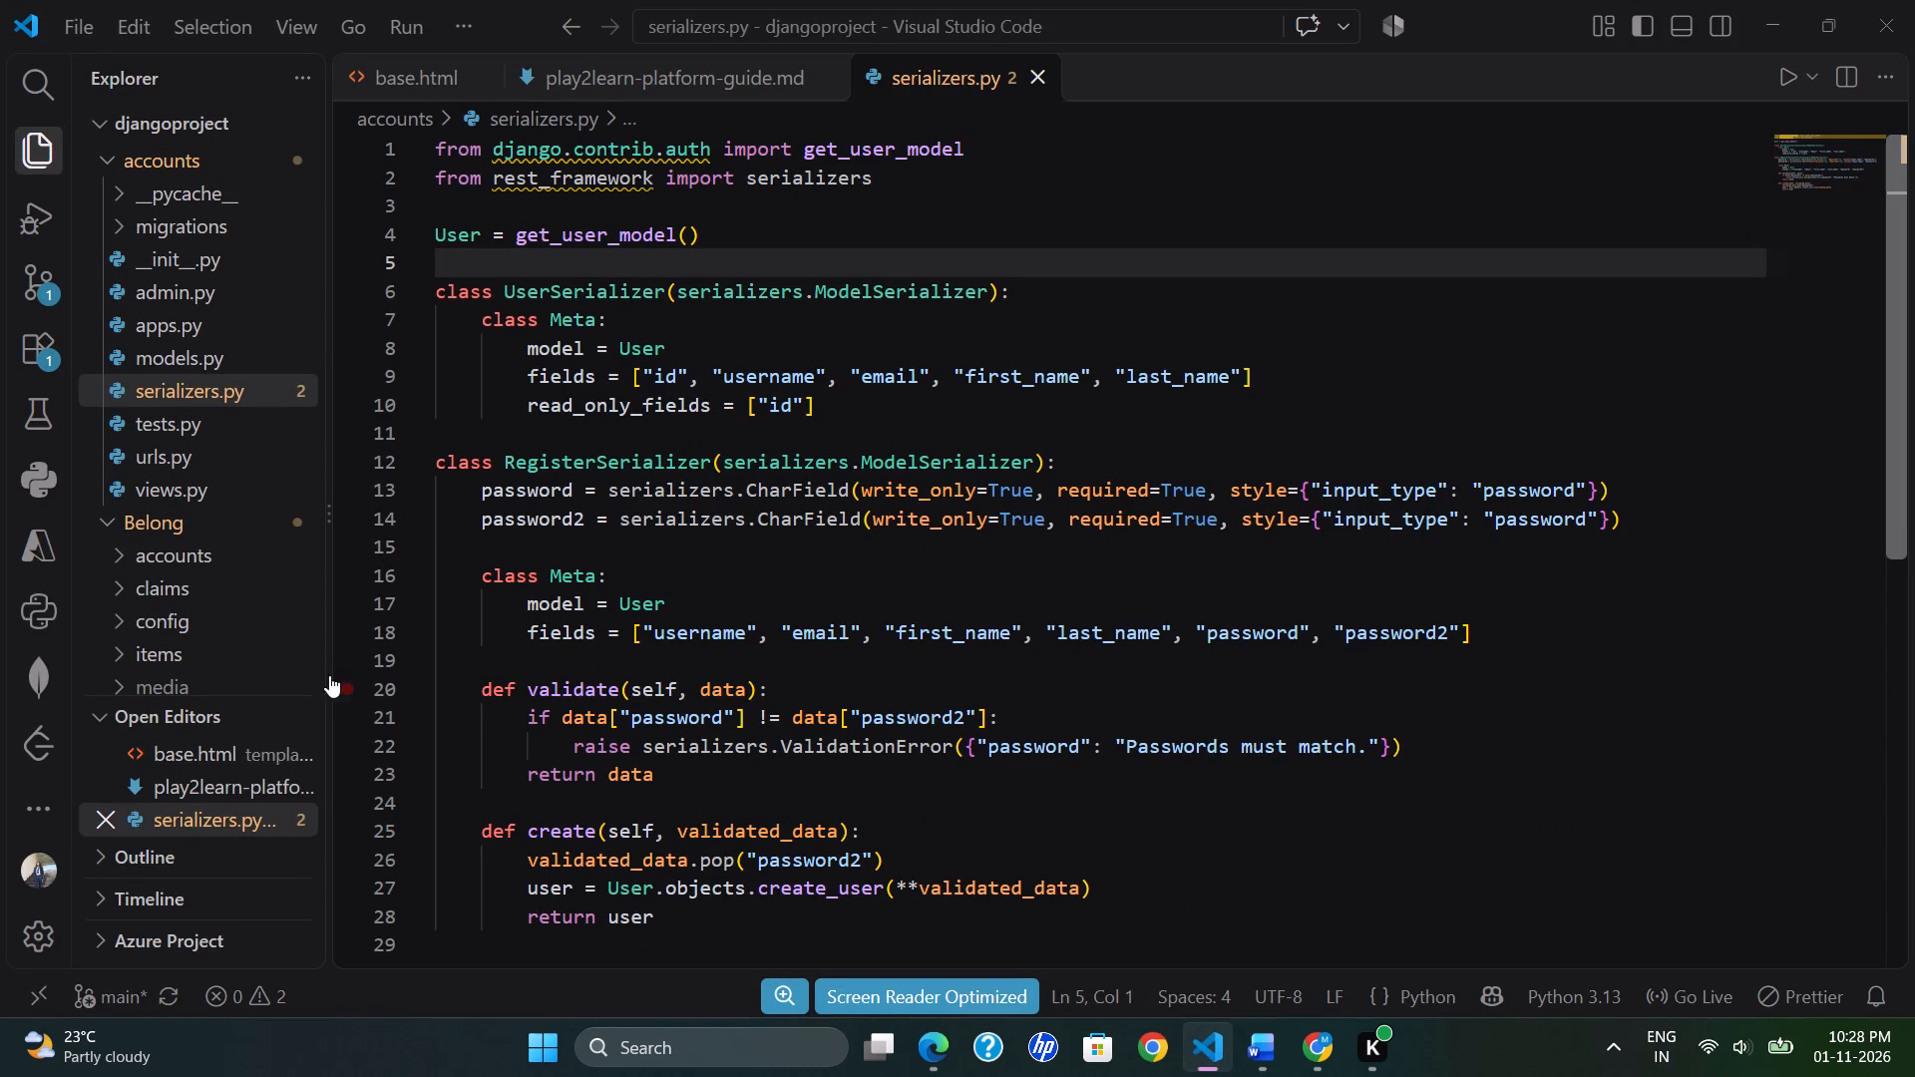
pyautogui.scroll(3, 257, 617)
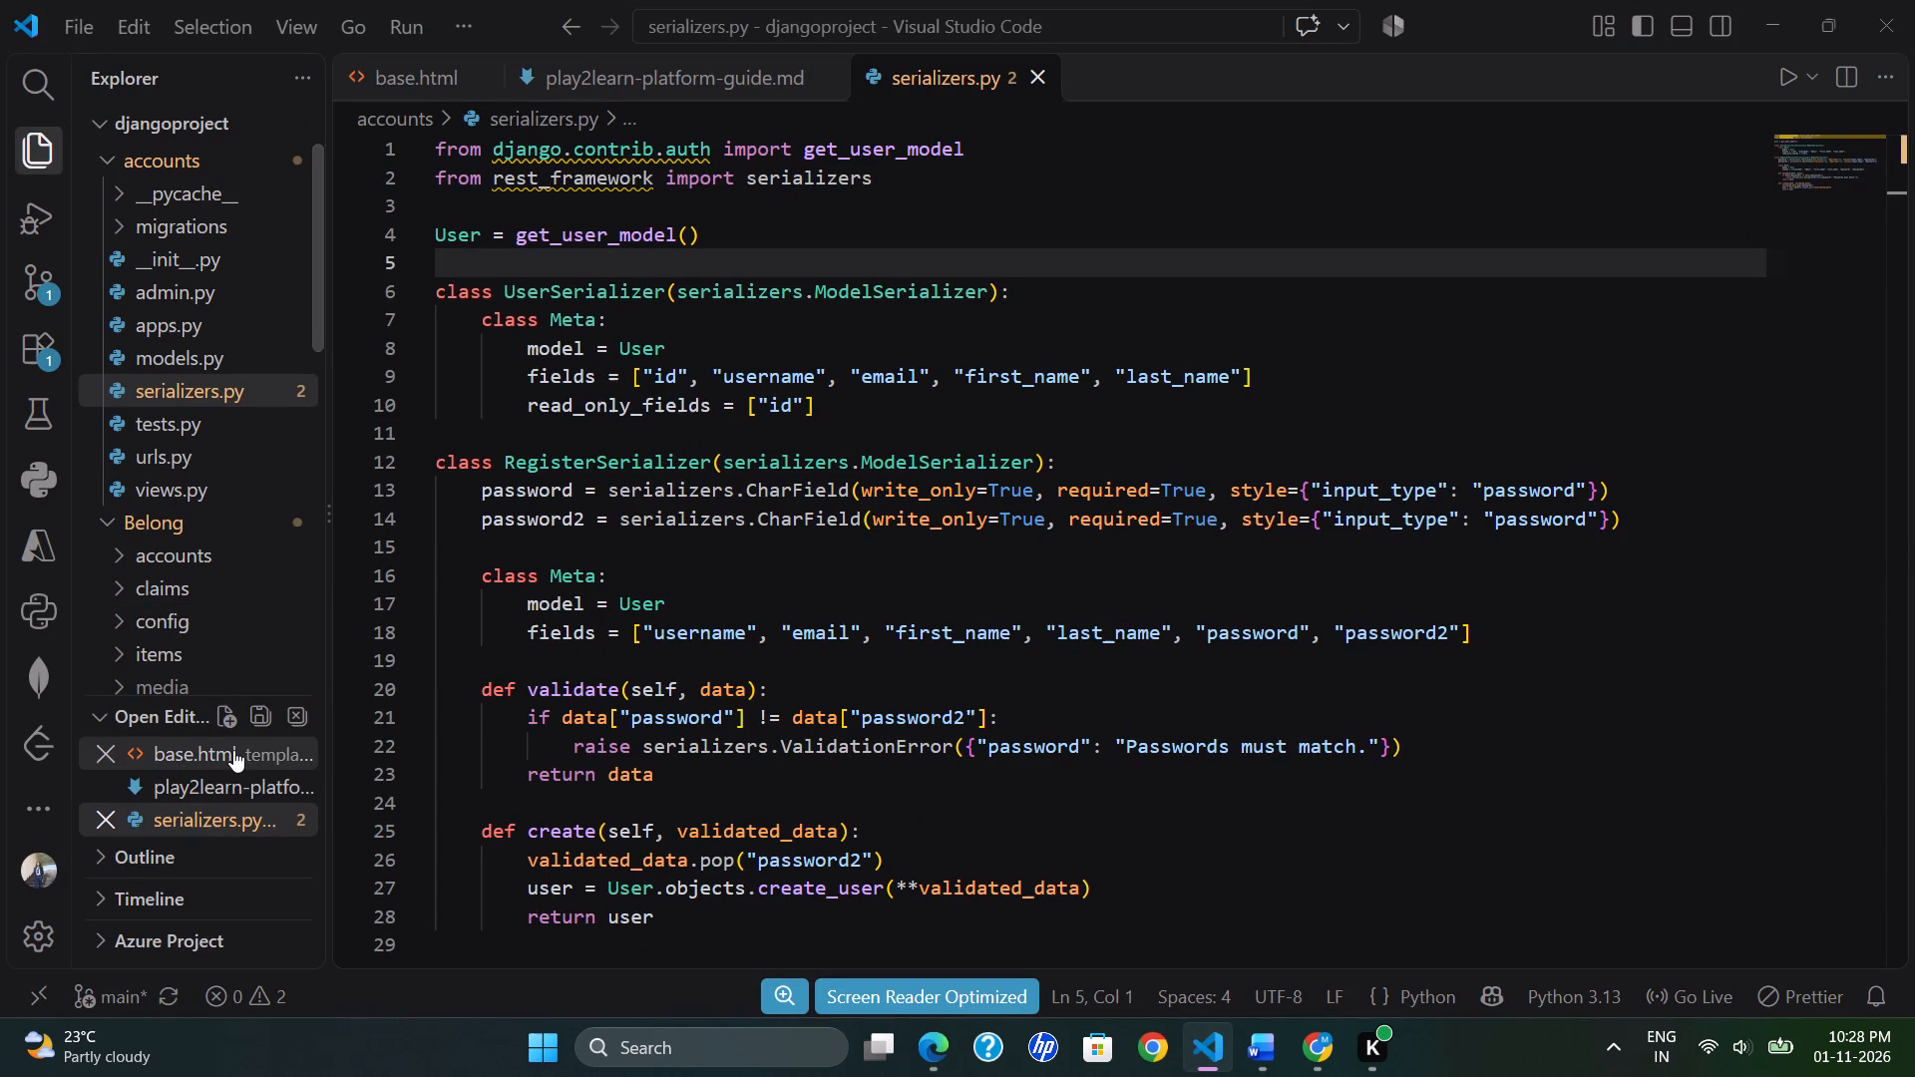
pyautogui.click(732, 61)
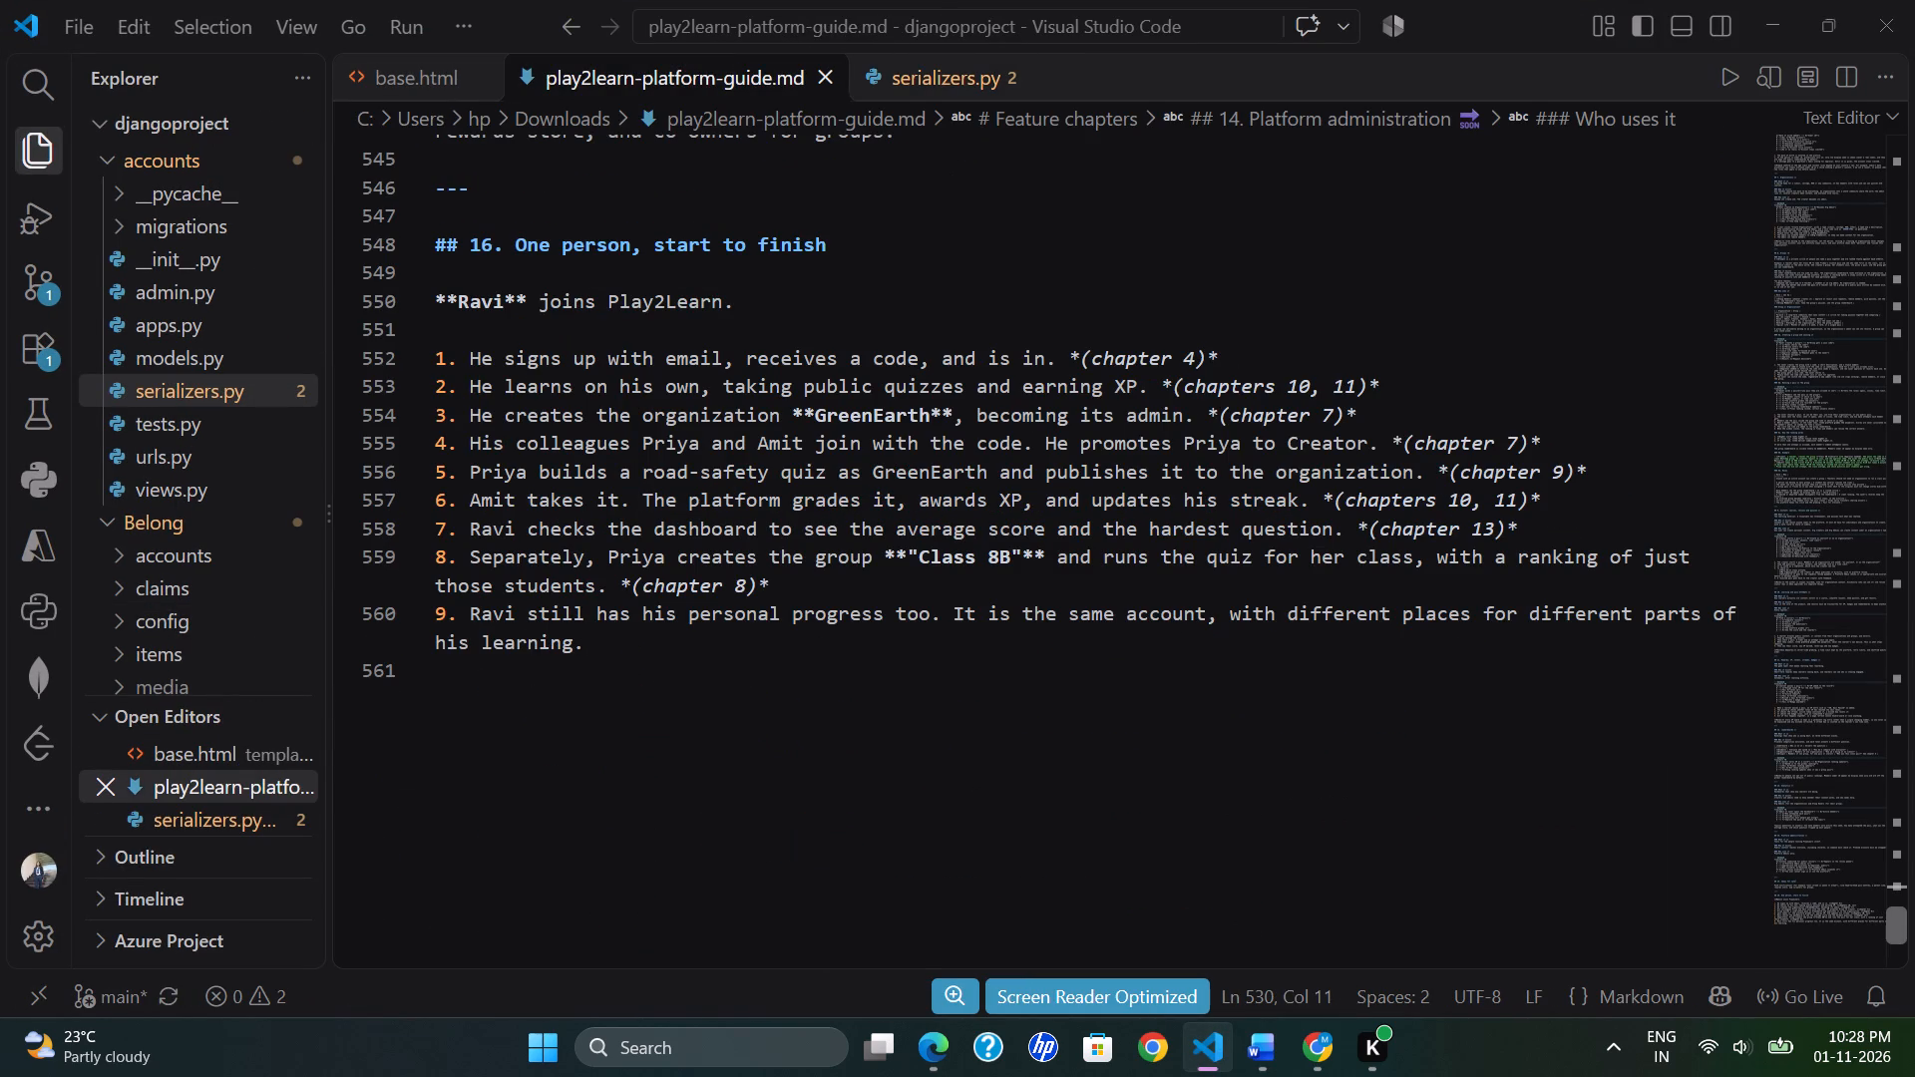
pyautogui.scroll(20, 817, 268)
pyautogui.scroll(2, 817, 268)
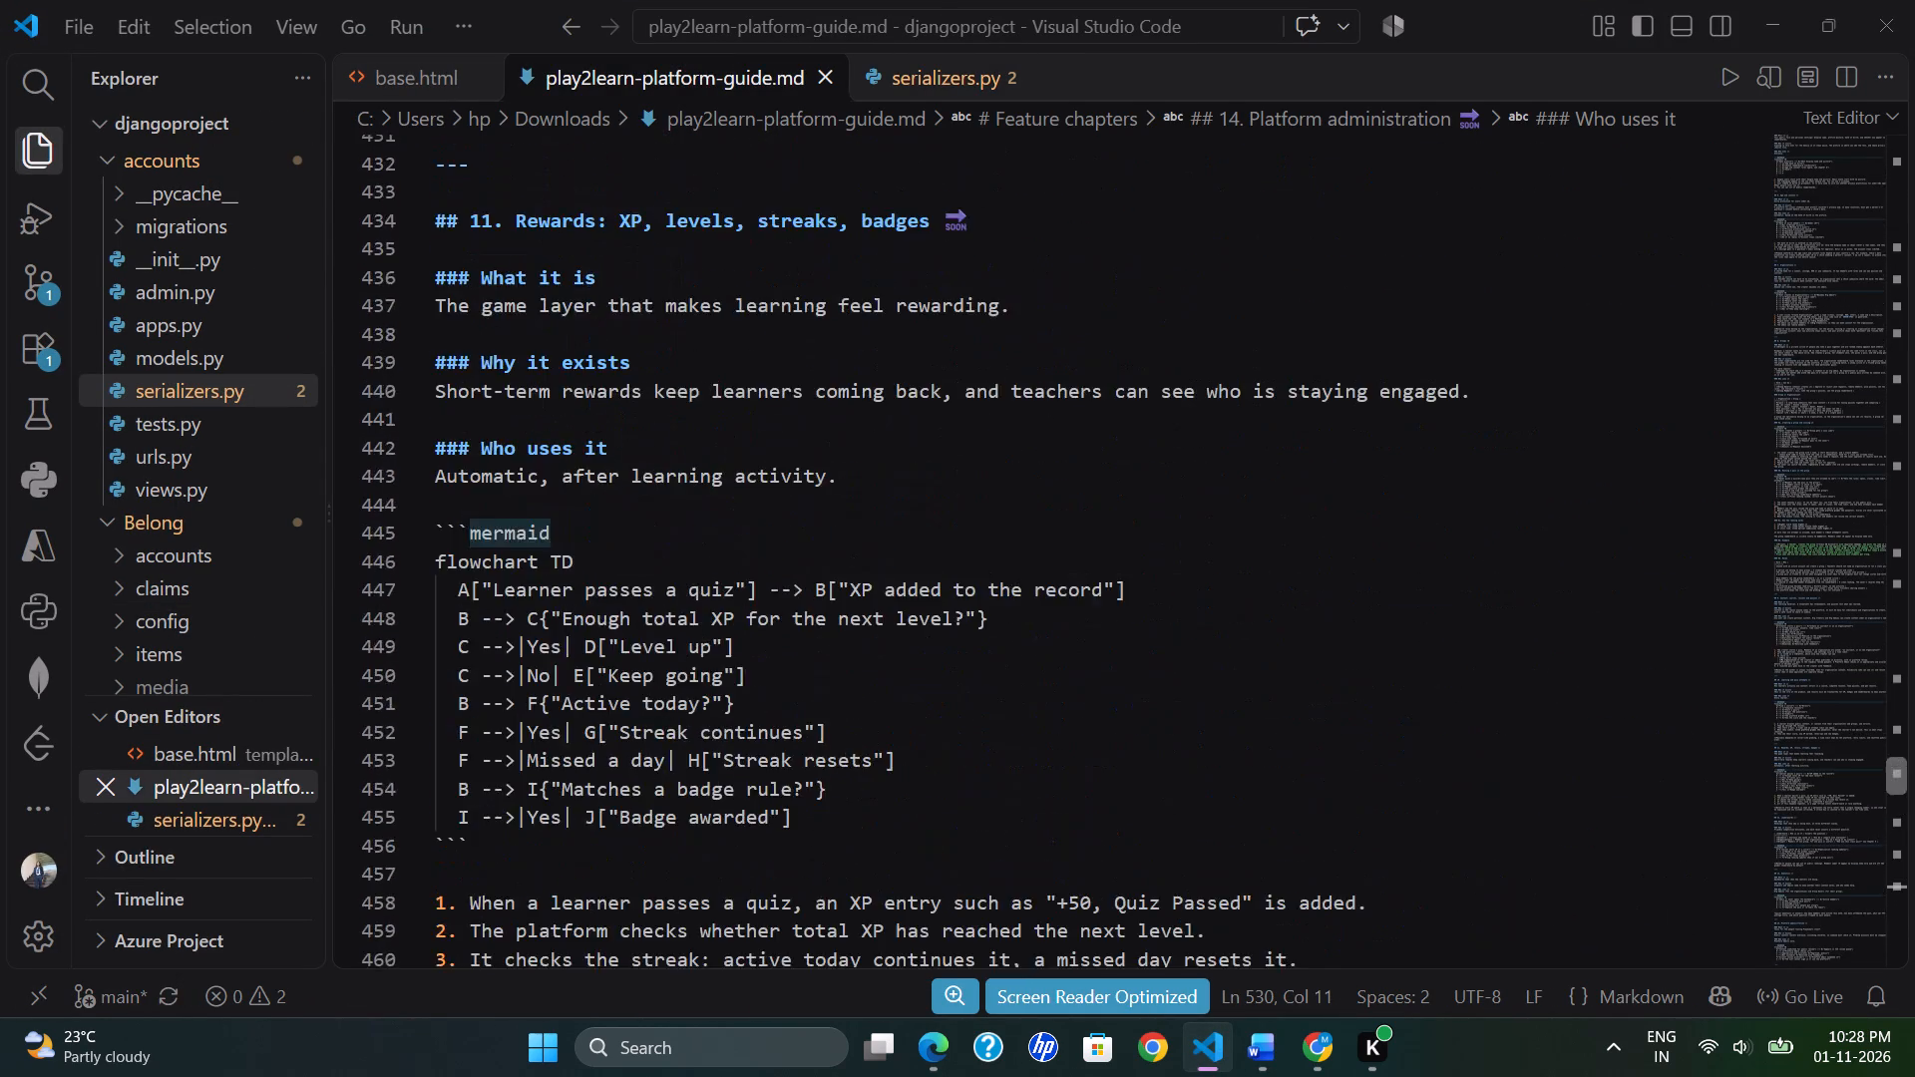
pyautogui.scroll(15, 817, 268)
pyautogui.scroll(6, 817, 268)
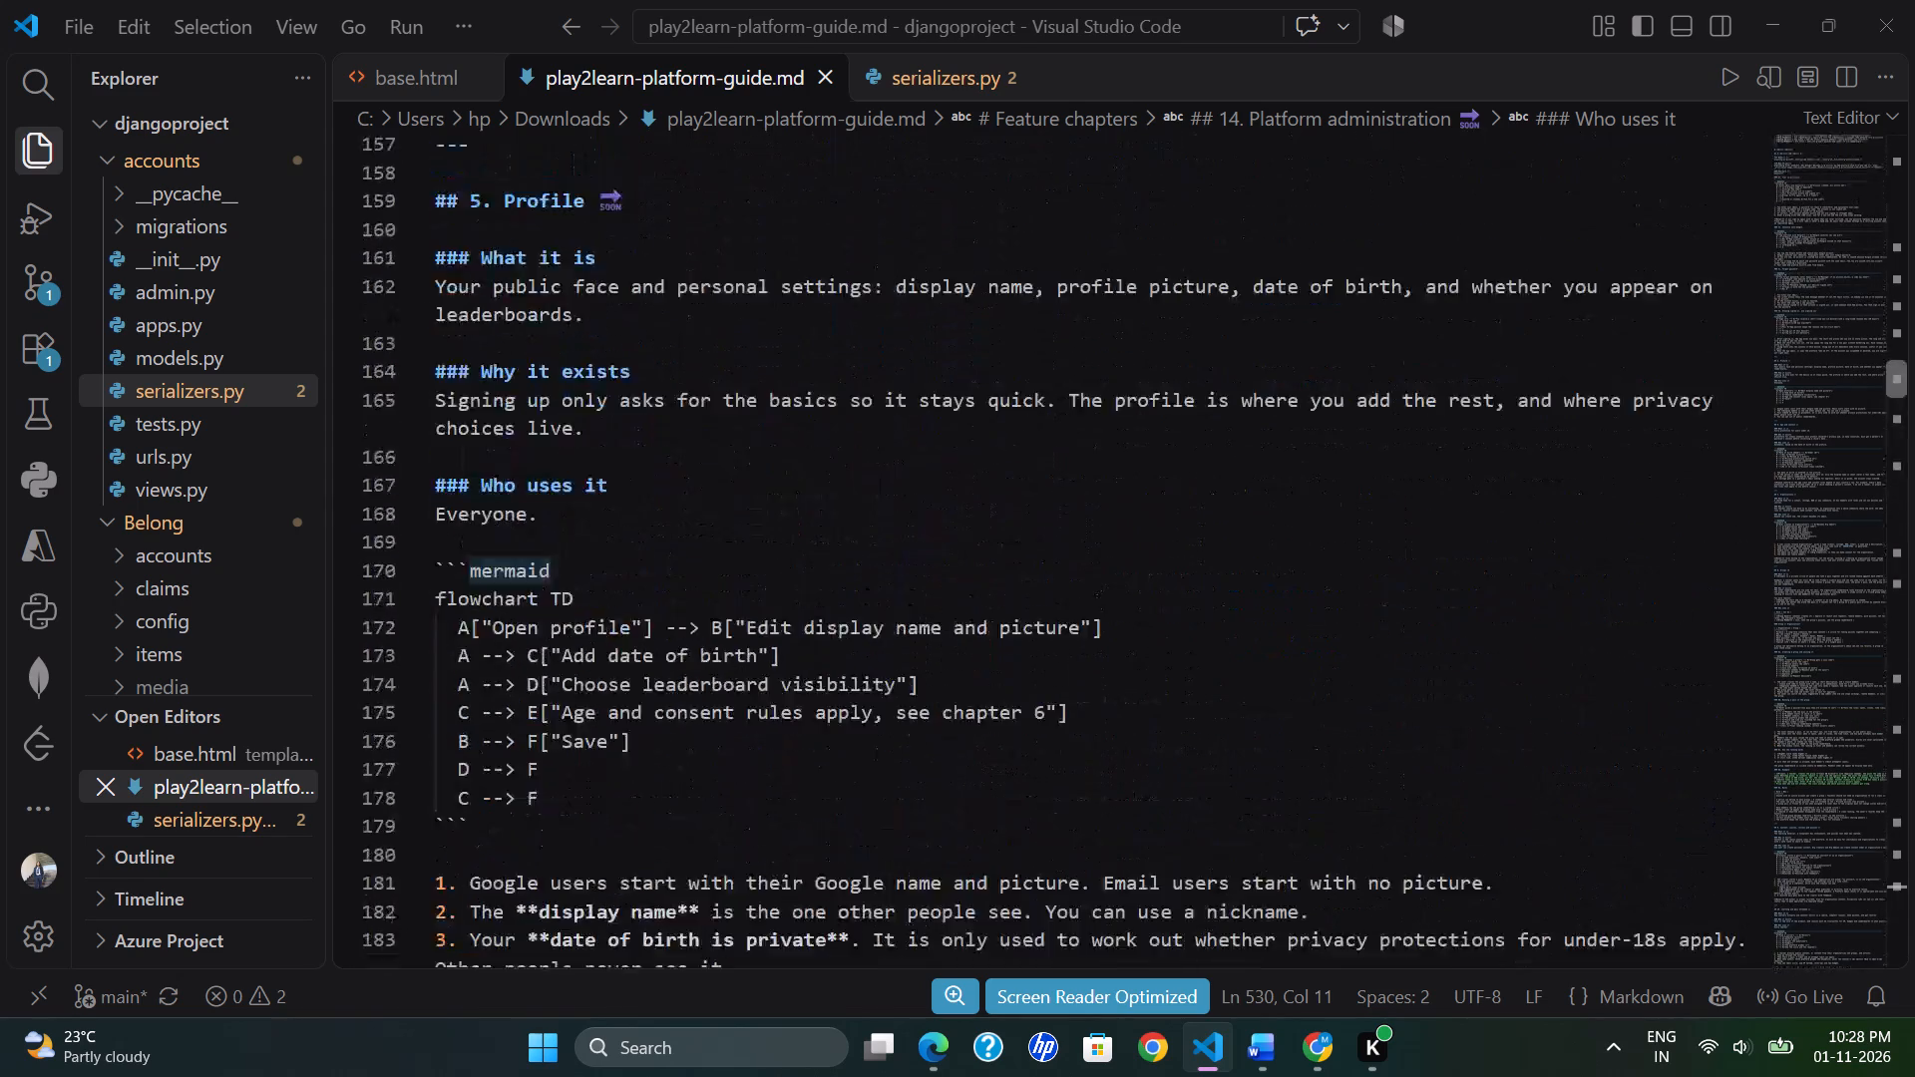
pyautogui.scroll(11, 817, 268)
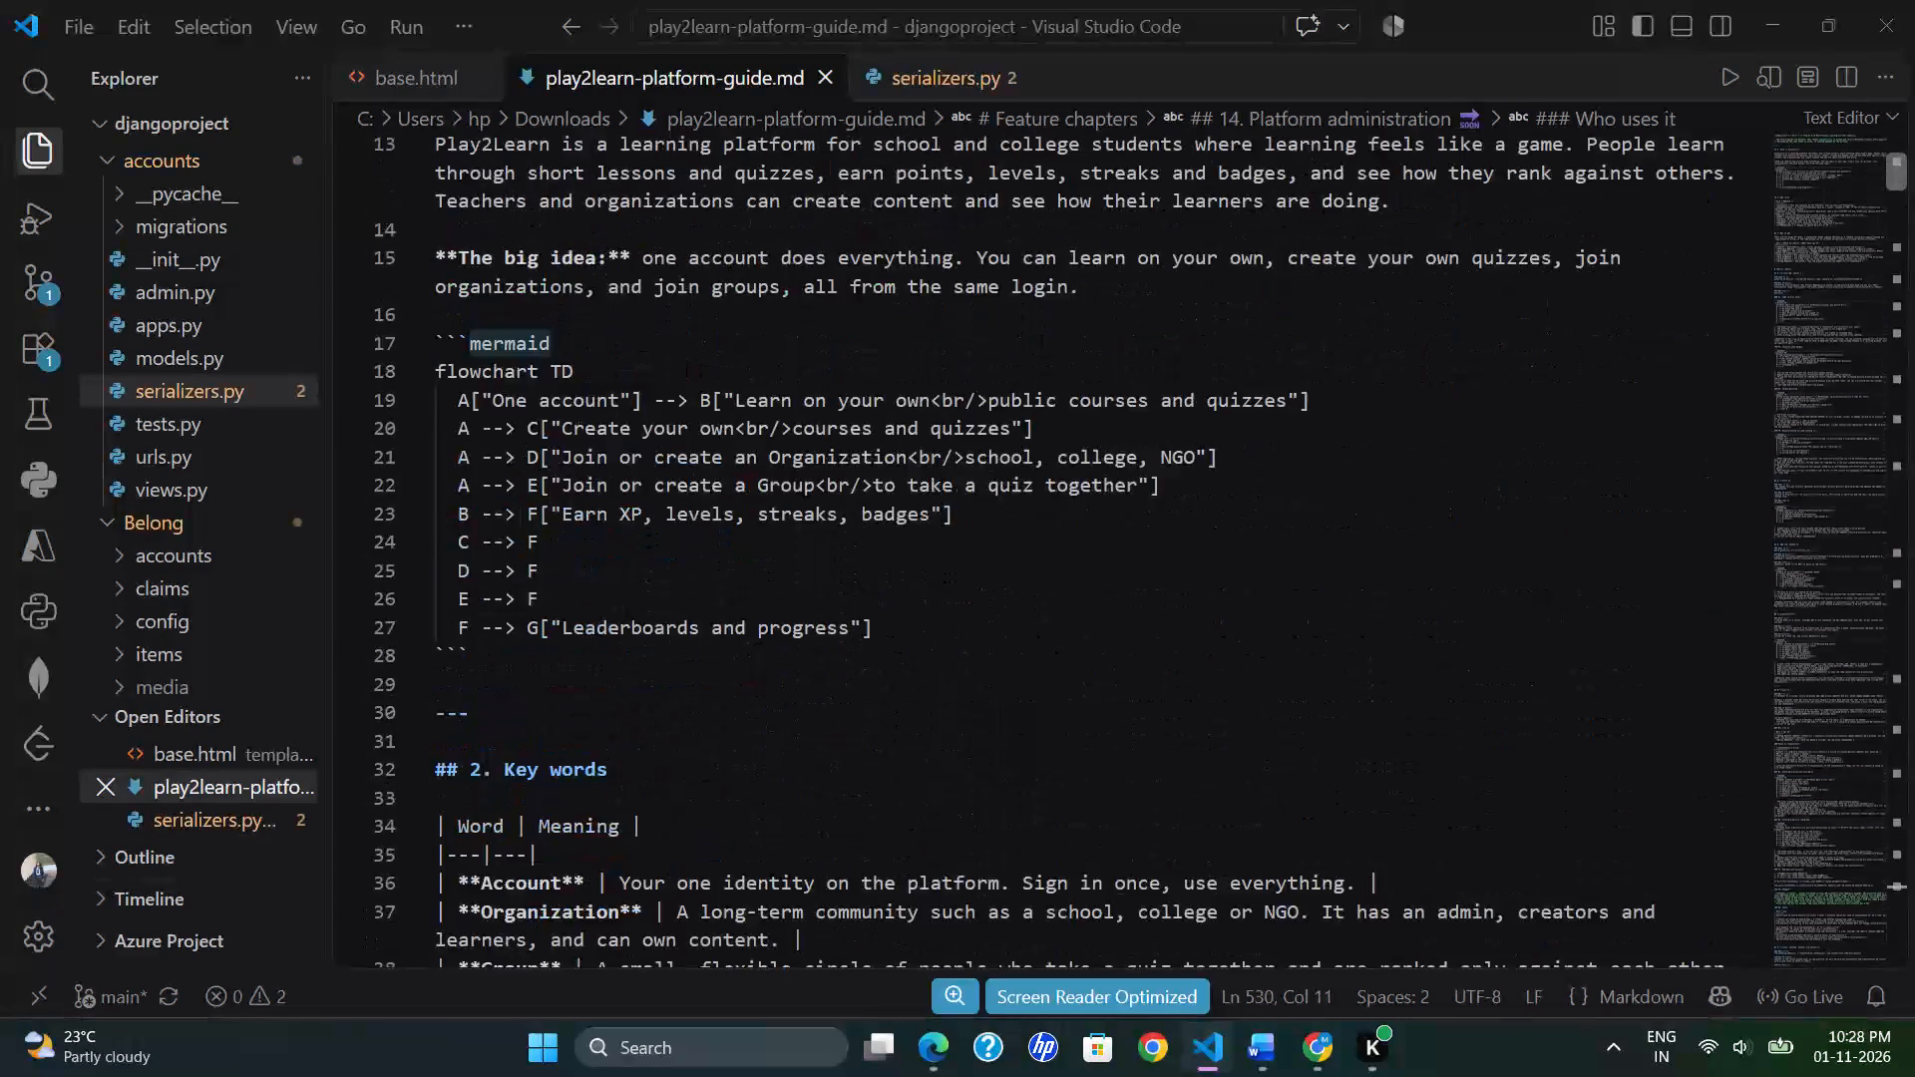
pyautogui.scroll(1, 817, 268)
pyautogui.scroll(-1, 817, 268)
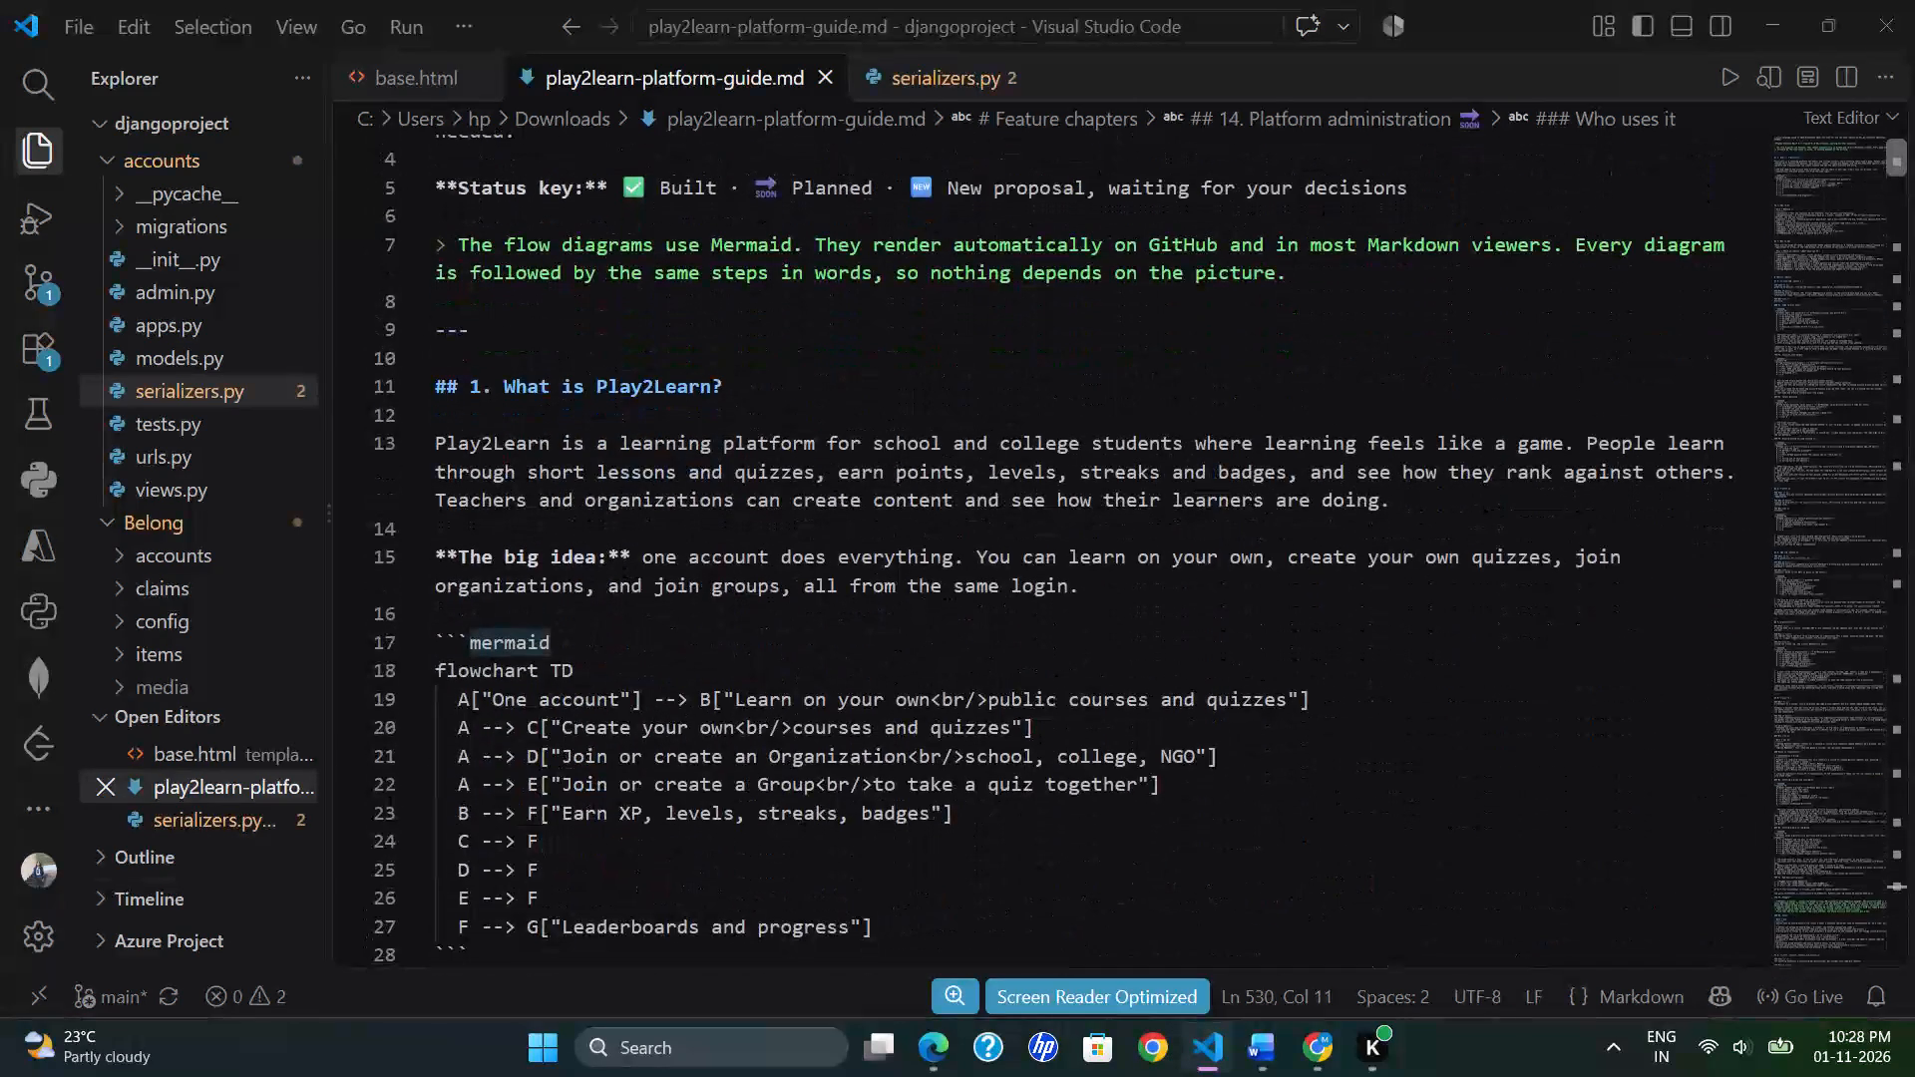
# Open Chrome with the beach-picture profile, search Google for github, and open the GitHub site in a maximized window.
pyautogui.click(1315, 1073)
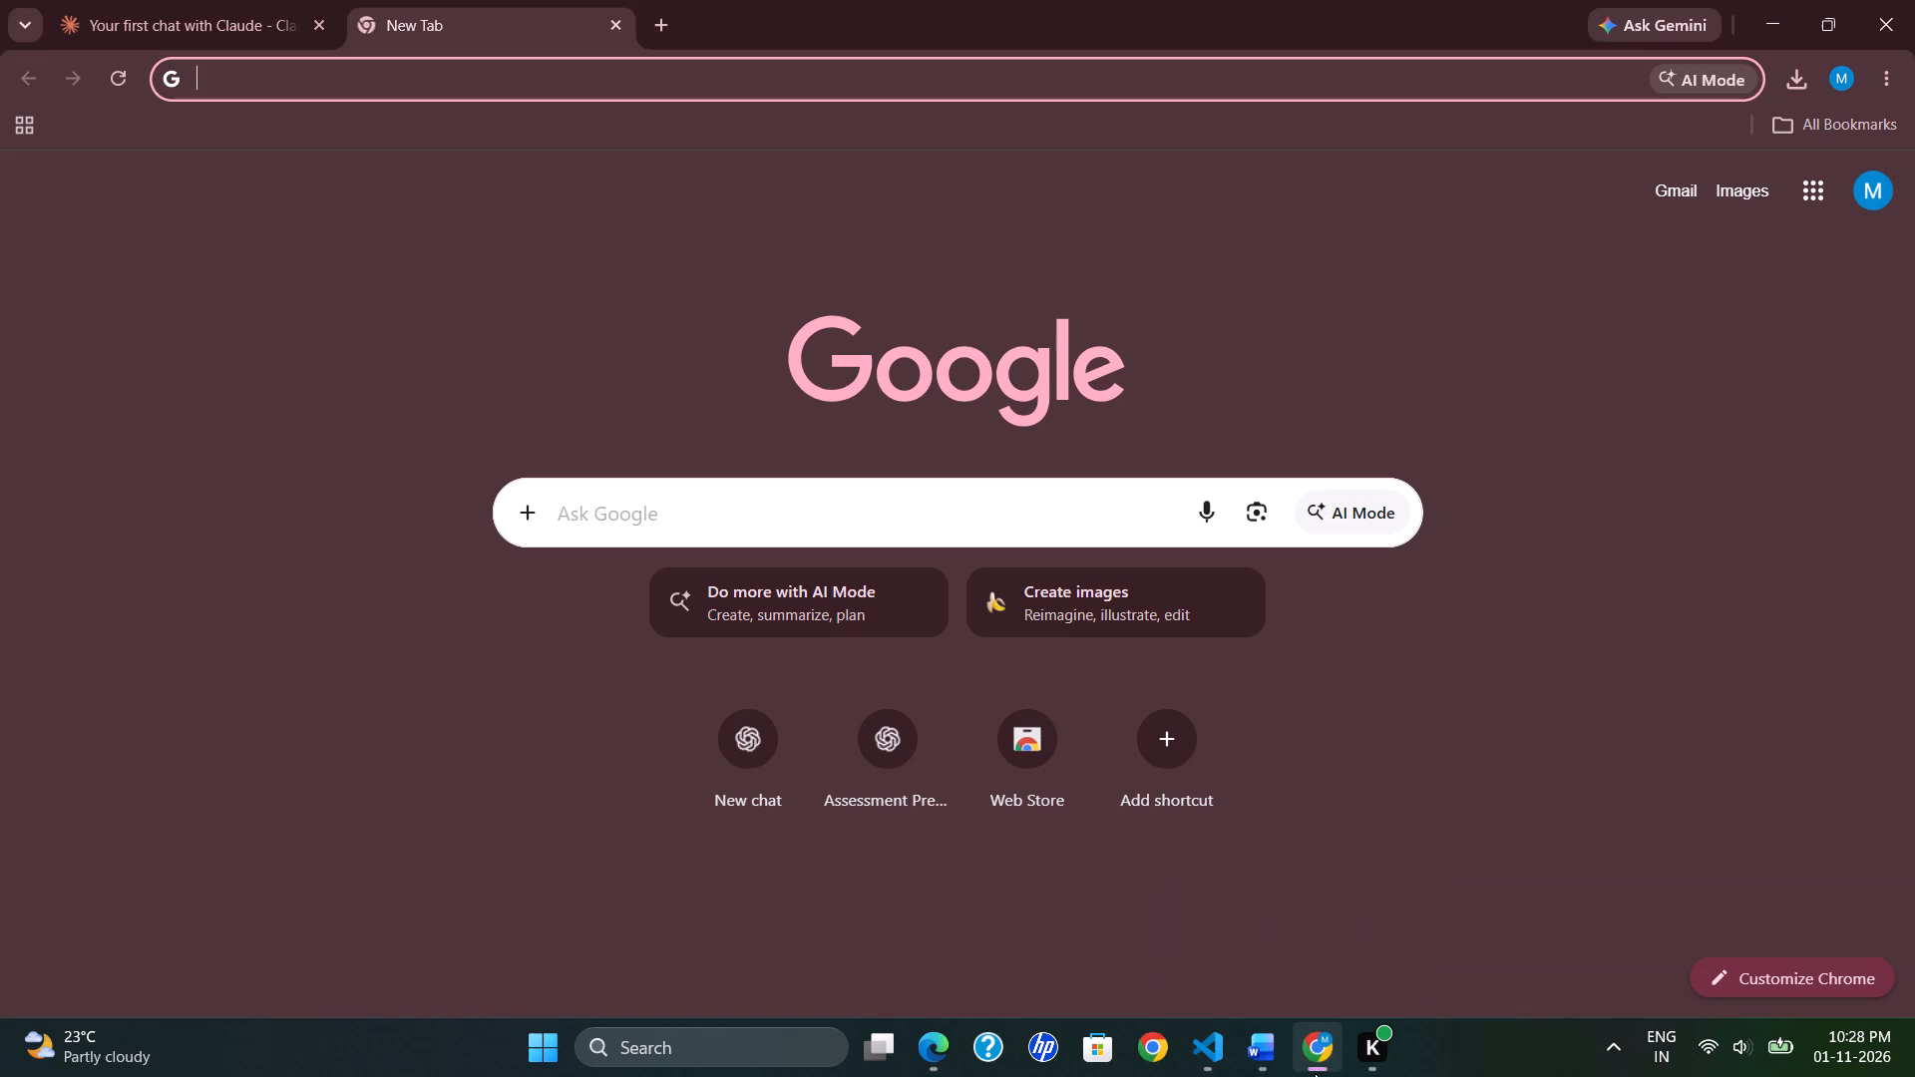
pyautogui.click(1776, 44)
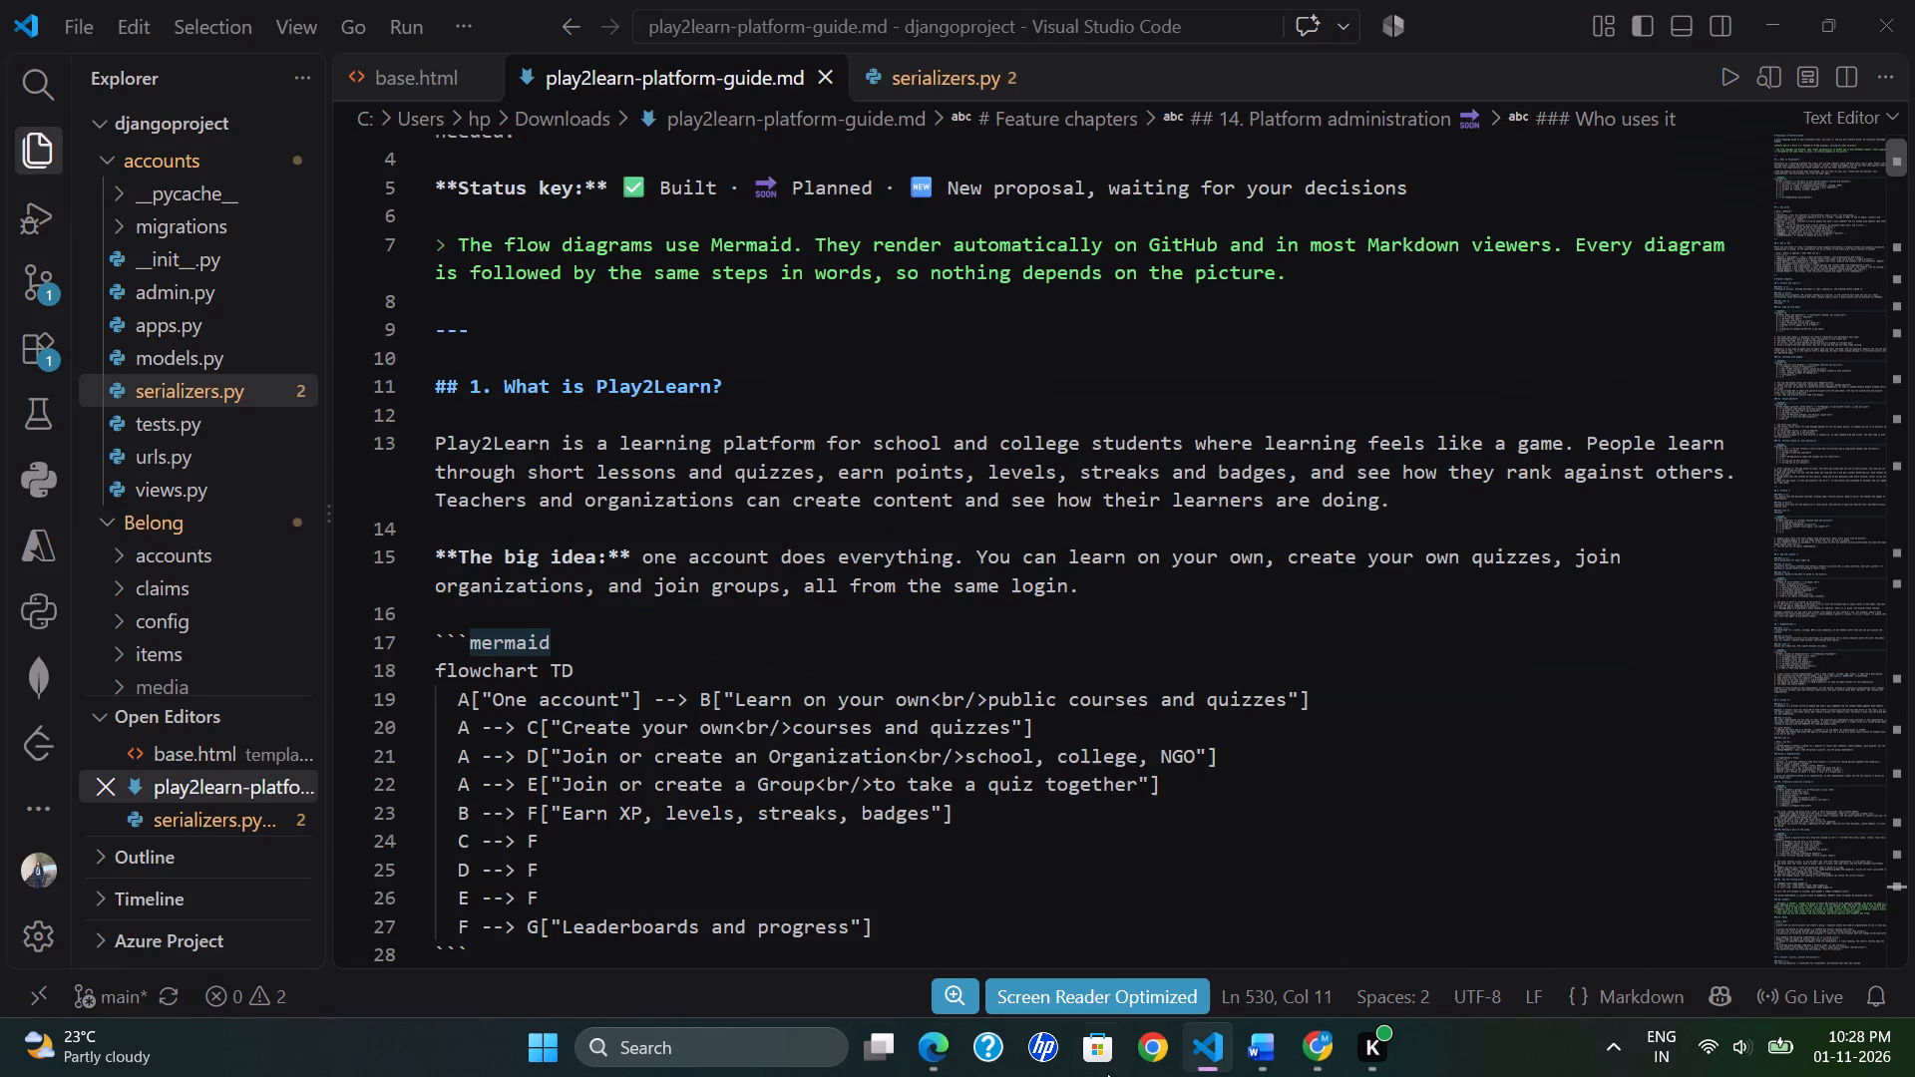
pyautogui.doubleClick(1154, 1076)
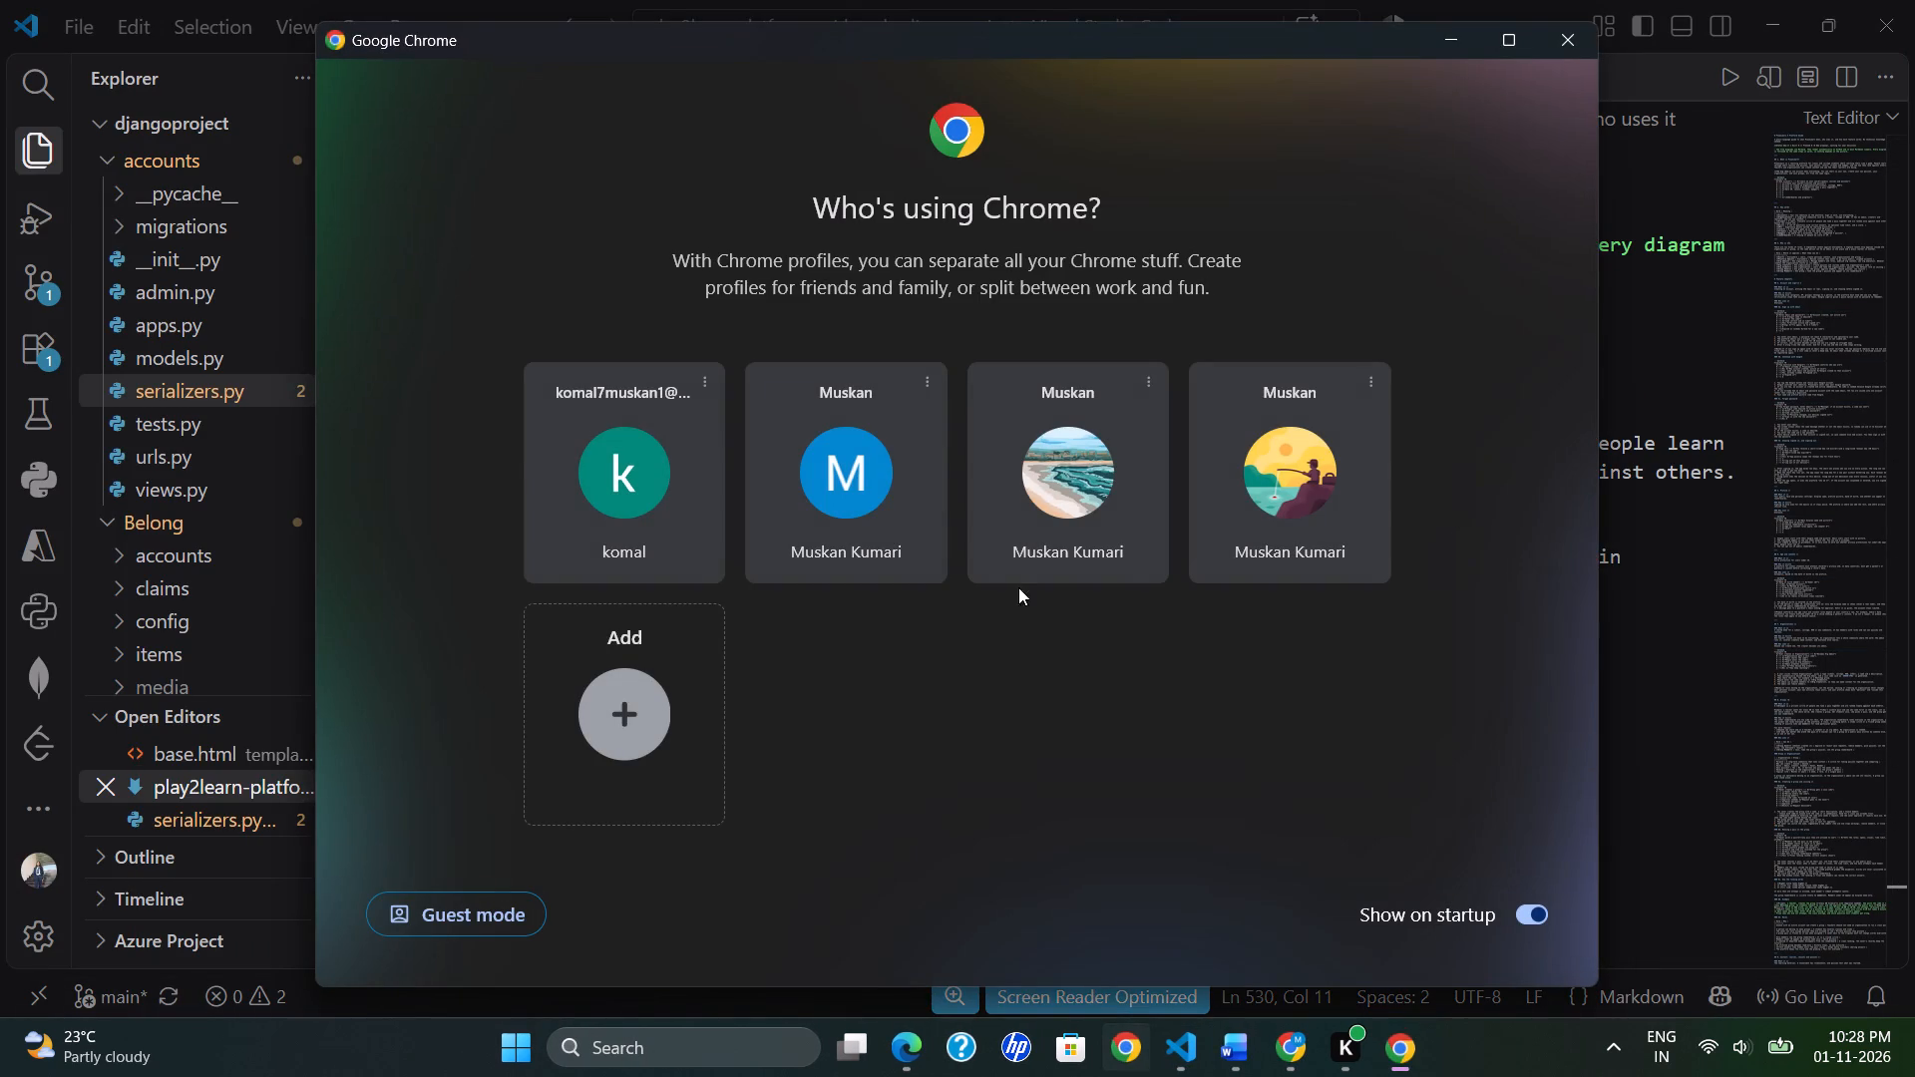
pyautogui.click(1069, 472)
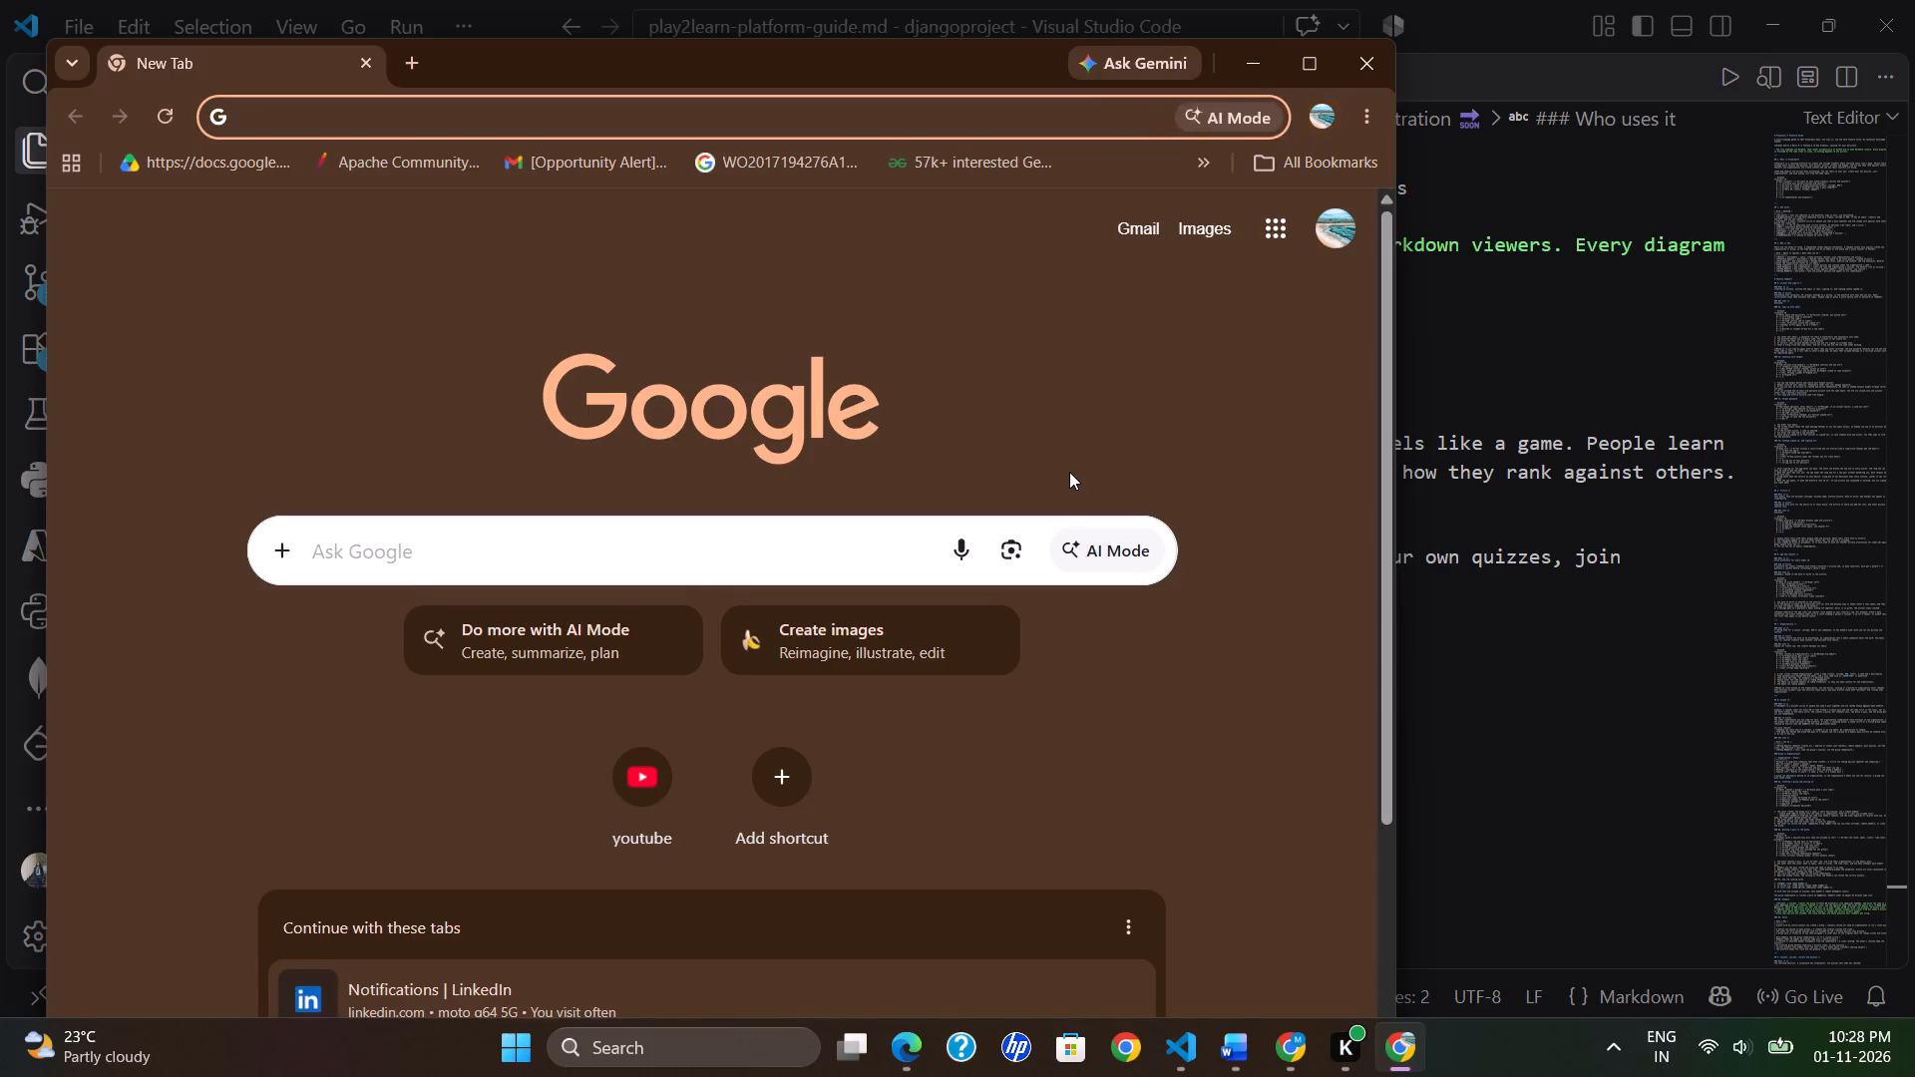
pyautogui.click(741, 571)
pyautogui.write('github')
pyautogui.press('Return')
pyautogui.click(483, 463)
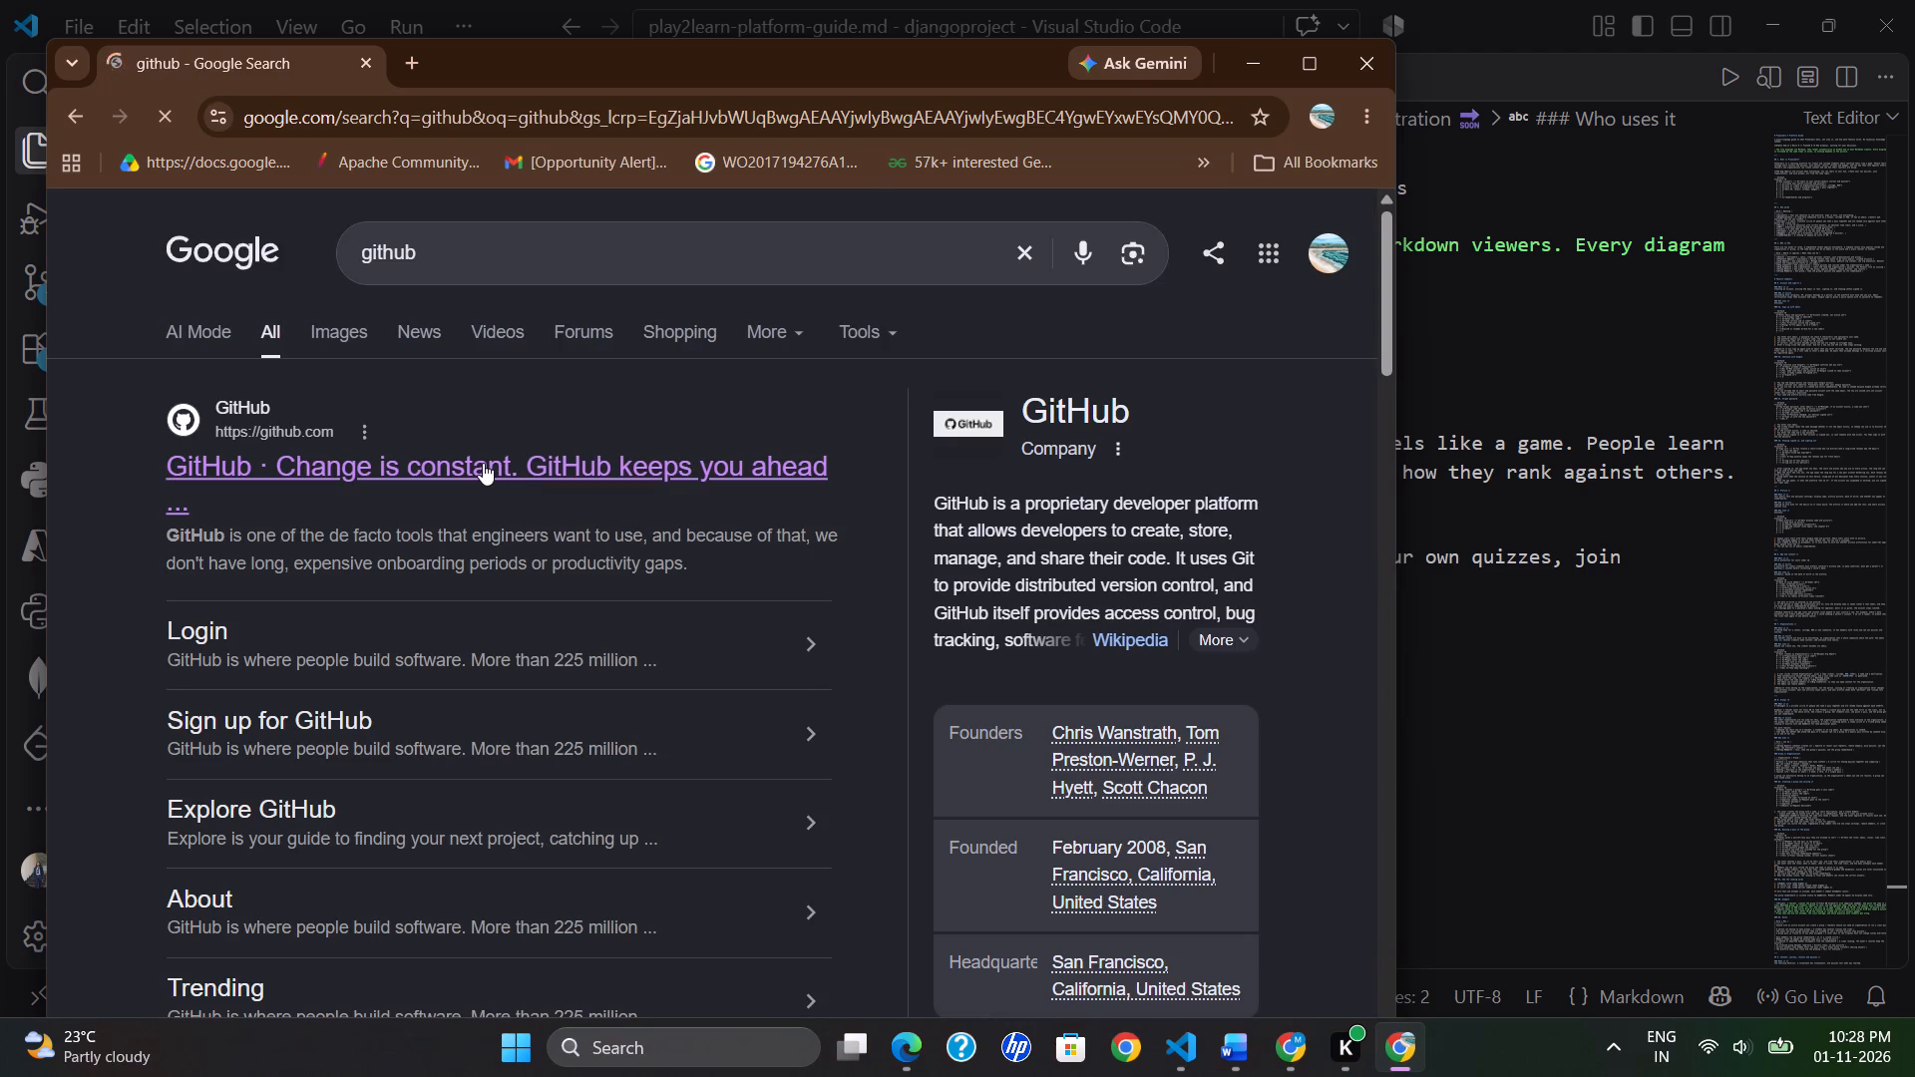
pyautogui.click(1320, 59)
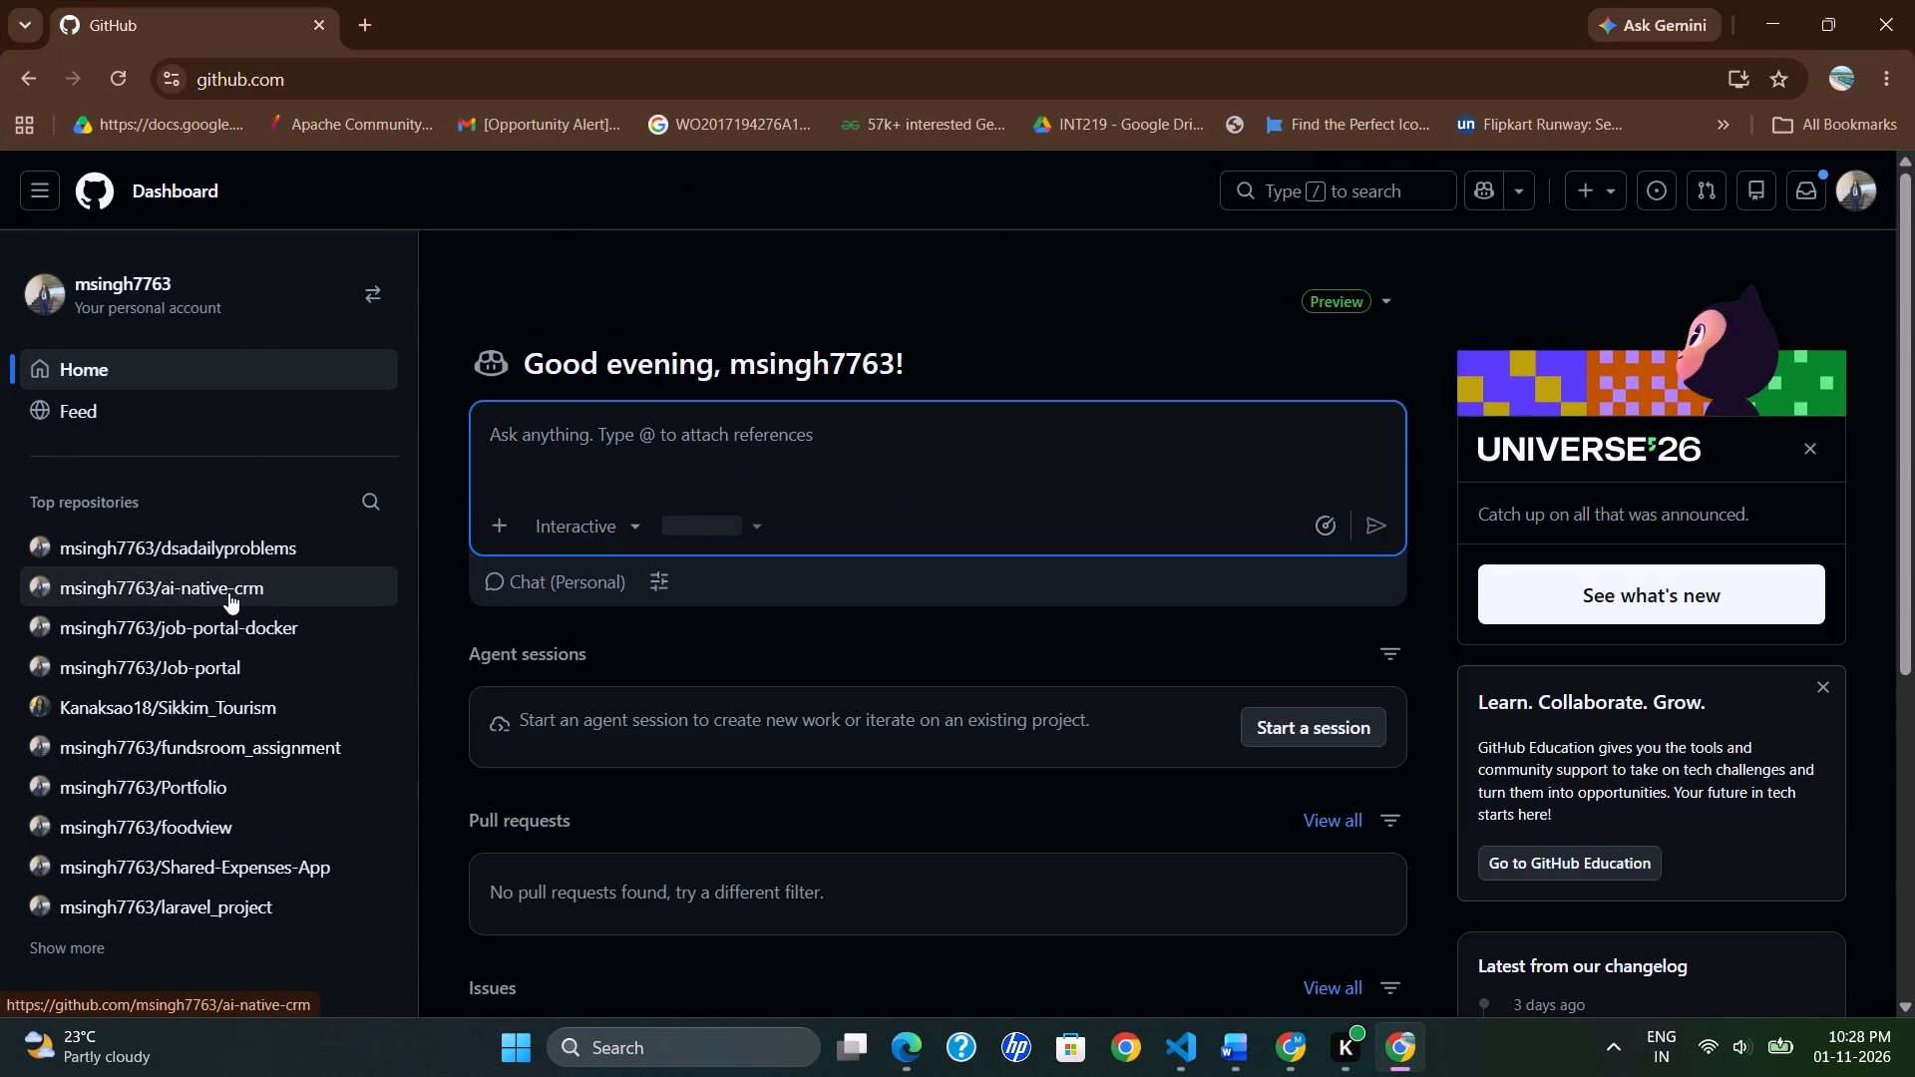
# Look through the GitHub dashboard and feed, and expand the list of top repositories.
pyautogui.scroll(-2, 228, 592)
pyautogui.scroll(1, 228, 592)
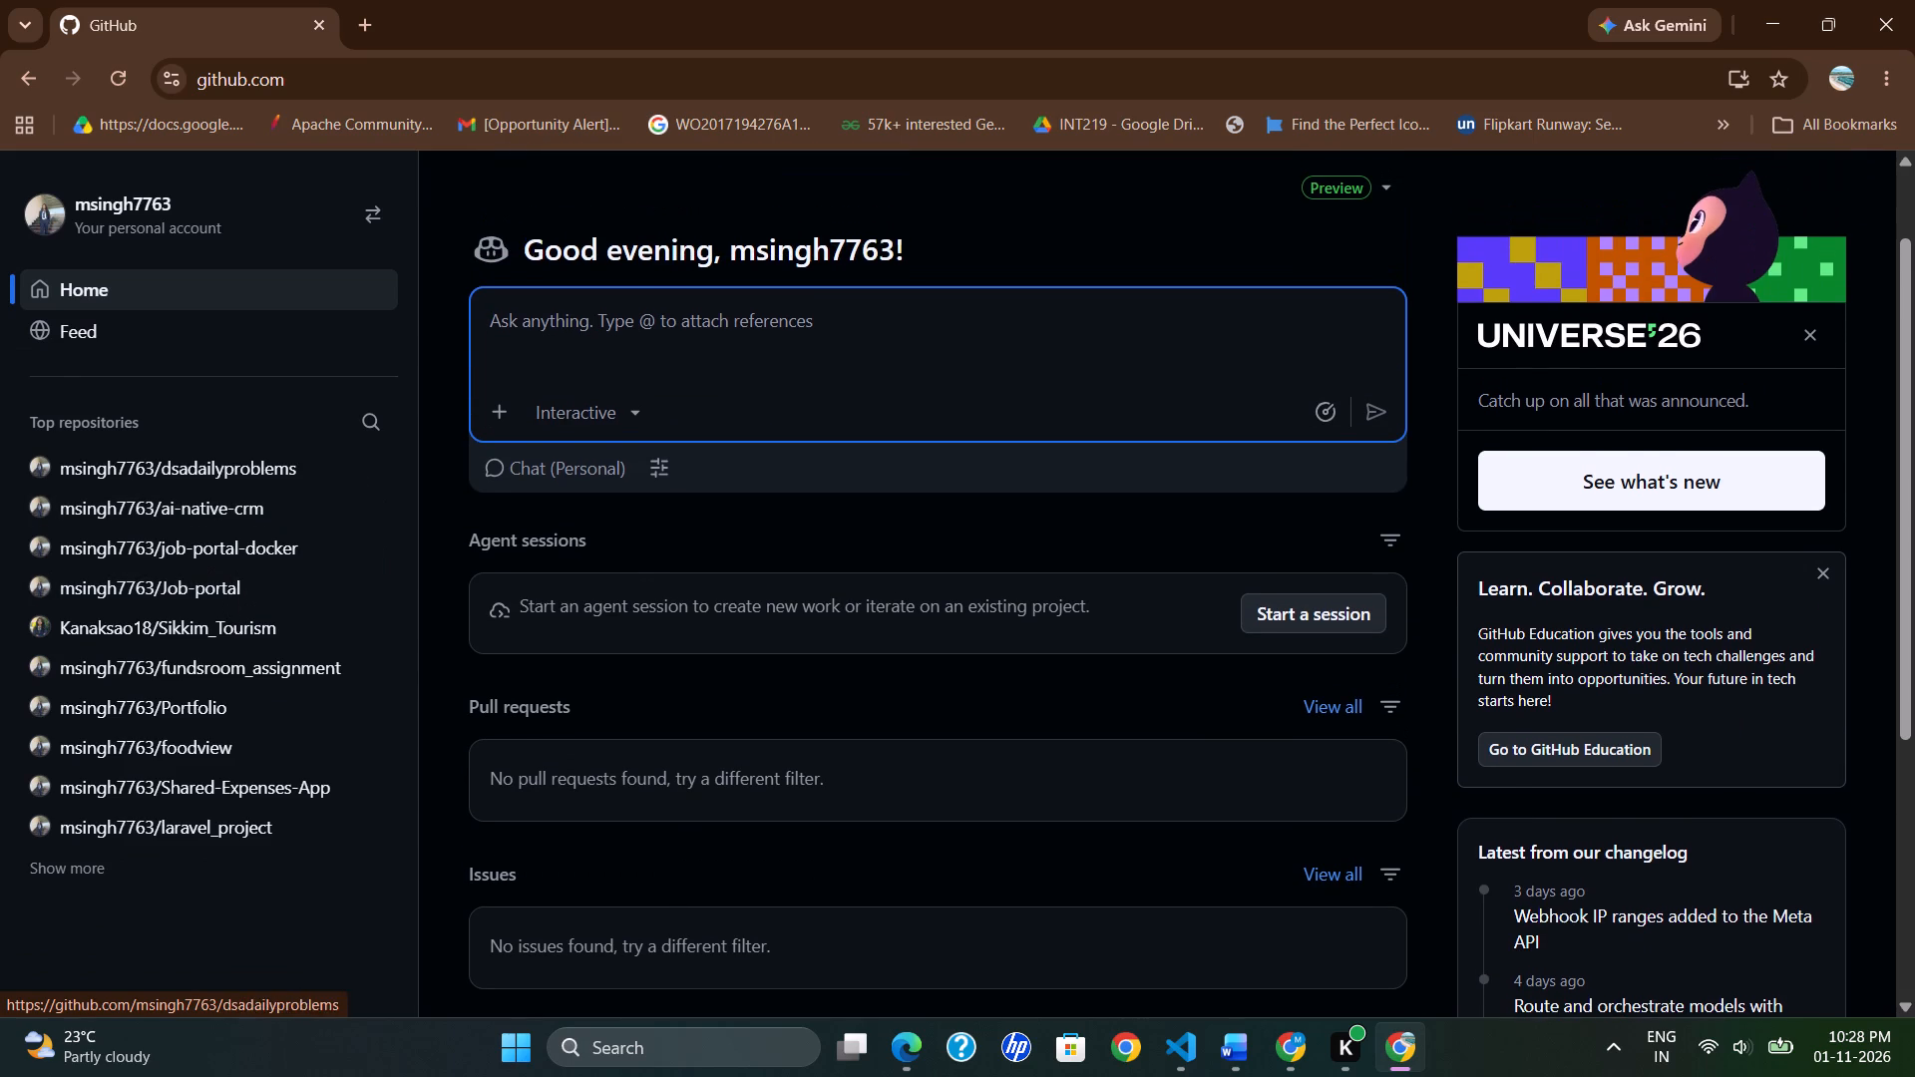
pyautogui.click(85, 344)
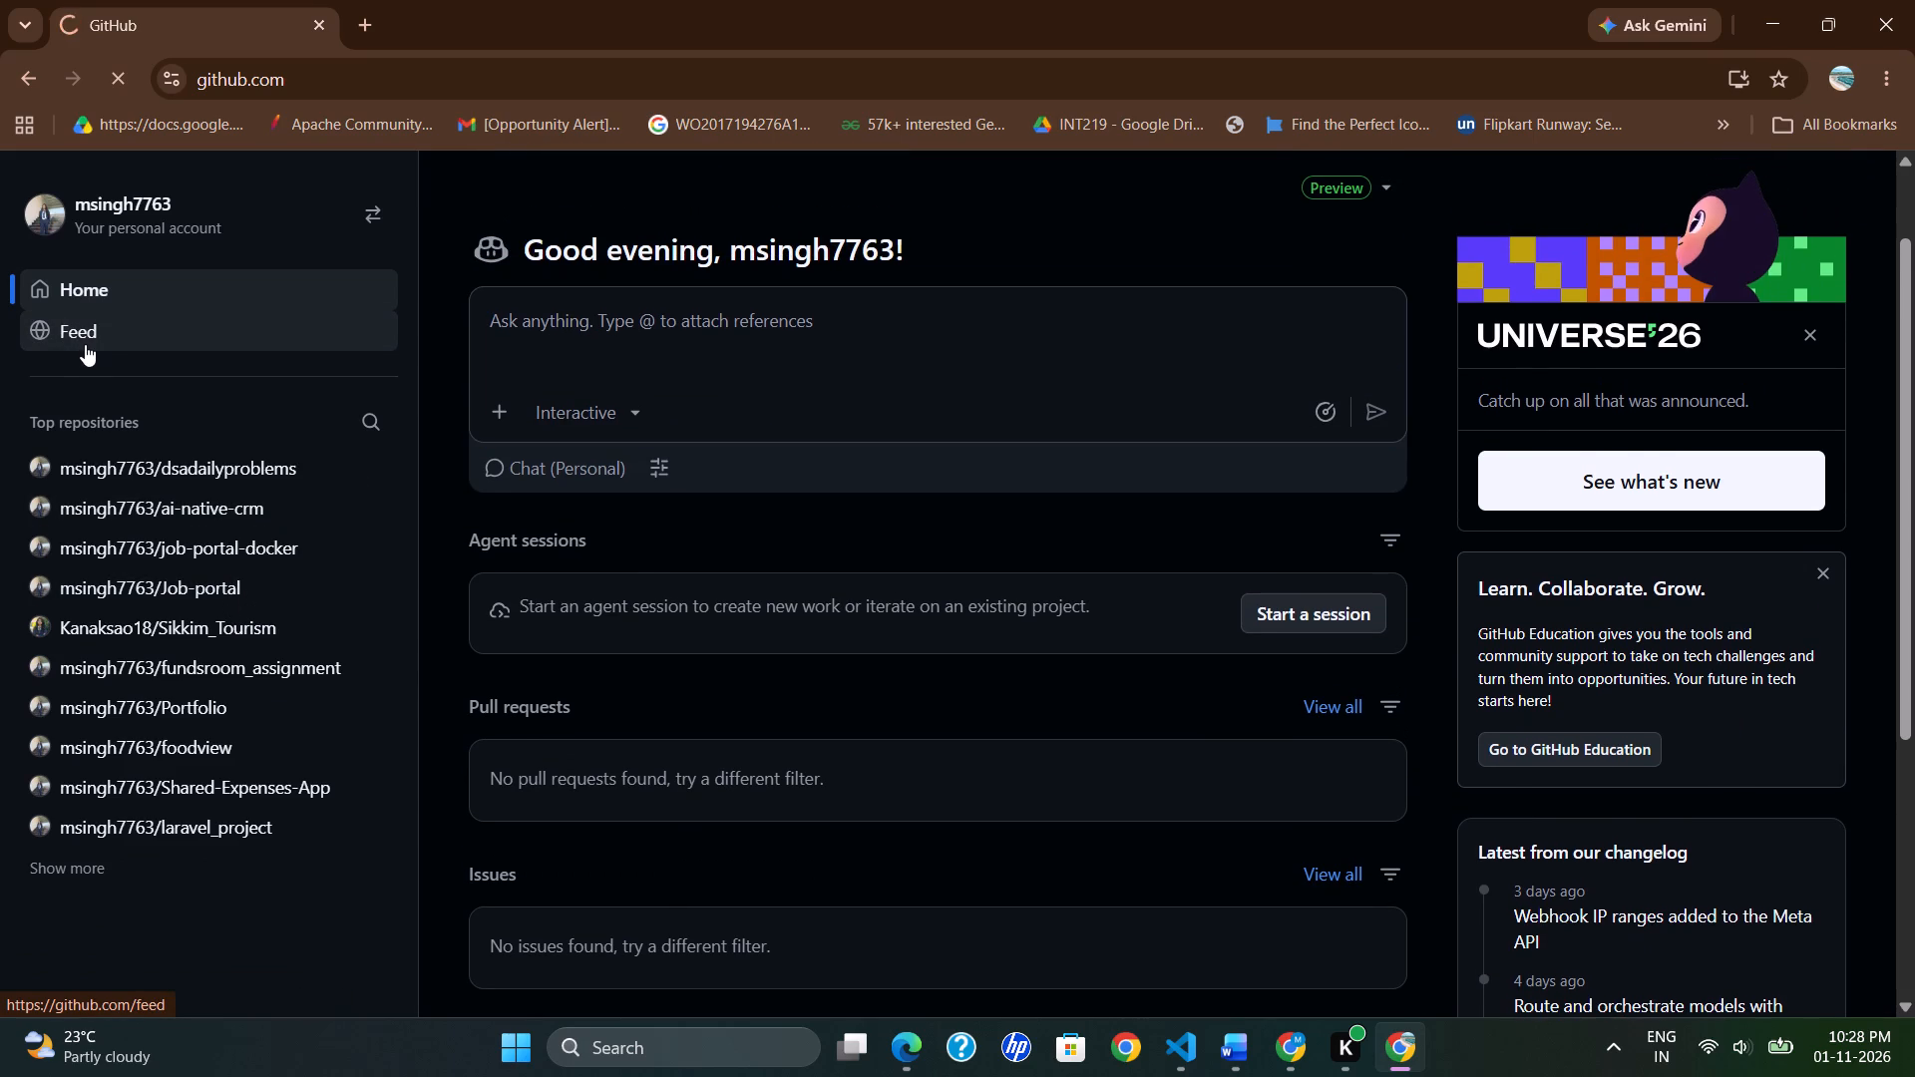
pyautogui.click(136, 392)
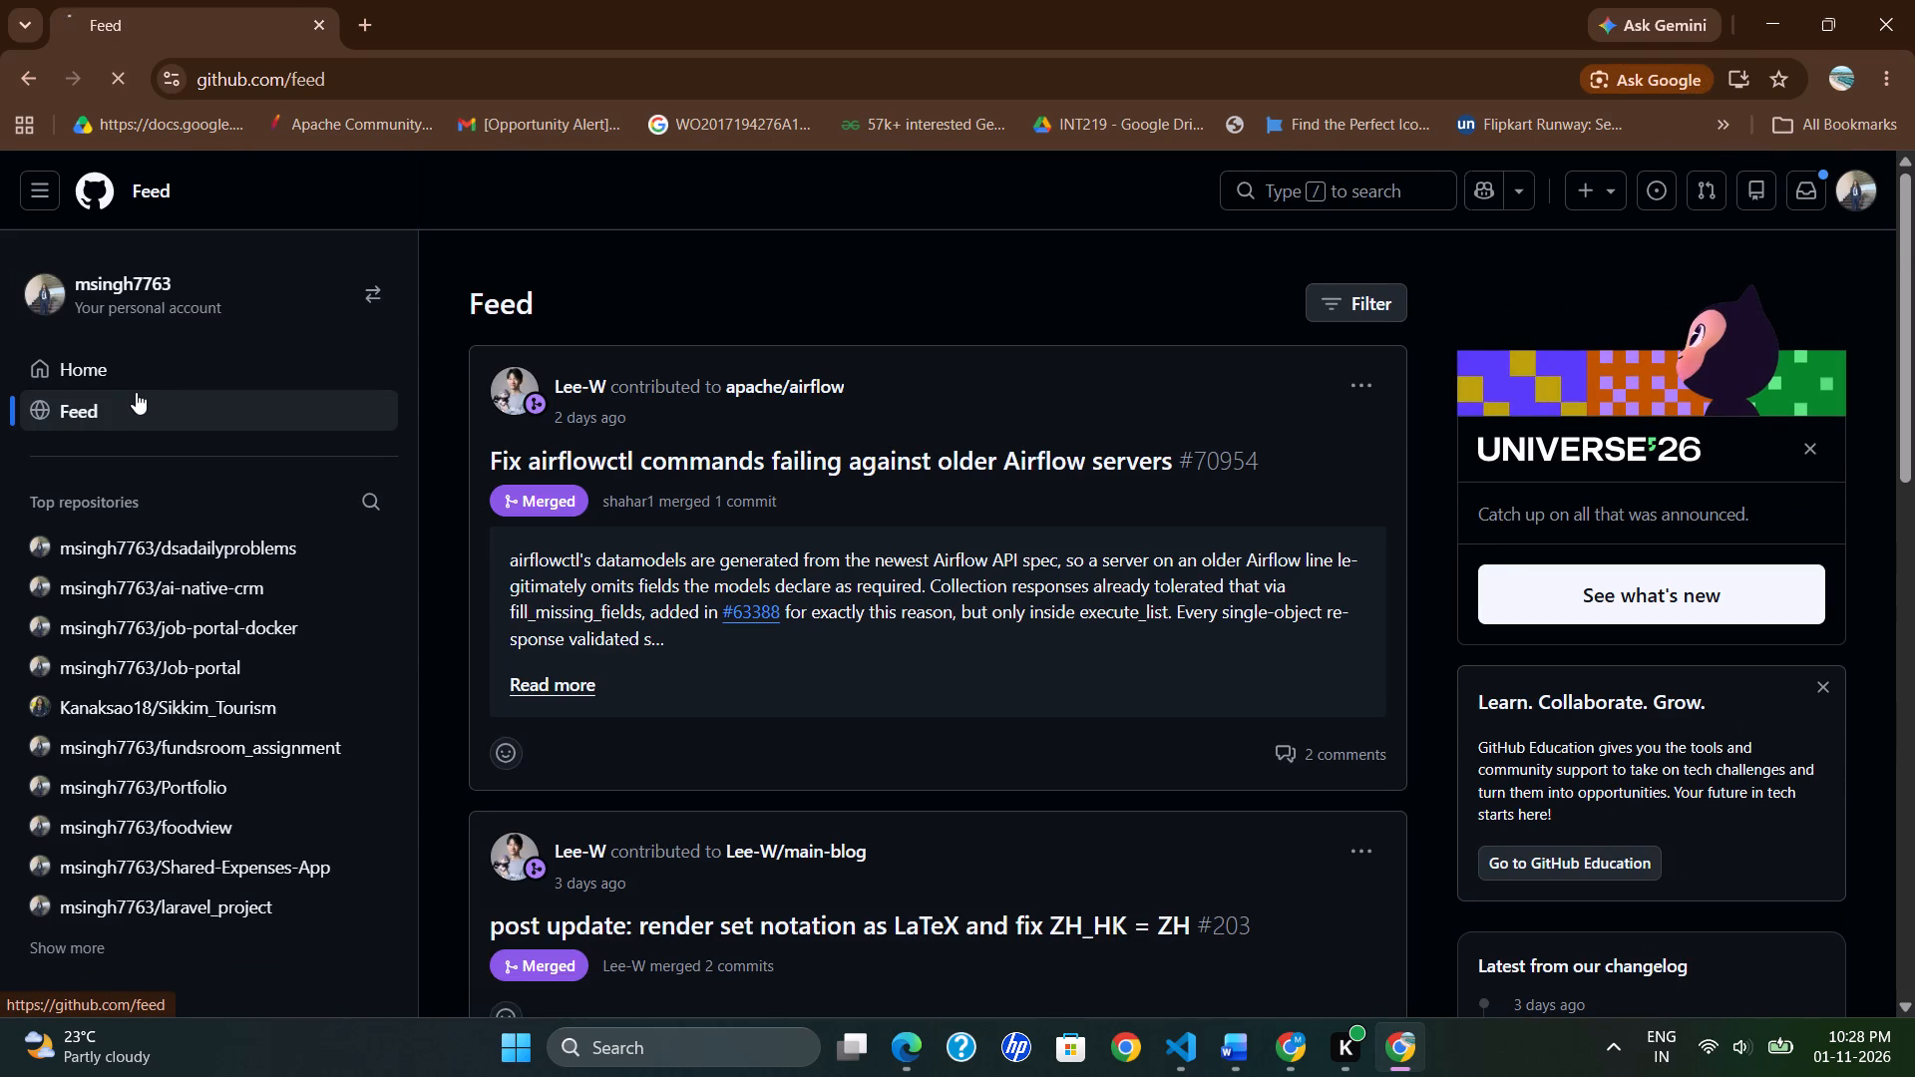
pyautogui.click(150, 368)
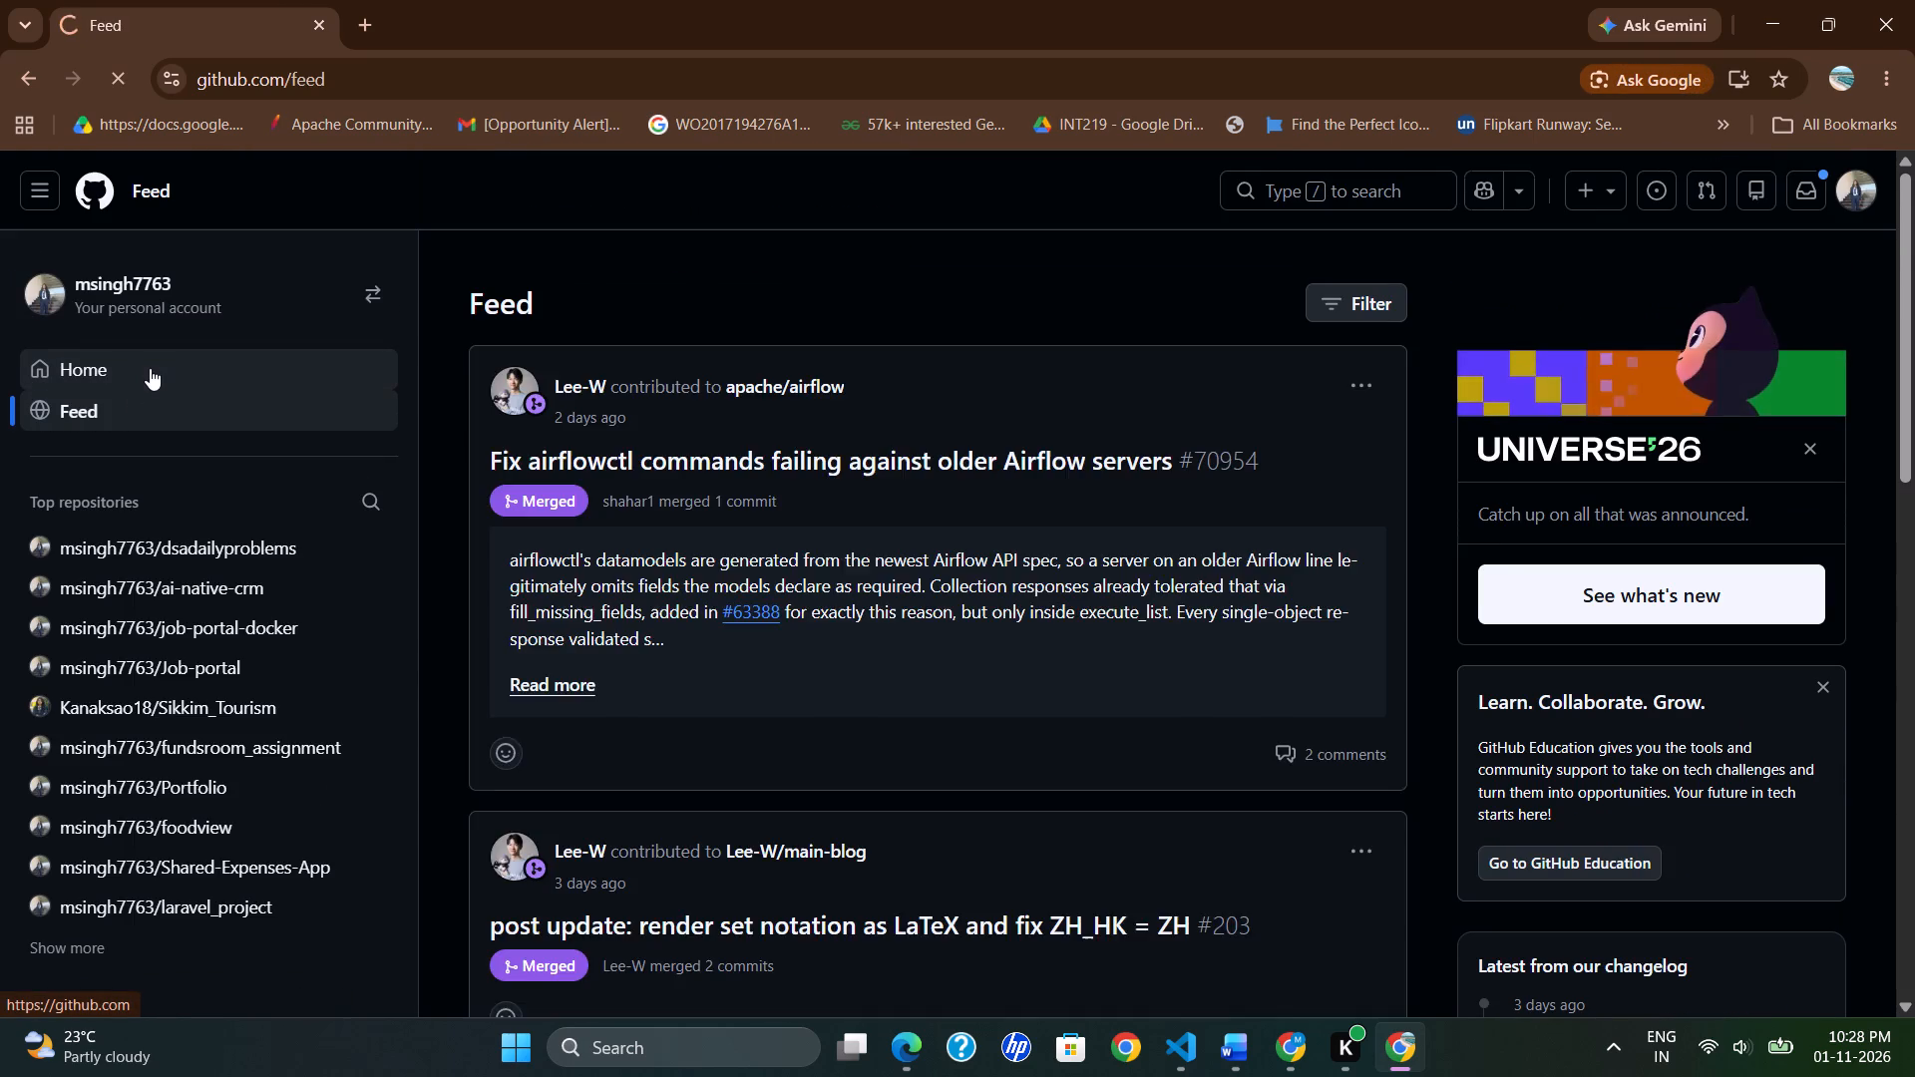
pyautogui.click(150, 368)
pyautogui.scroll(-2, 148, 759)
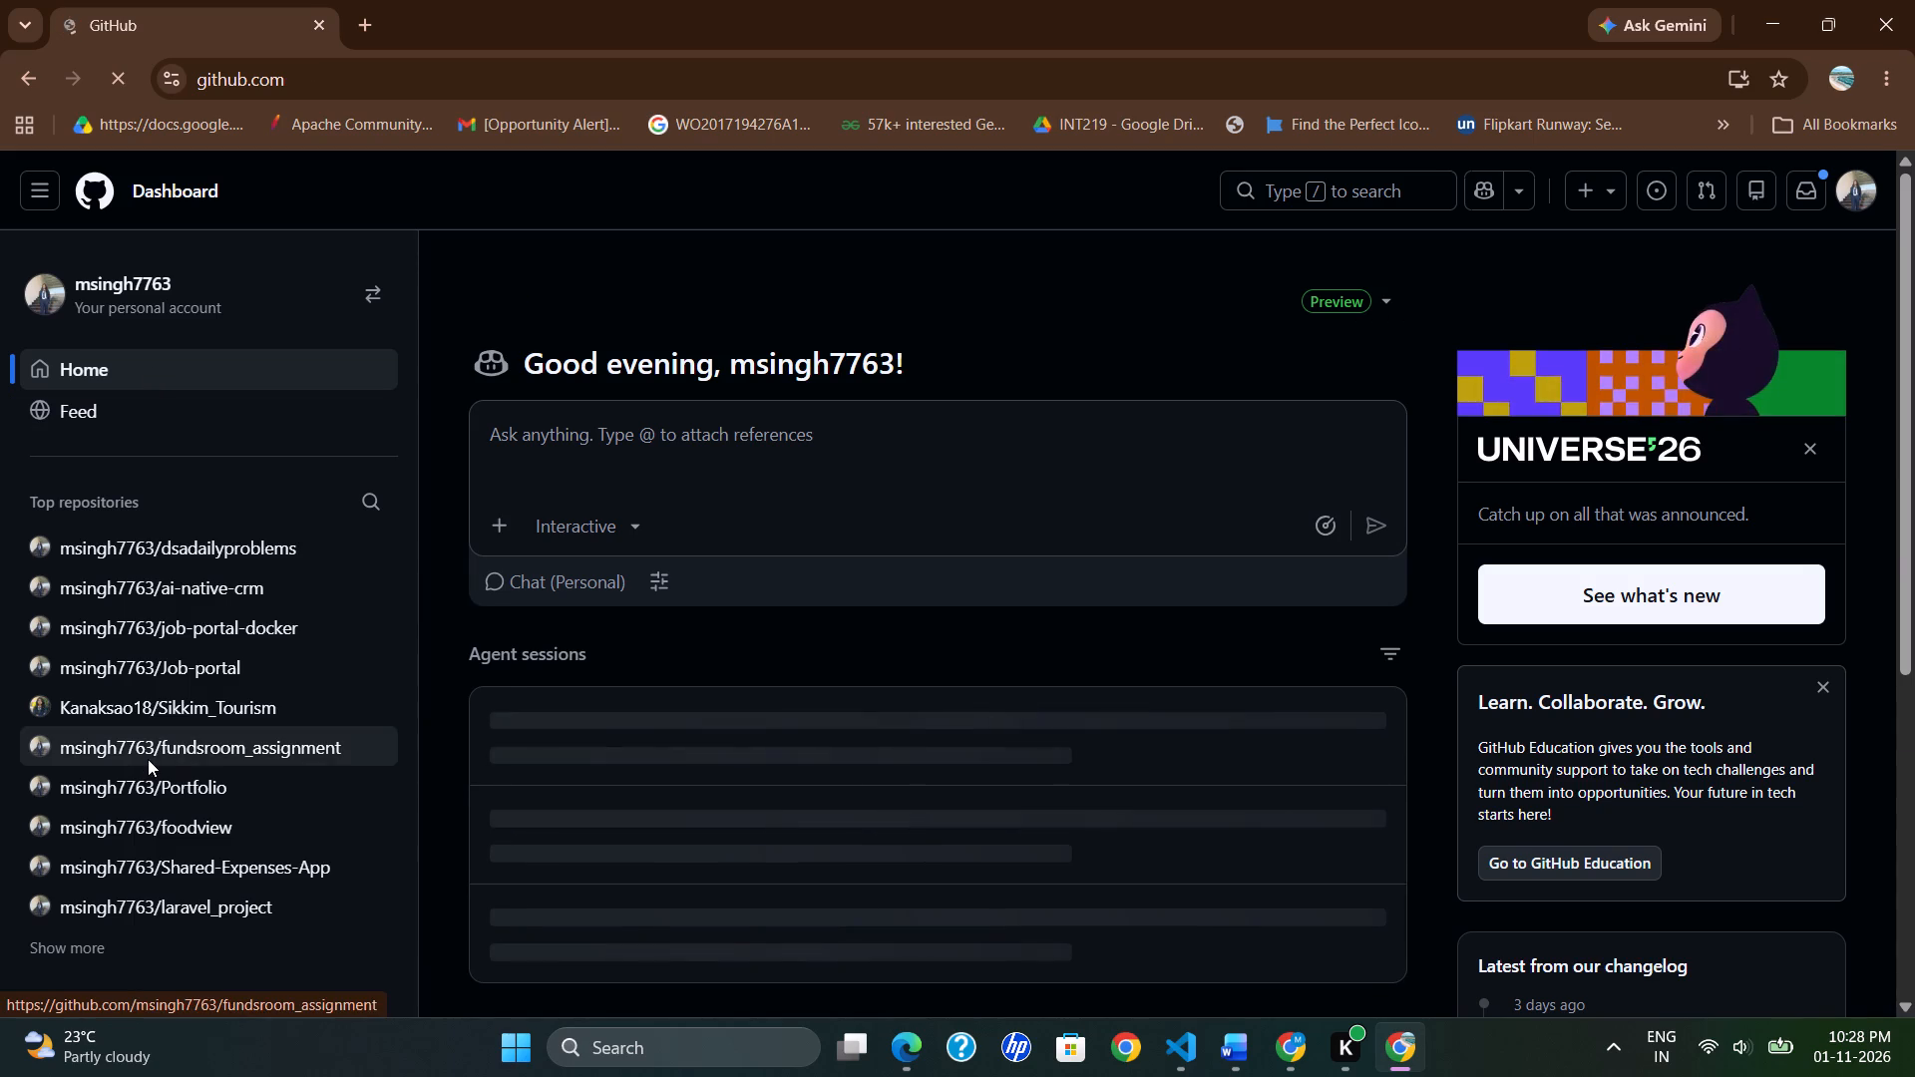
pyautogui.scroll(-2, 148, 759)
pyautogui.scroll(1, 148, 759)
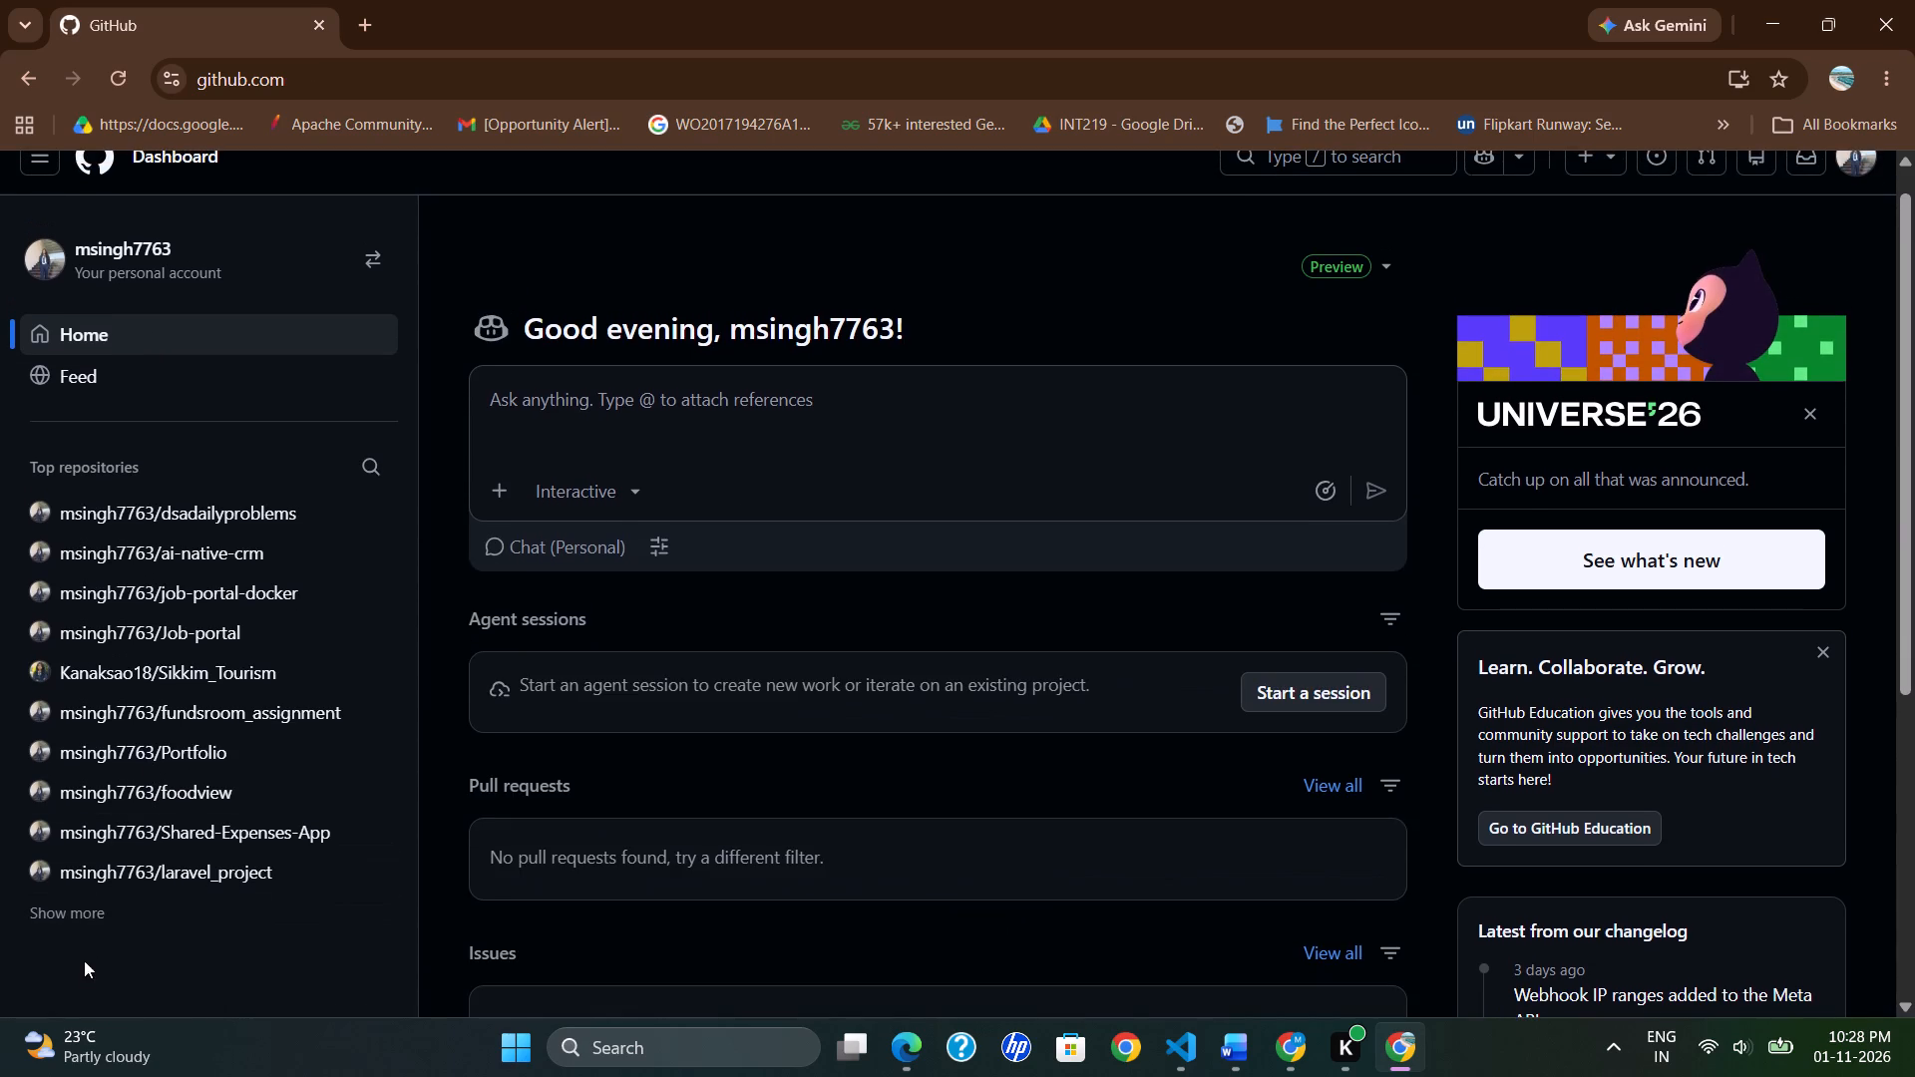
pyautogui.click(76, 907)
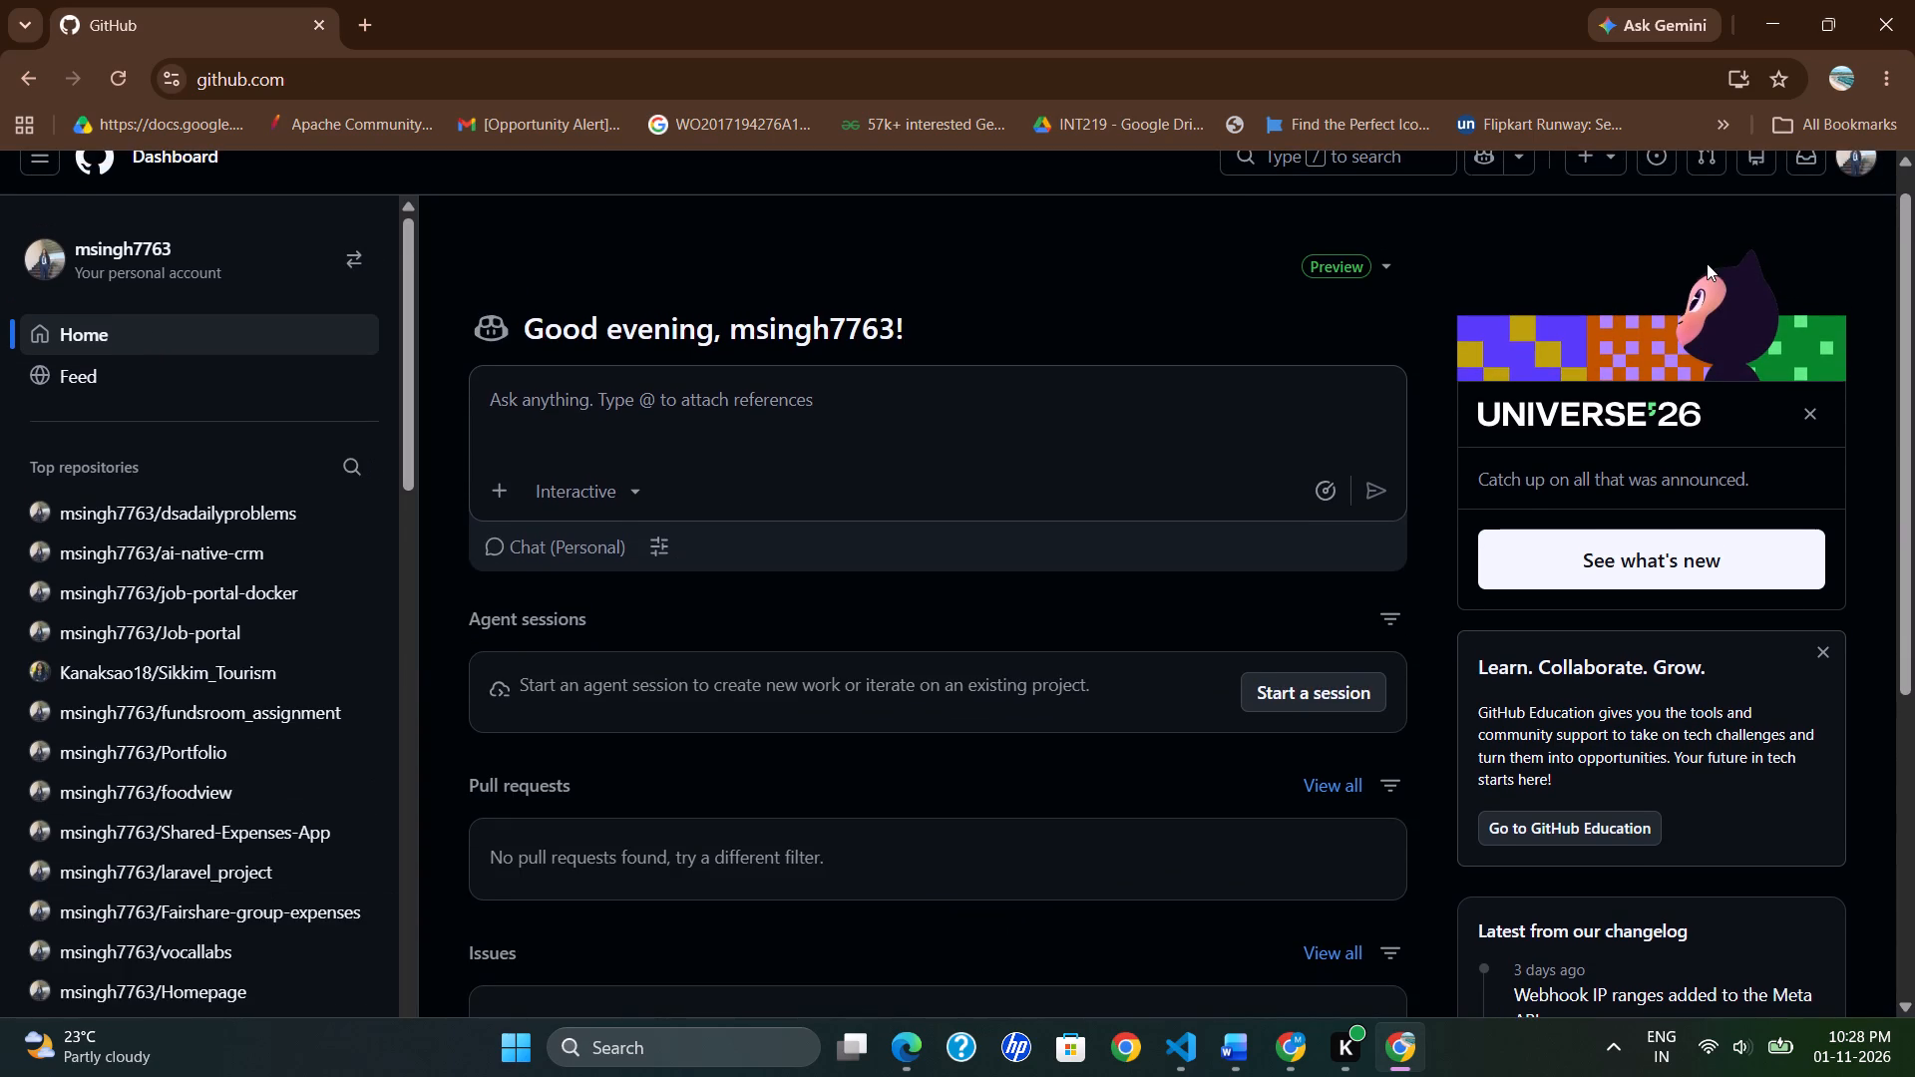
pyautogui.scroll(1, 1777, 227)
# Open the Play2Learn-backend repository in the Capstone-Project-Play2Learn organization and read through its file list and README.
pyautogui.click(1862, 194)
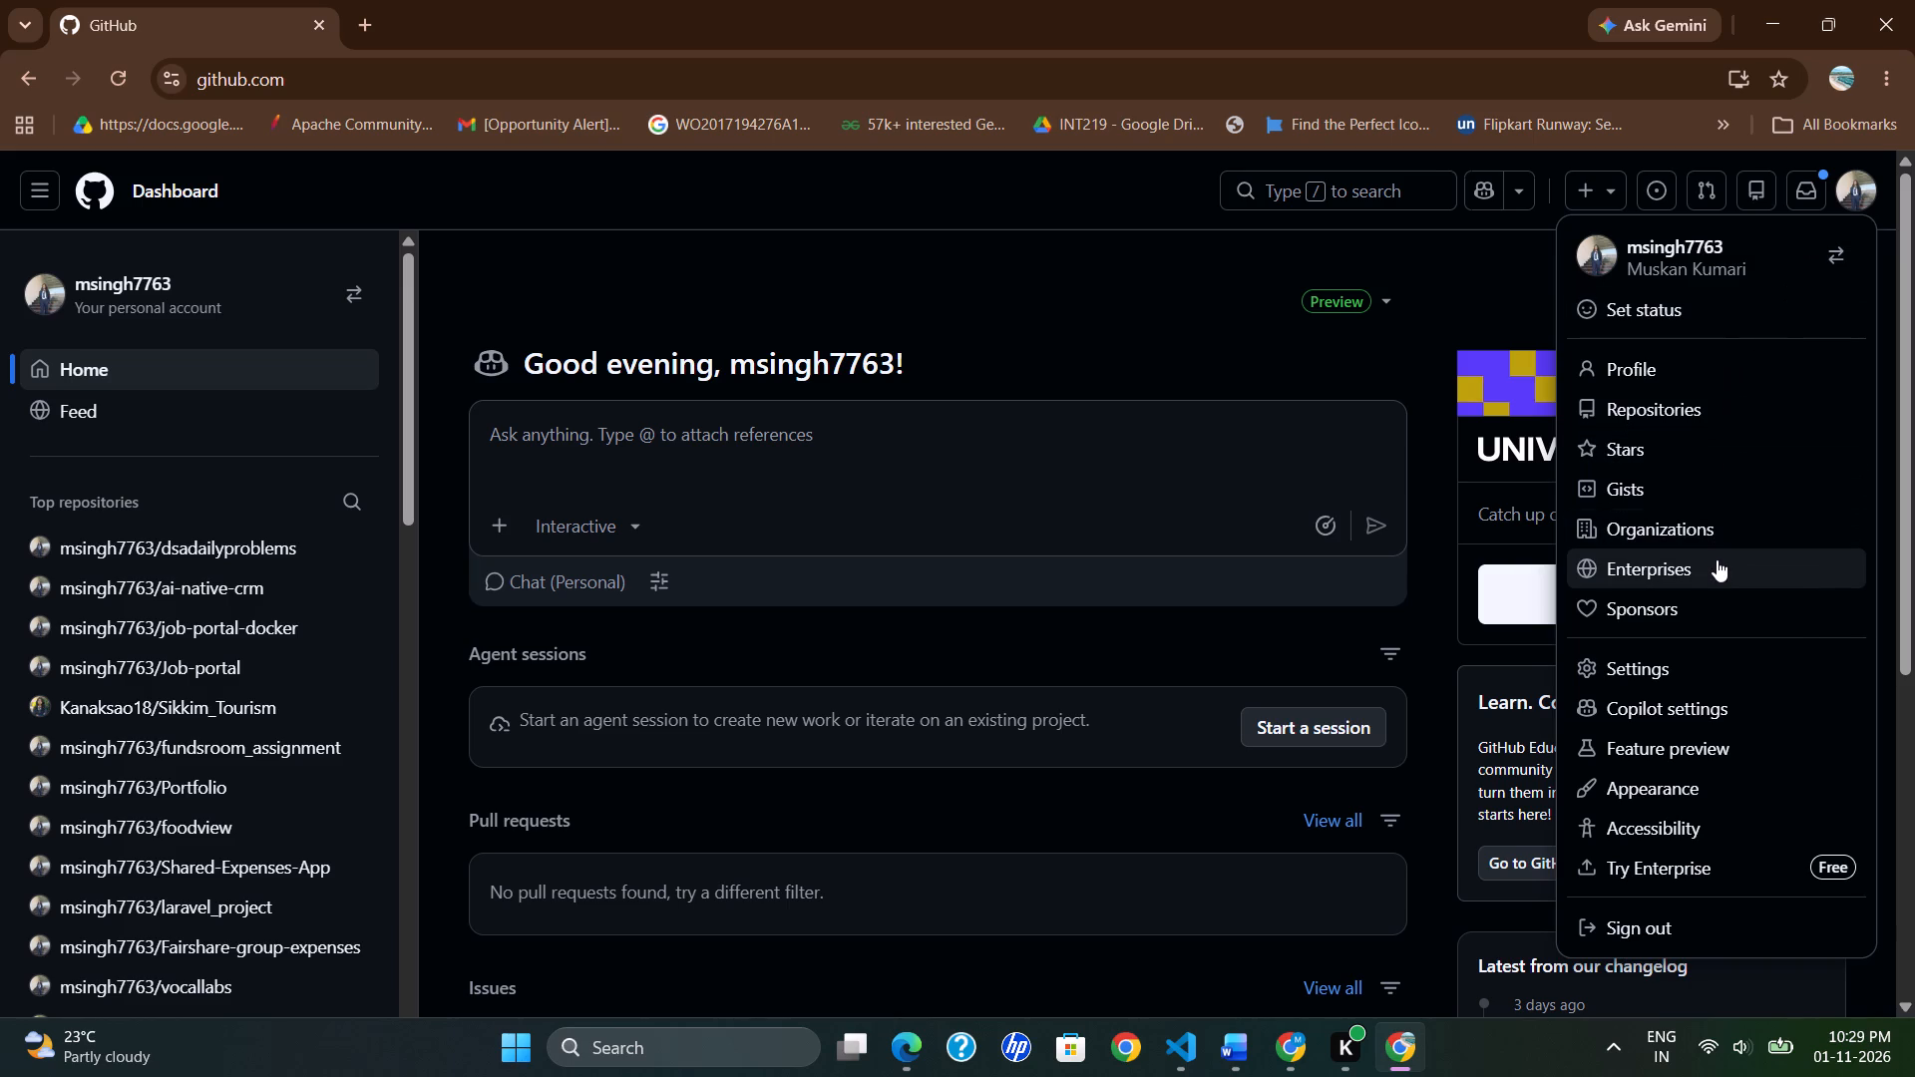
pyautogui.click(1699, 538)
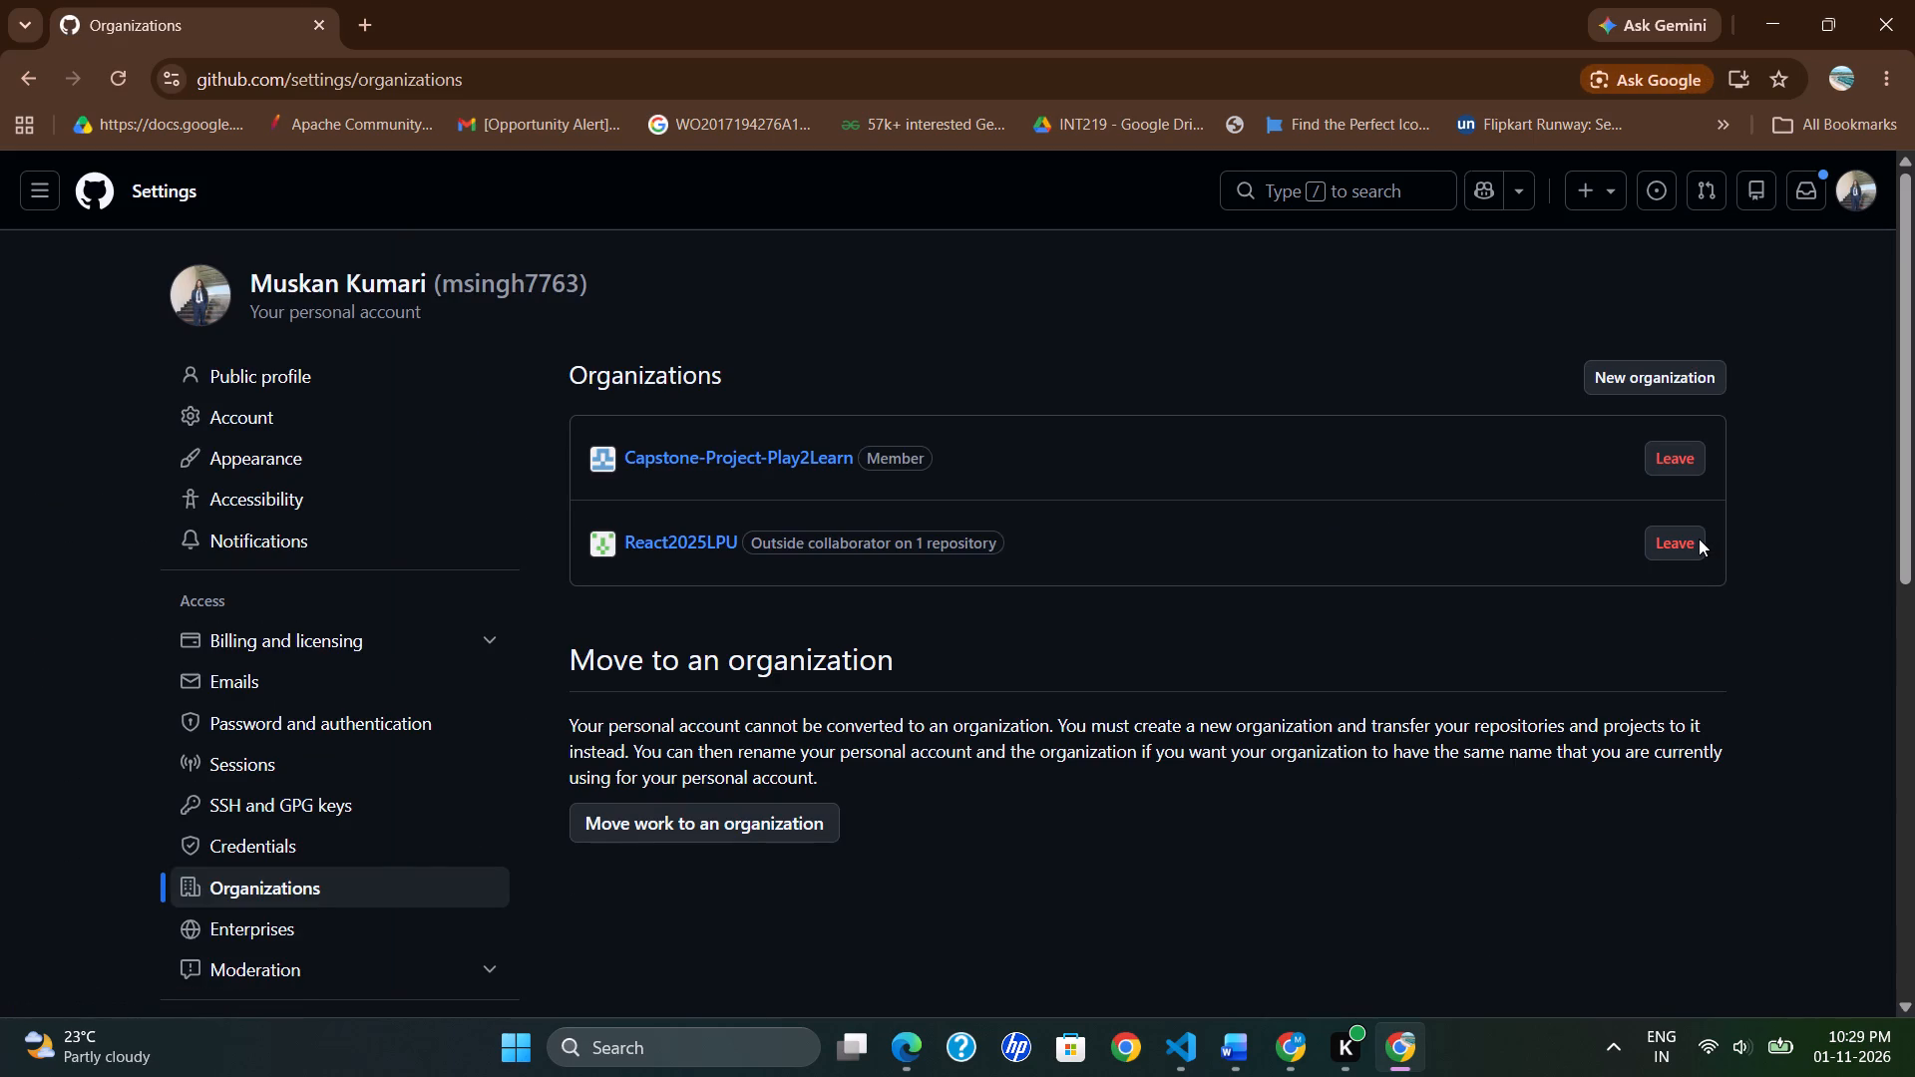
pyautogui.click(772, 457)
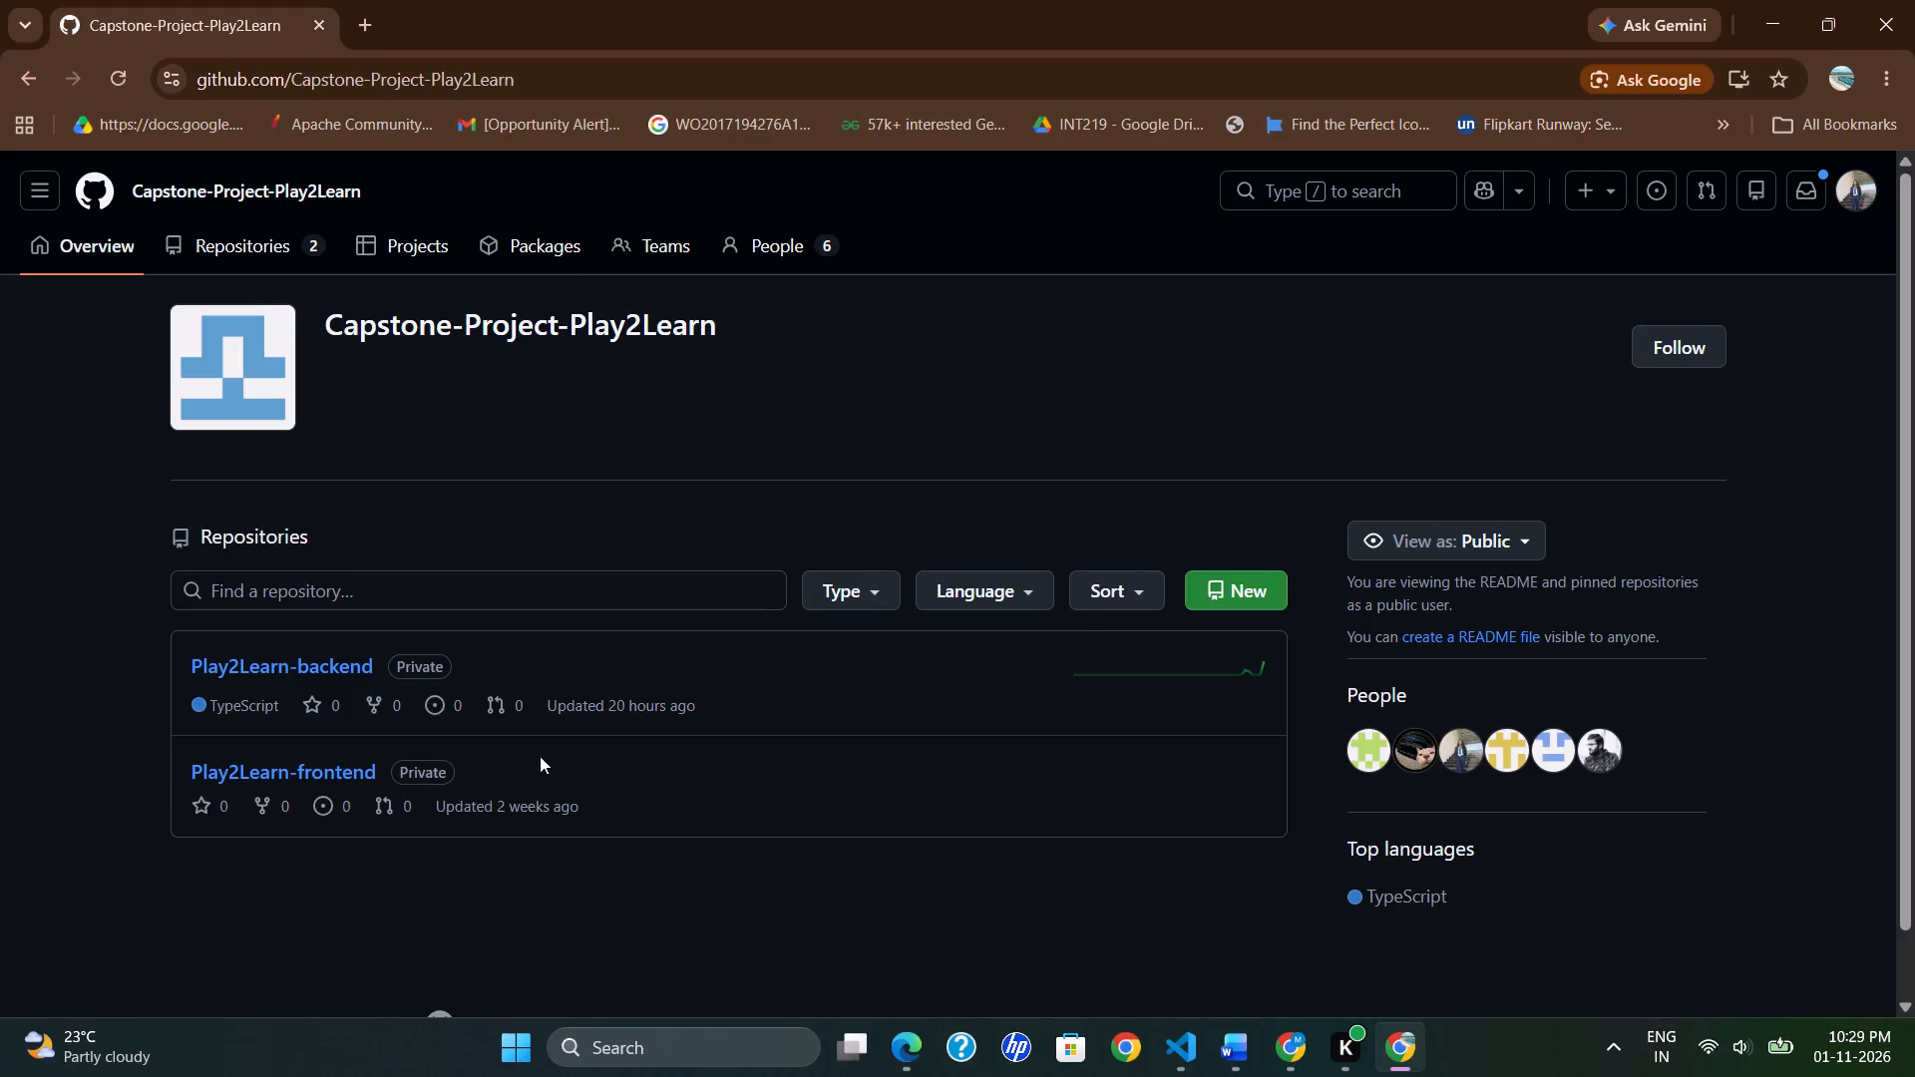
pyautogui.click(312, 665)
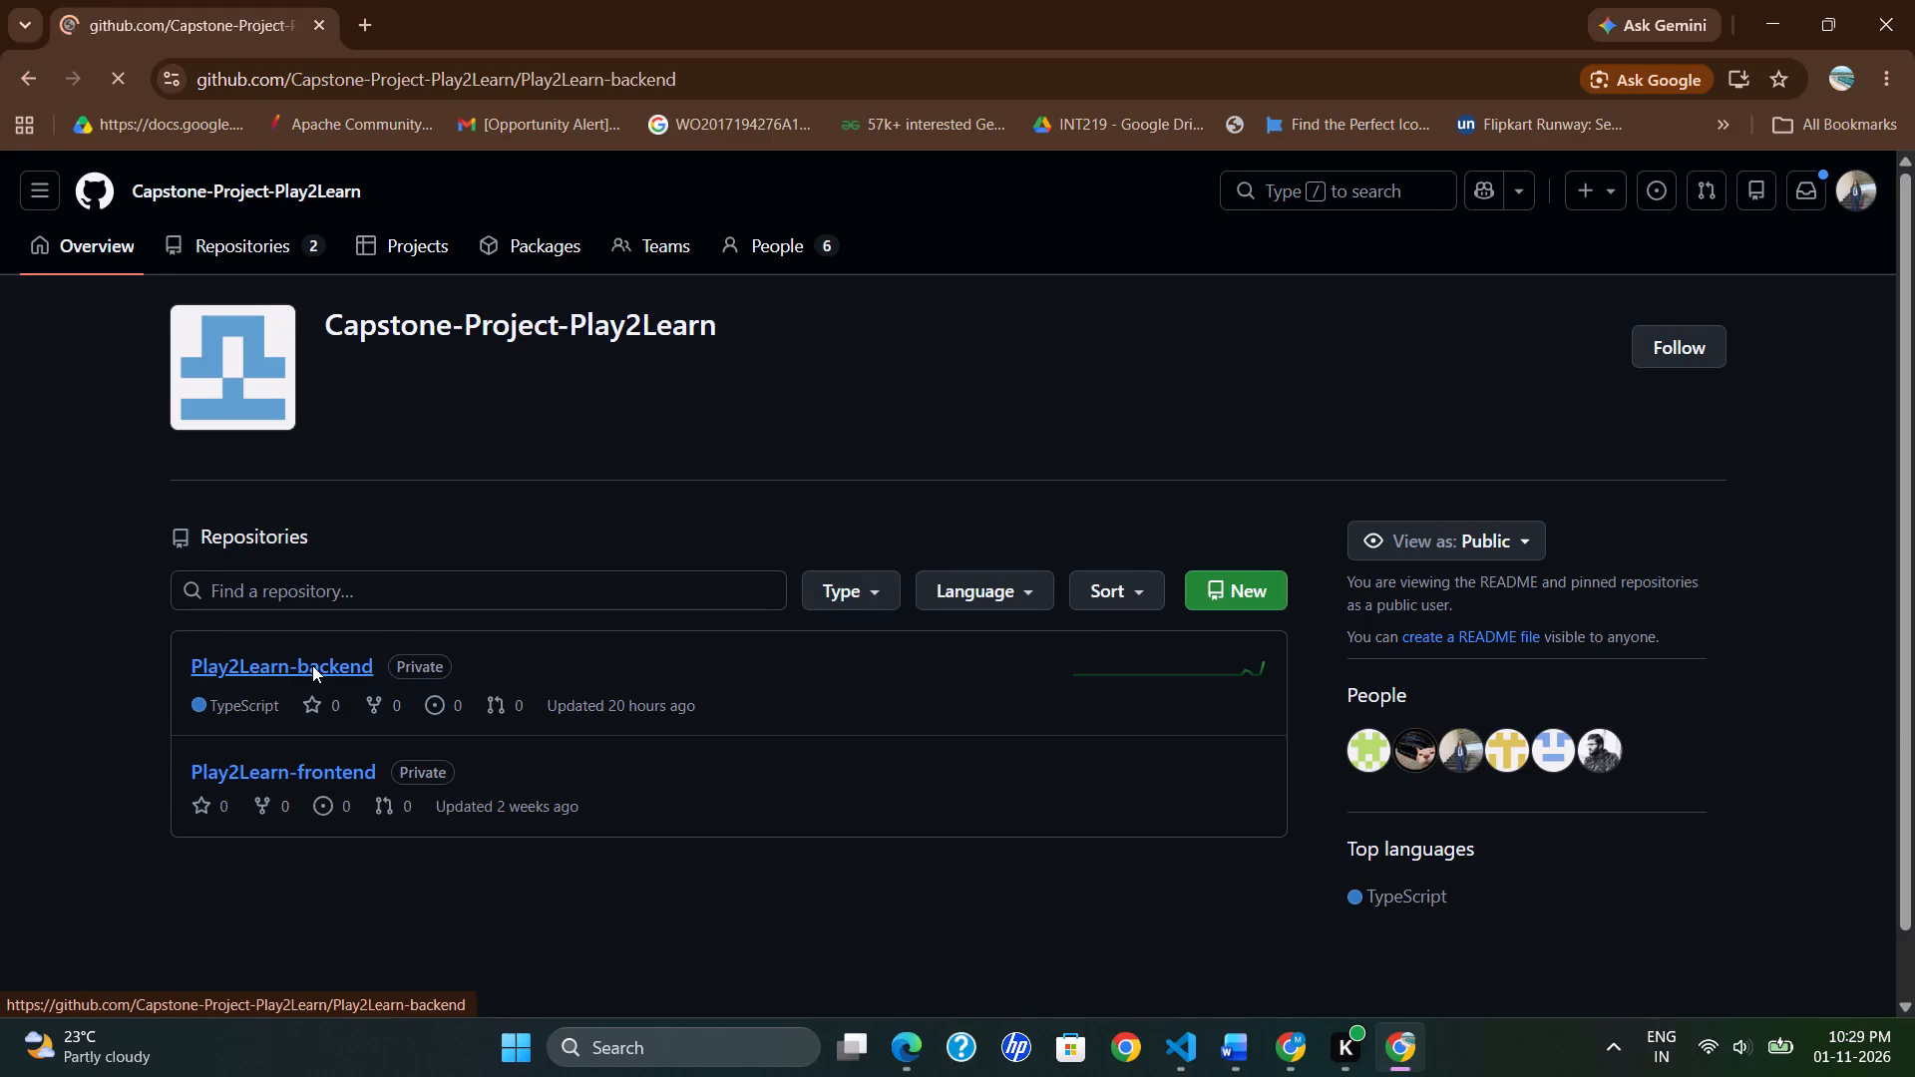
pyautogui.scroll(-2, 386, 775)
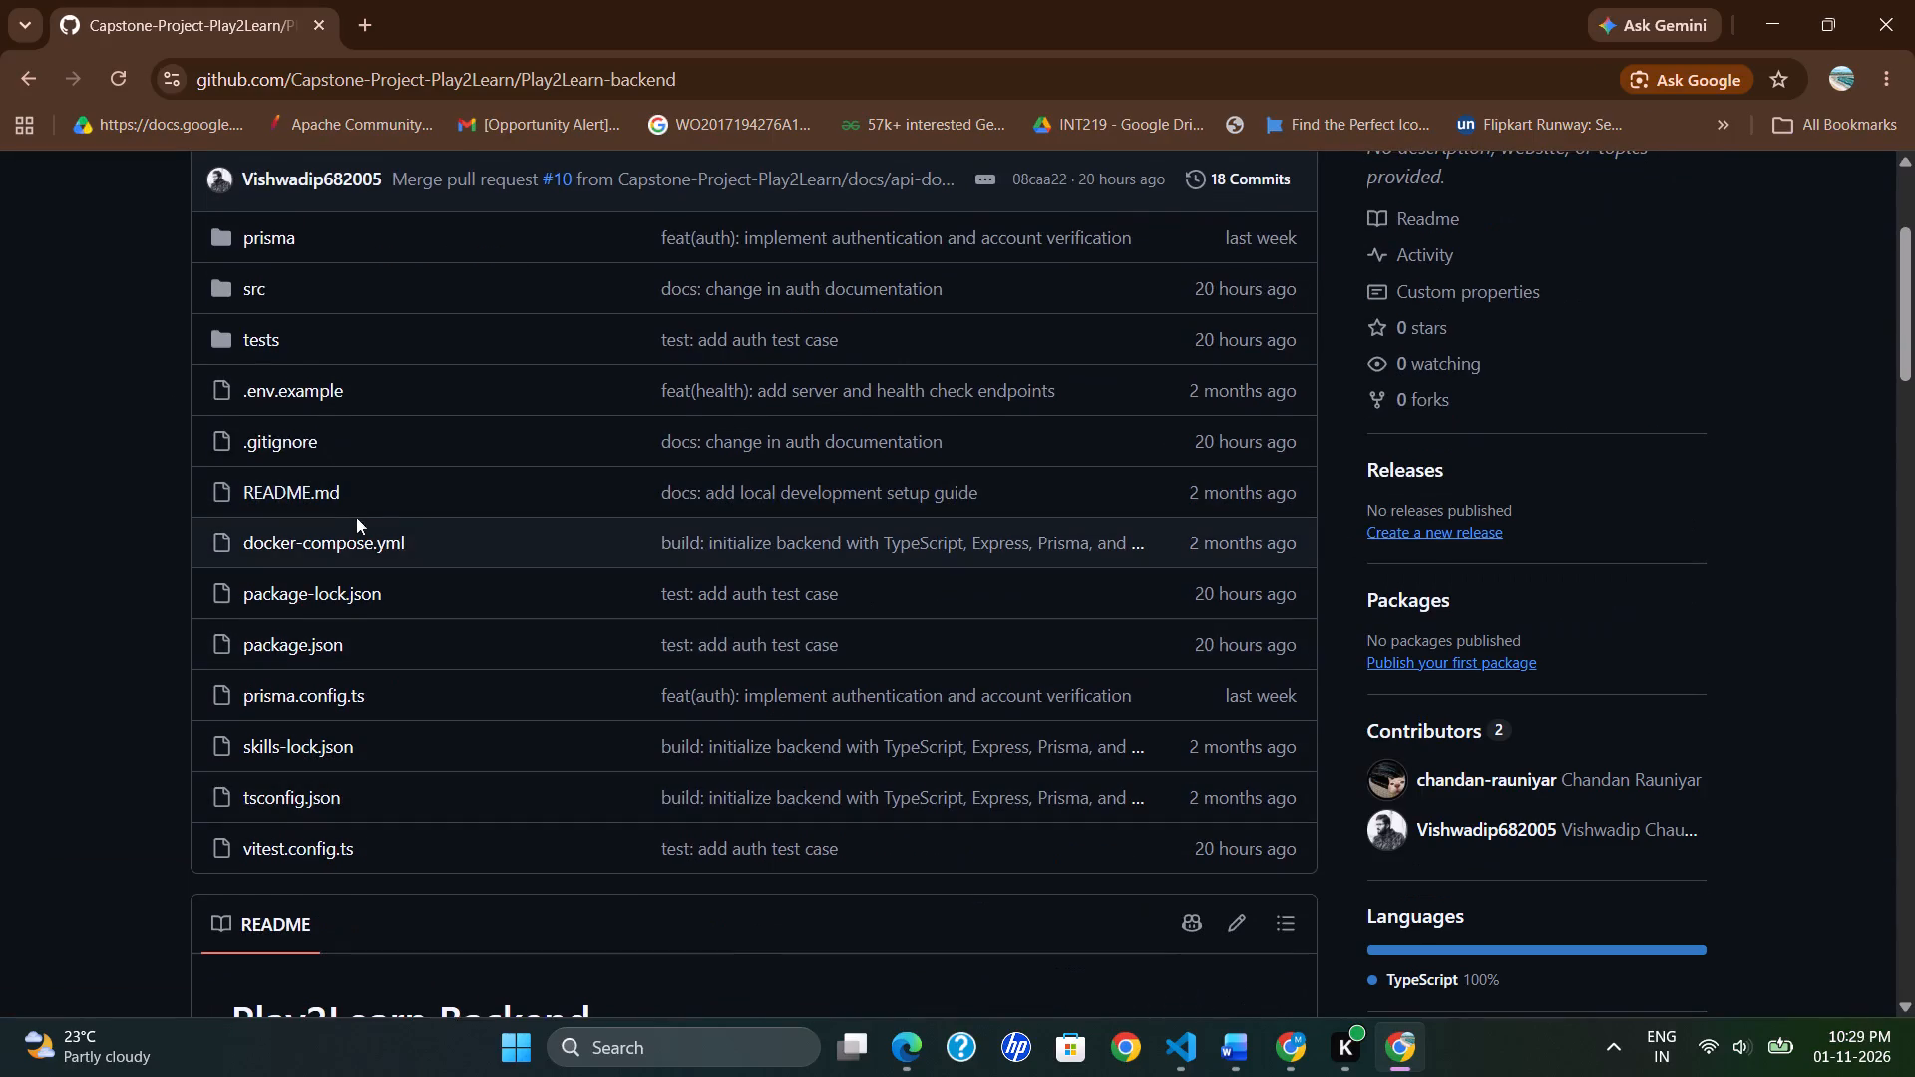
pyautogui.scroll(-10, 321, 499)
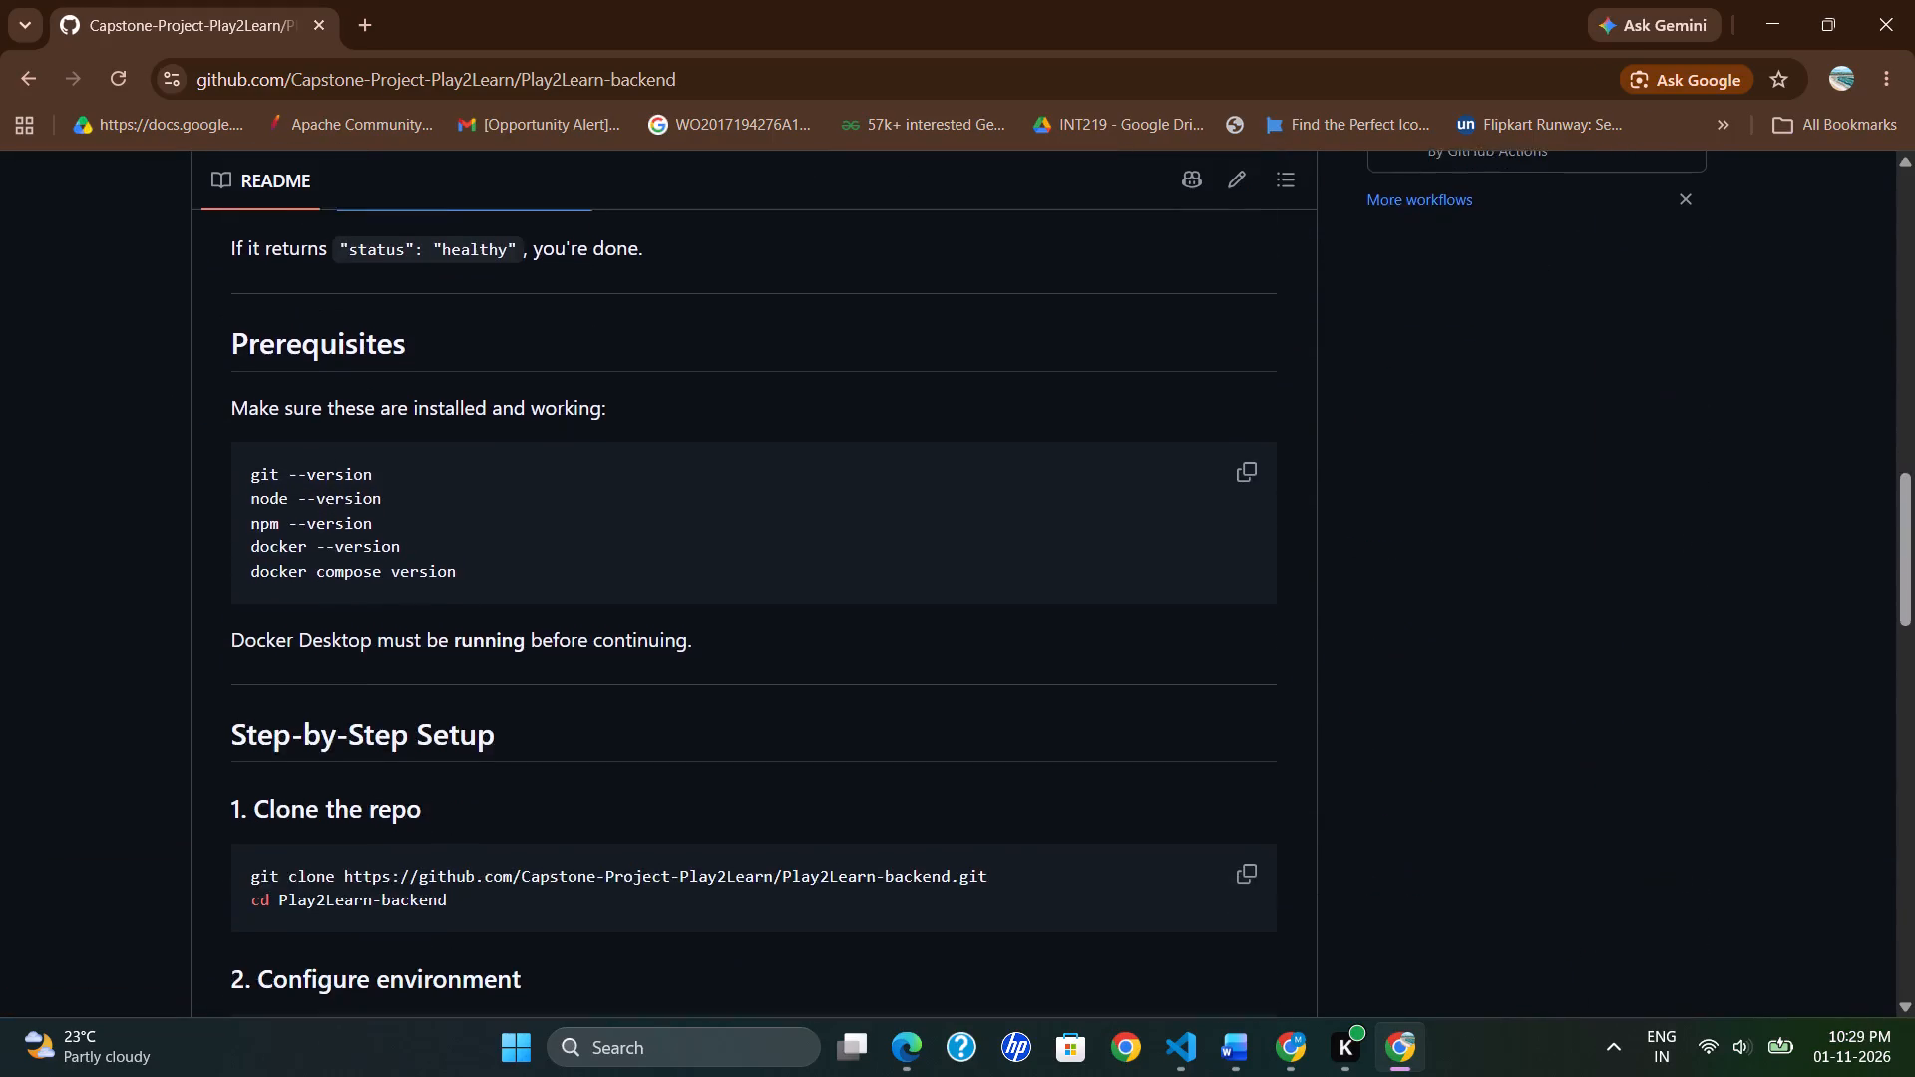
pyautogui.scroll(-7, 321, 499)
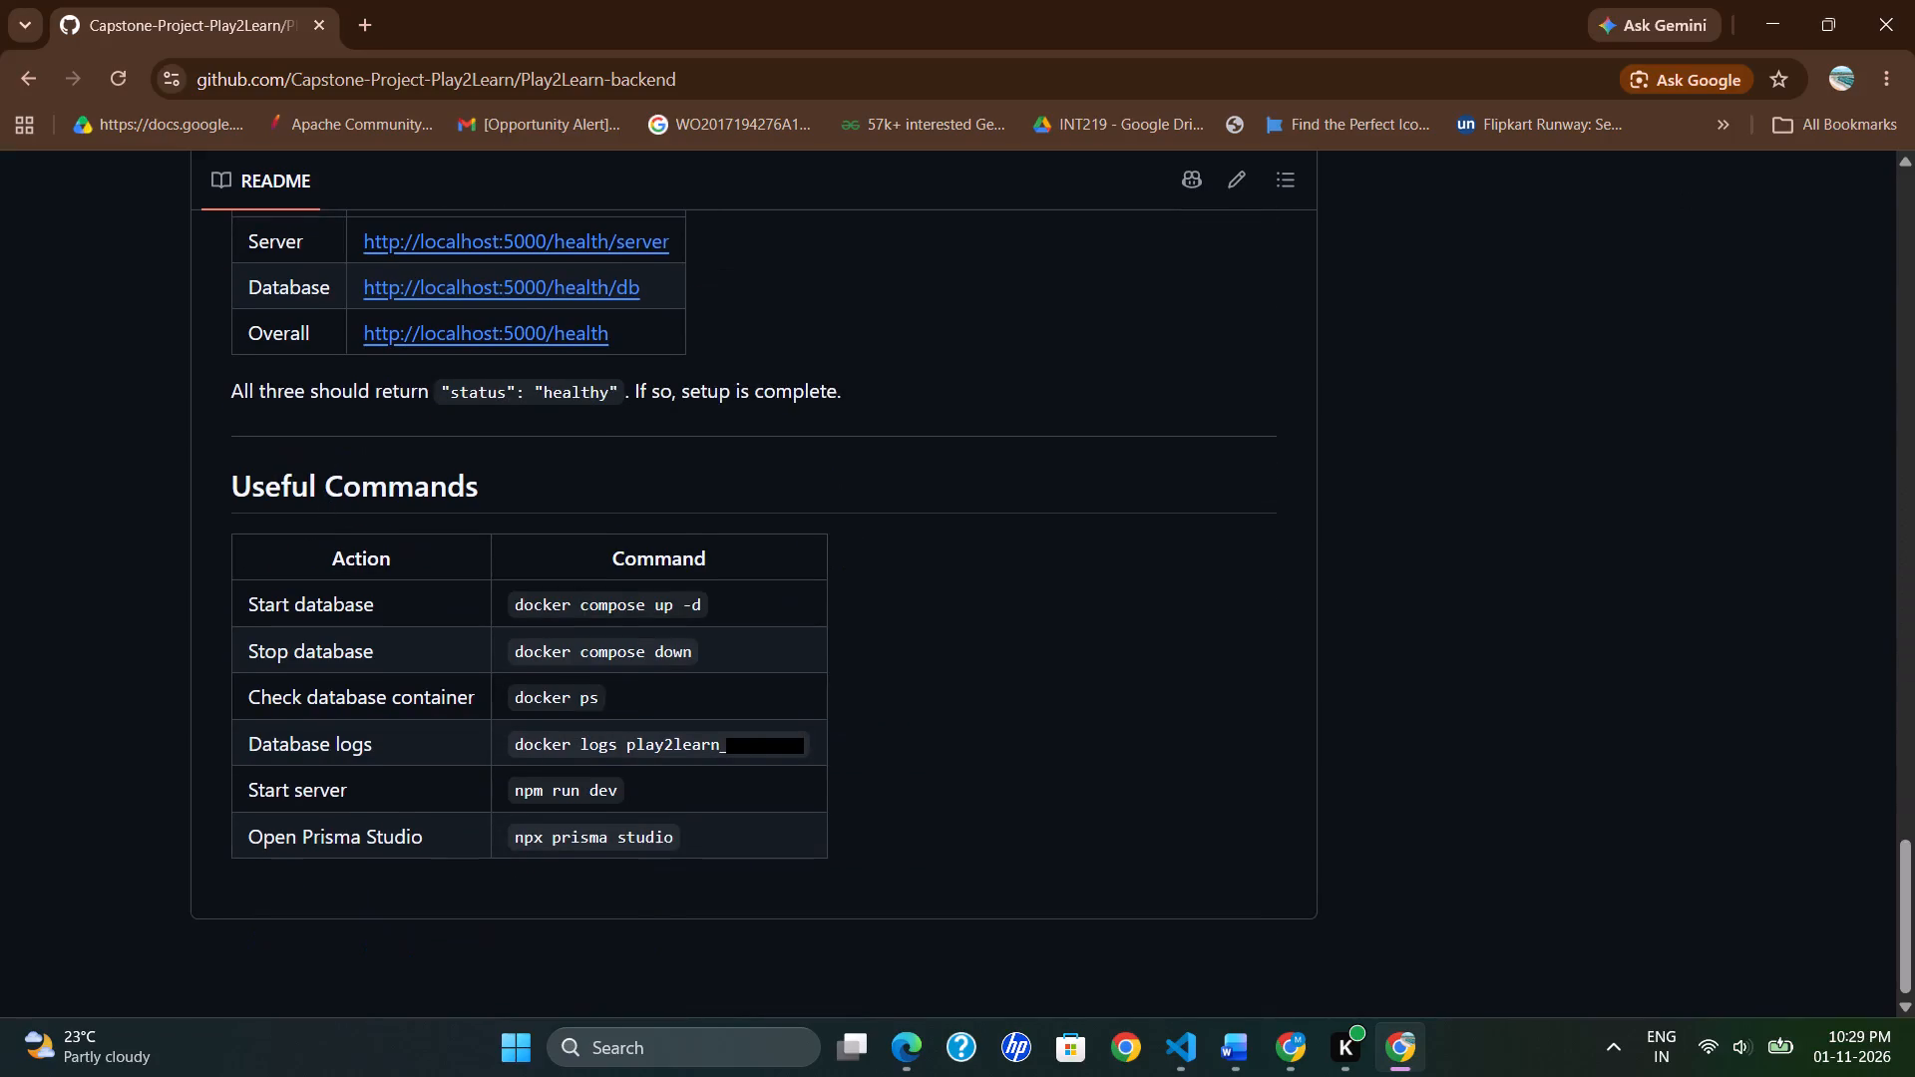
# Read back through the backend README from the Useful Commands table up to Quick Start and the repository's file list.
pyautogui.scroll(3, 321, 499)
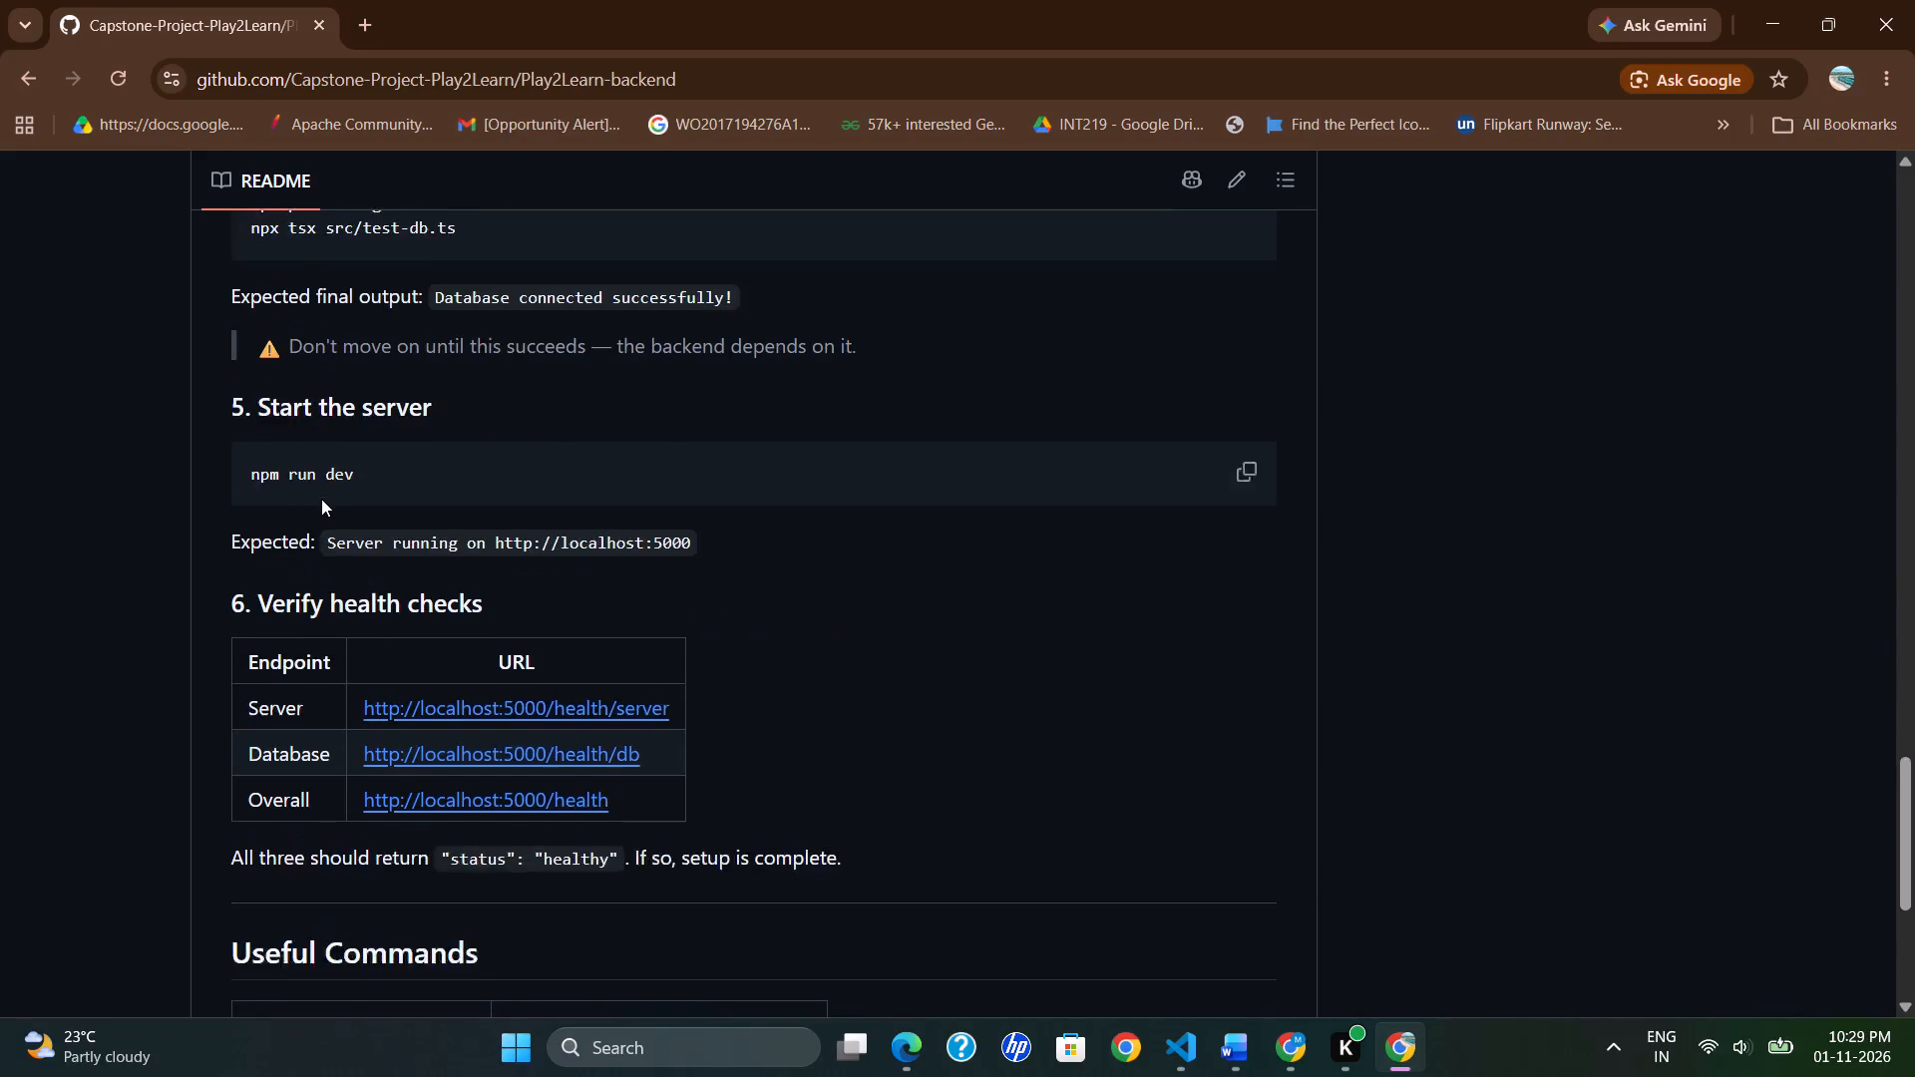
pyautogui.scroll(2, 321, 499)
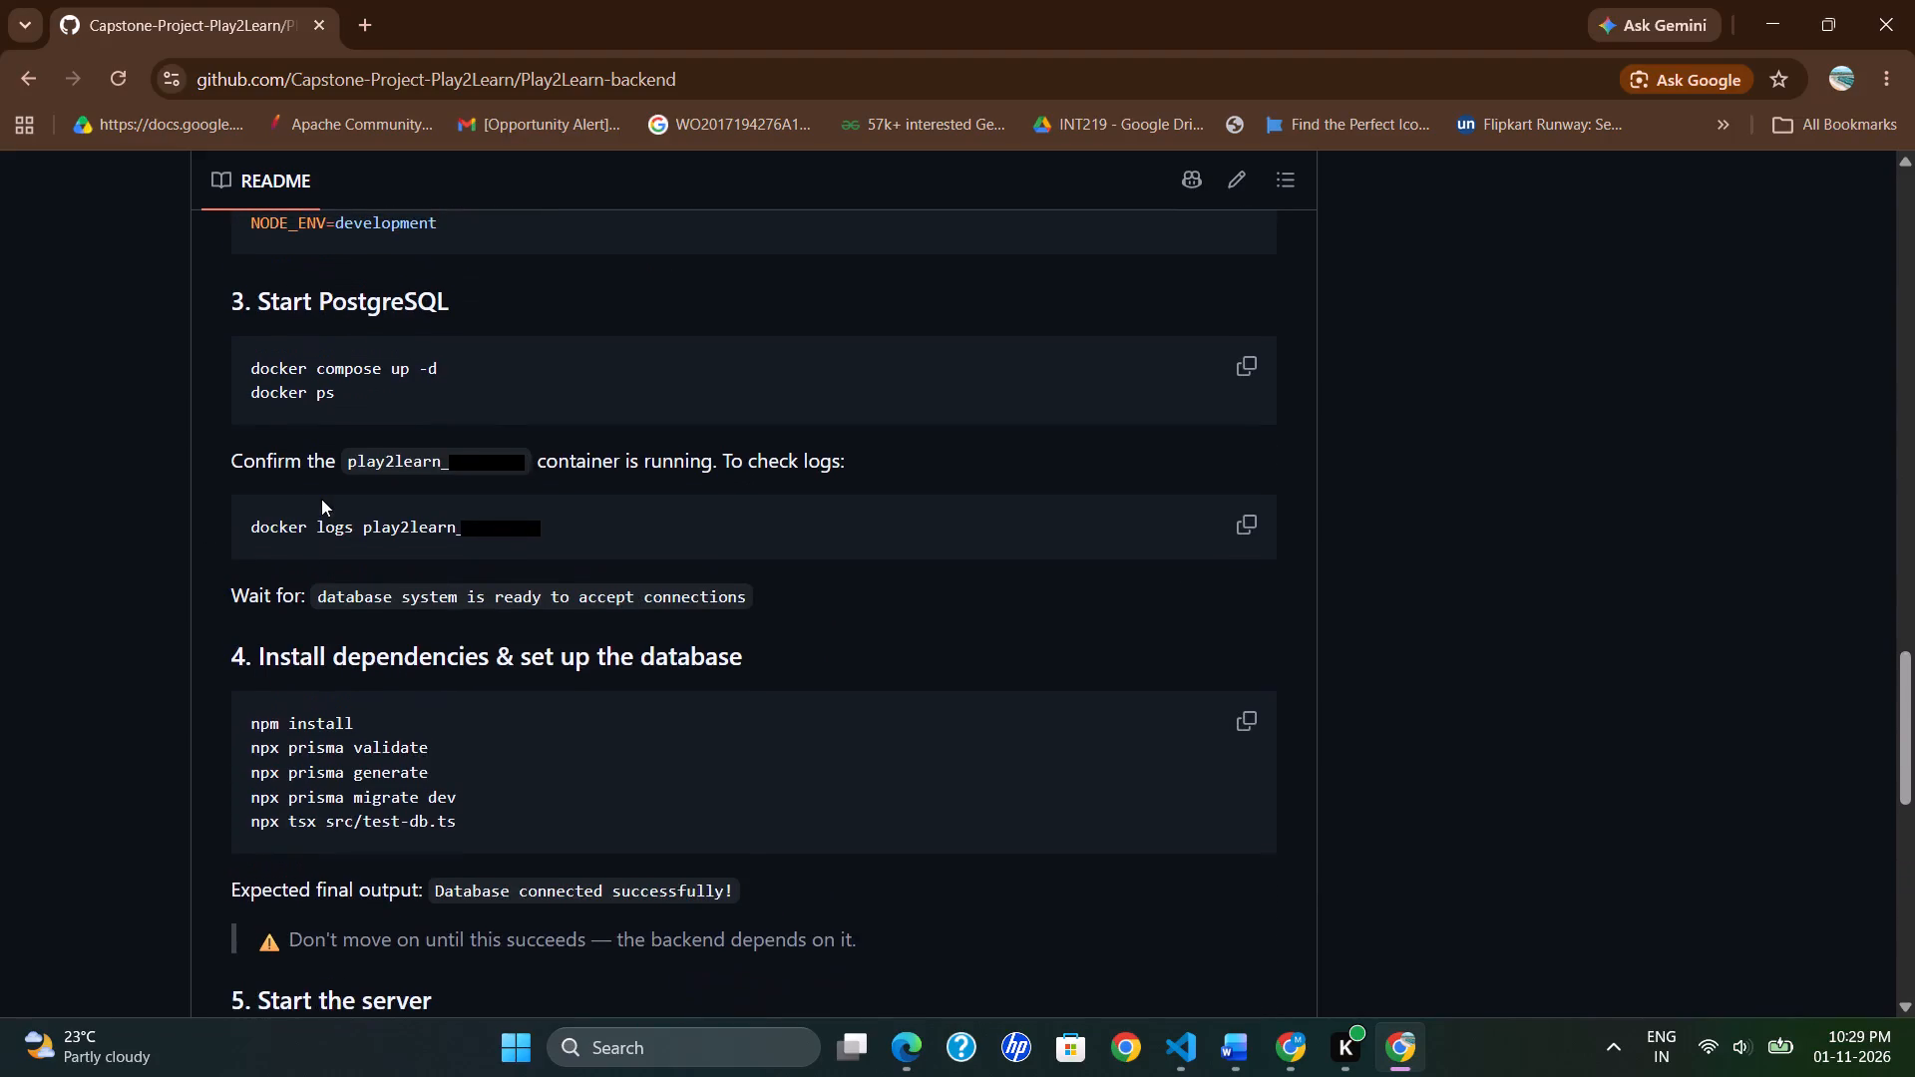
pyautogui.scroll(5, 321, 499)
pyautogui.scroll(-1, 321, 499)
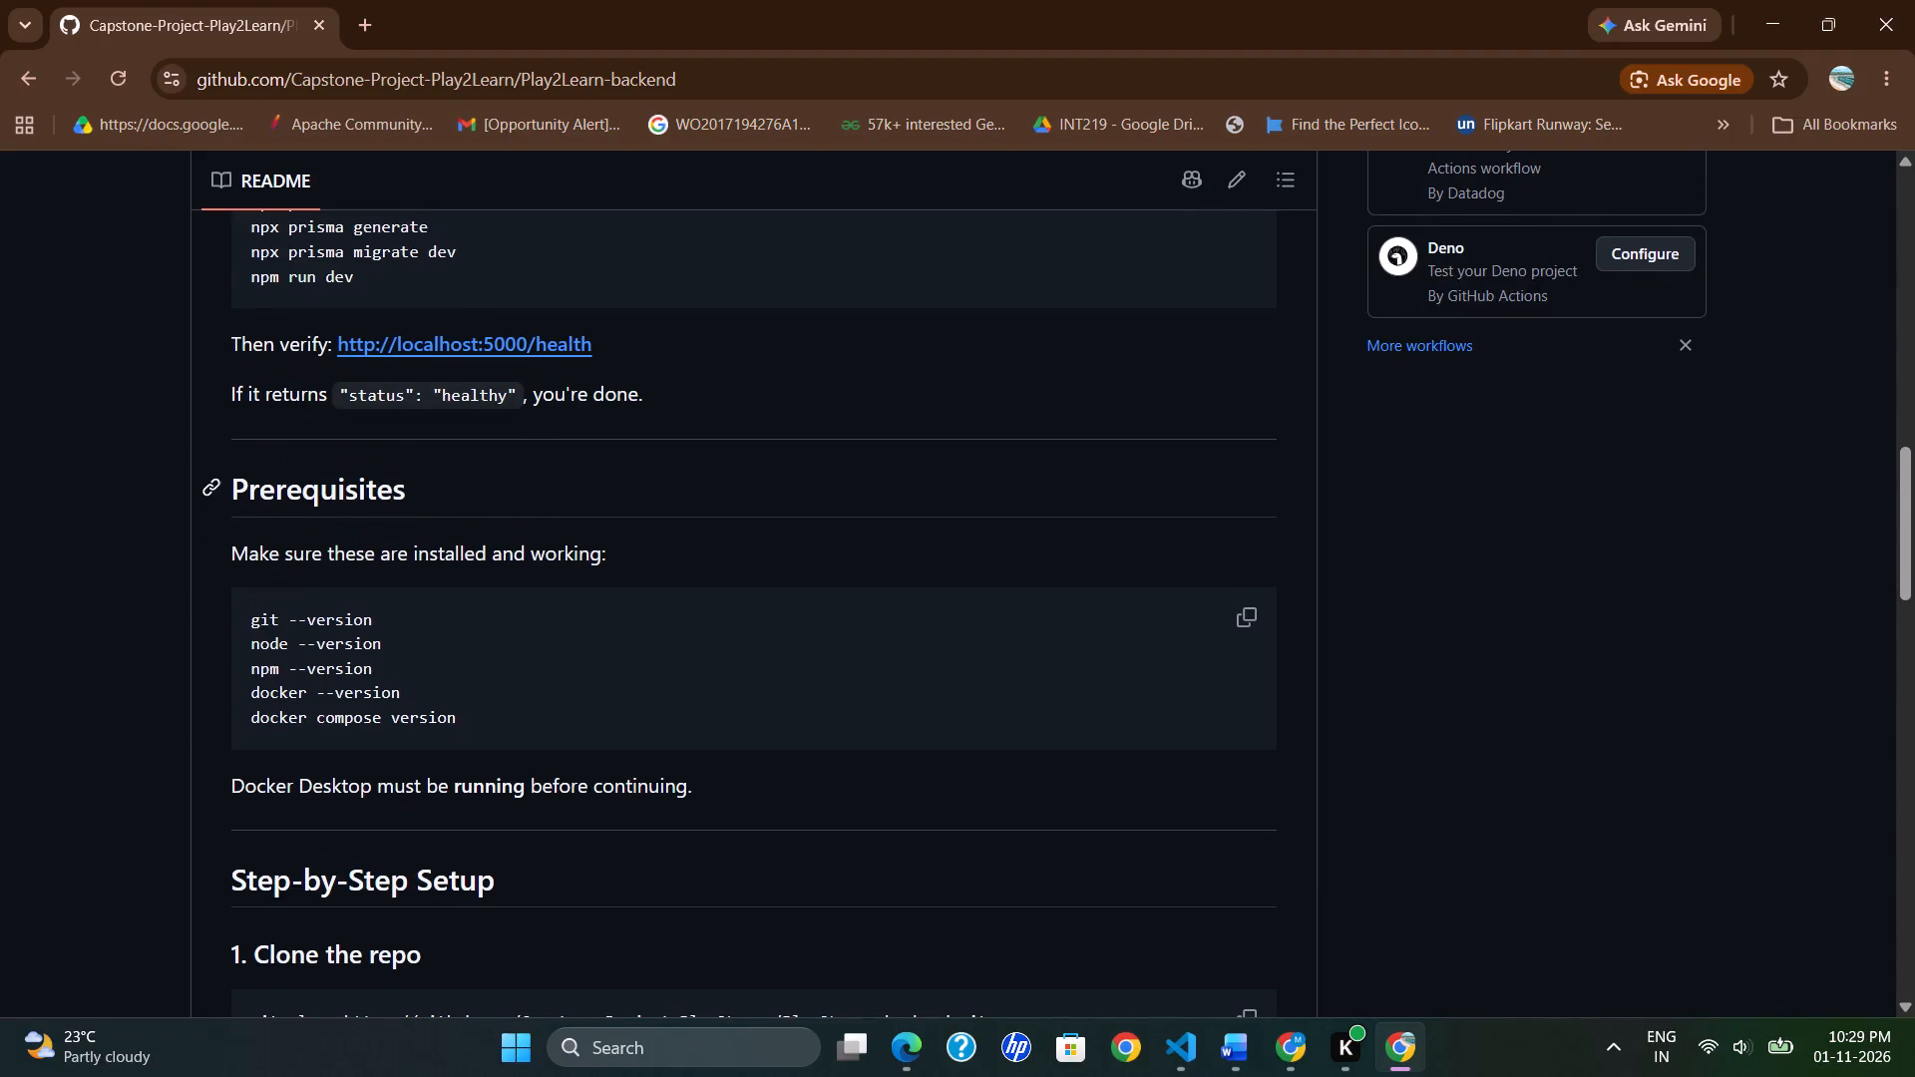
pyautogui.scroll(2, 321, 499)
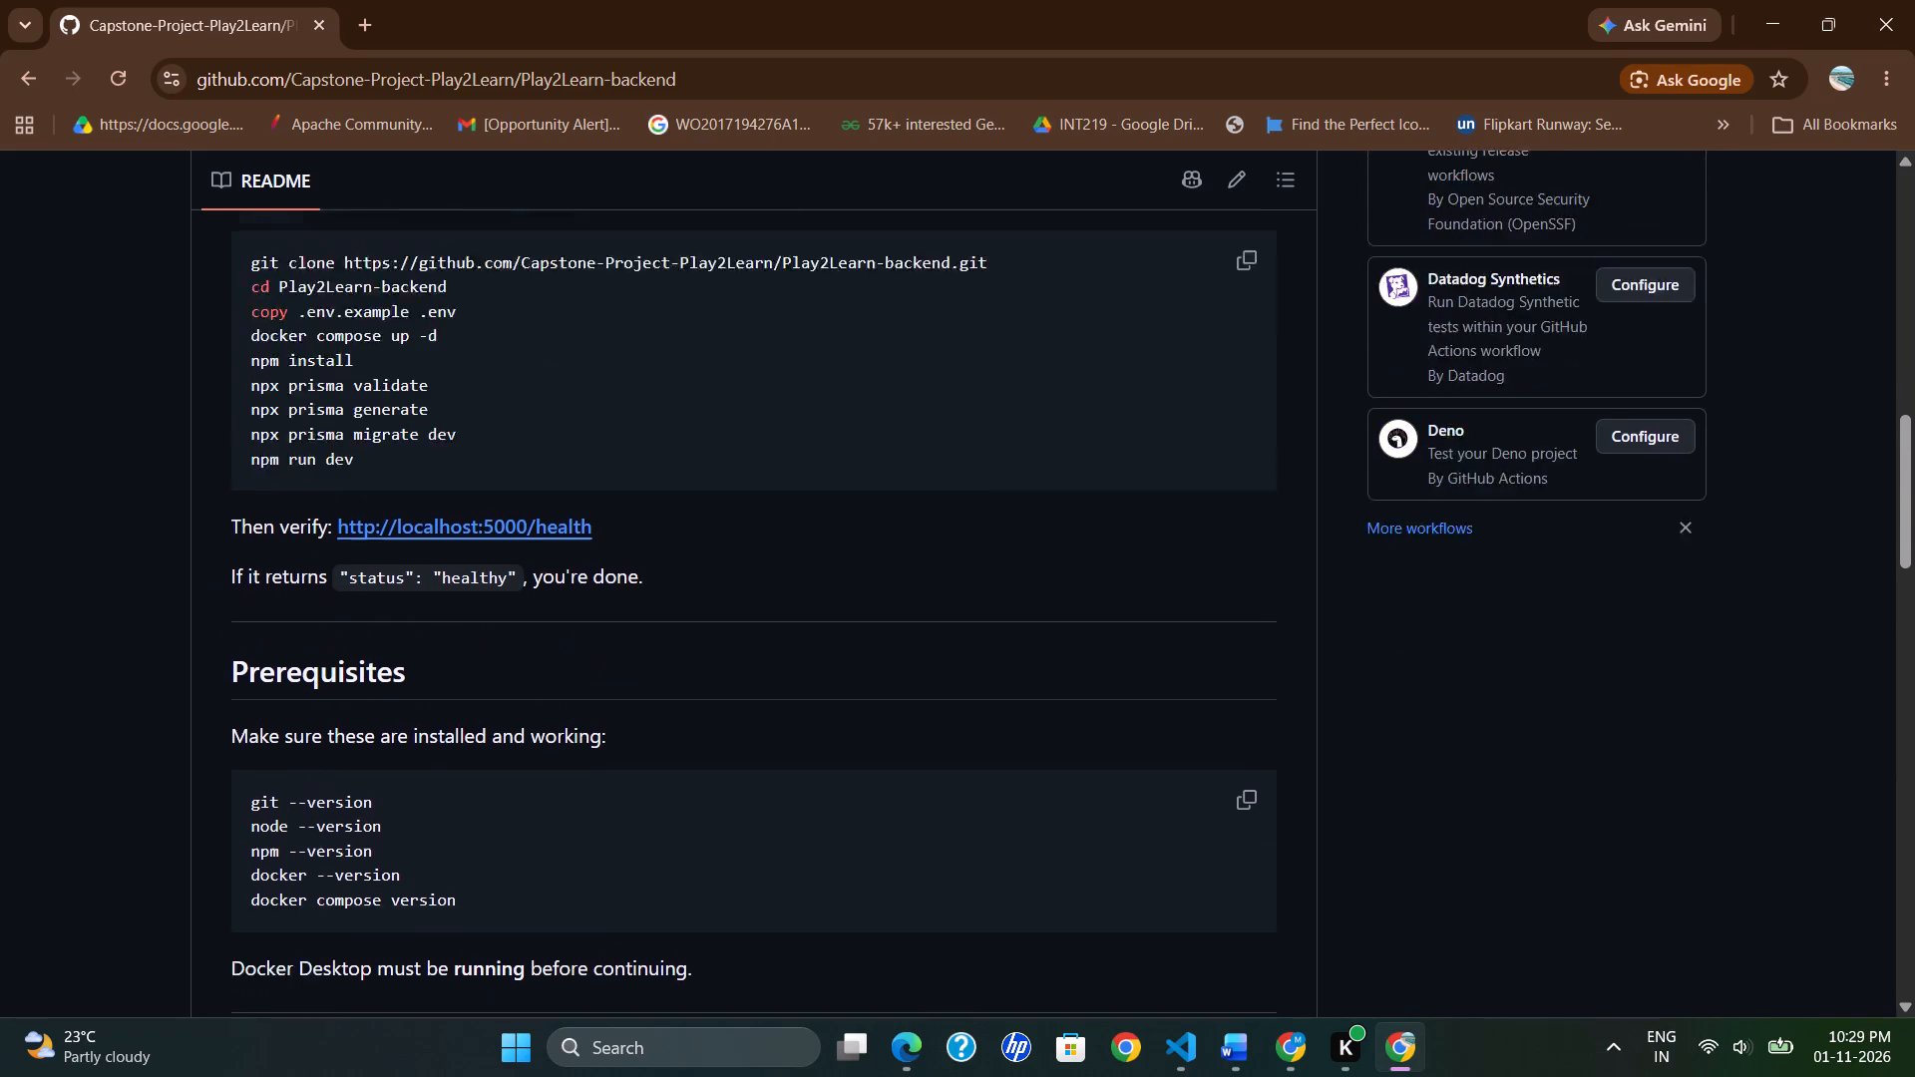
pyautogui.scroll(2, 321, 499)
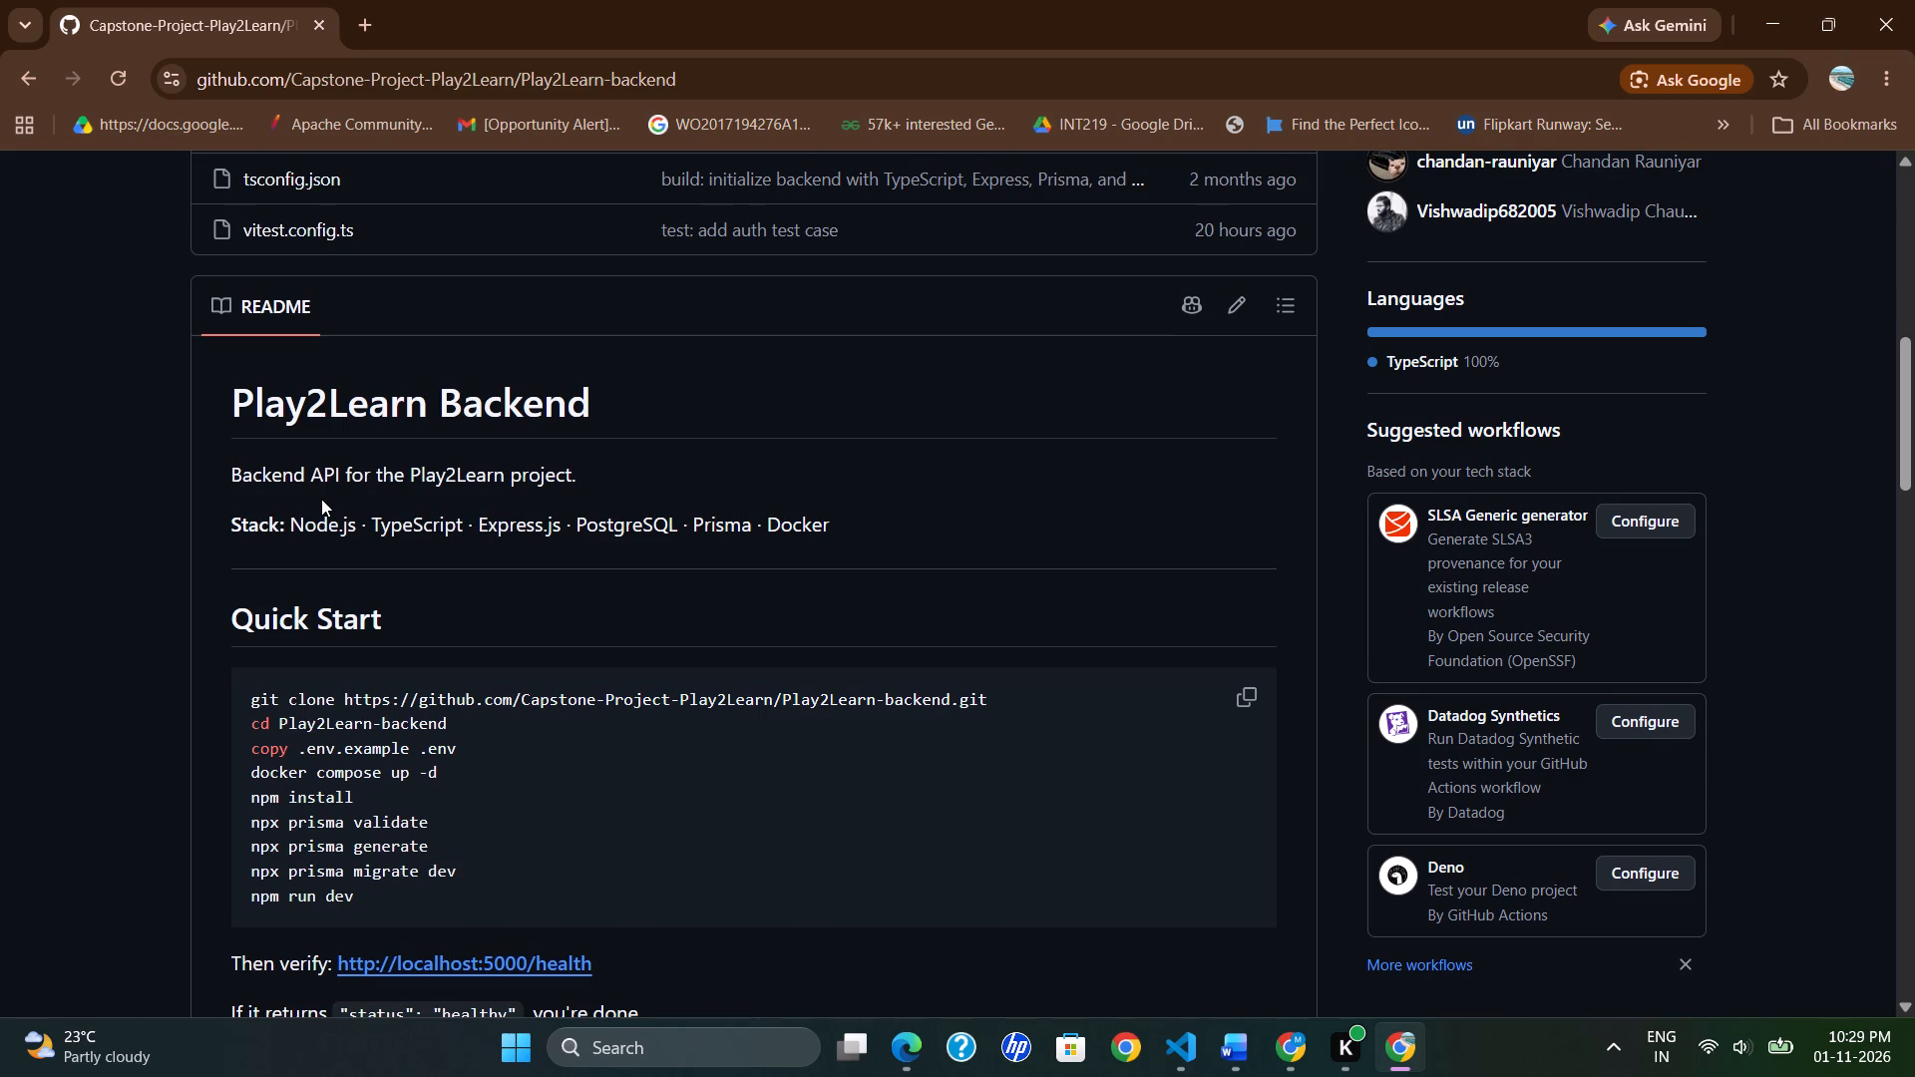
pyautogui.scroll(-2, 363, 537)
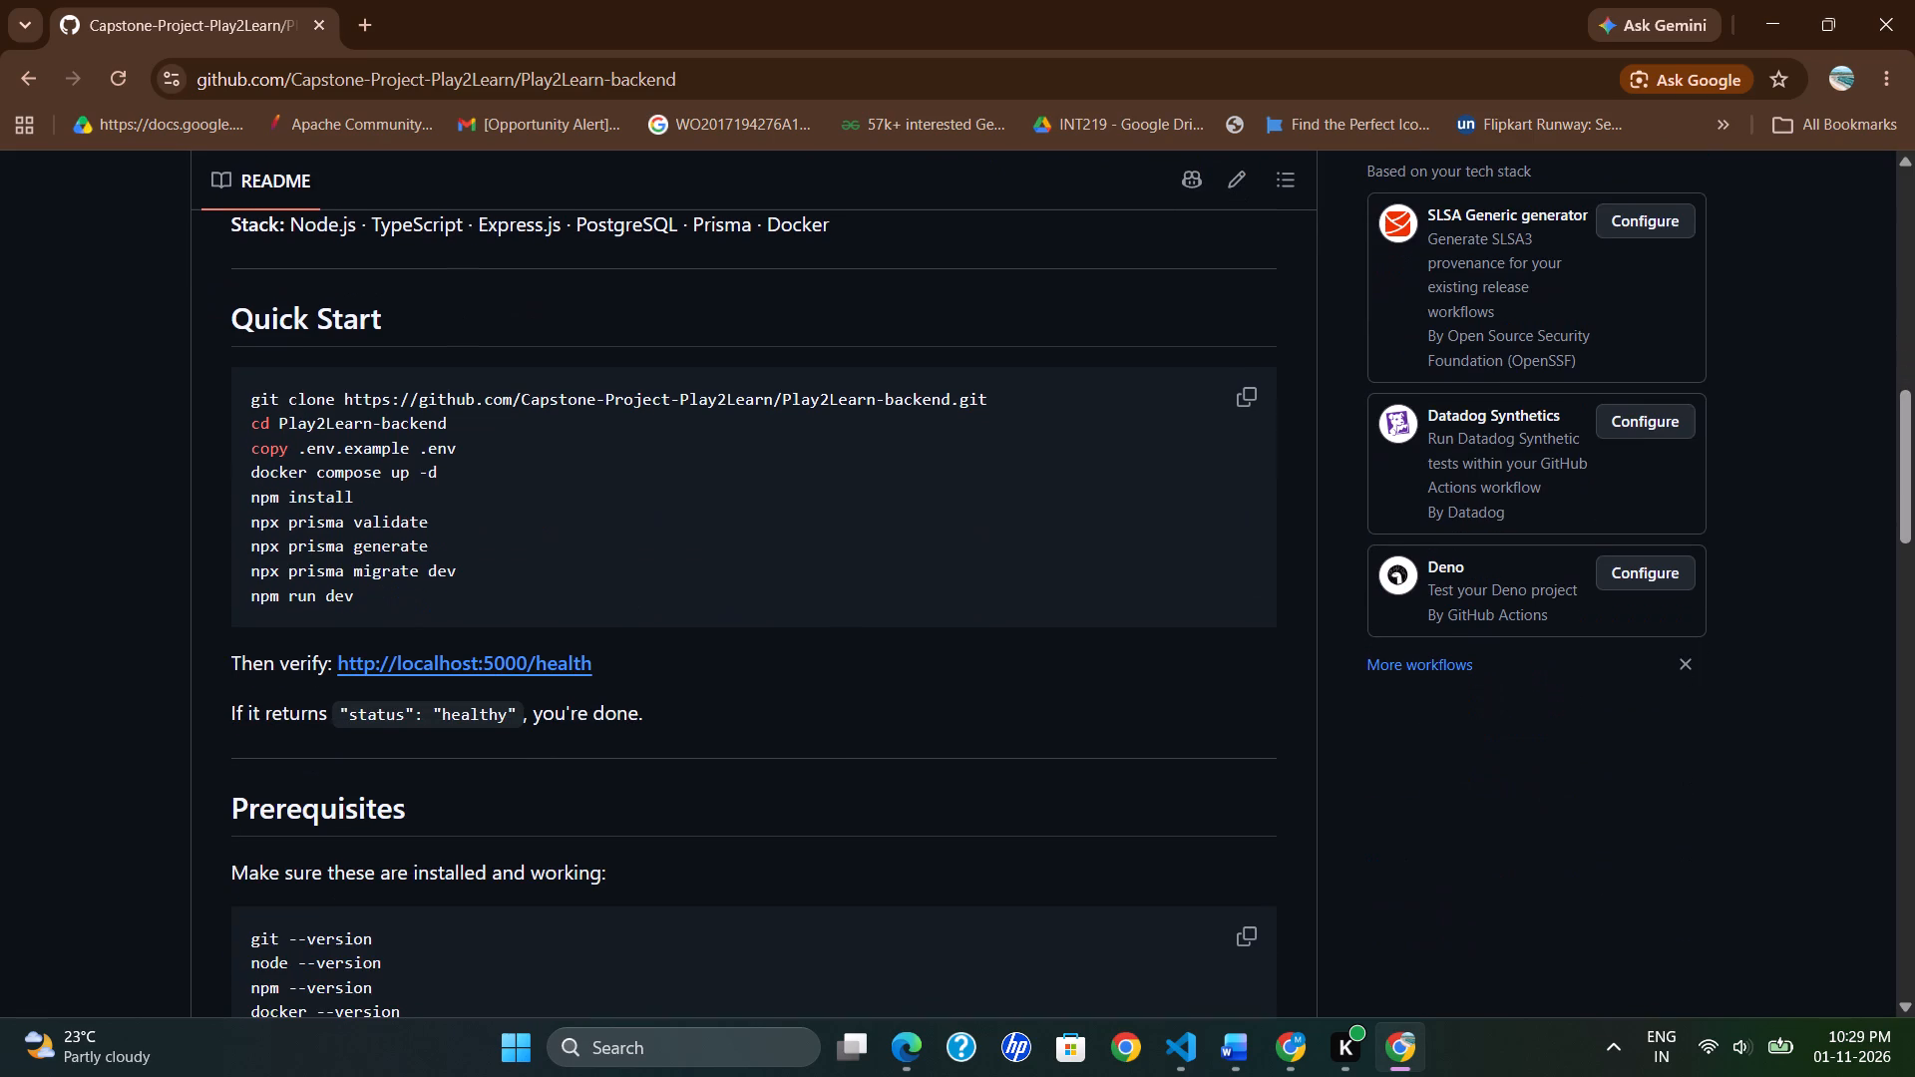
pyautogui.scroll(2, 363, 537)
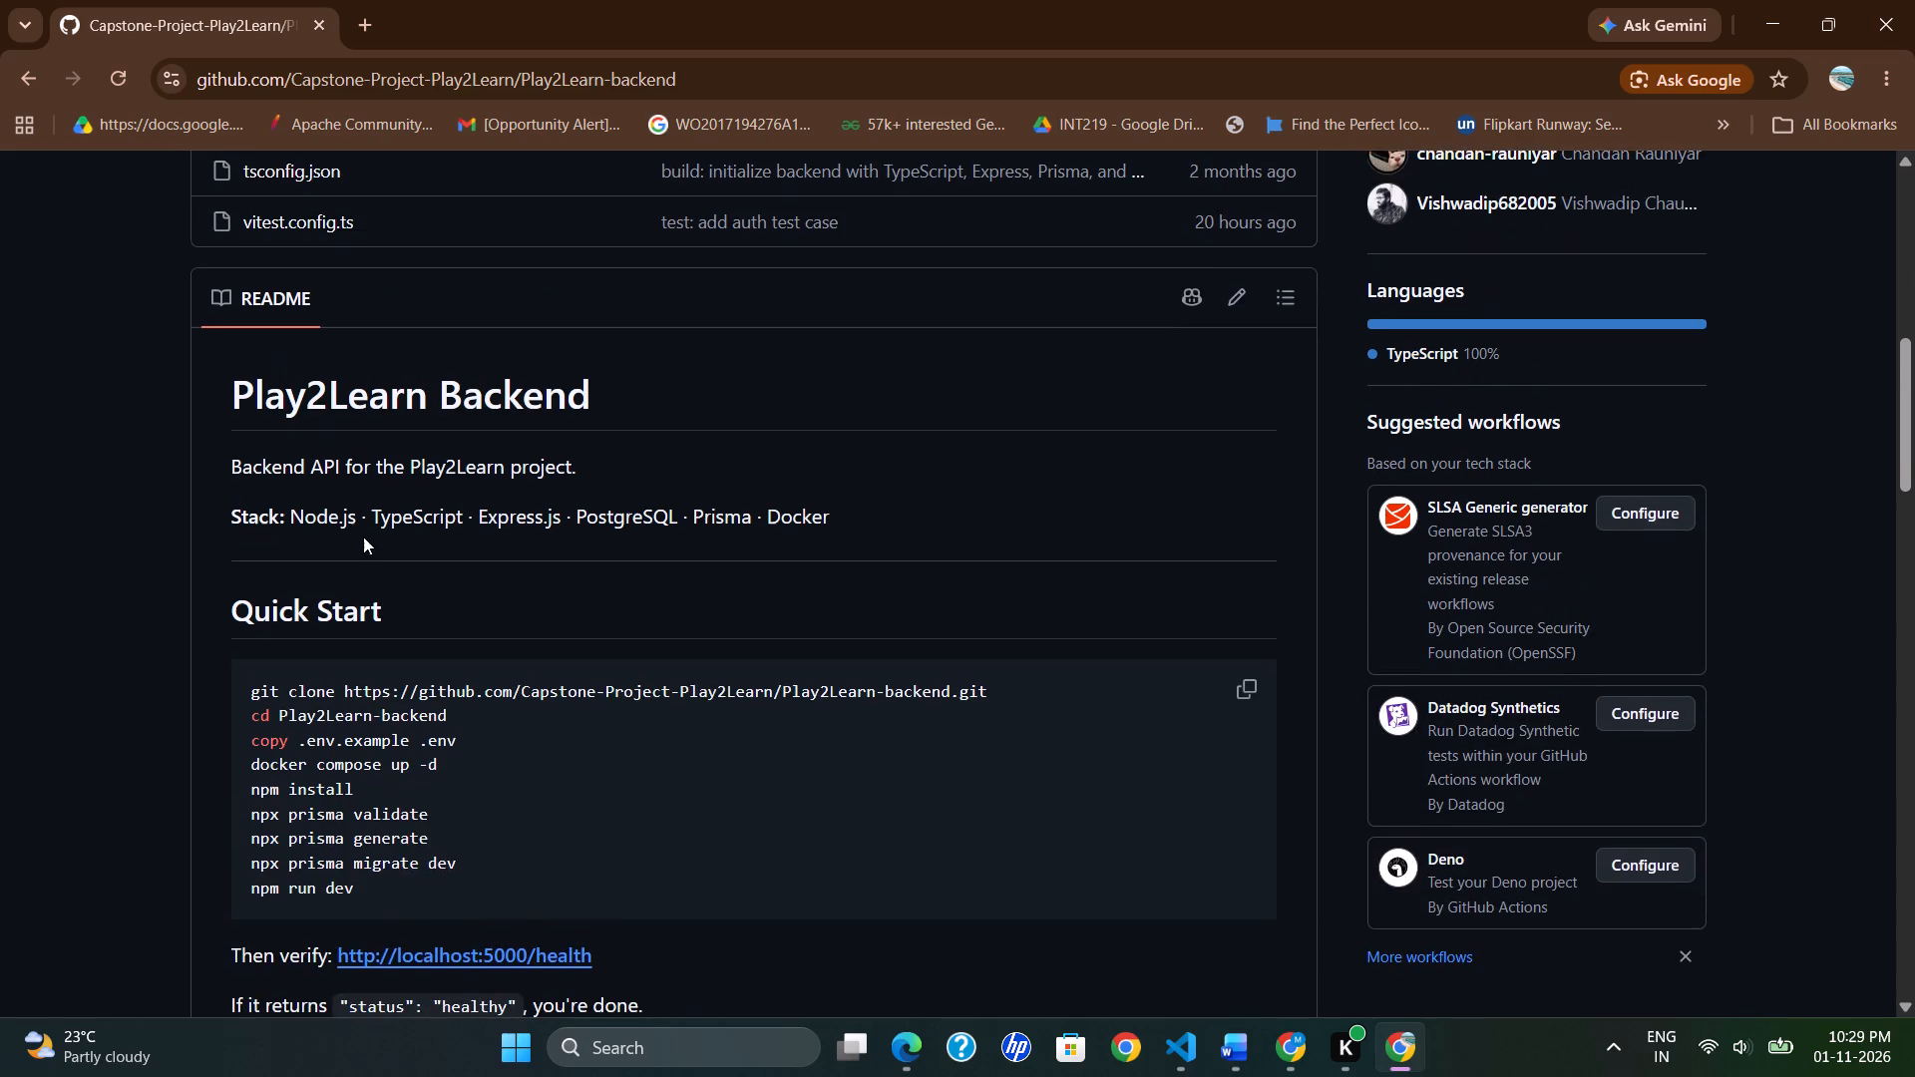
pyautogui.scroll(1, 363, 537)
pyautogui.scroll(-4, 363, 537)
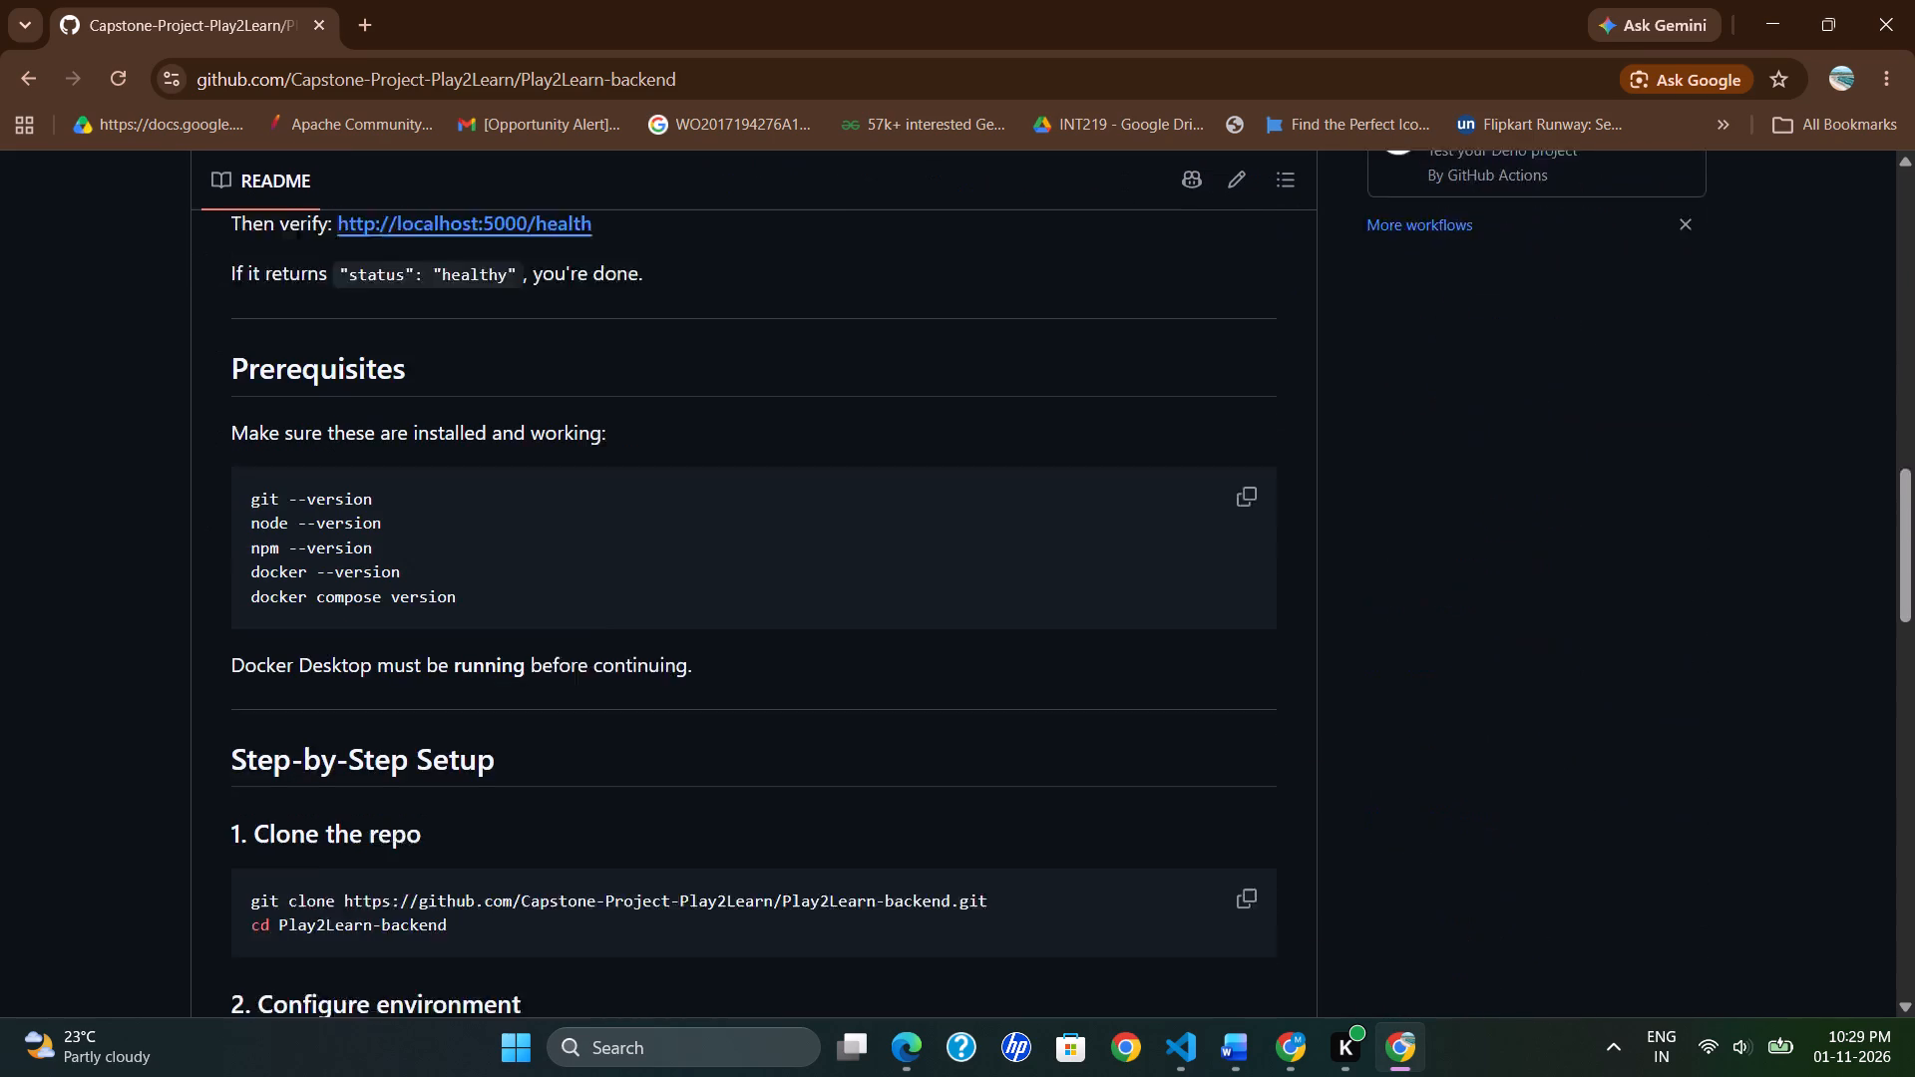
pyautogui.scroll(-1, 363, 537)
pyautogui.scroll(3, 363, 537)
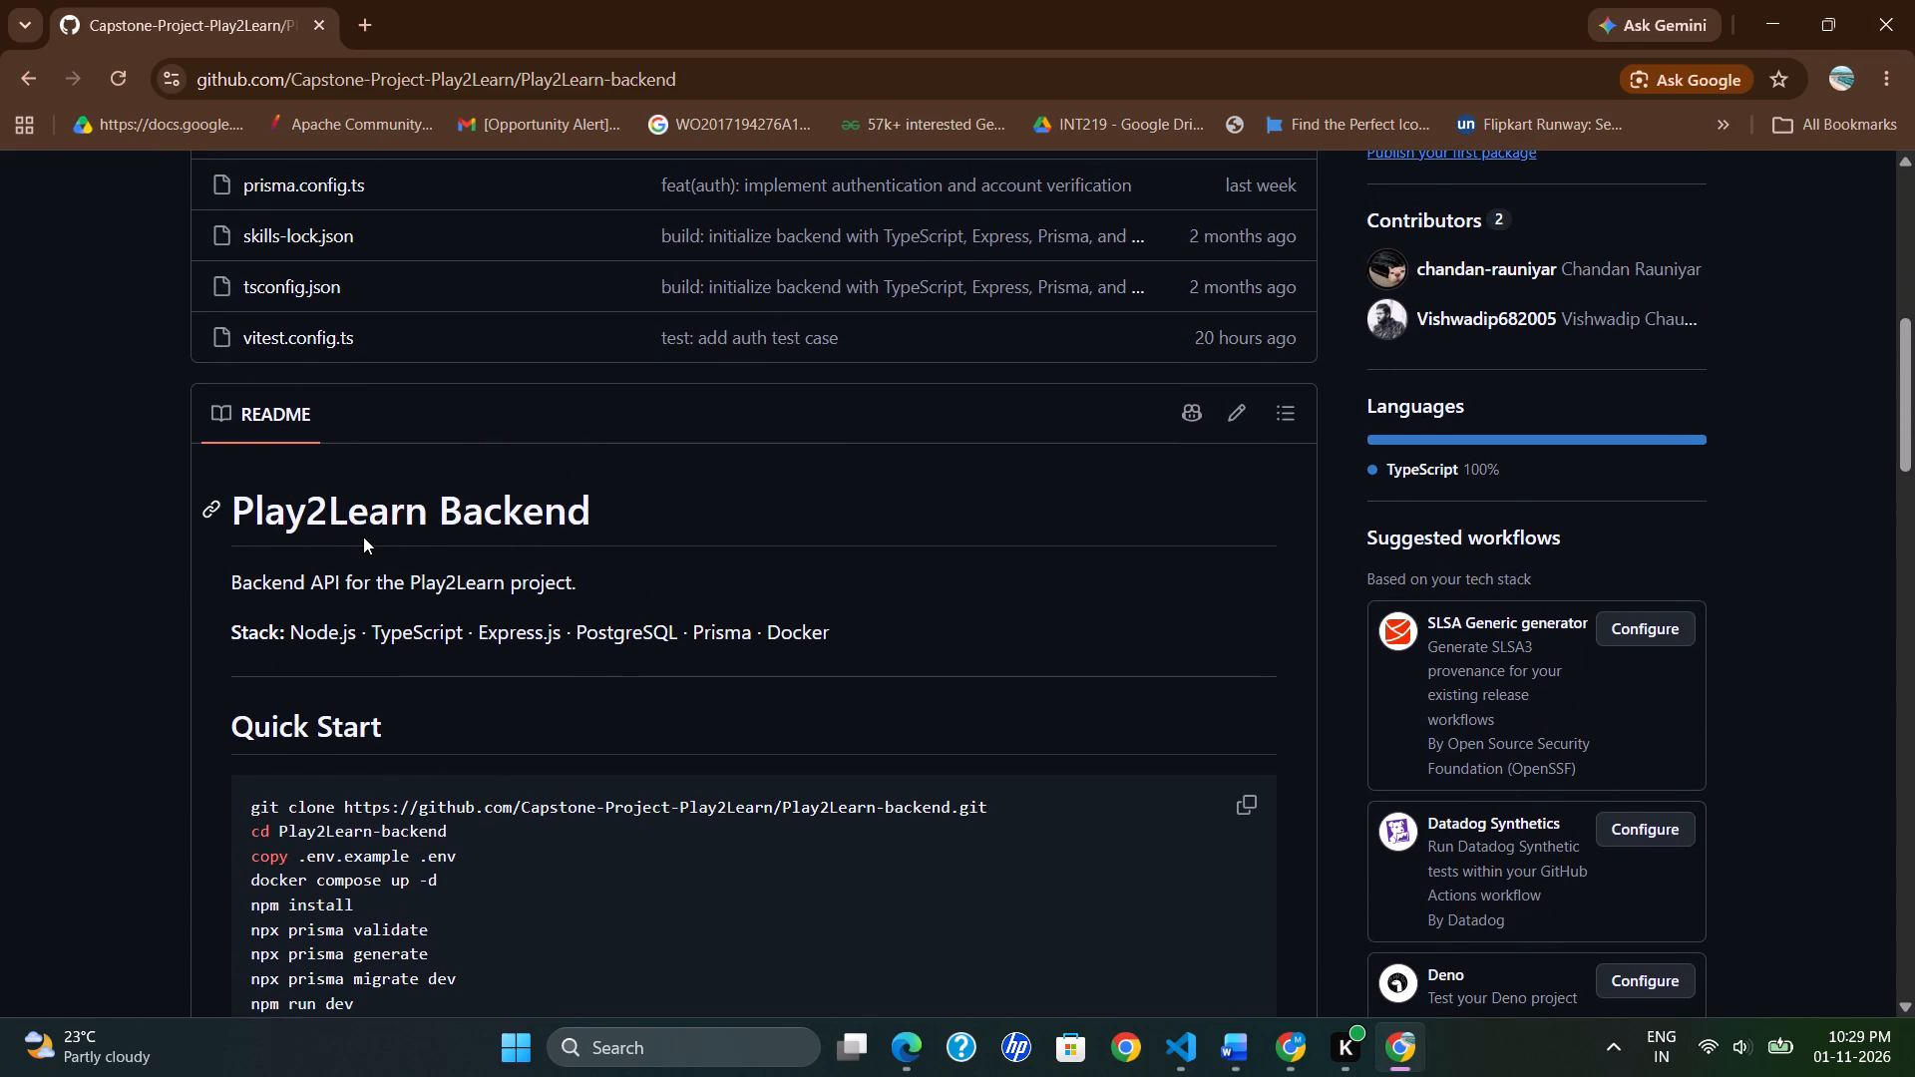
pyautogui.scroll(3, 363, 537)
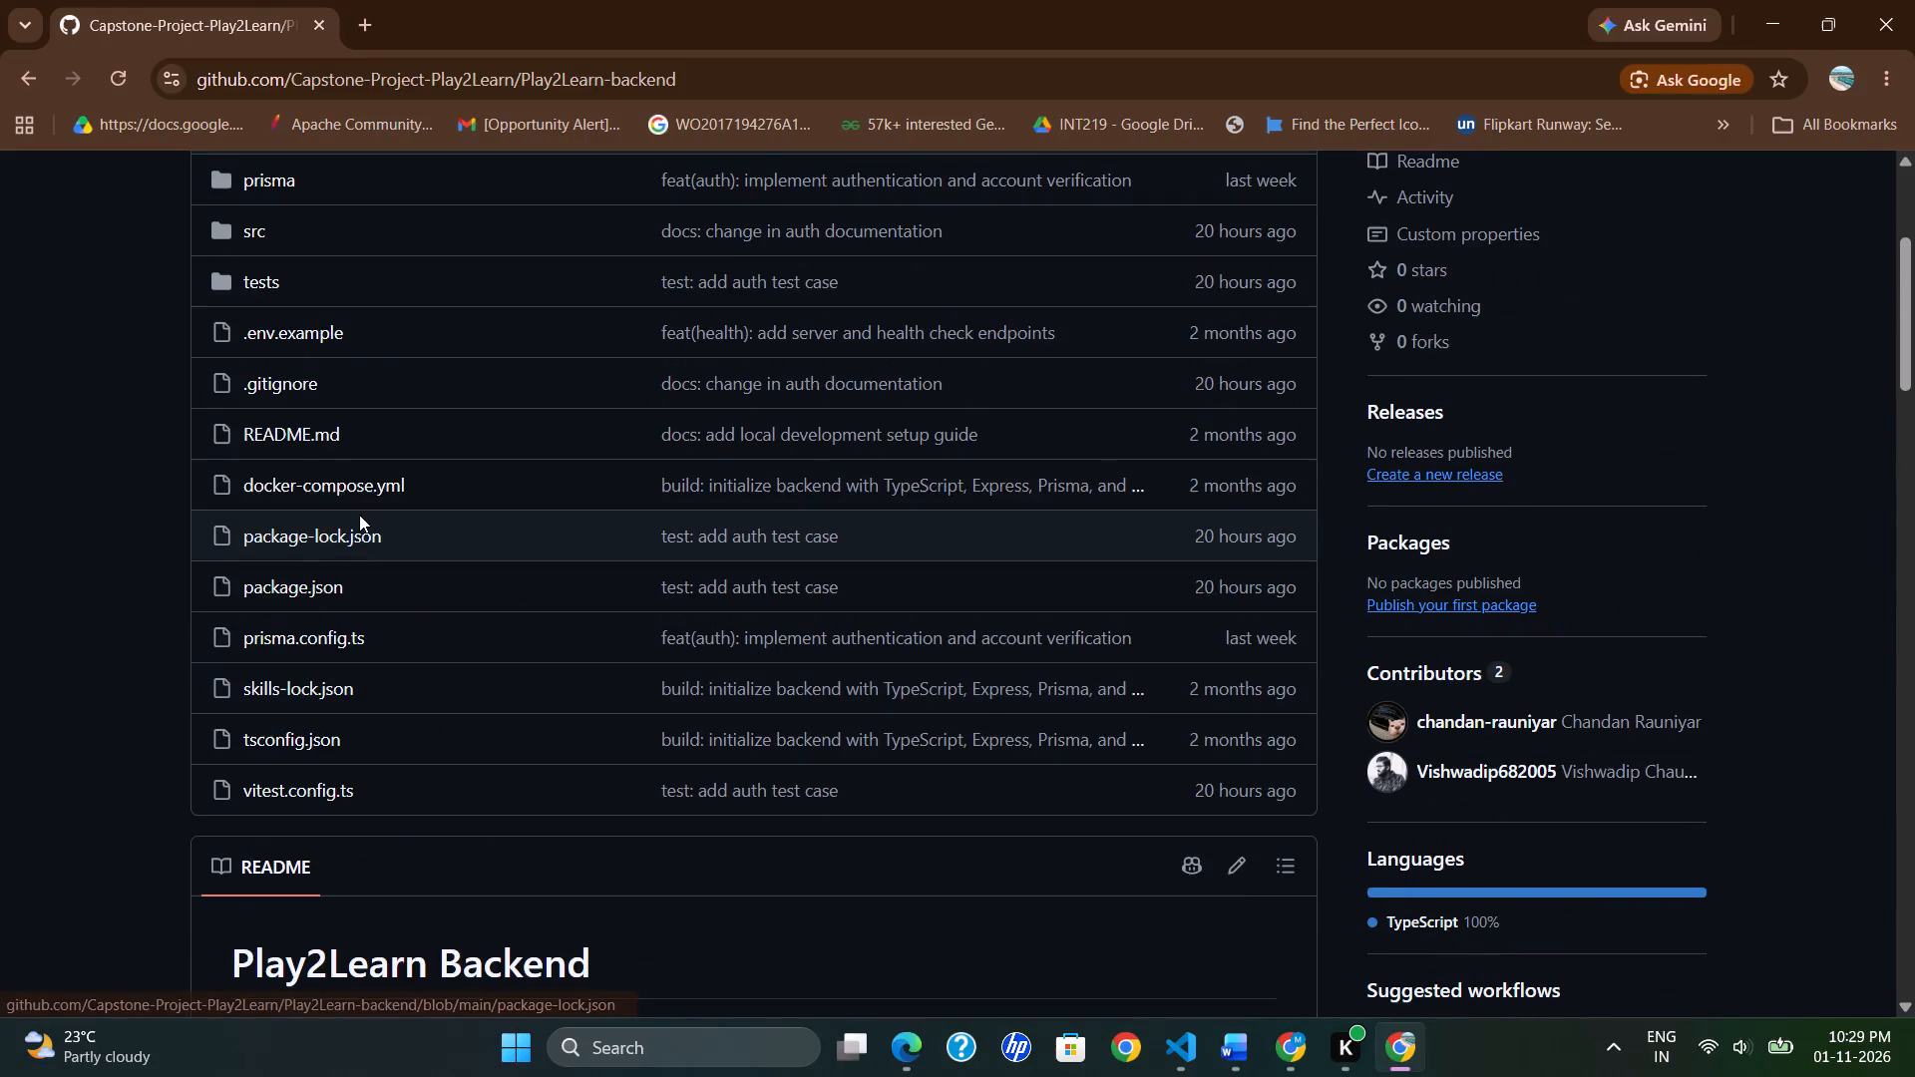
# Reread the README from Quick Start through the prerequisites and numbered setup steps down to the Useful Commands table.
pyautogui.scroll(-7, 359, 515)
pyautogui.hscroll(-1, 359, 515)
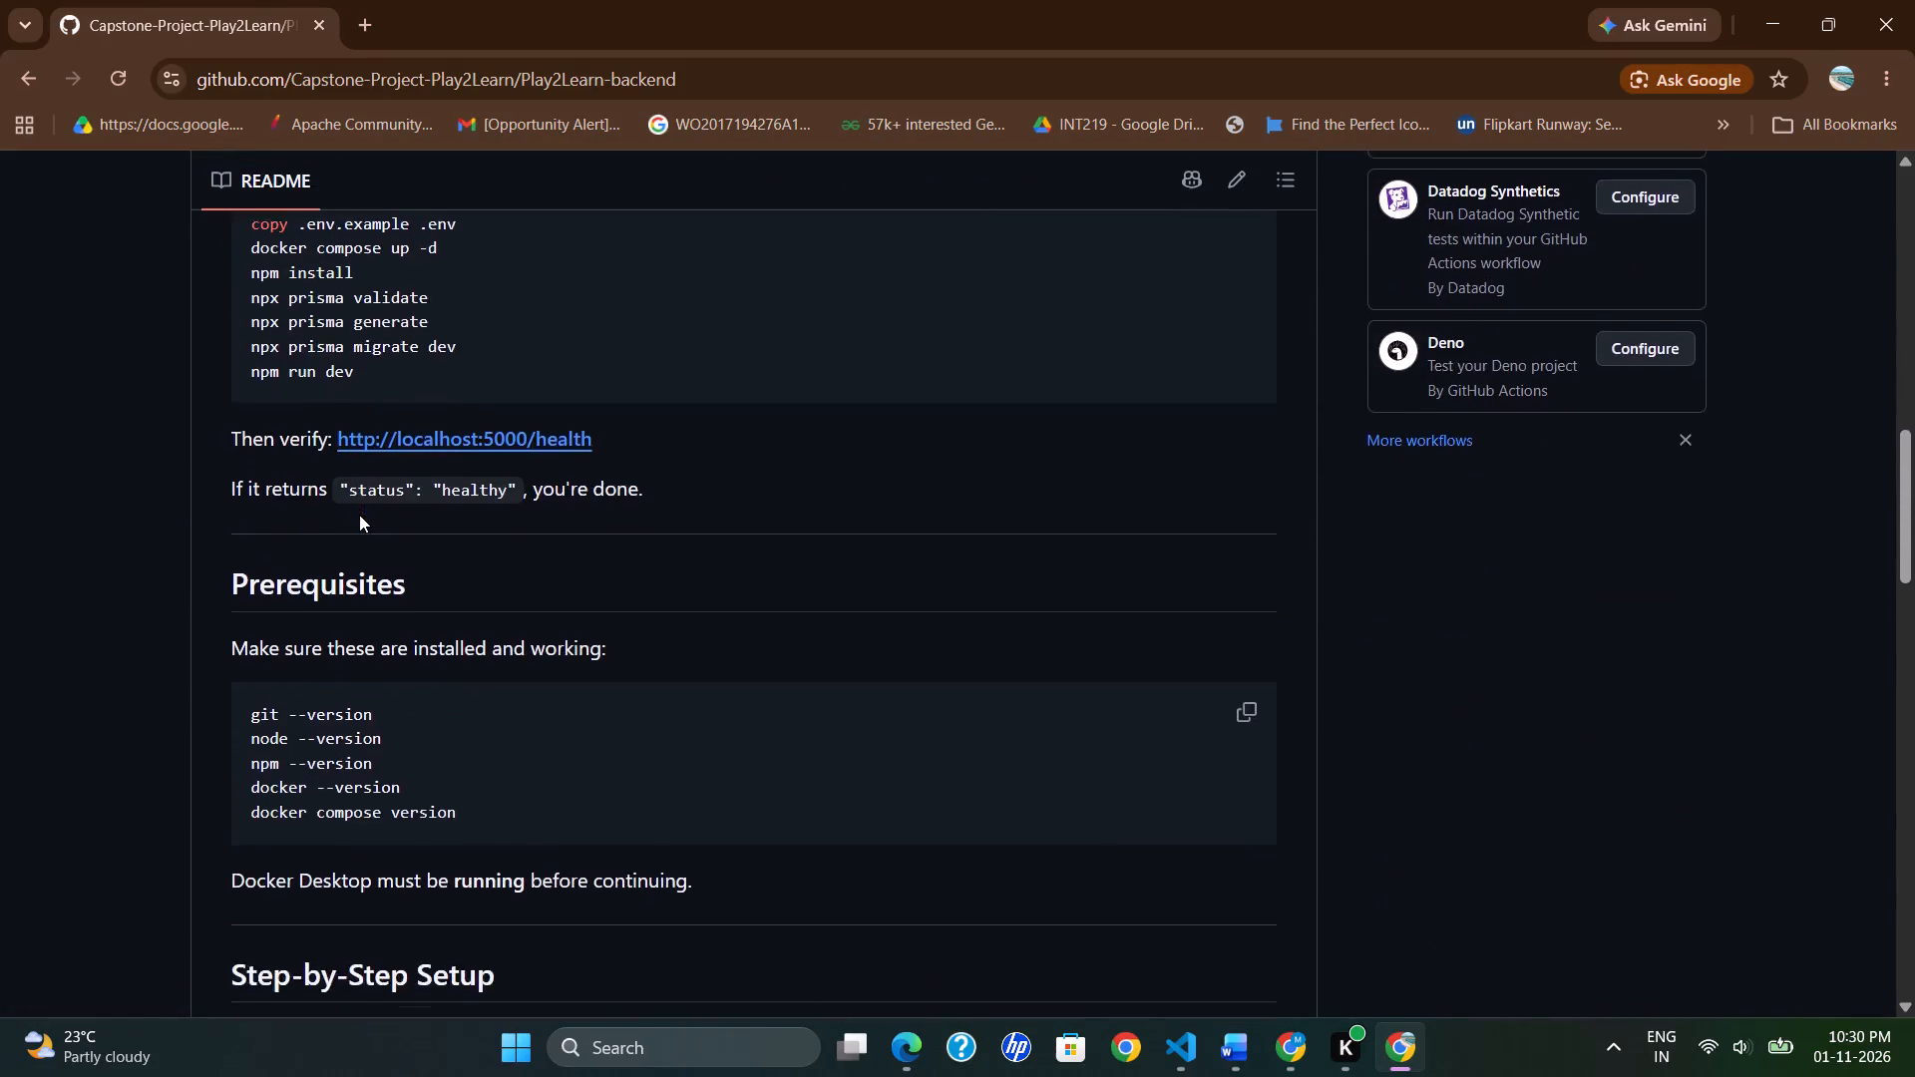
pyautogui.scroll(-4, 359, 515)
pyautogui.hscroll(-1, 364, 488)
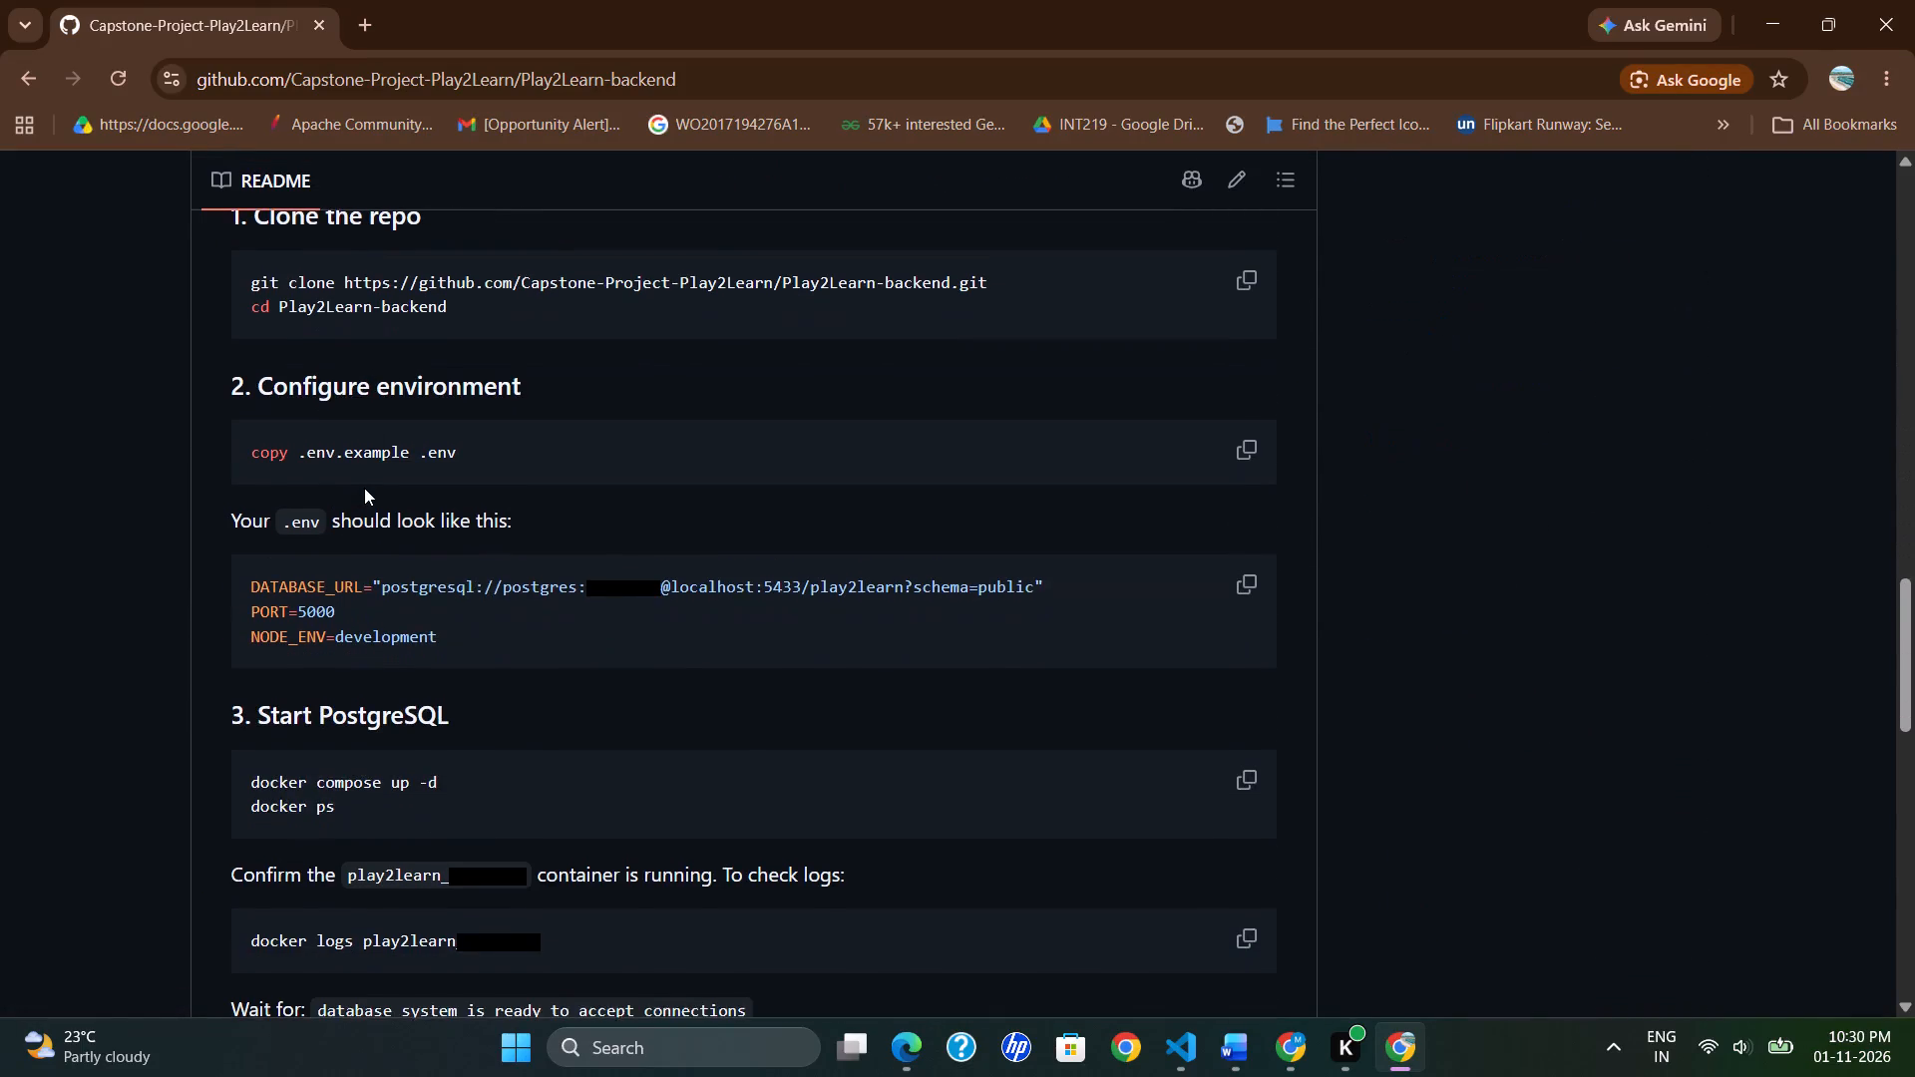
pyautogui.scroll(-5, 364, 488)
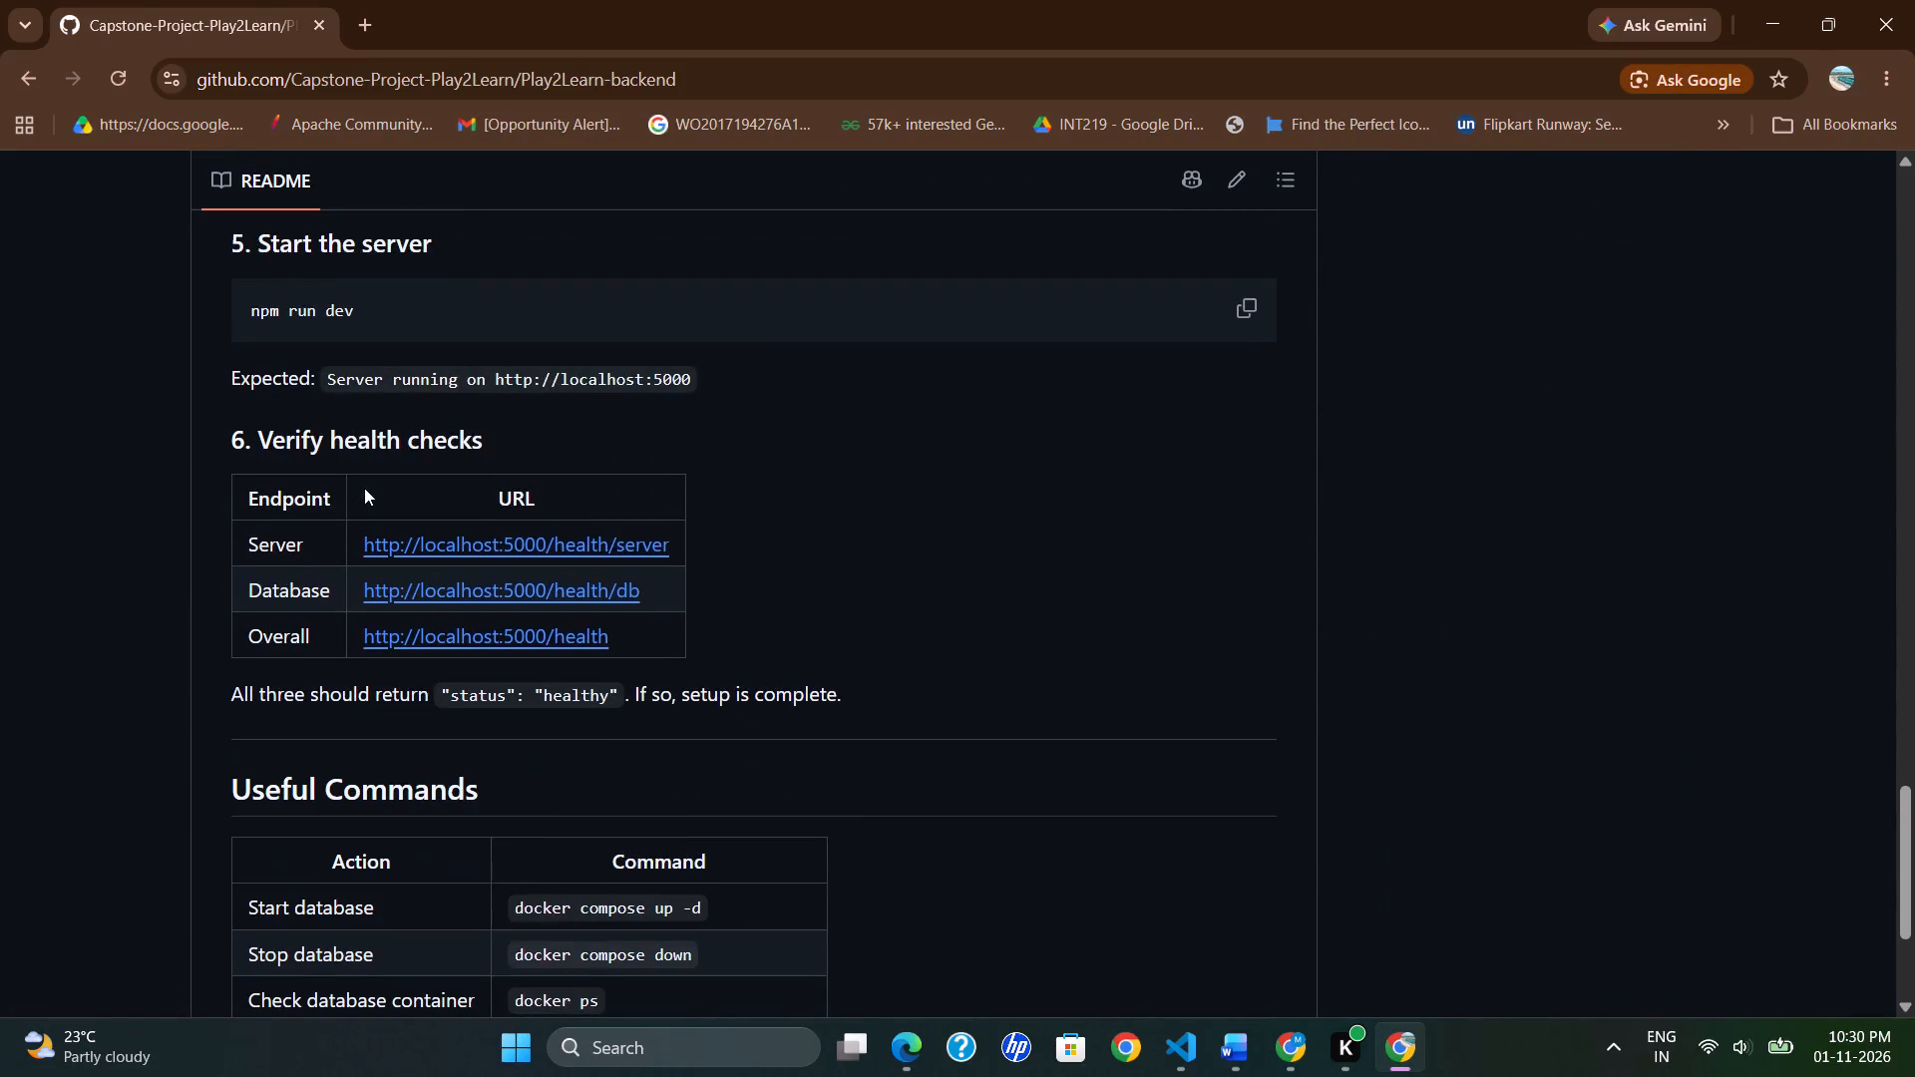
pyautogui.scroll(-2, 463, 712)
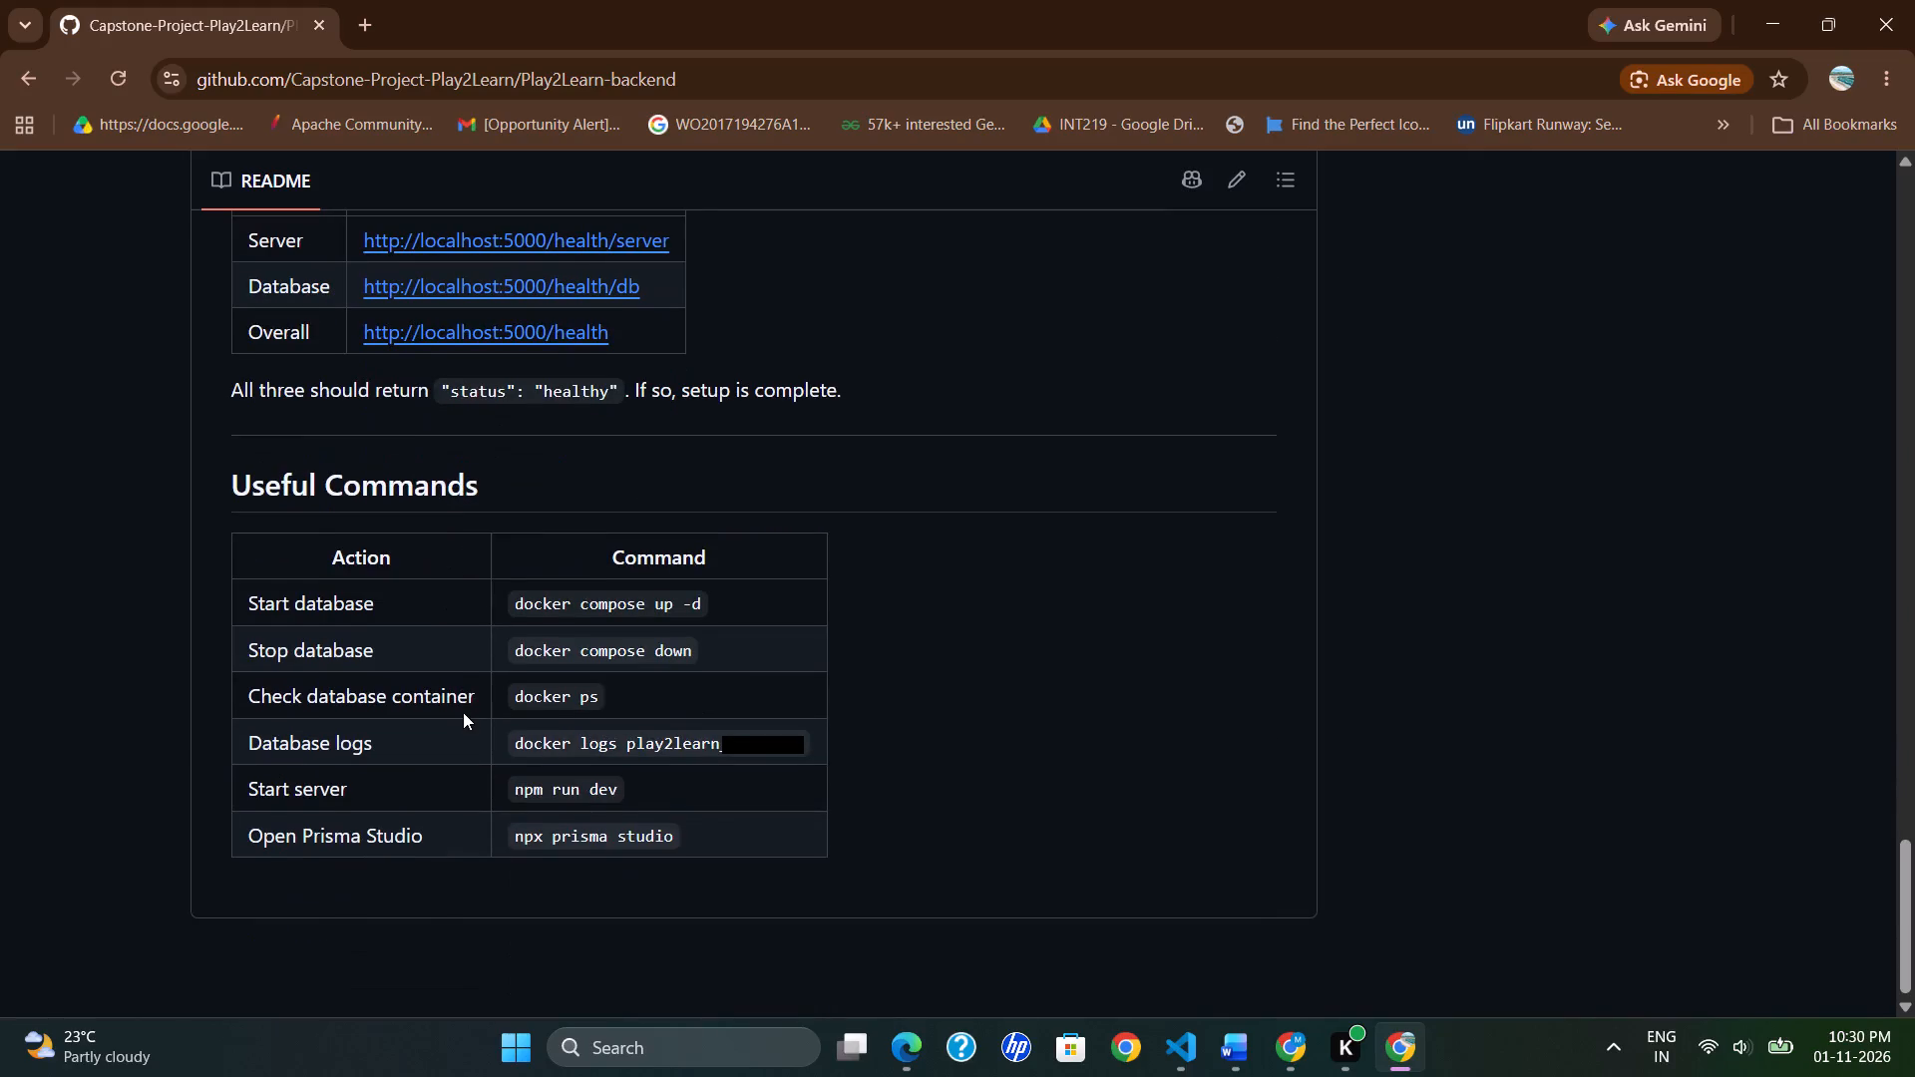
# Review the README's setup sections in reverse, from Useful Commands back to the top of the repository page.
pyautogui.scroll(1, 463, 712)
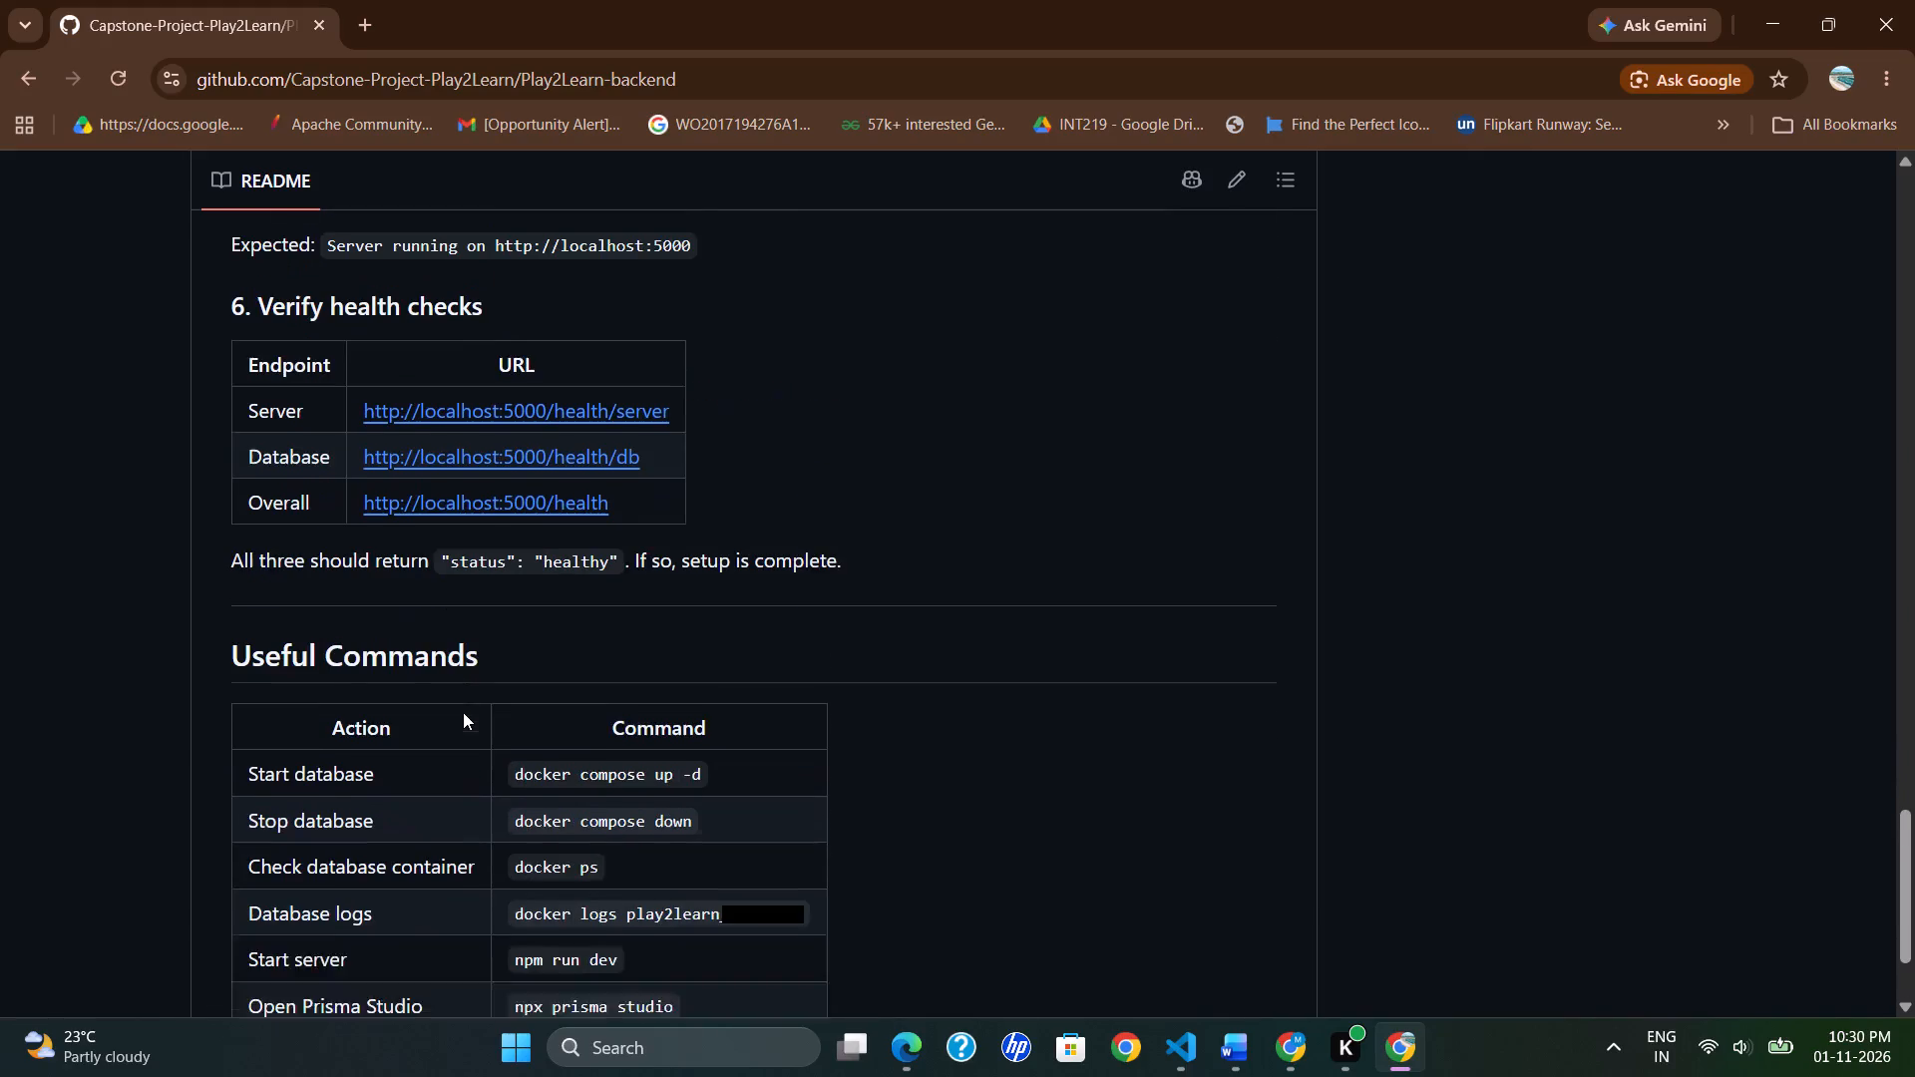
pyautogui.scroll(3, 463, 712)
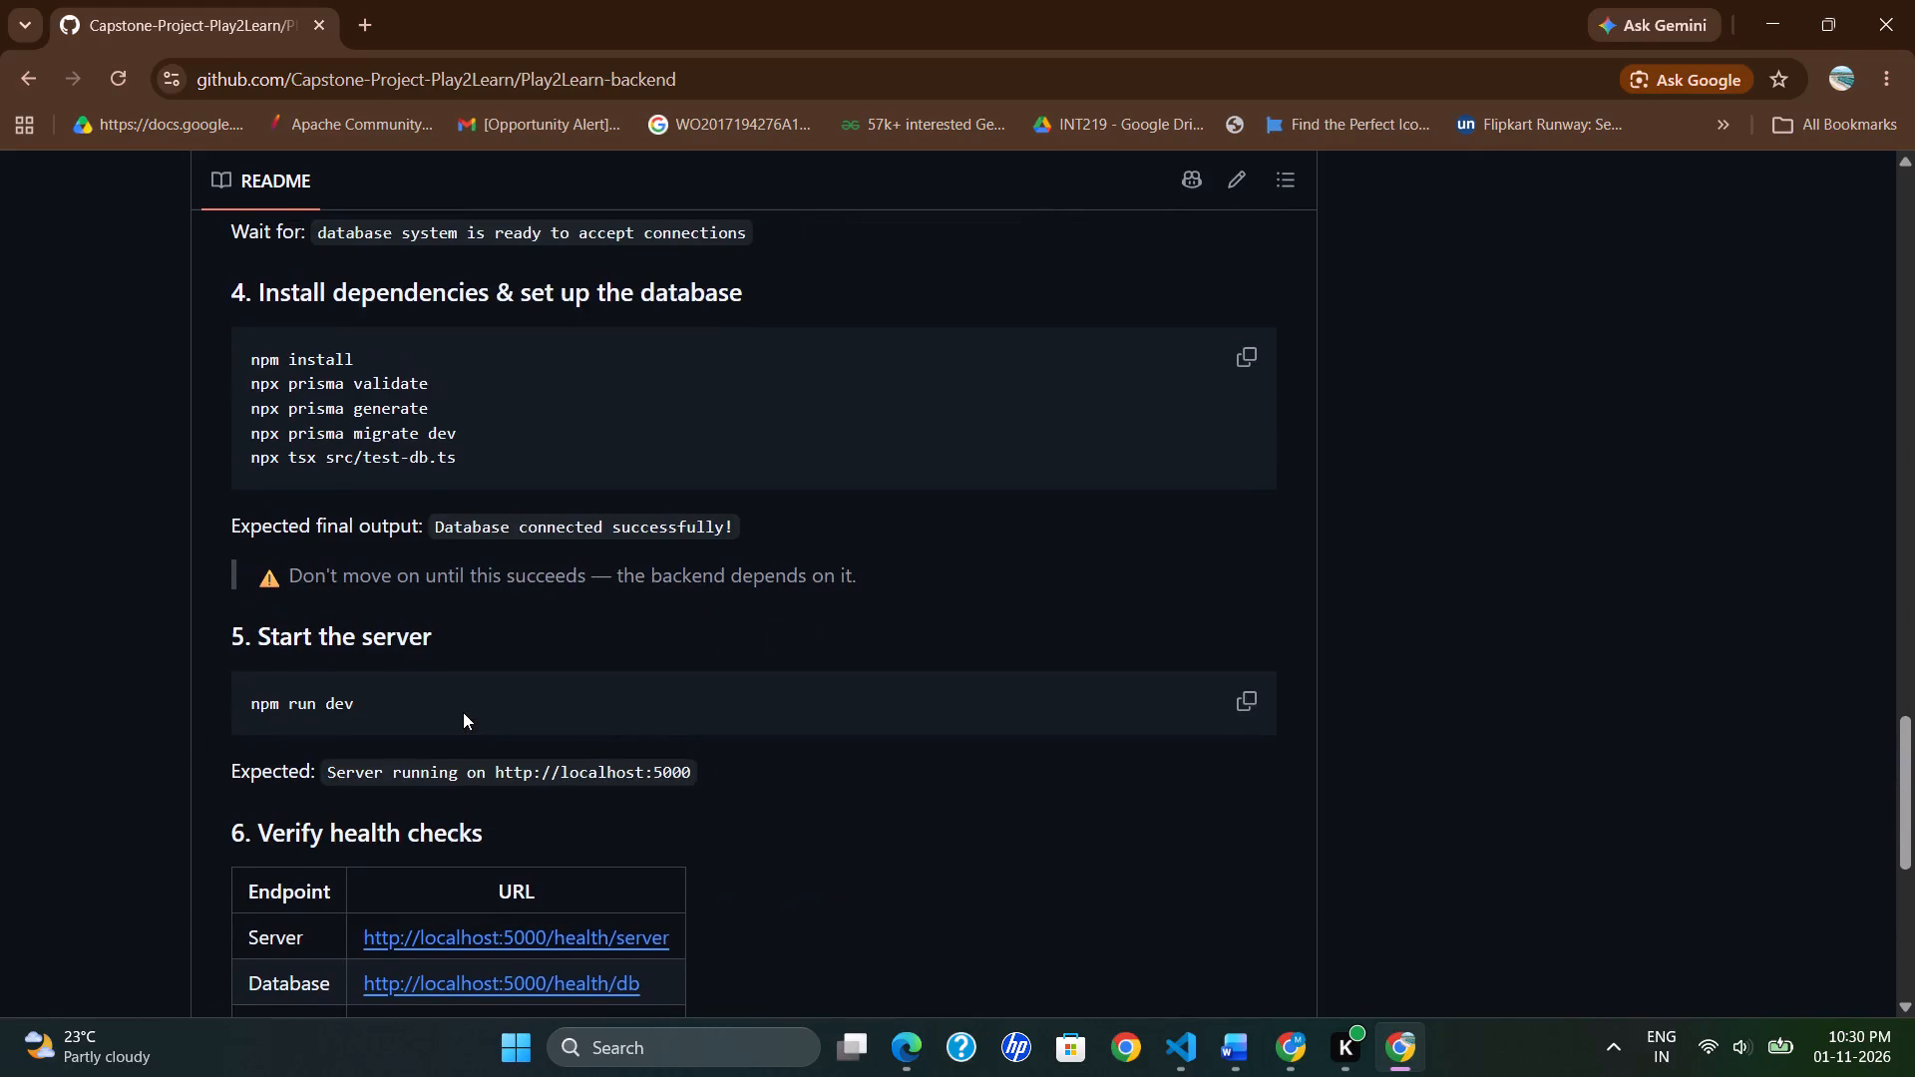
pyautogui.scroll(1, 463, 712)
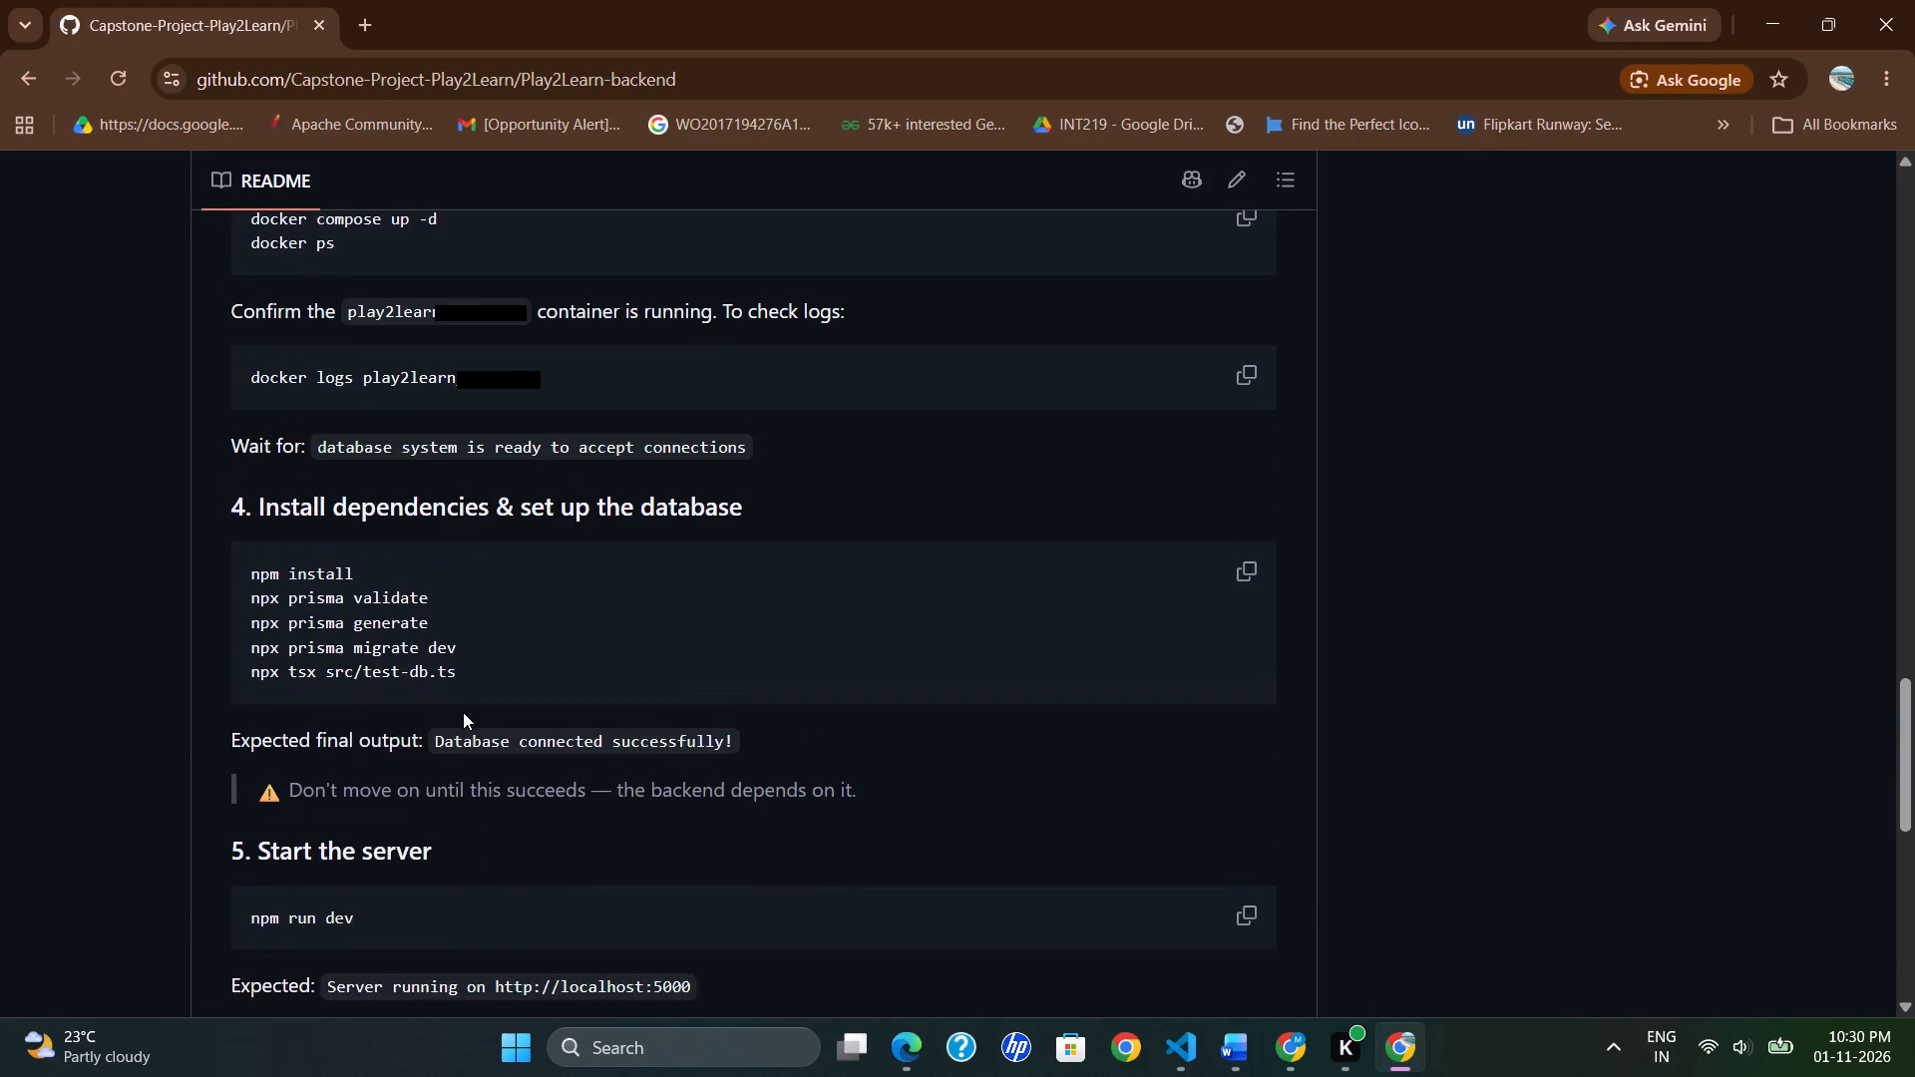
pyautogui.scroll(1, 463, 712)
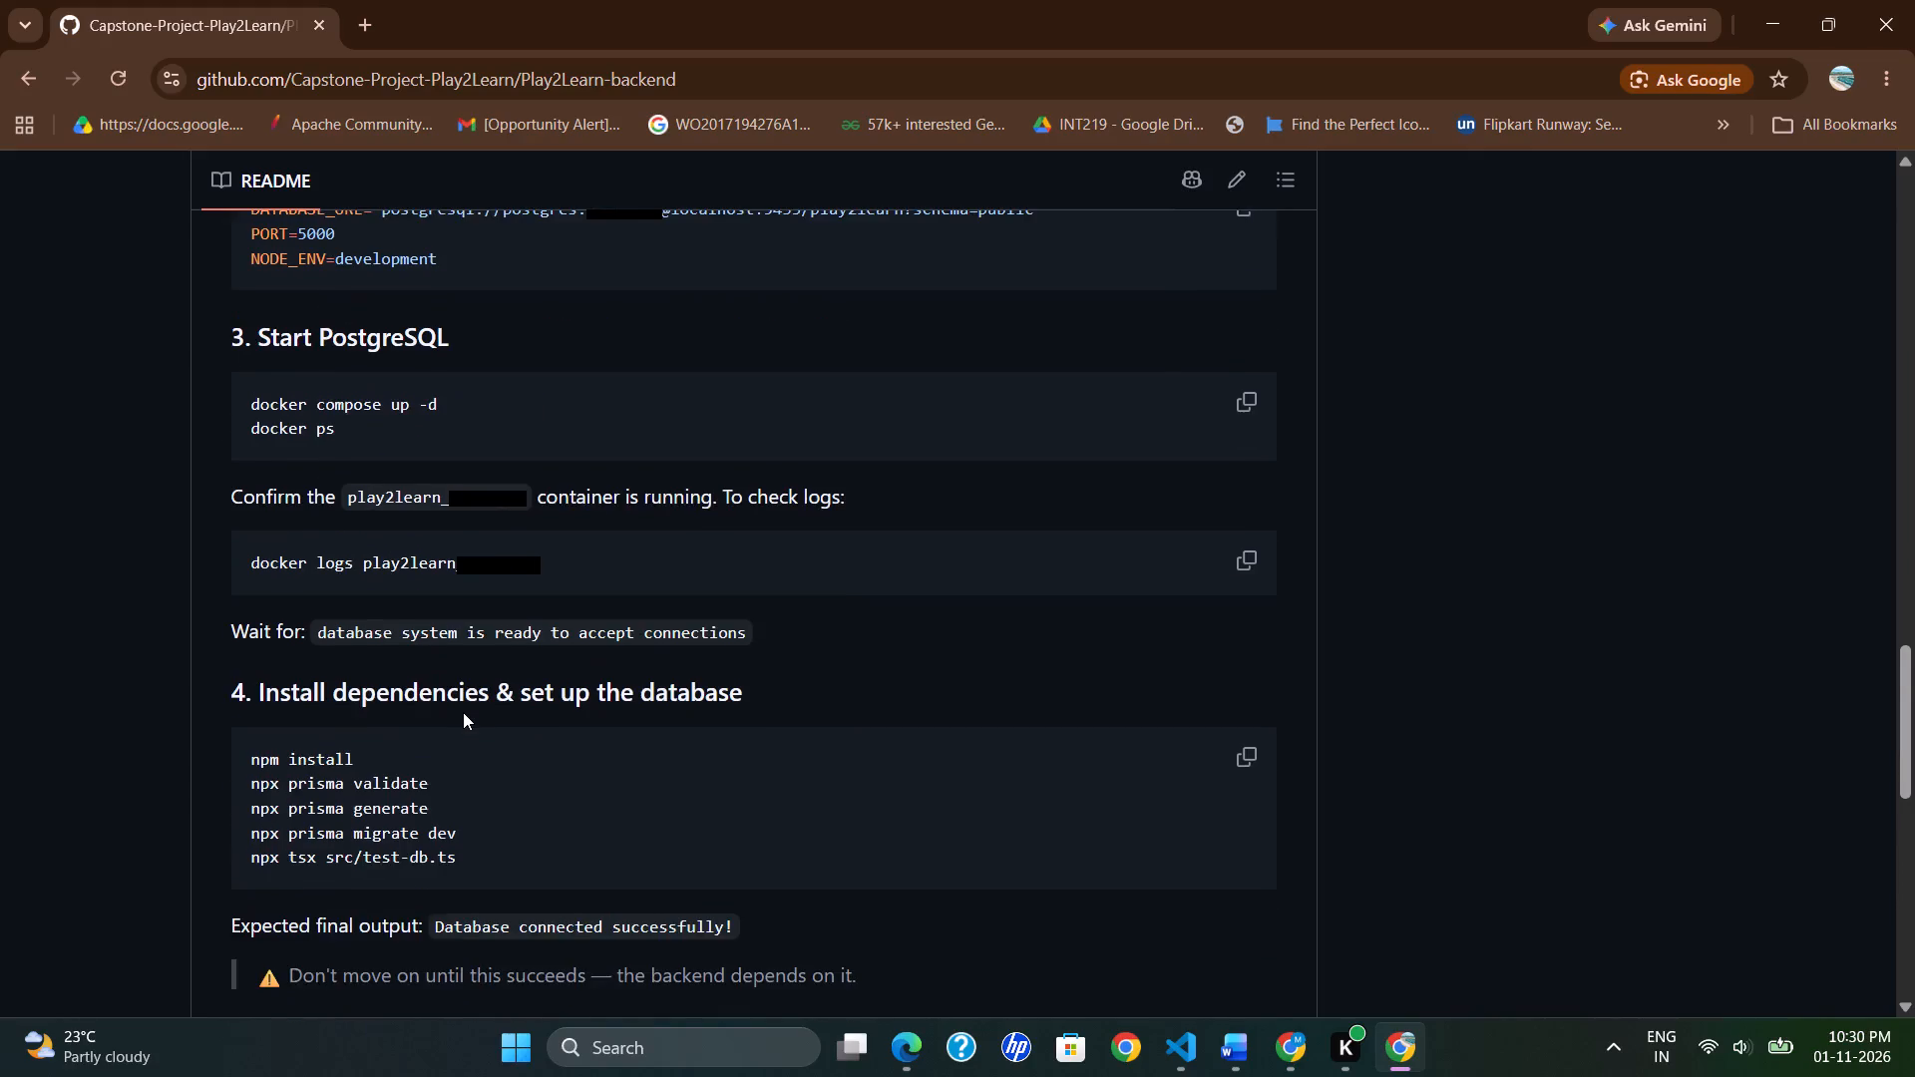
pyautogui.scroll(7, 463, 712)
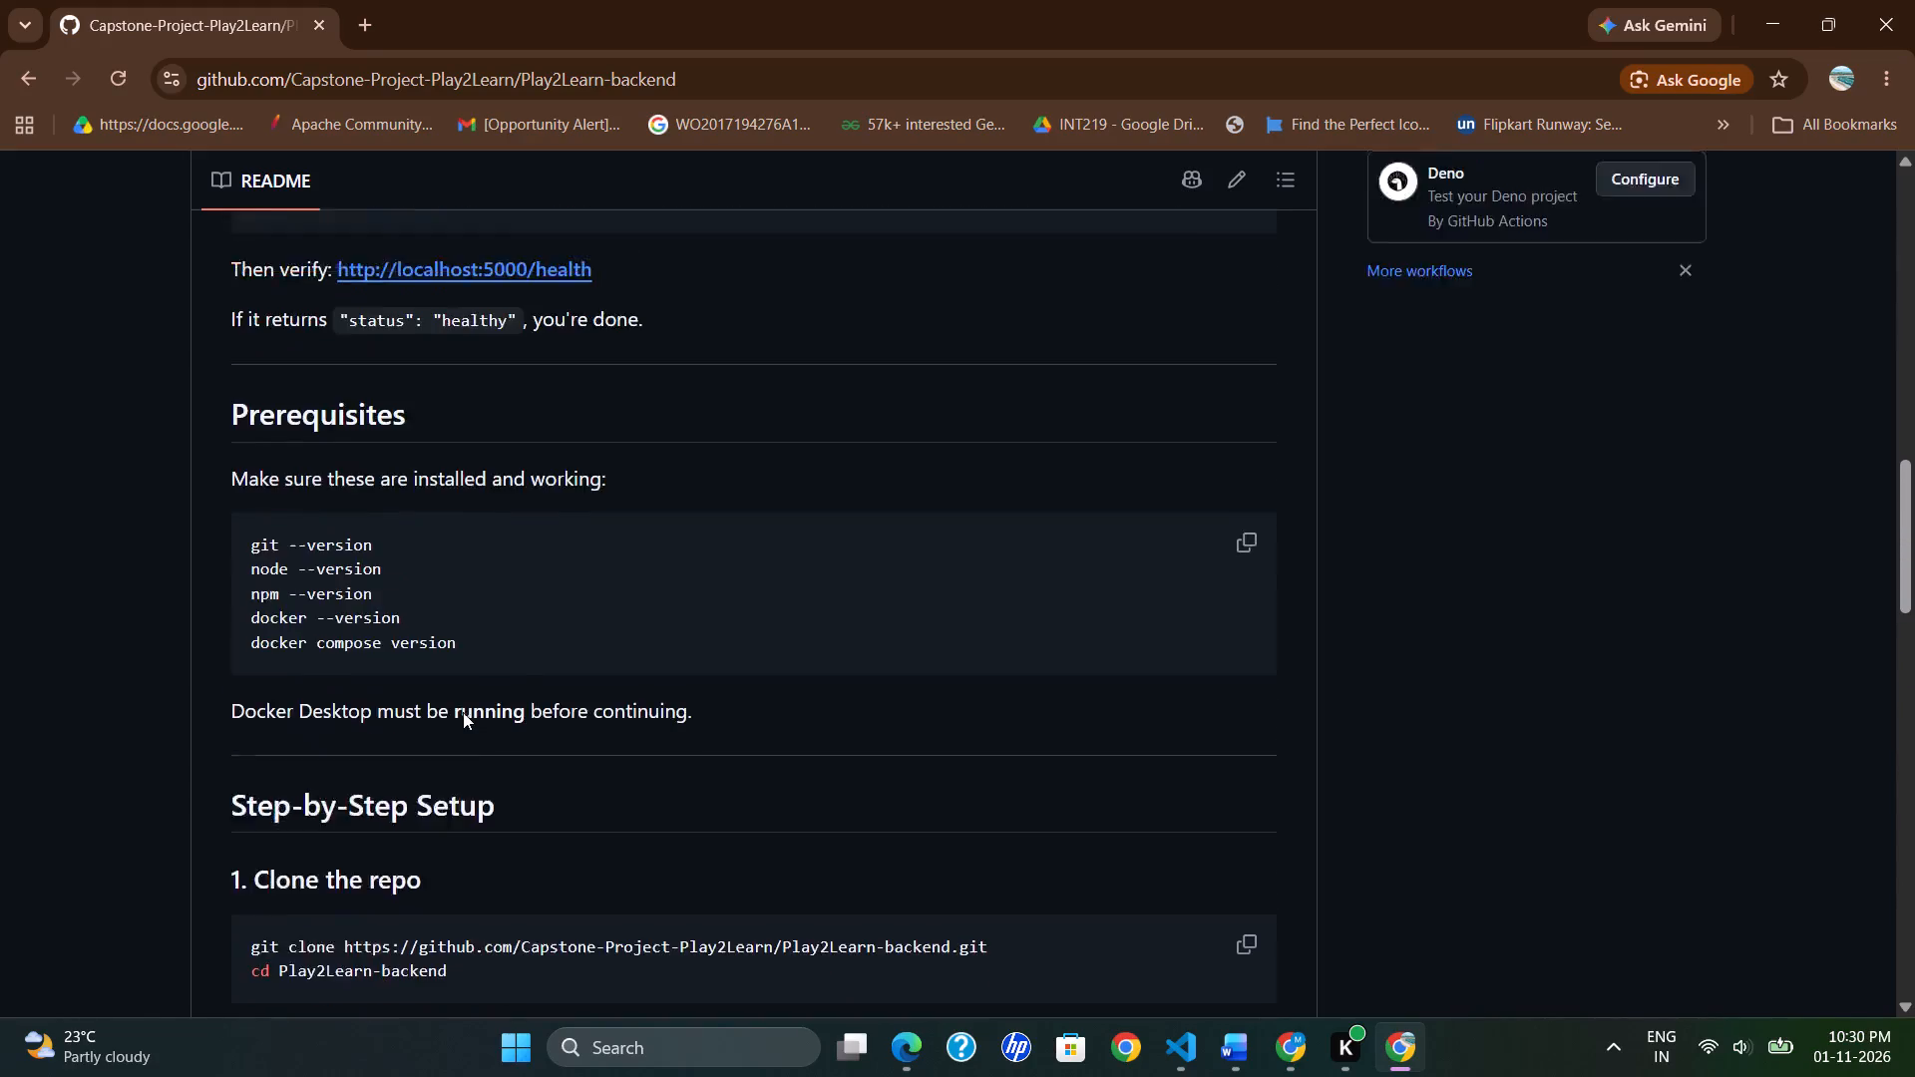
pyautogui.scroll(3, 463, 712)
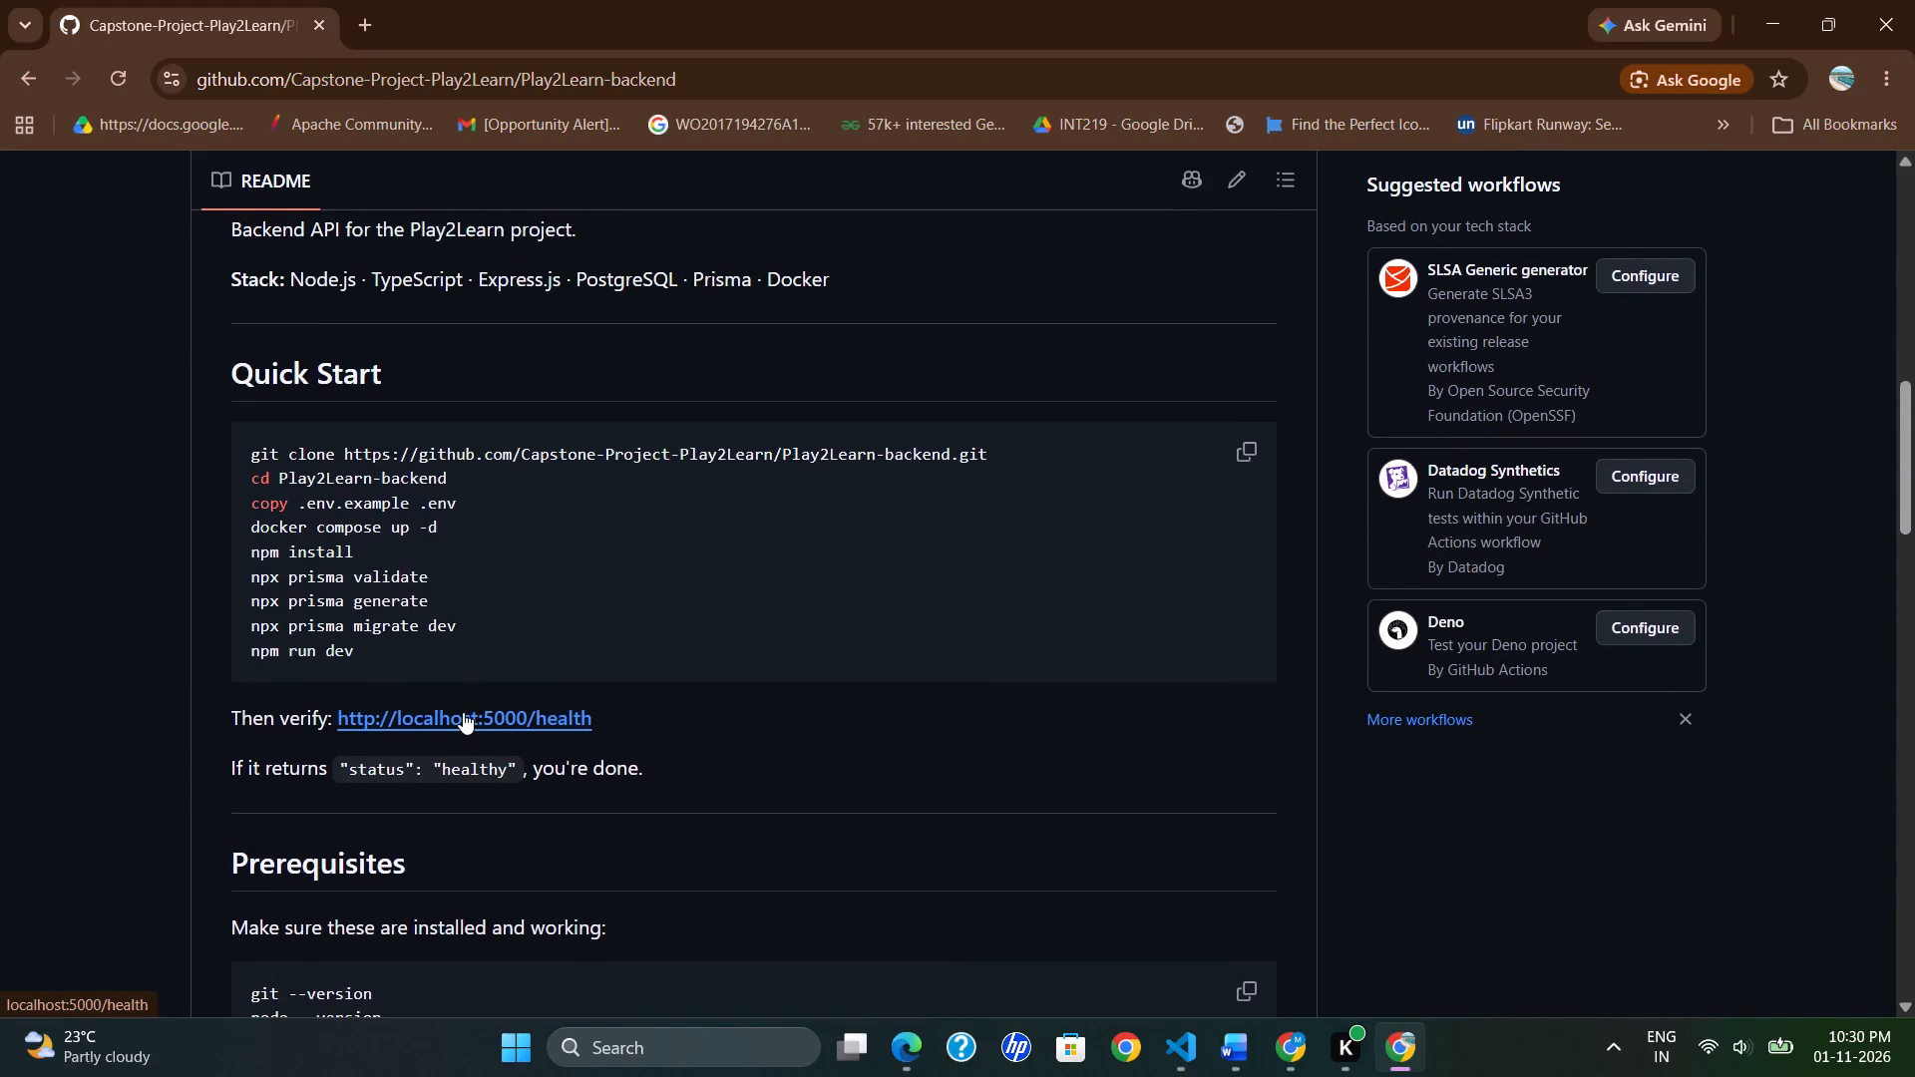
pyautogui.scroll(2, 463, 712)
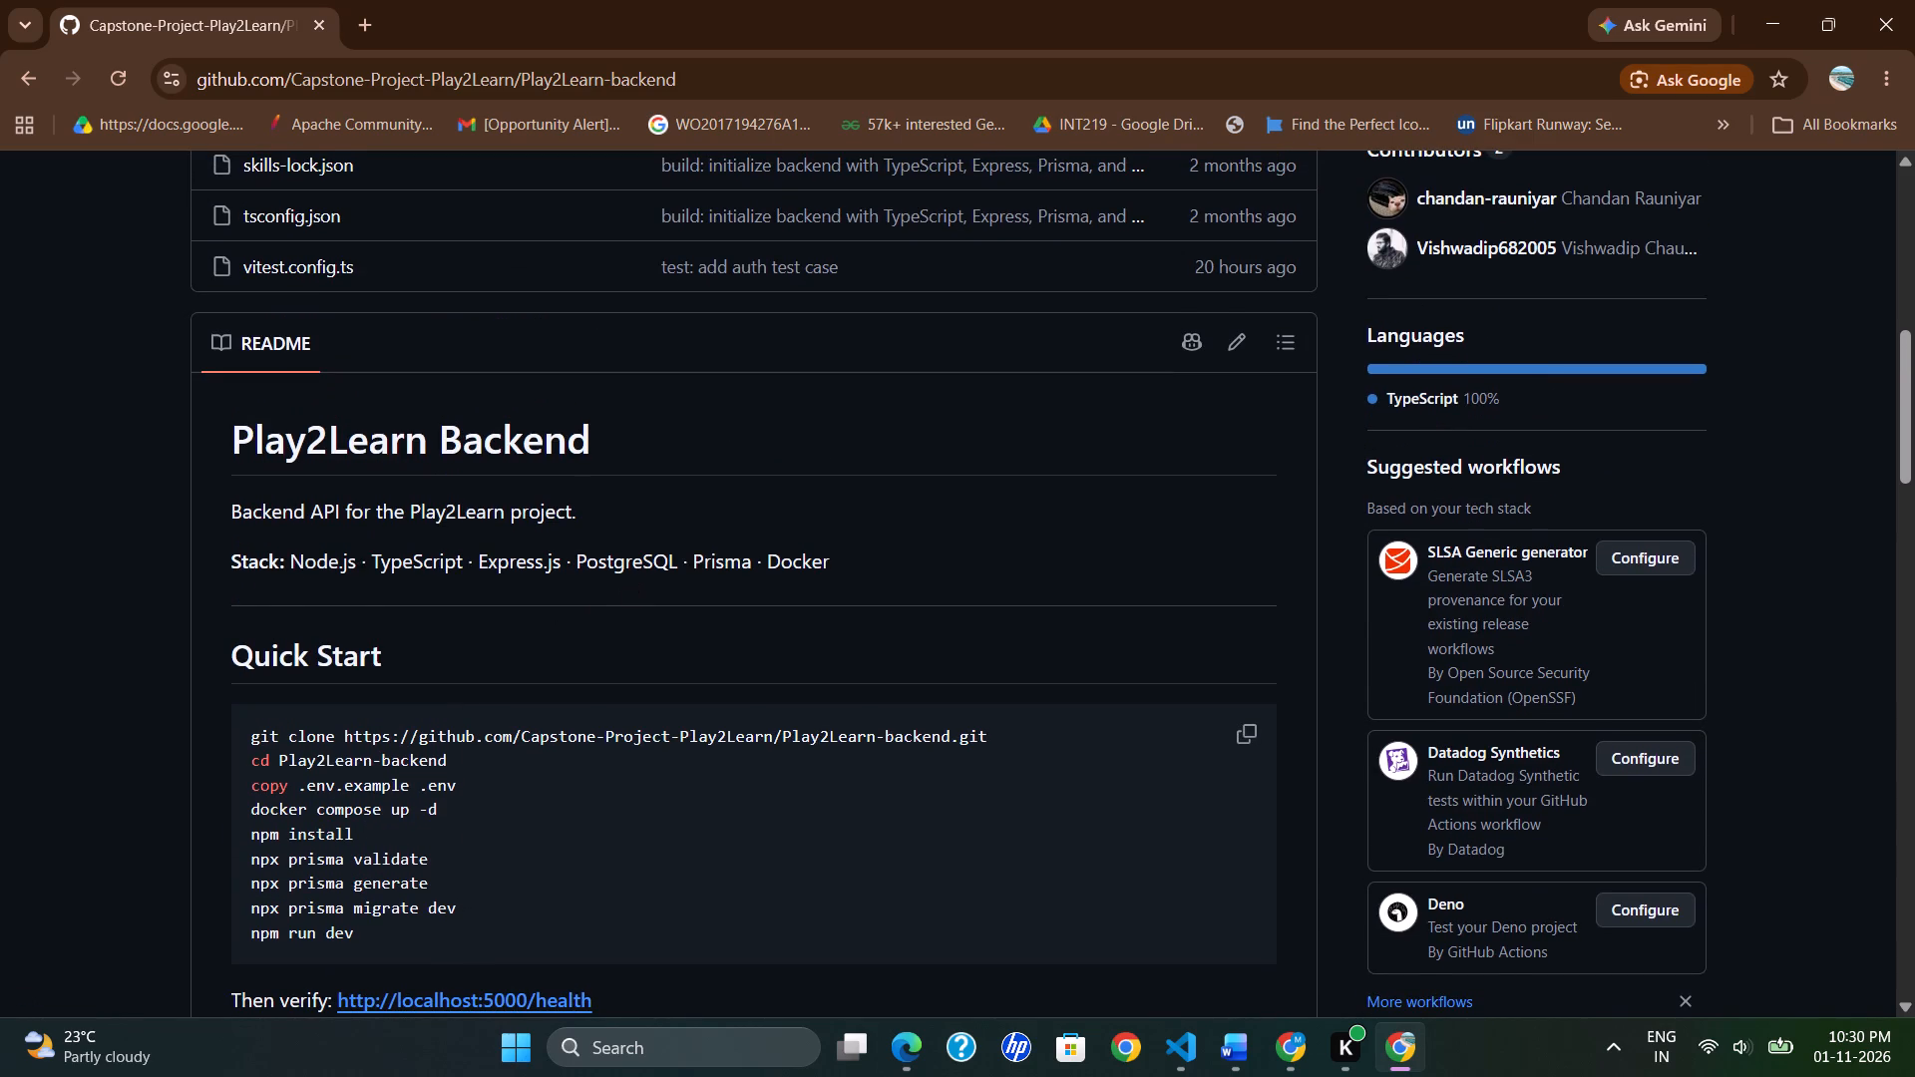
pyautogui.scroll(4, 498, 555)
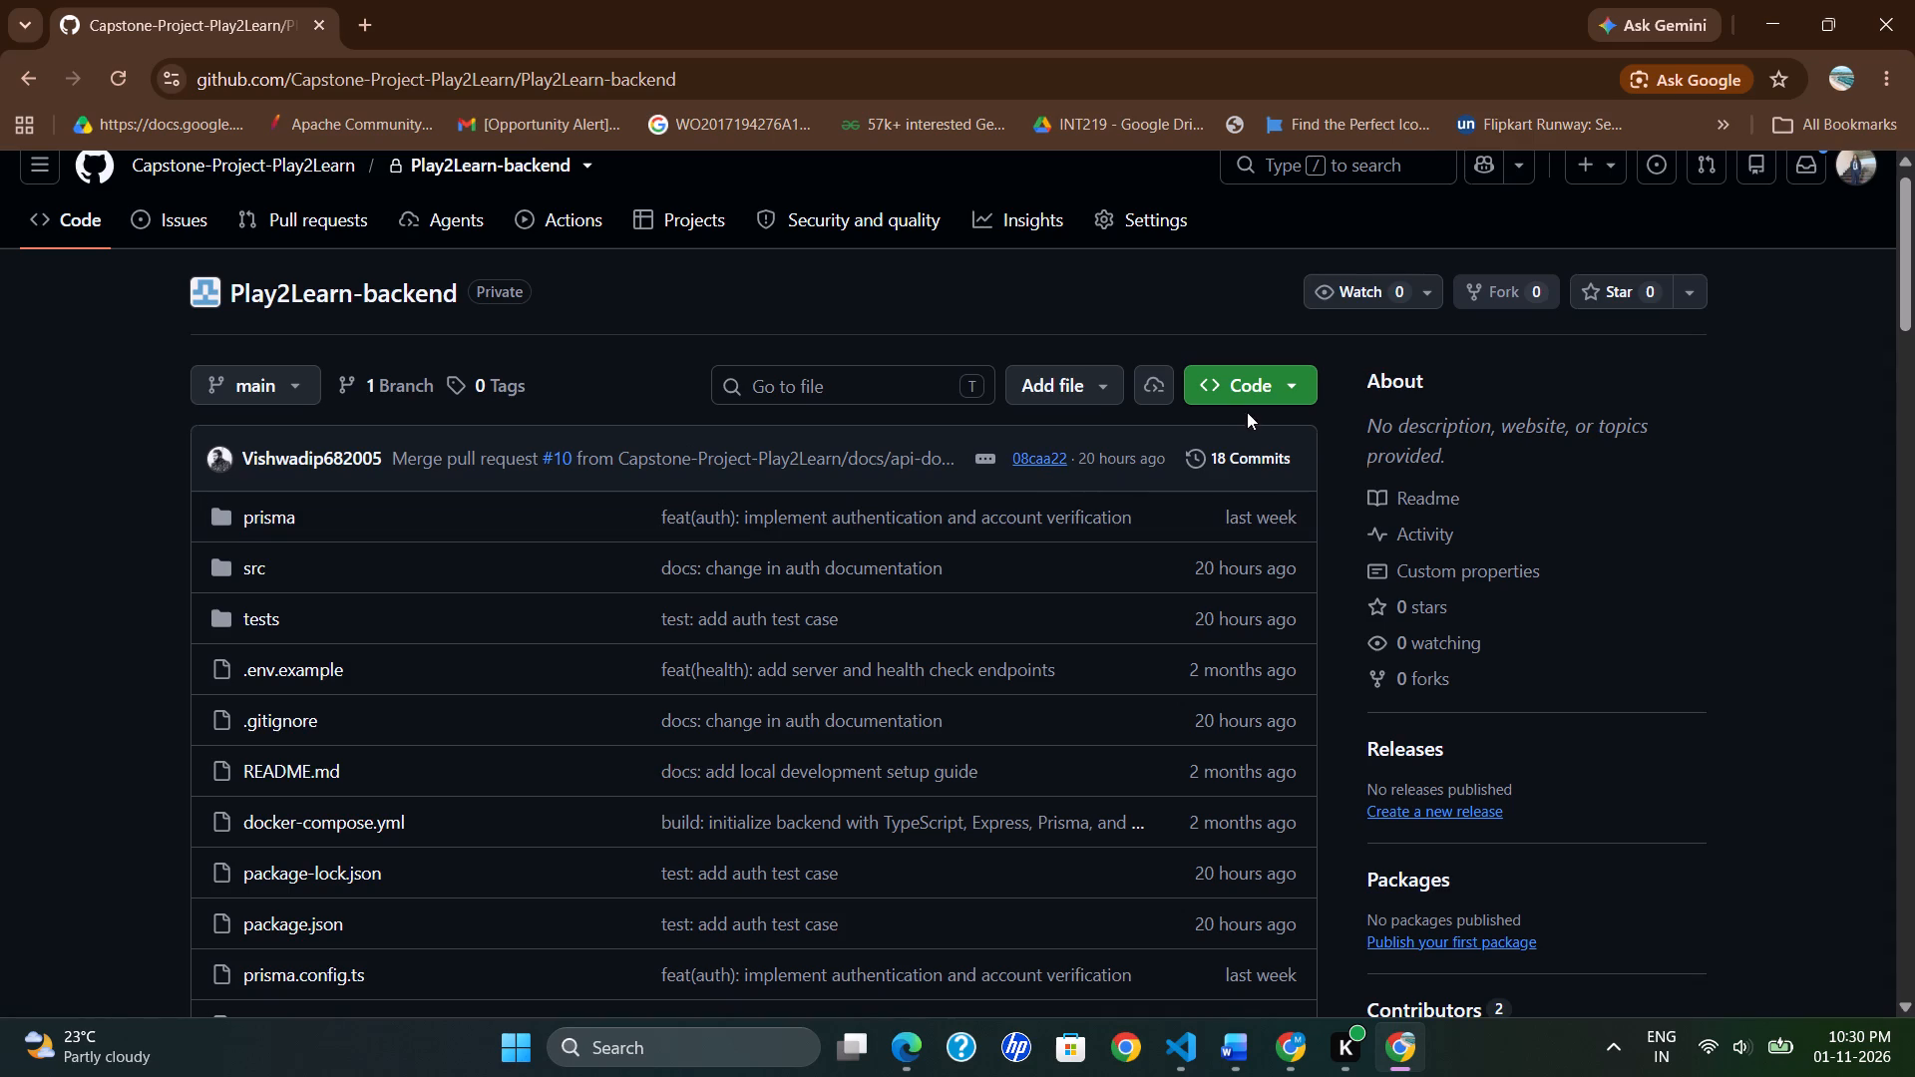
# Open the main branch's commit history, look through it down to the initial commit, and return to the repository page.
pyautogui.click(1223, 449)
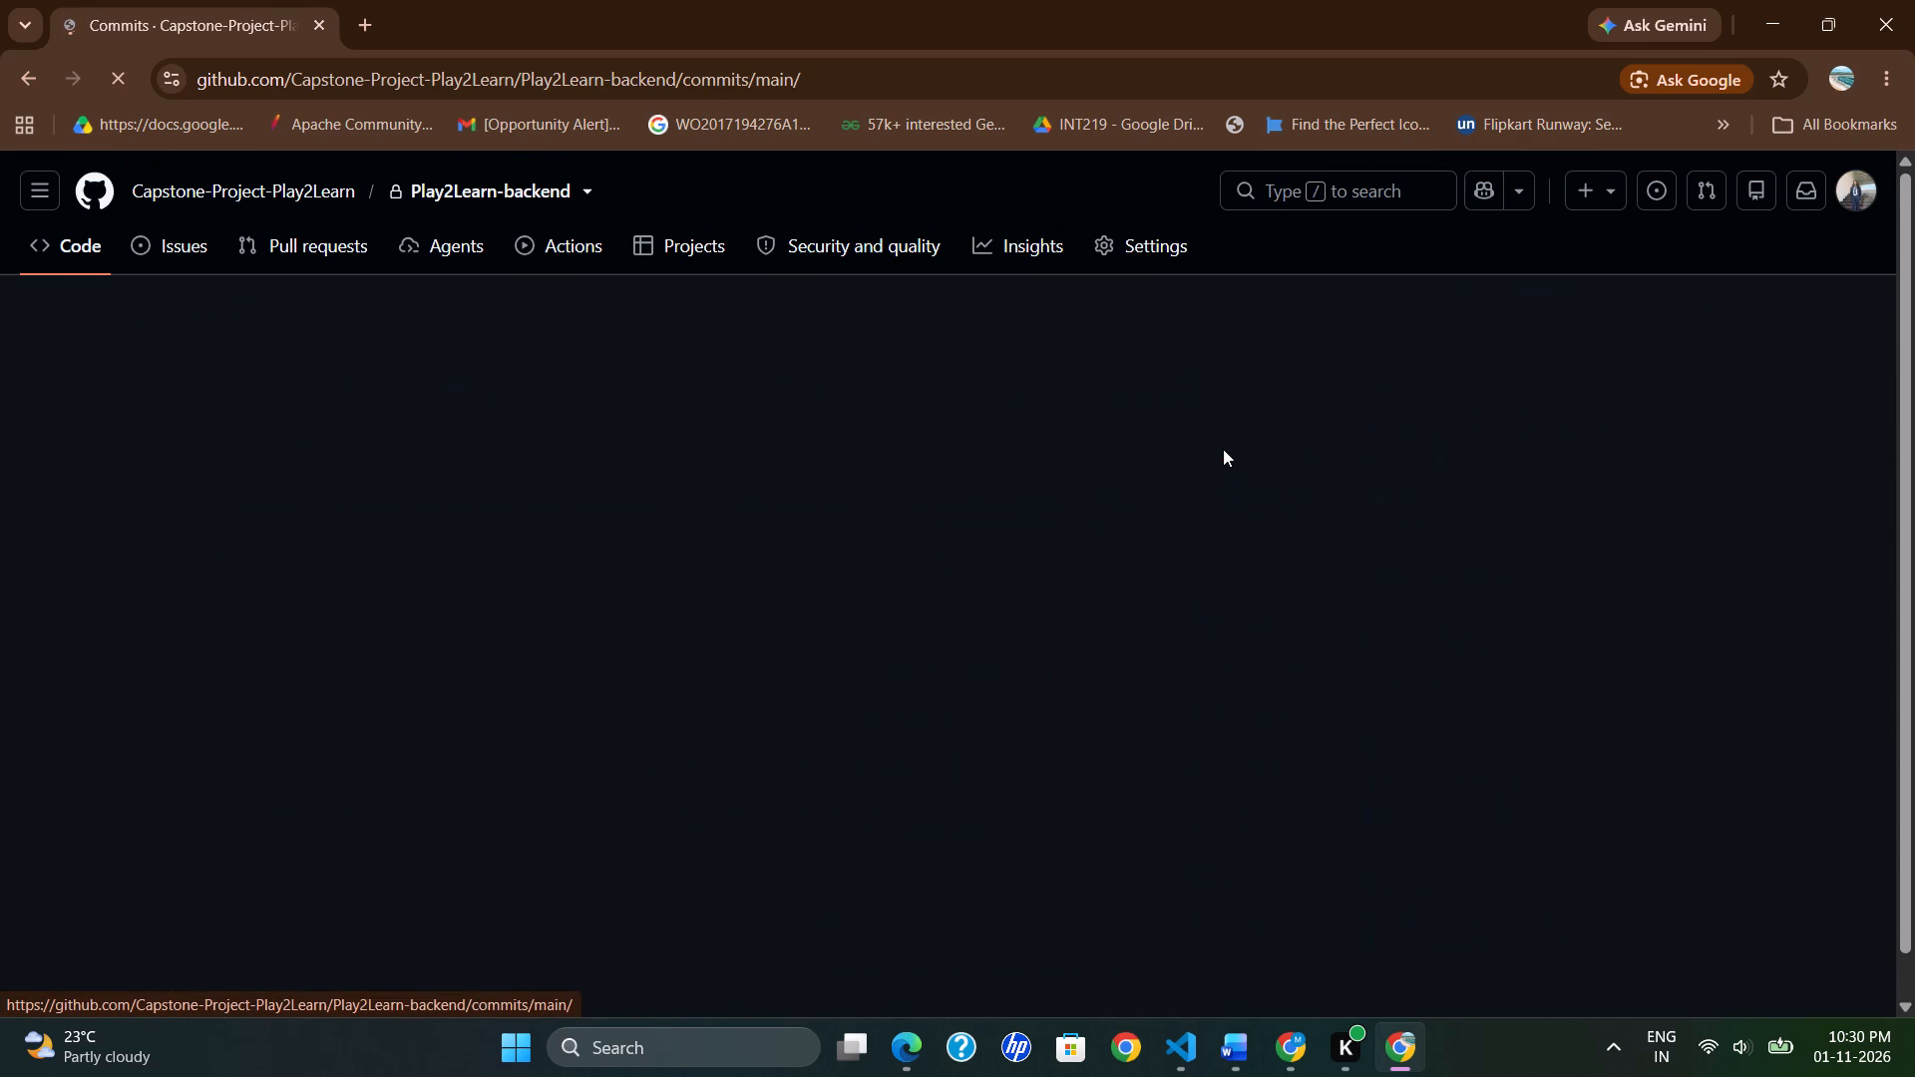
pyautogui.scroll(-2, 891, 725)
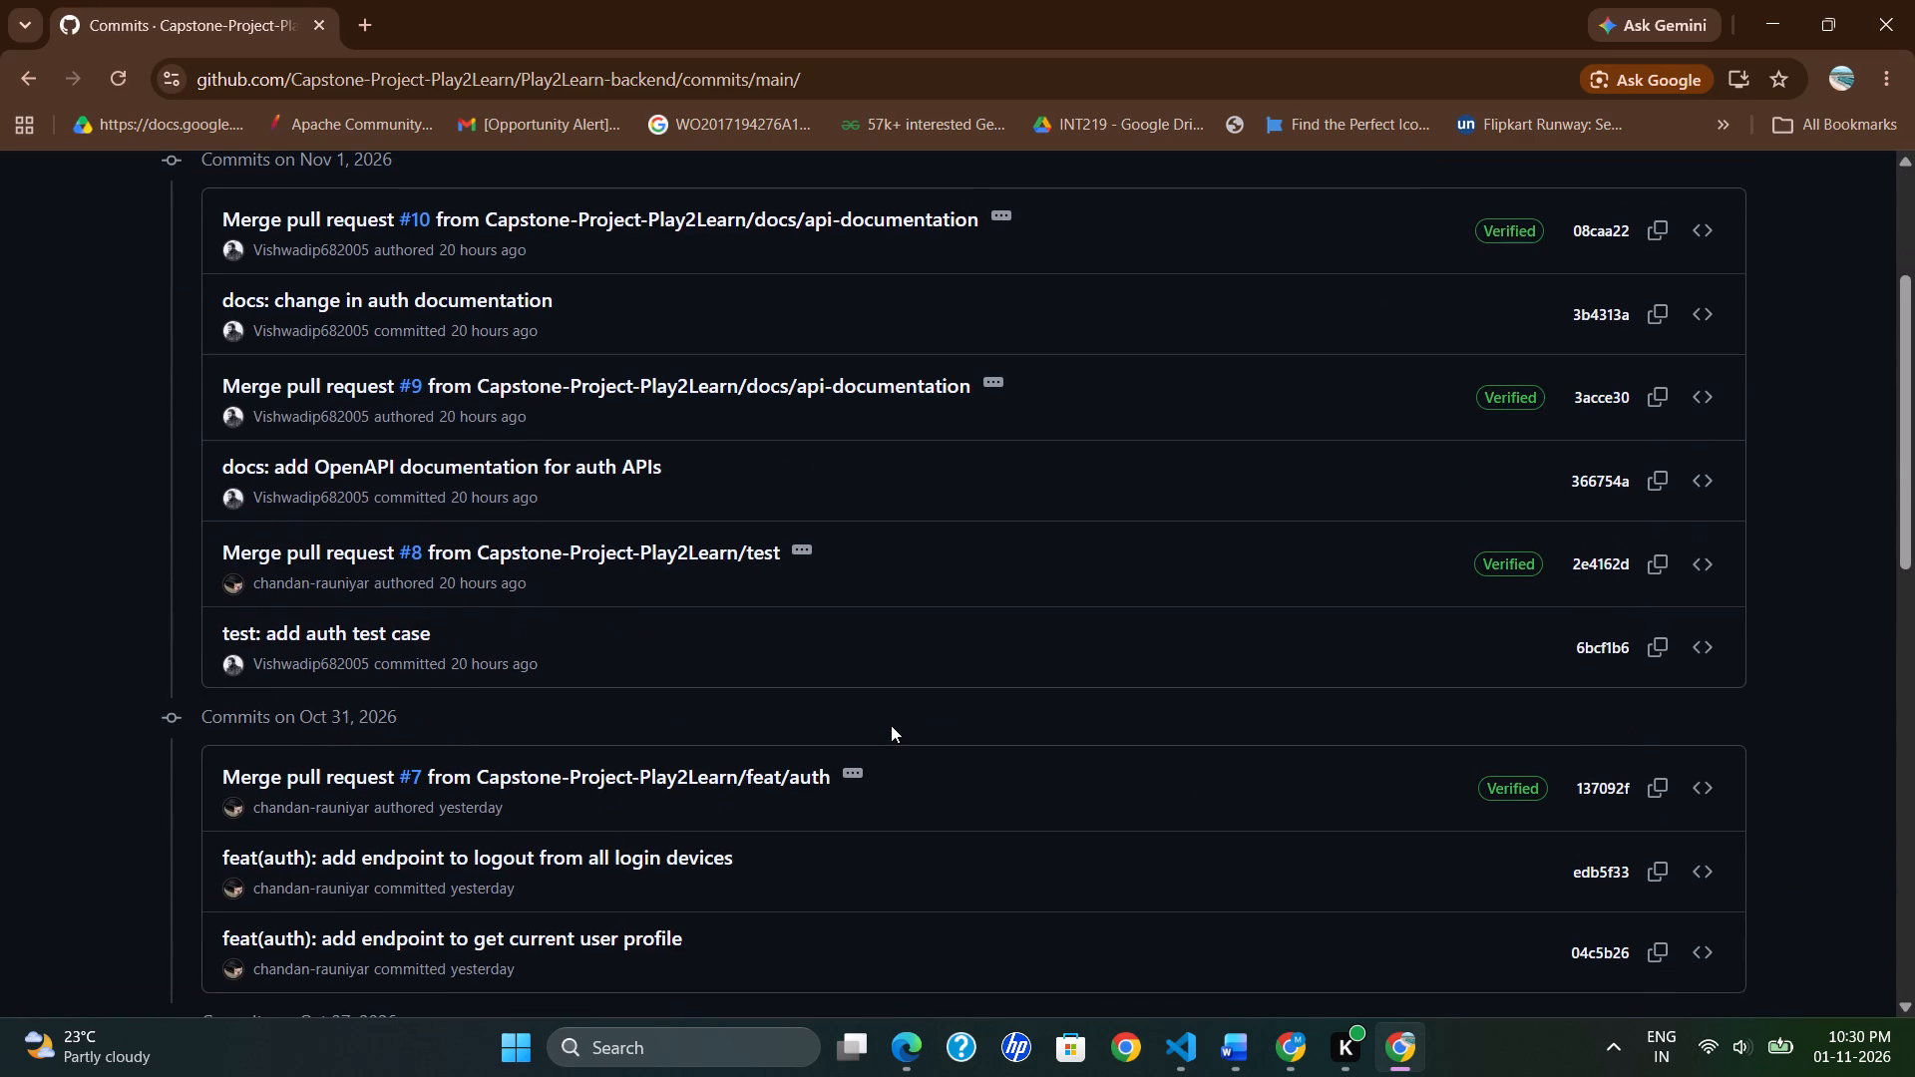
pyautogui.scroll(-3, 891, 725)
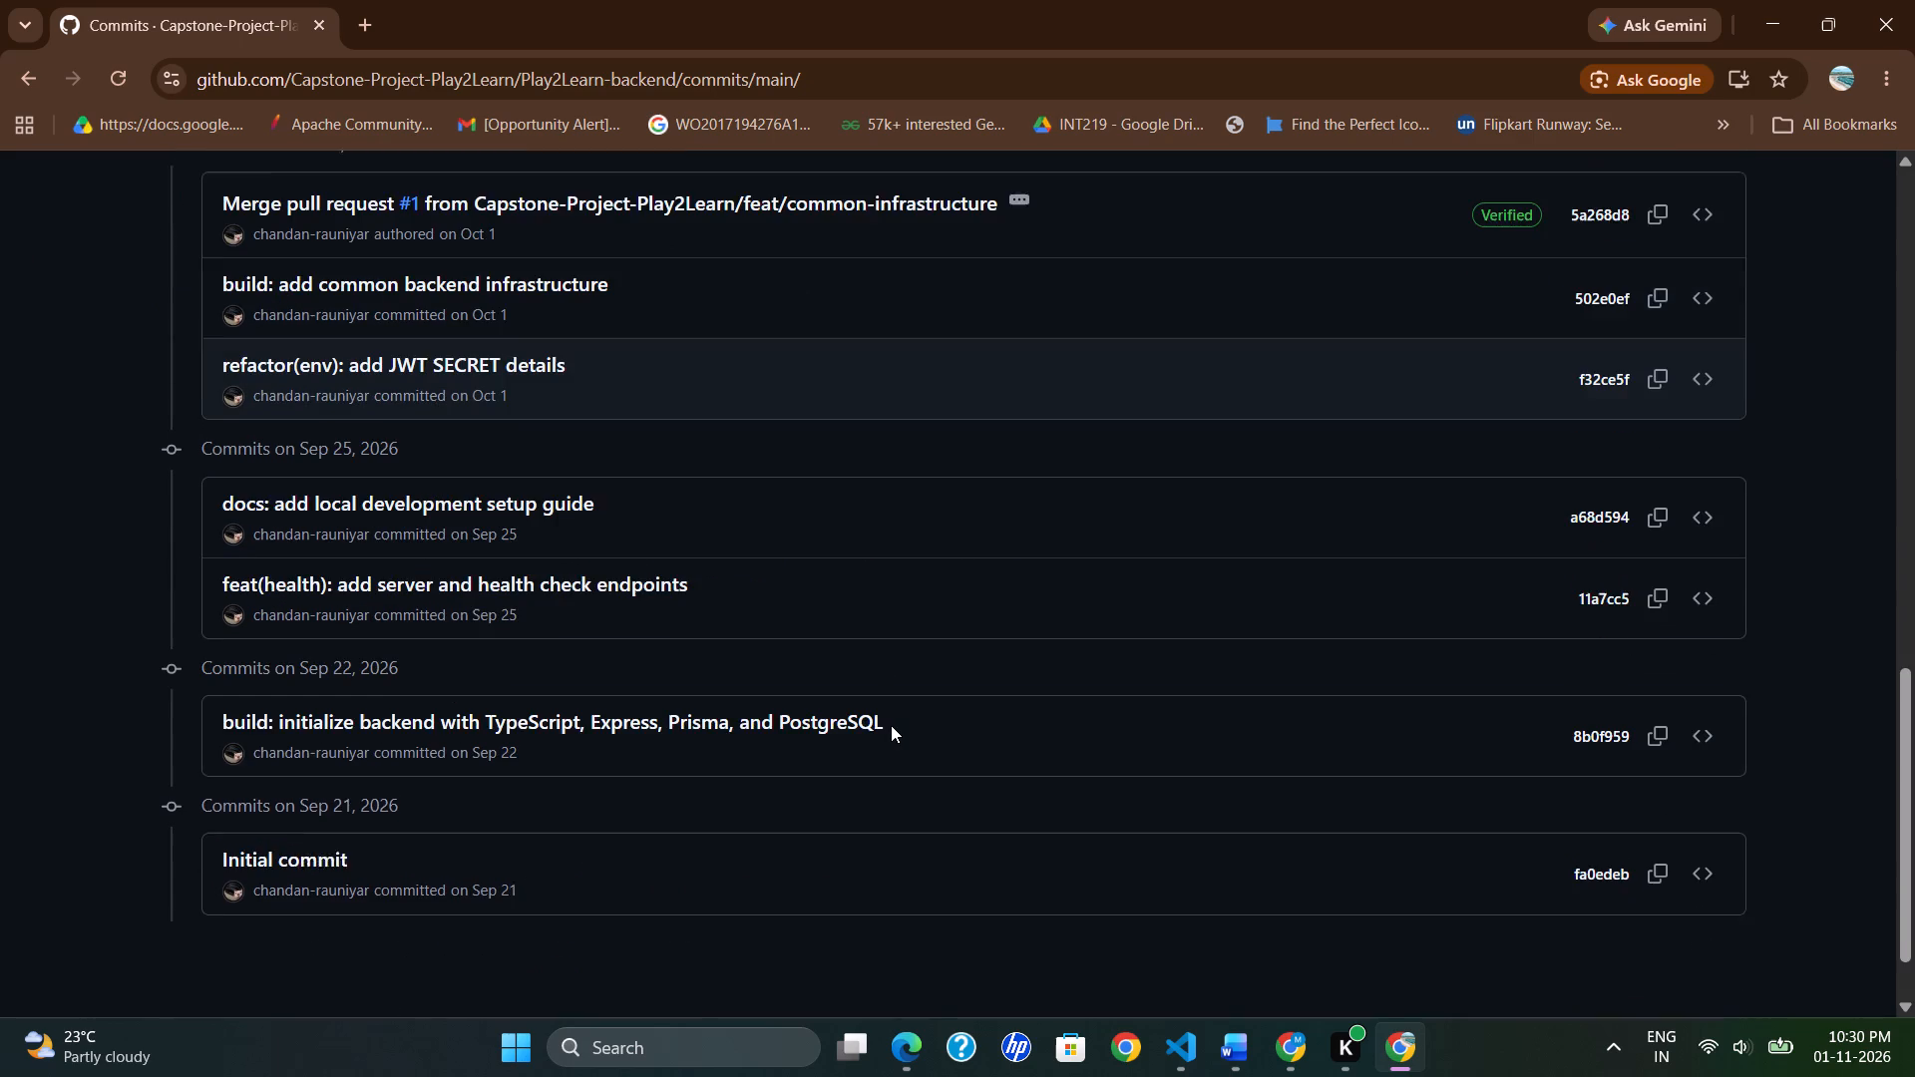
pyautogui.scroll(-2, 891, 725)
pyautogui.scroll(7, 891, 725)
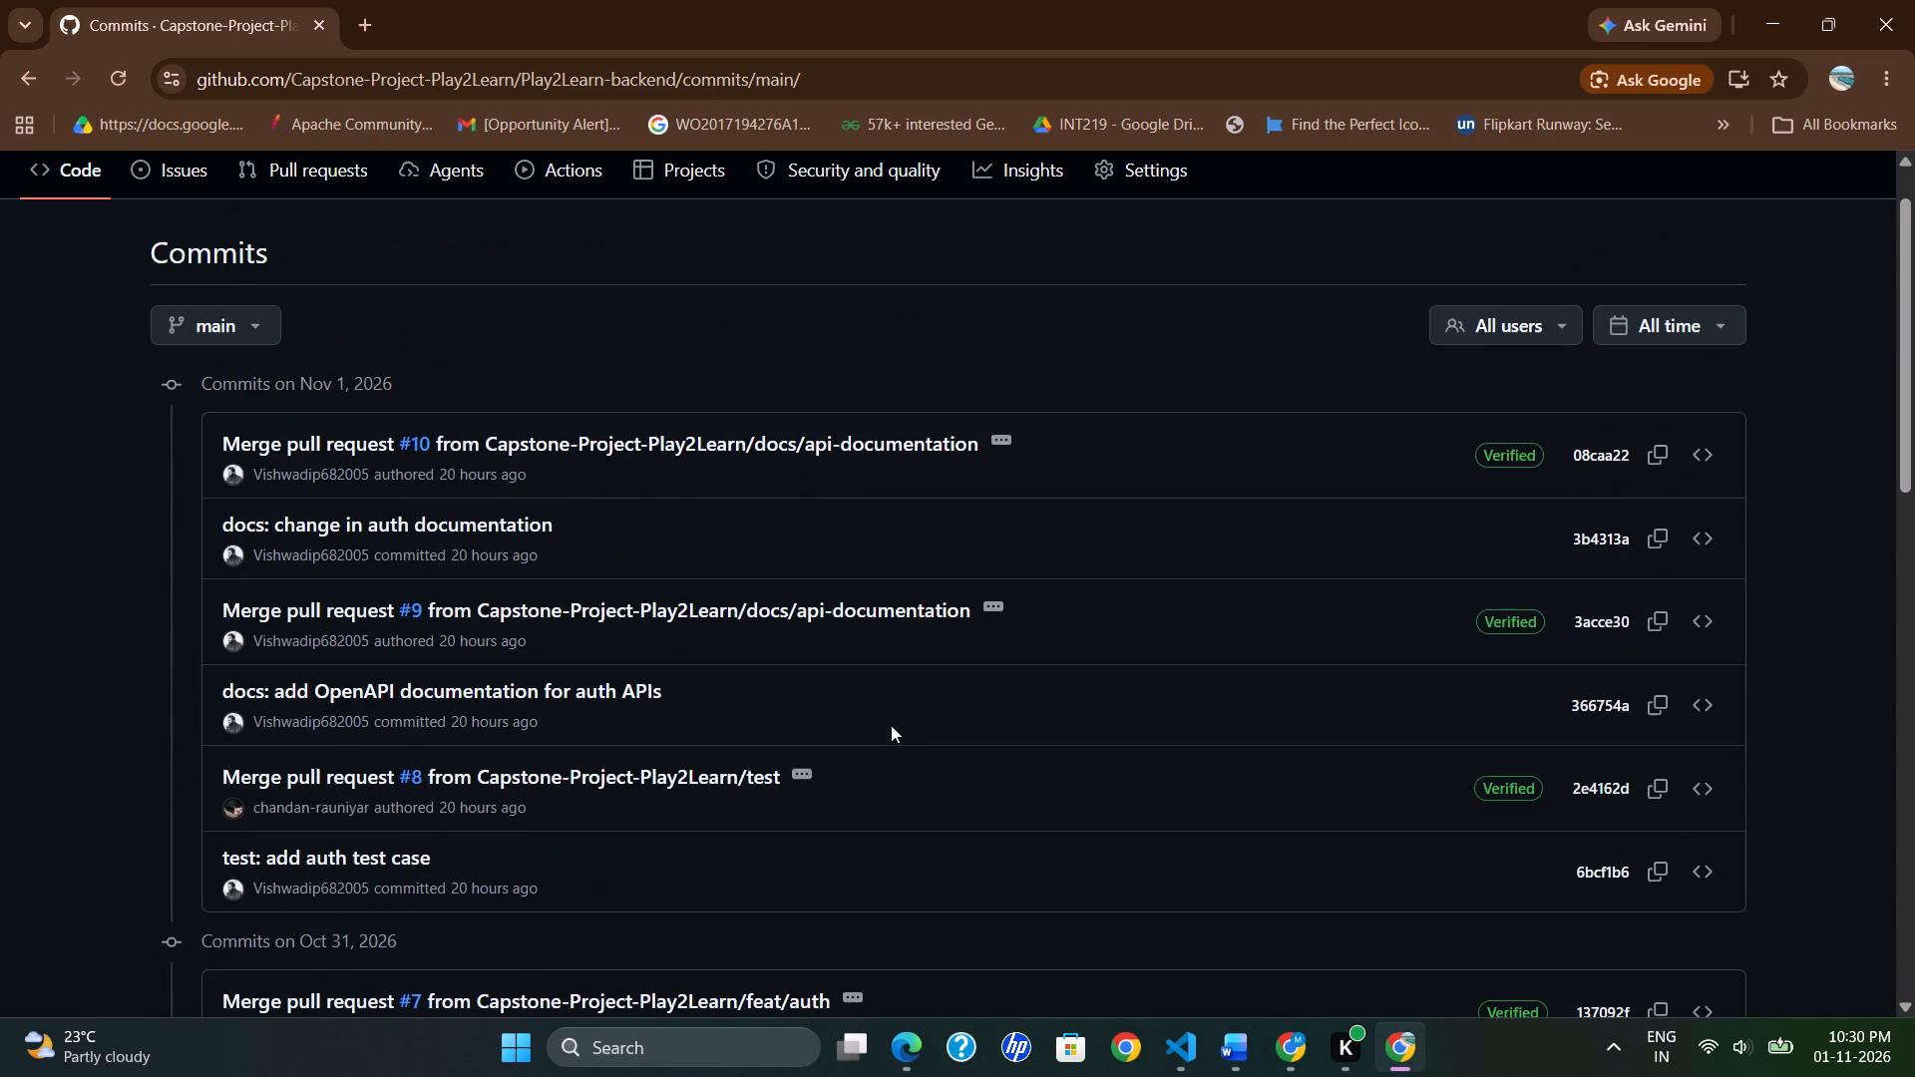
pyautogui.click(38, 87)
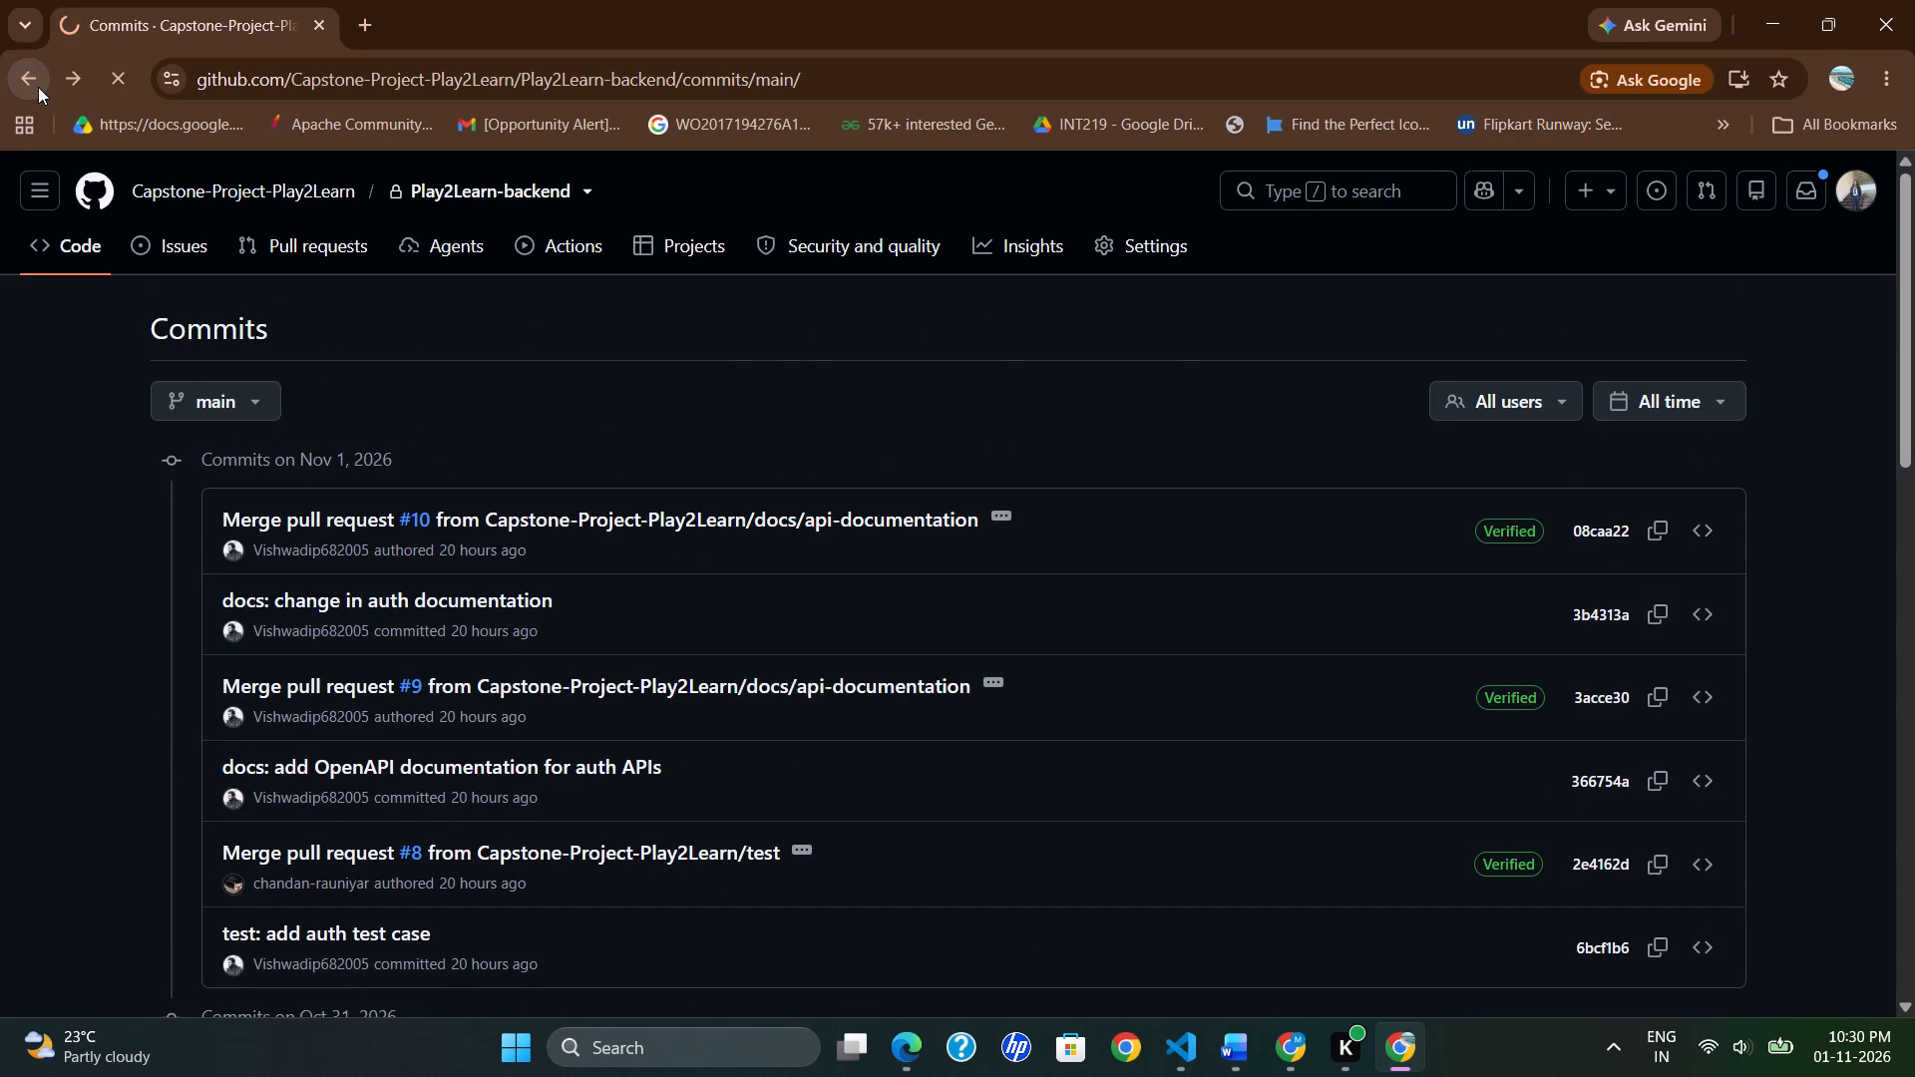
# Open README.md from the repository's file list and read from Quick Start to the database setup section and back.
pyautogui.scroll(-3, 412, 844)
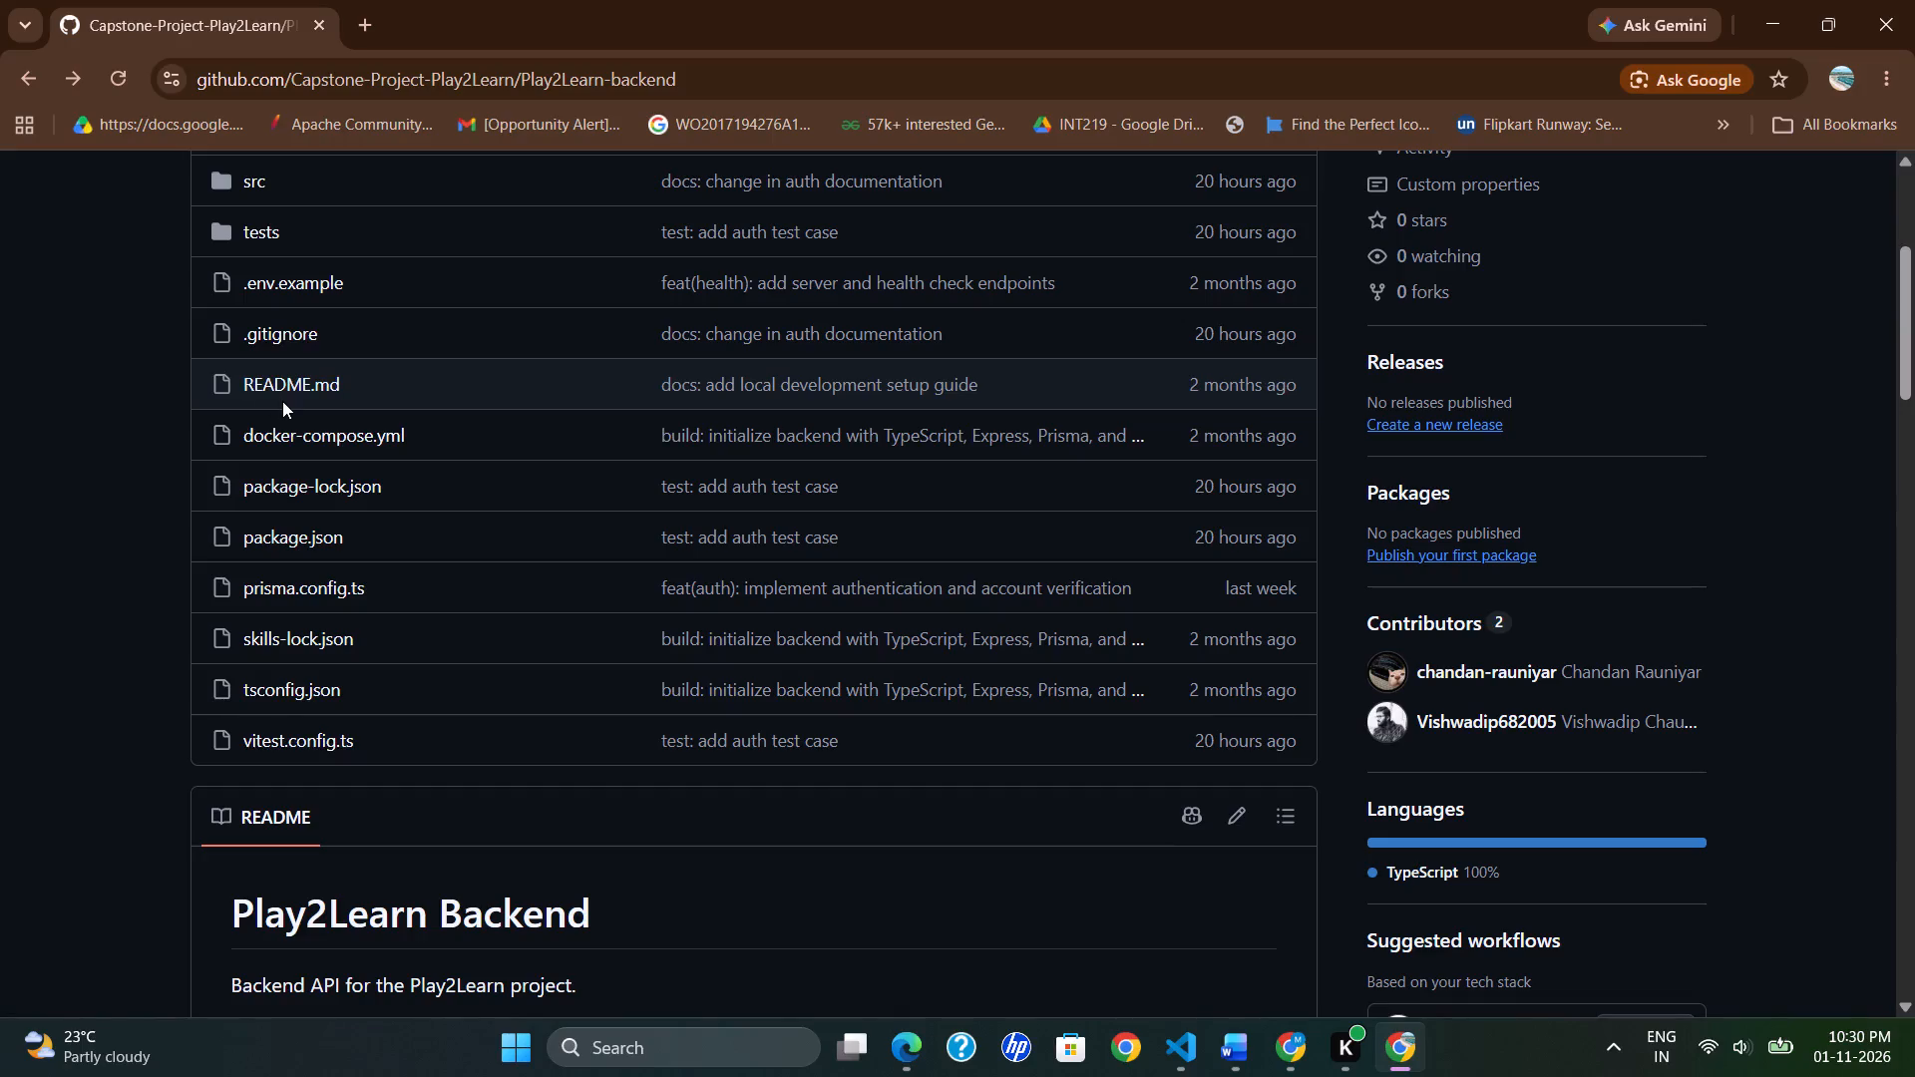
pyautogui.click(259, 383)
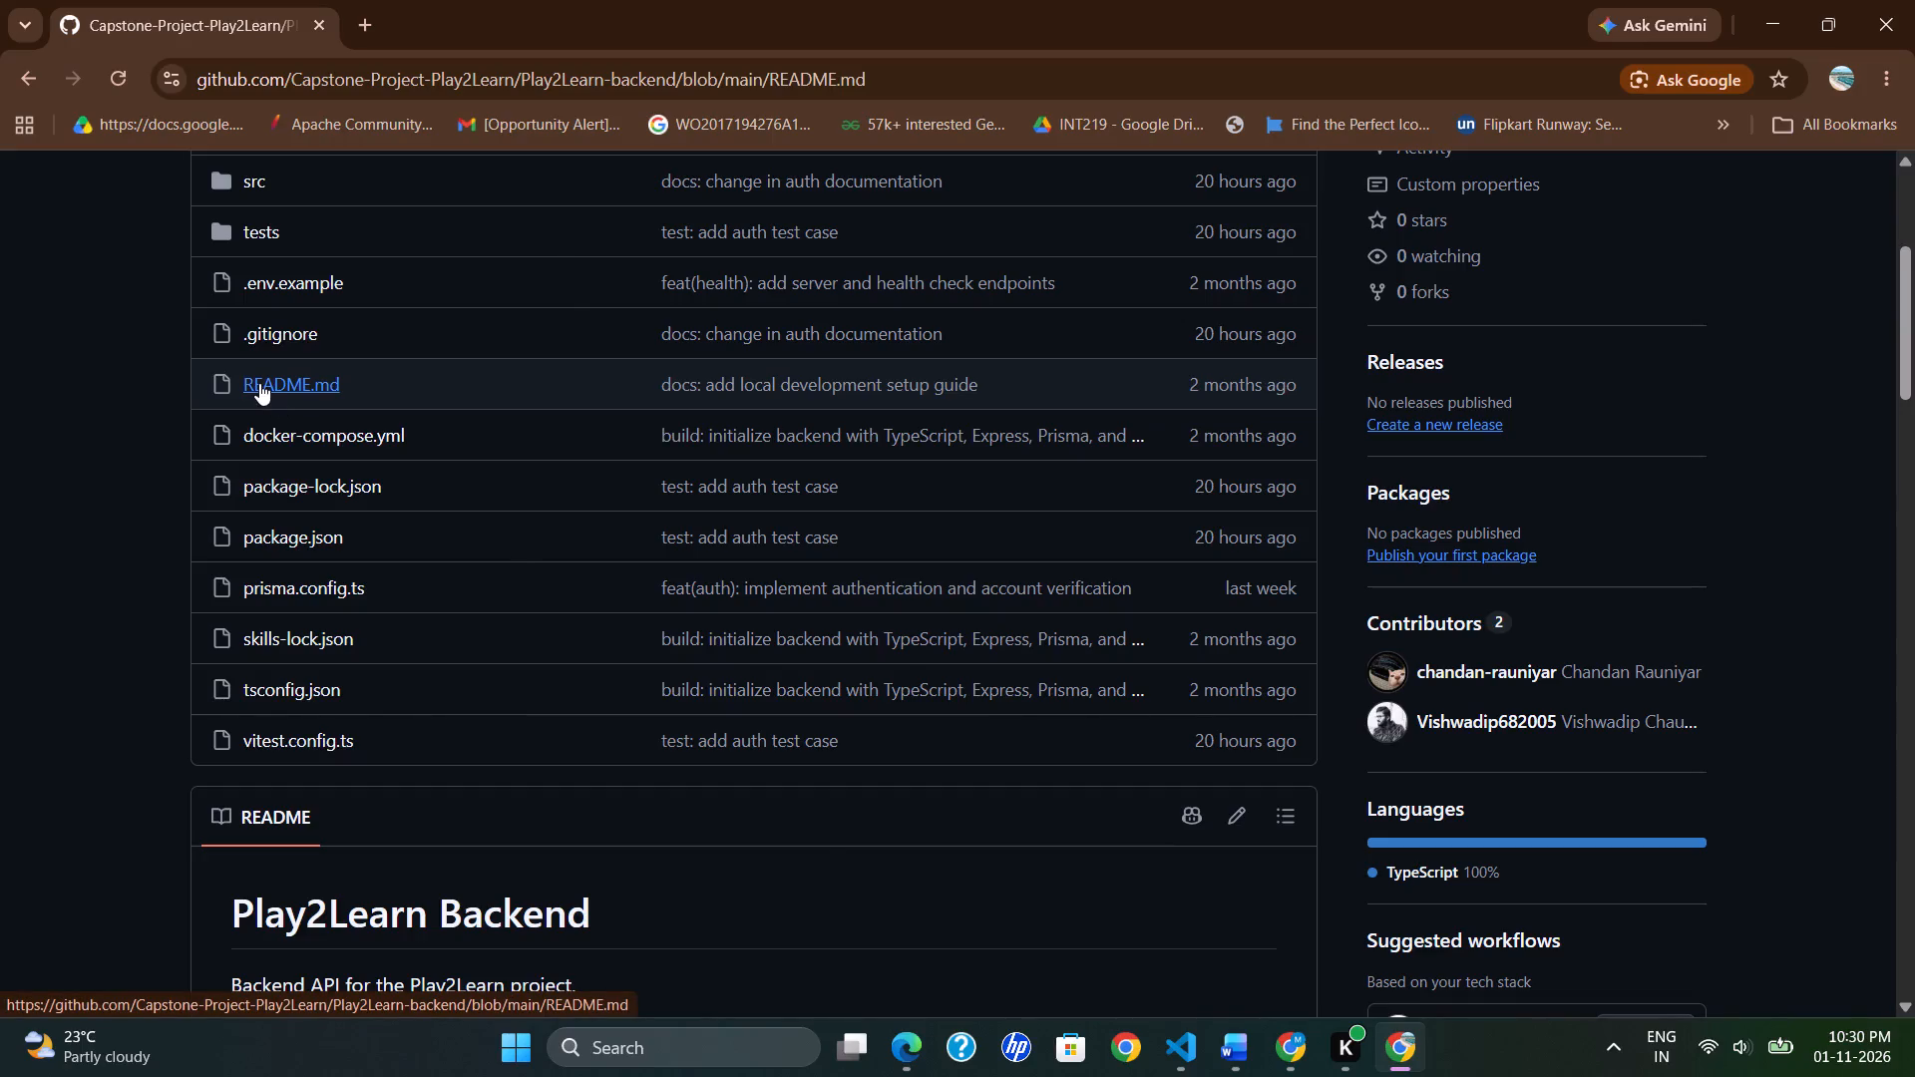
pyautogui.scroll(-1, 808, 689)
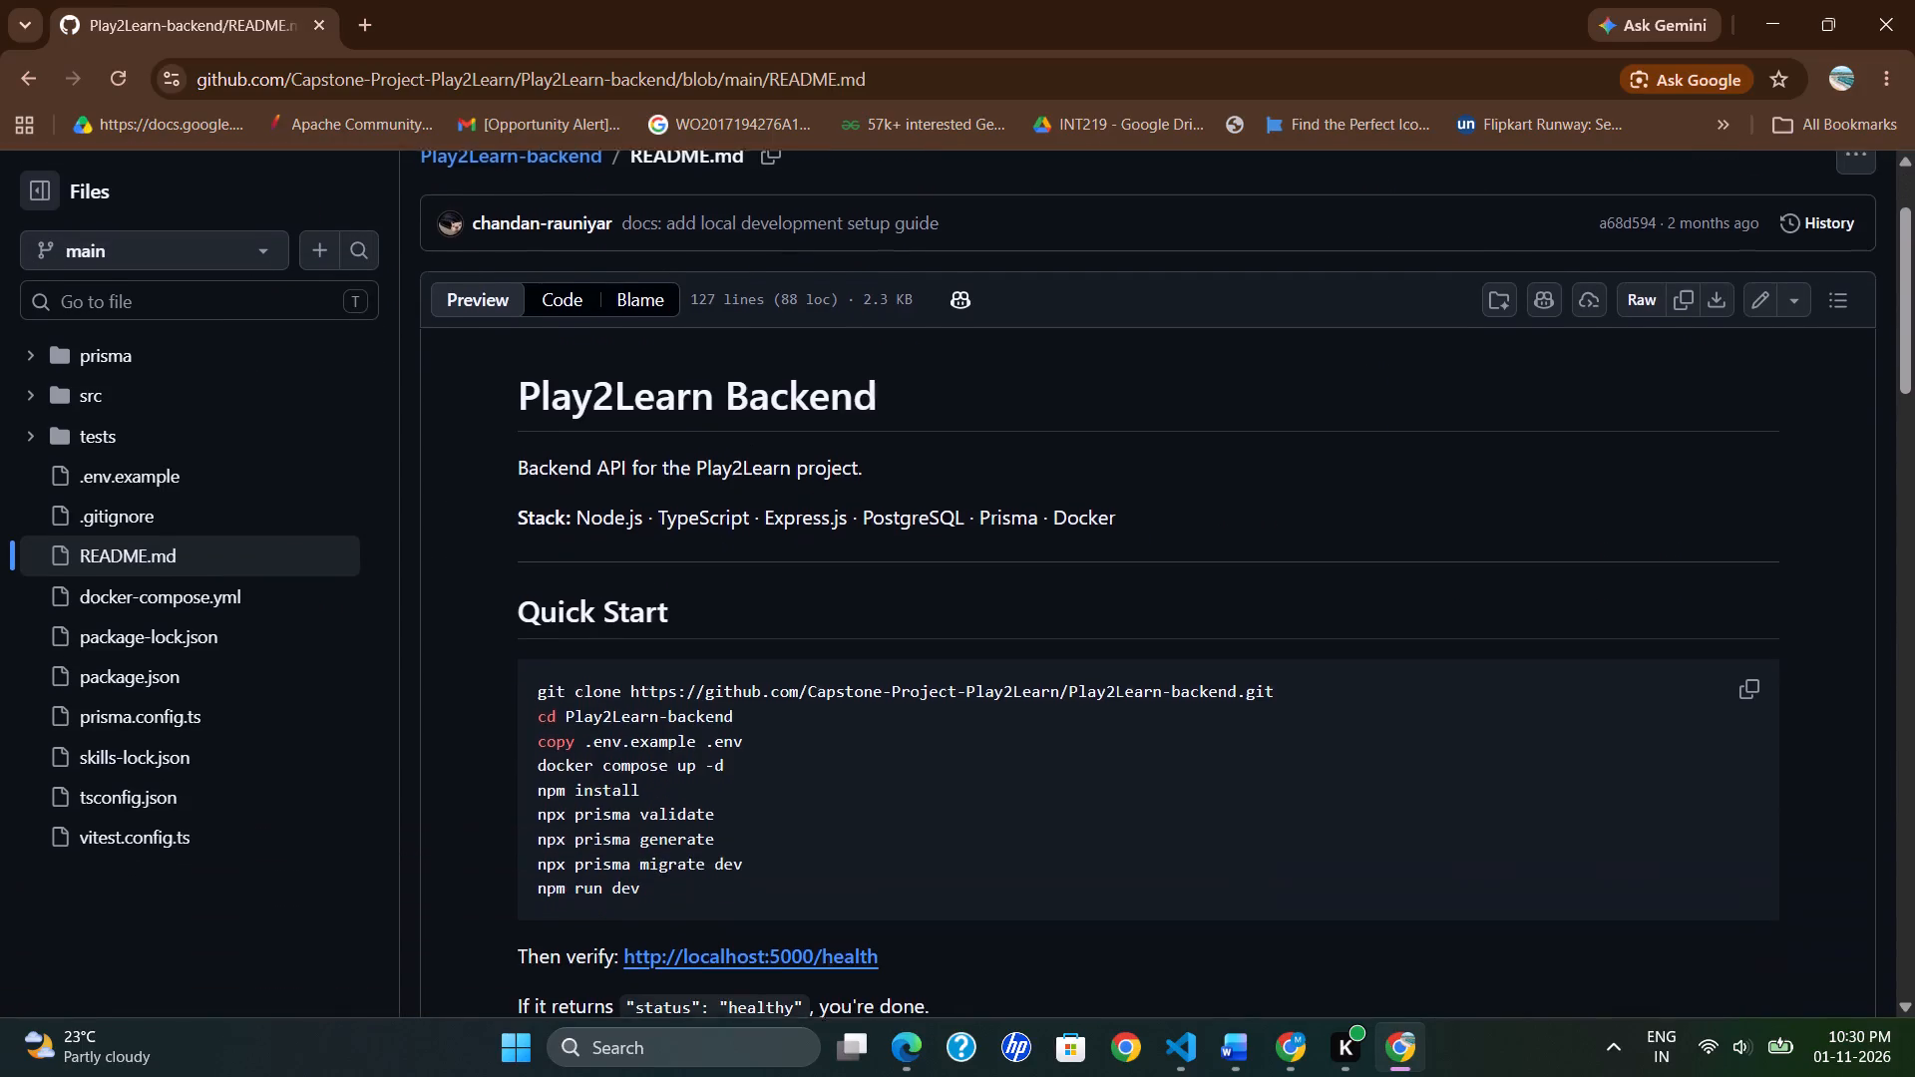
pyautogui.scroll(-5, 808, 689)
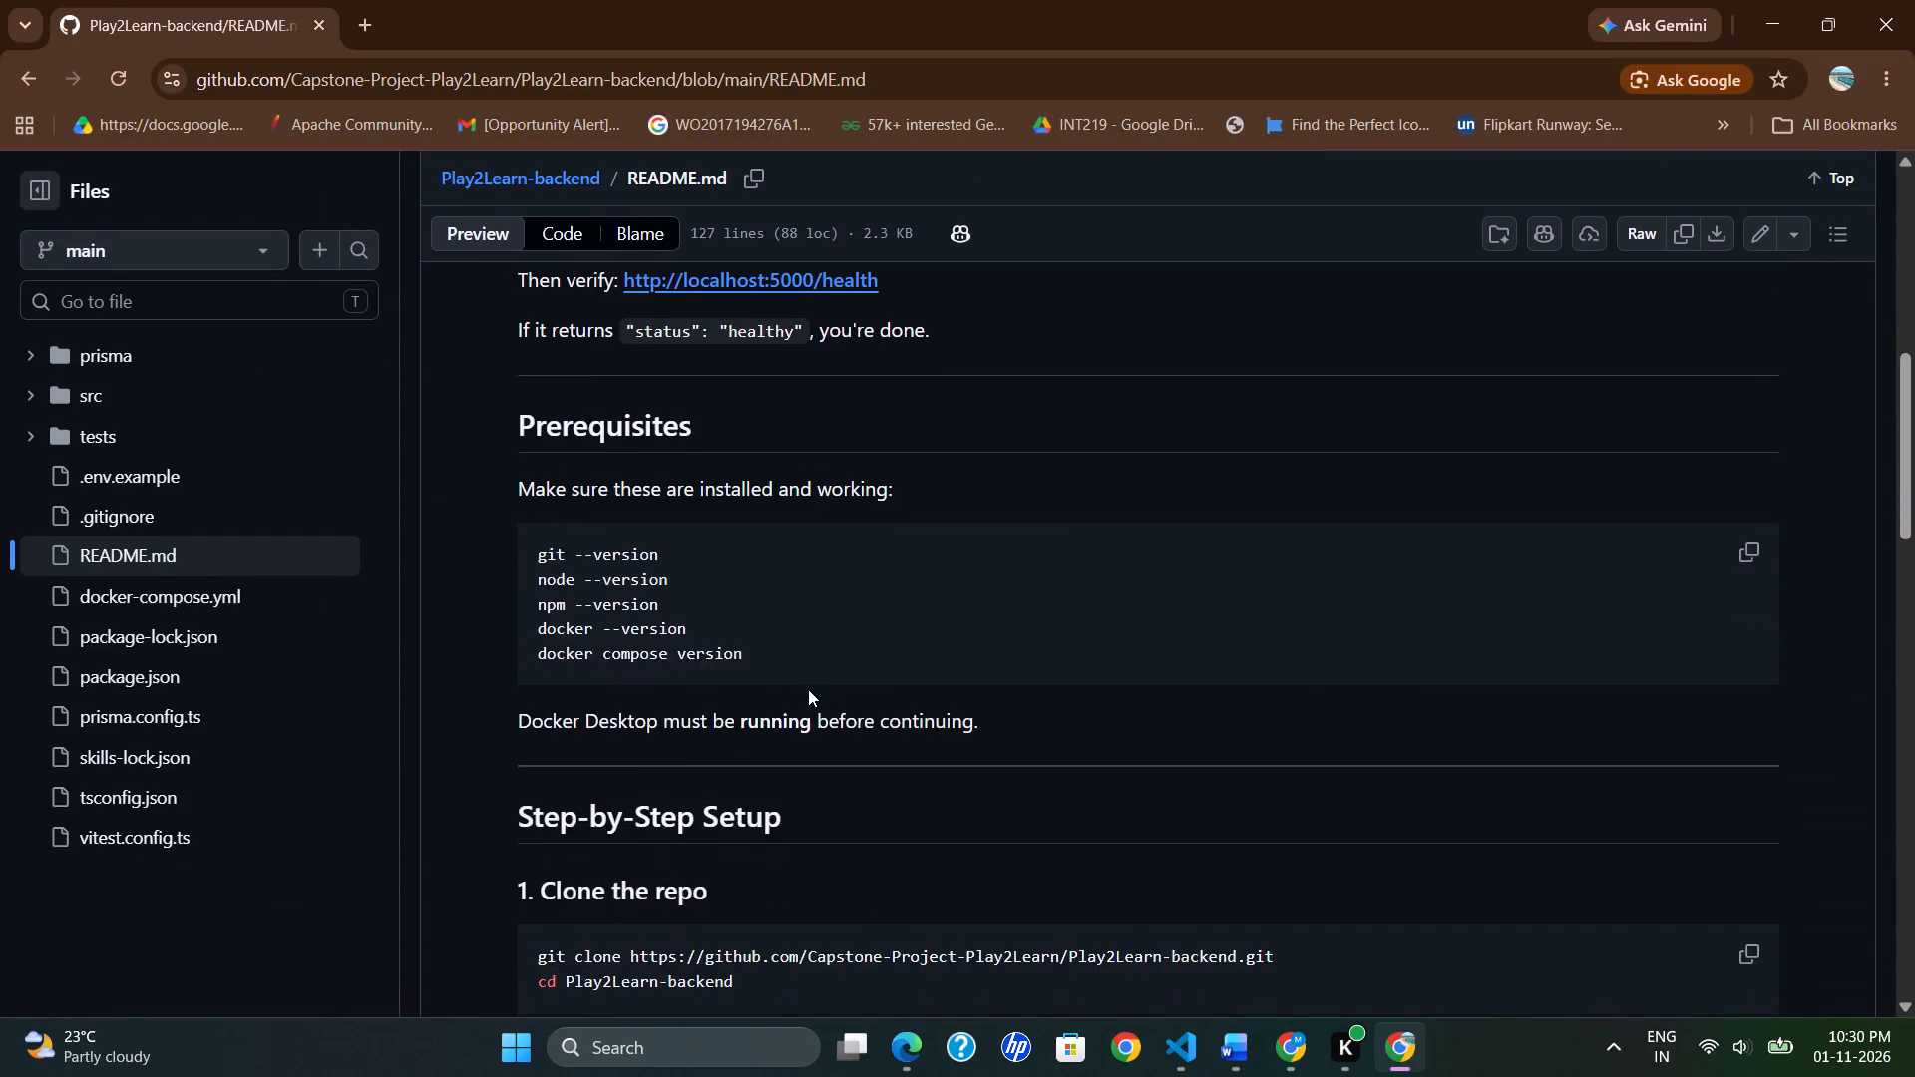
pyautogui.scroll(-3, 808, 689)
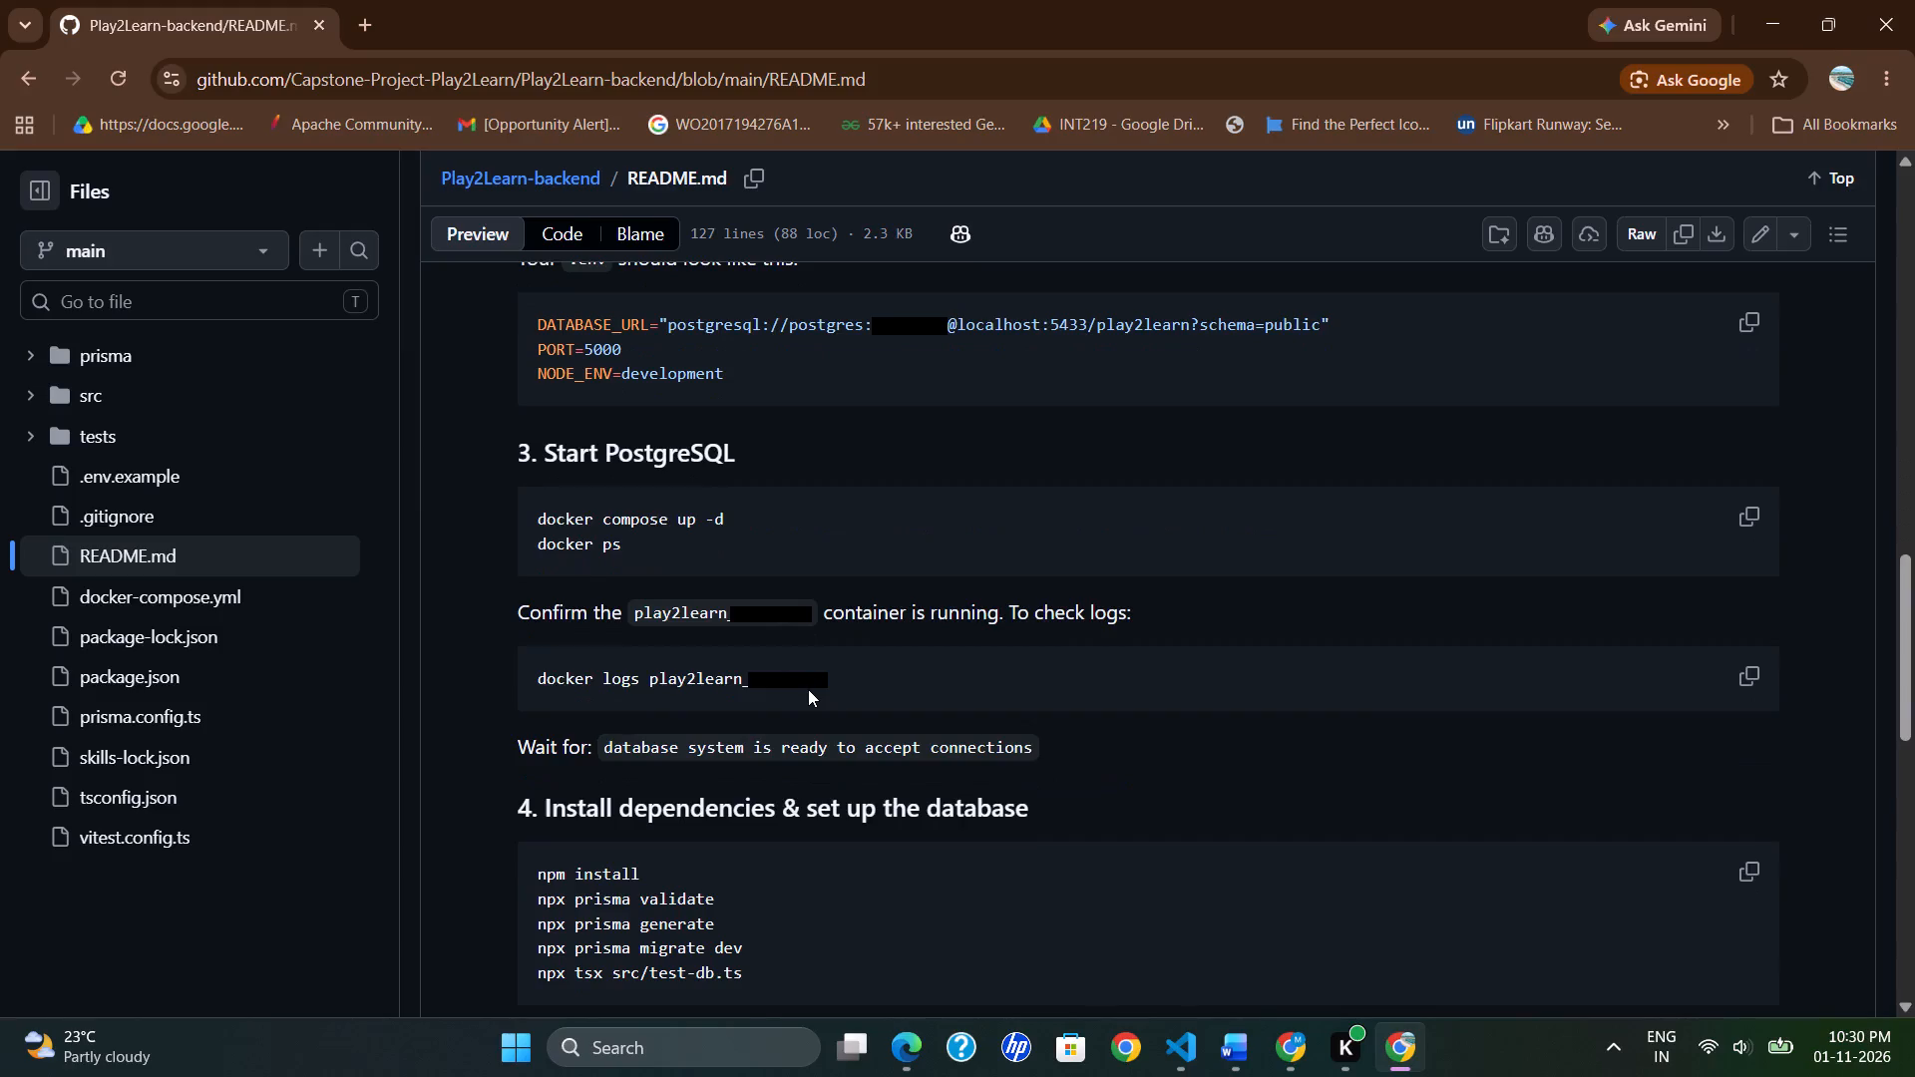
pyautogui.scroll(5, 808, 689)
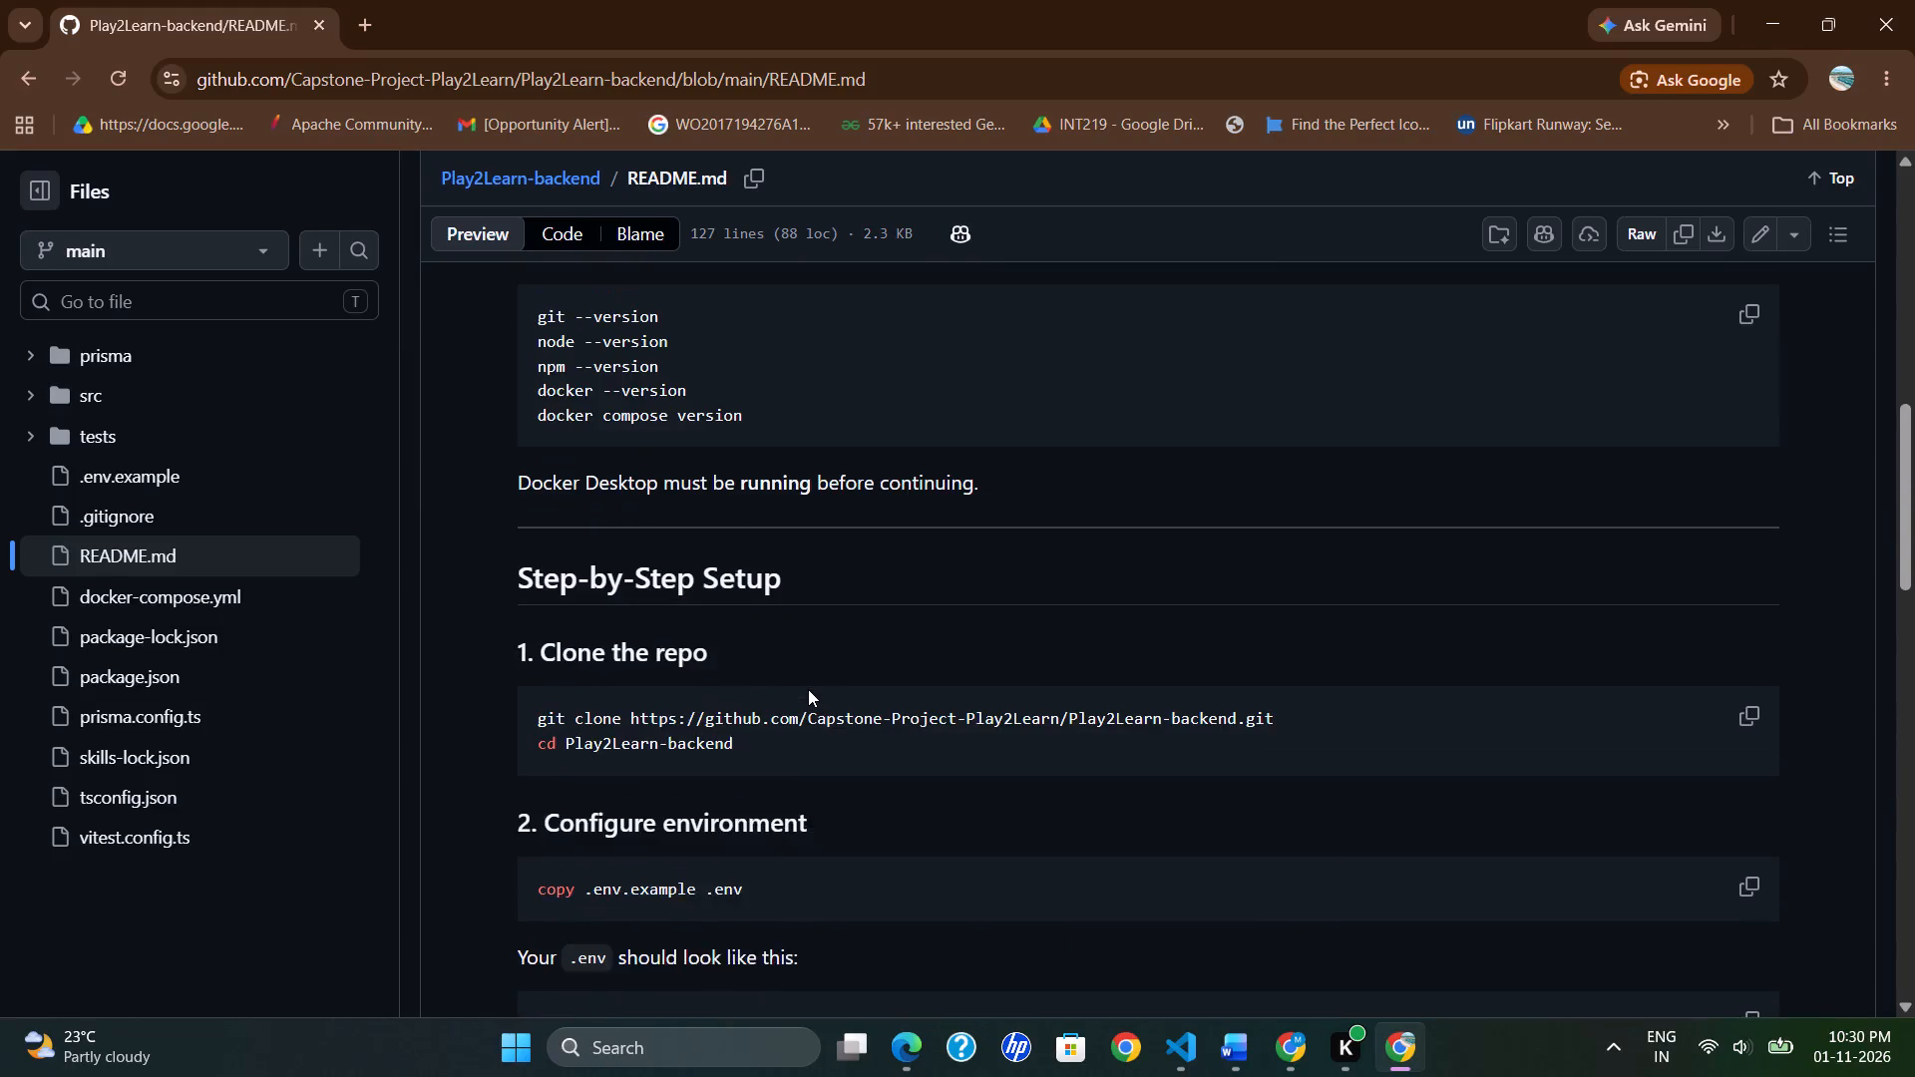
pyautogui.scroll(5, 808, 689)
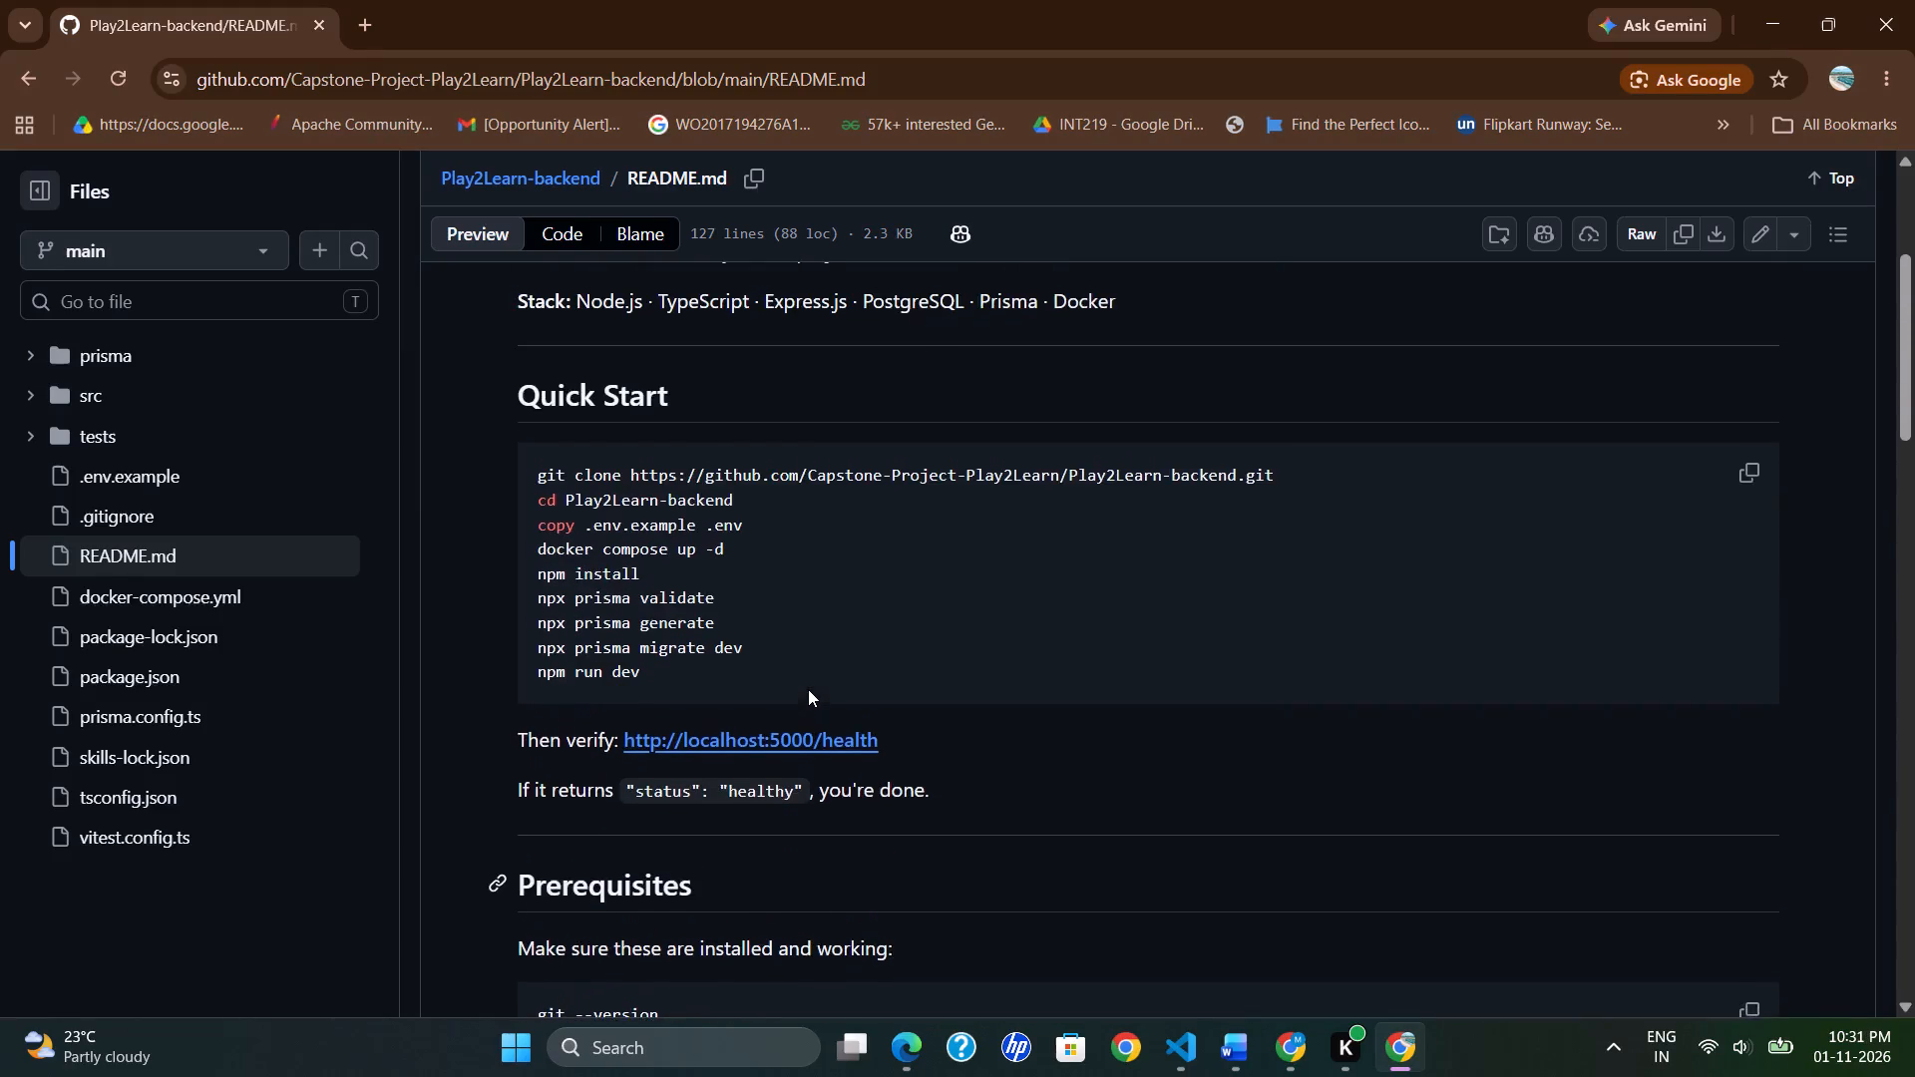
pyautogui.scroll(1, 808, 689)
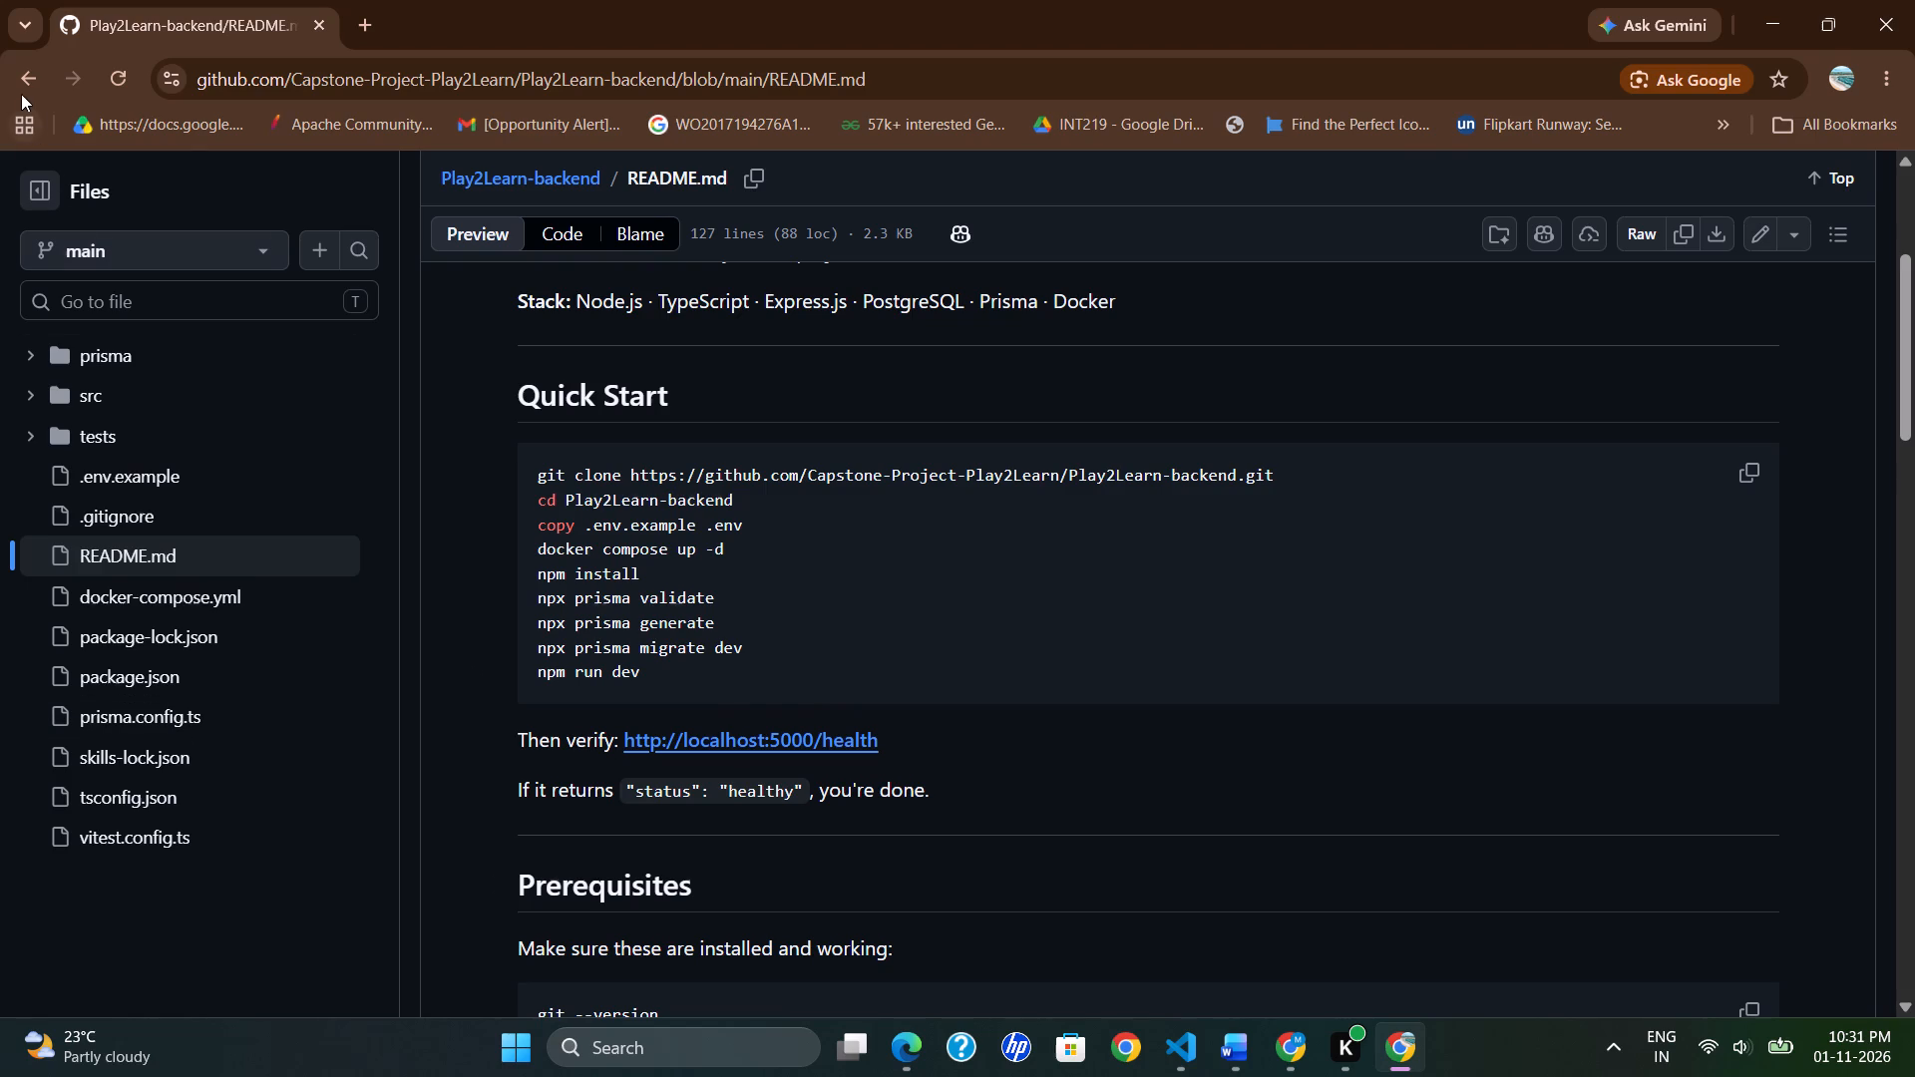
# Return to the Capstone-Project-Play2Learn organization page, open Play2Learn-frontend, look through its setup instructions, and go back to the organization page.
pyautogui.click(20, 91)
pyautogui.scroll(1, 488, 656)
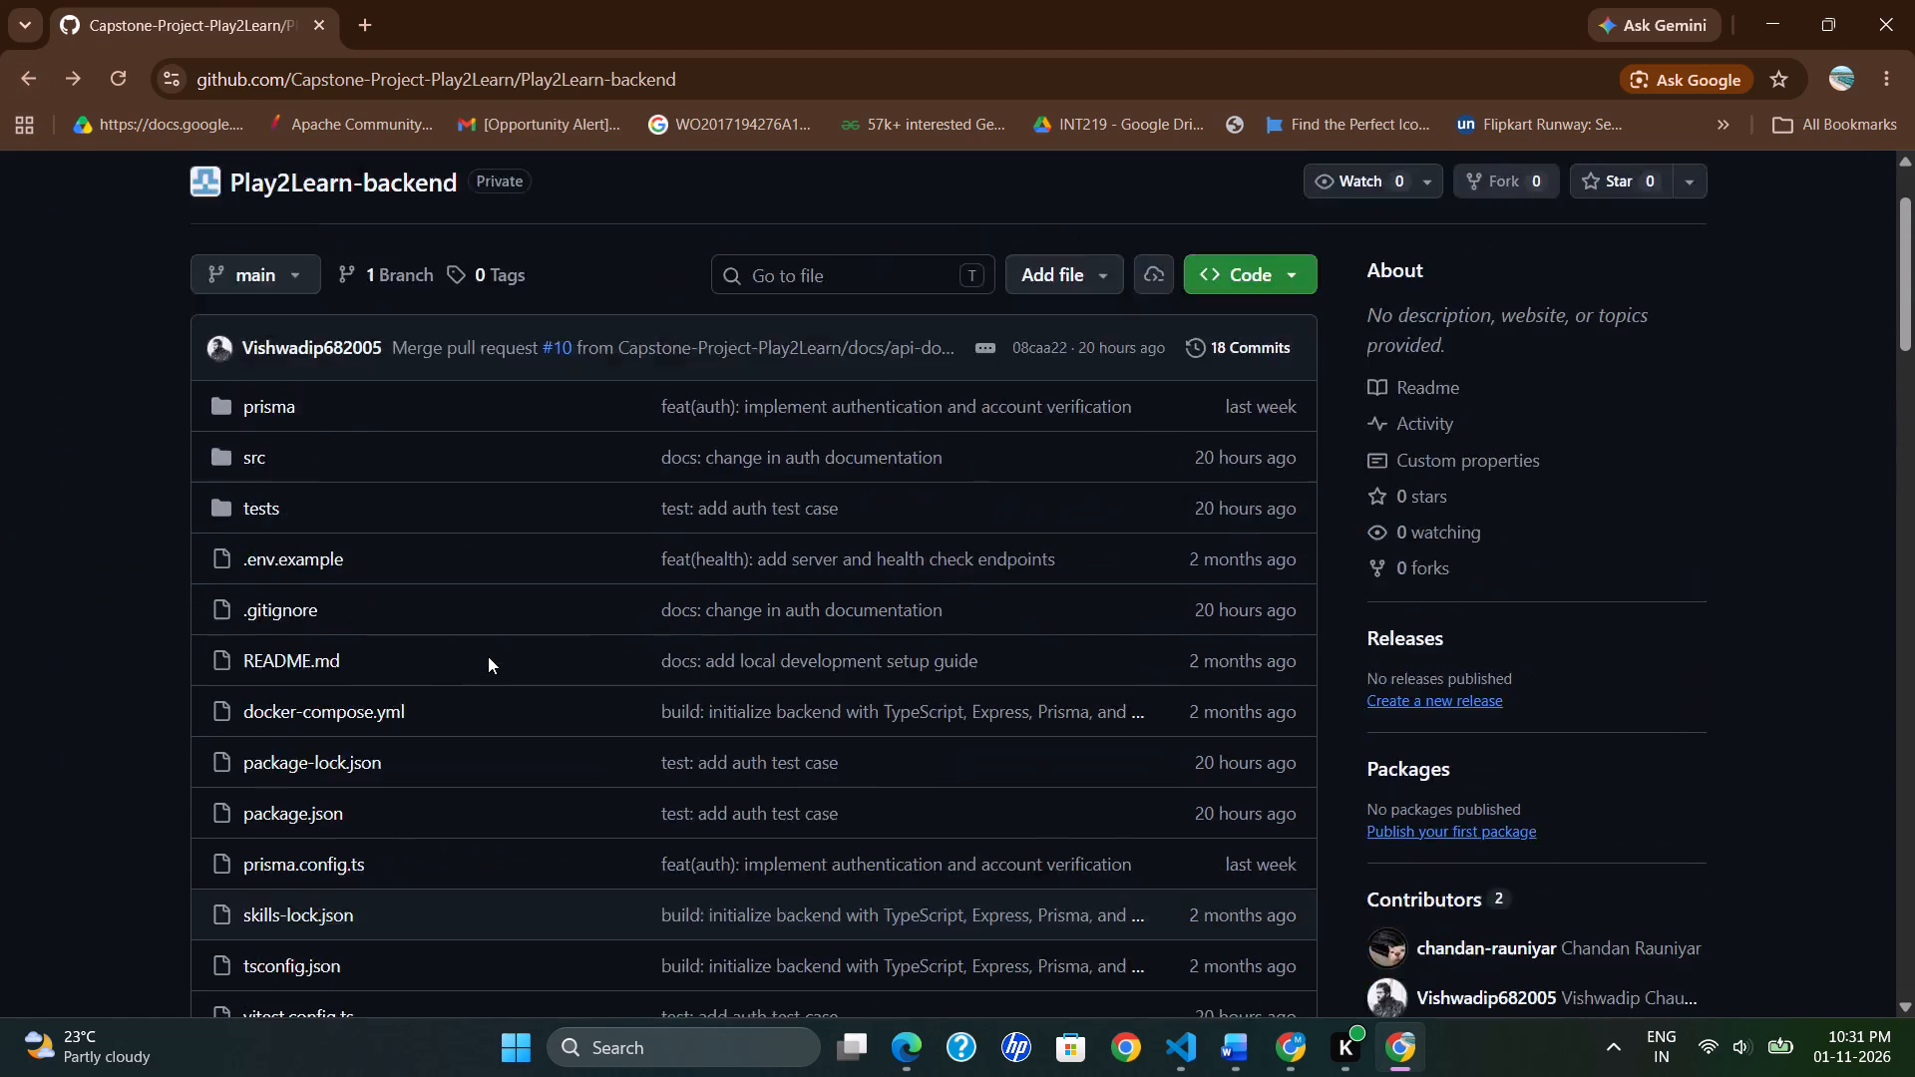
pyautogui.click(23, 78)
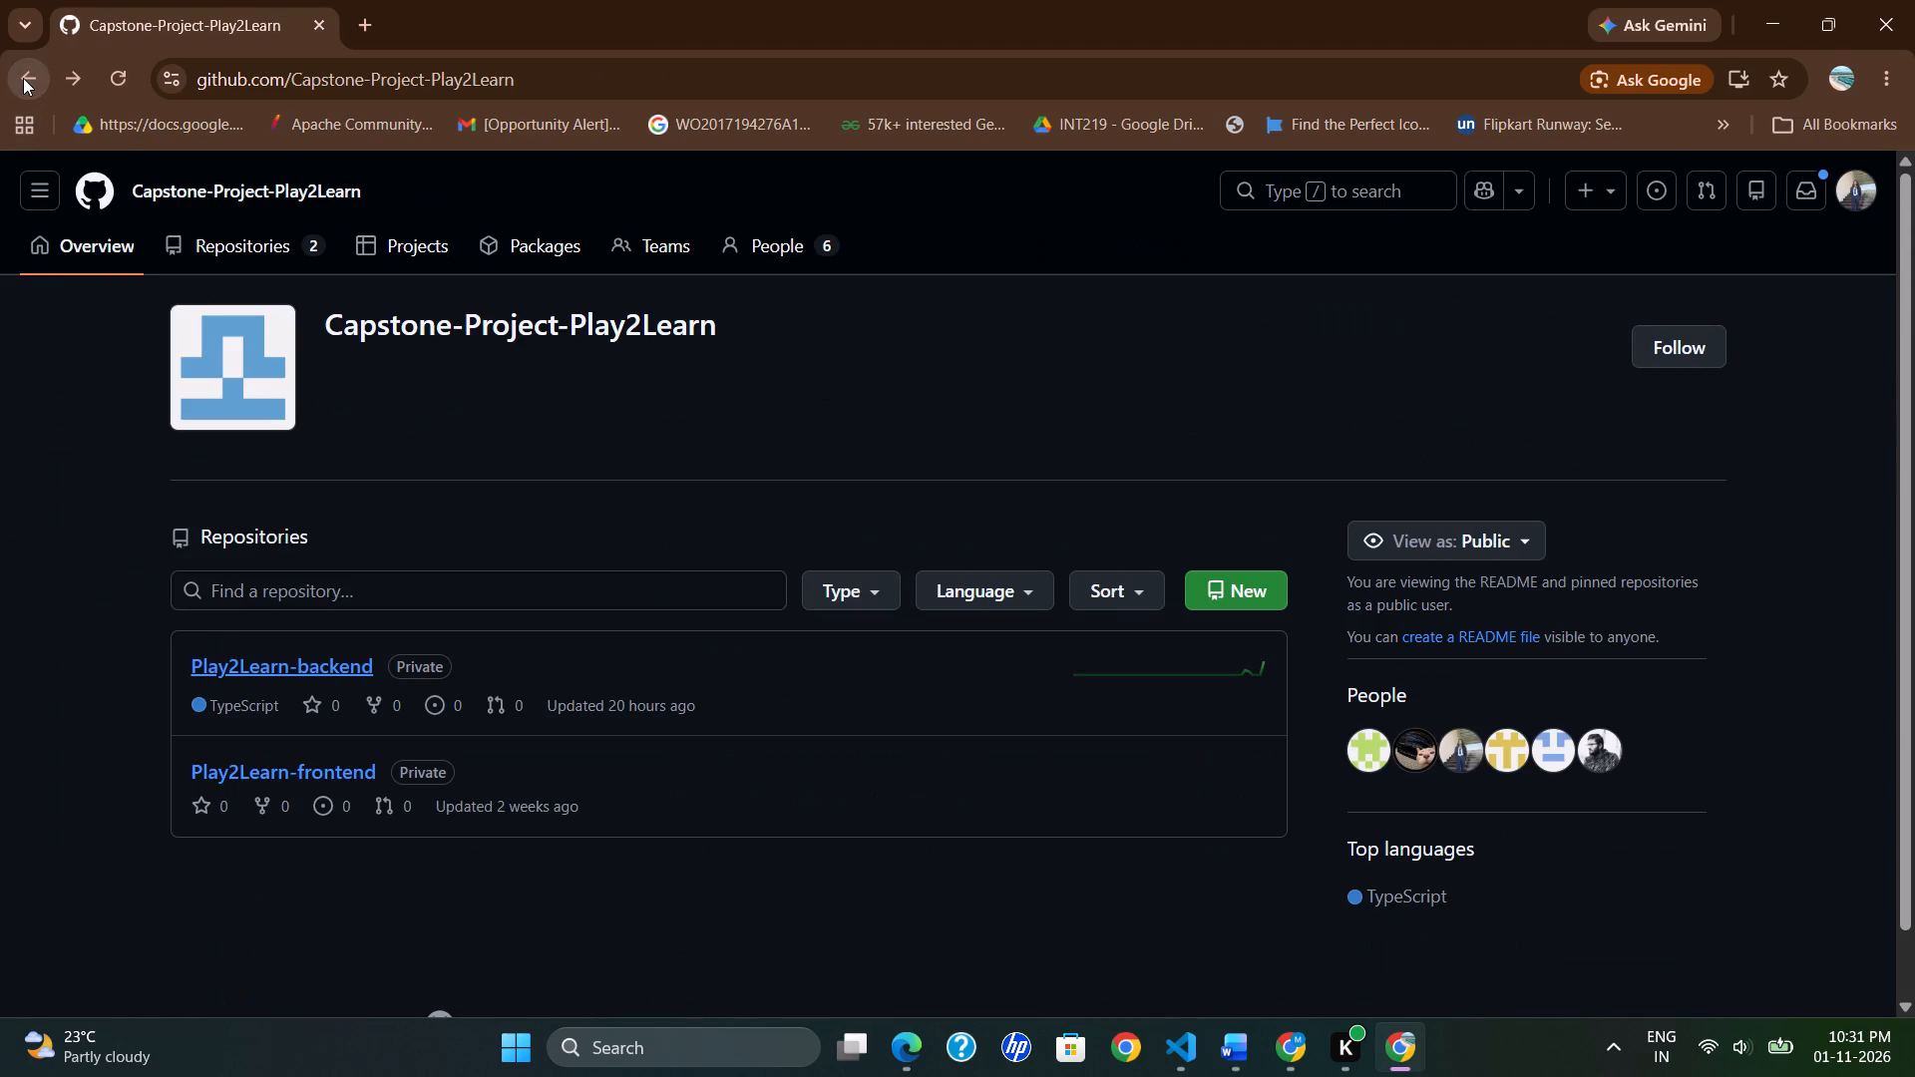
pyautogui.click(315, 768)
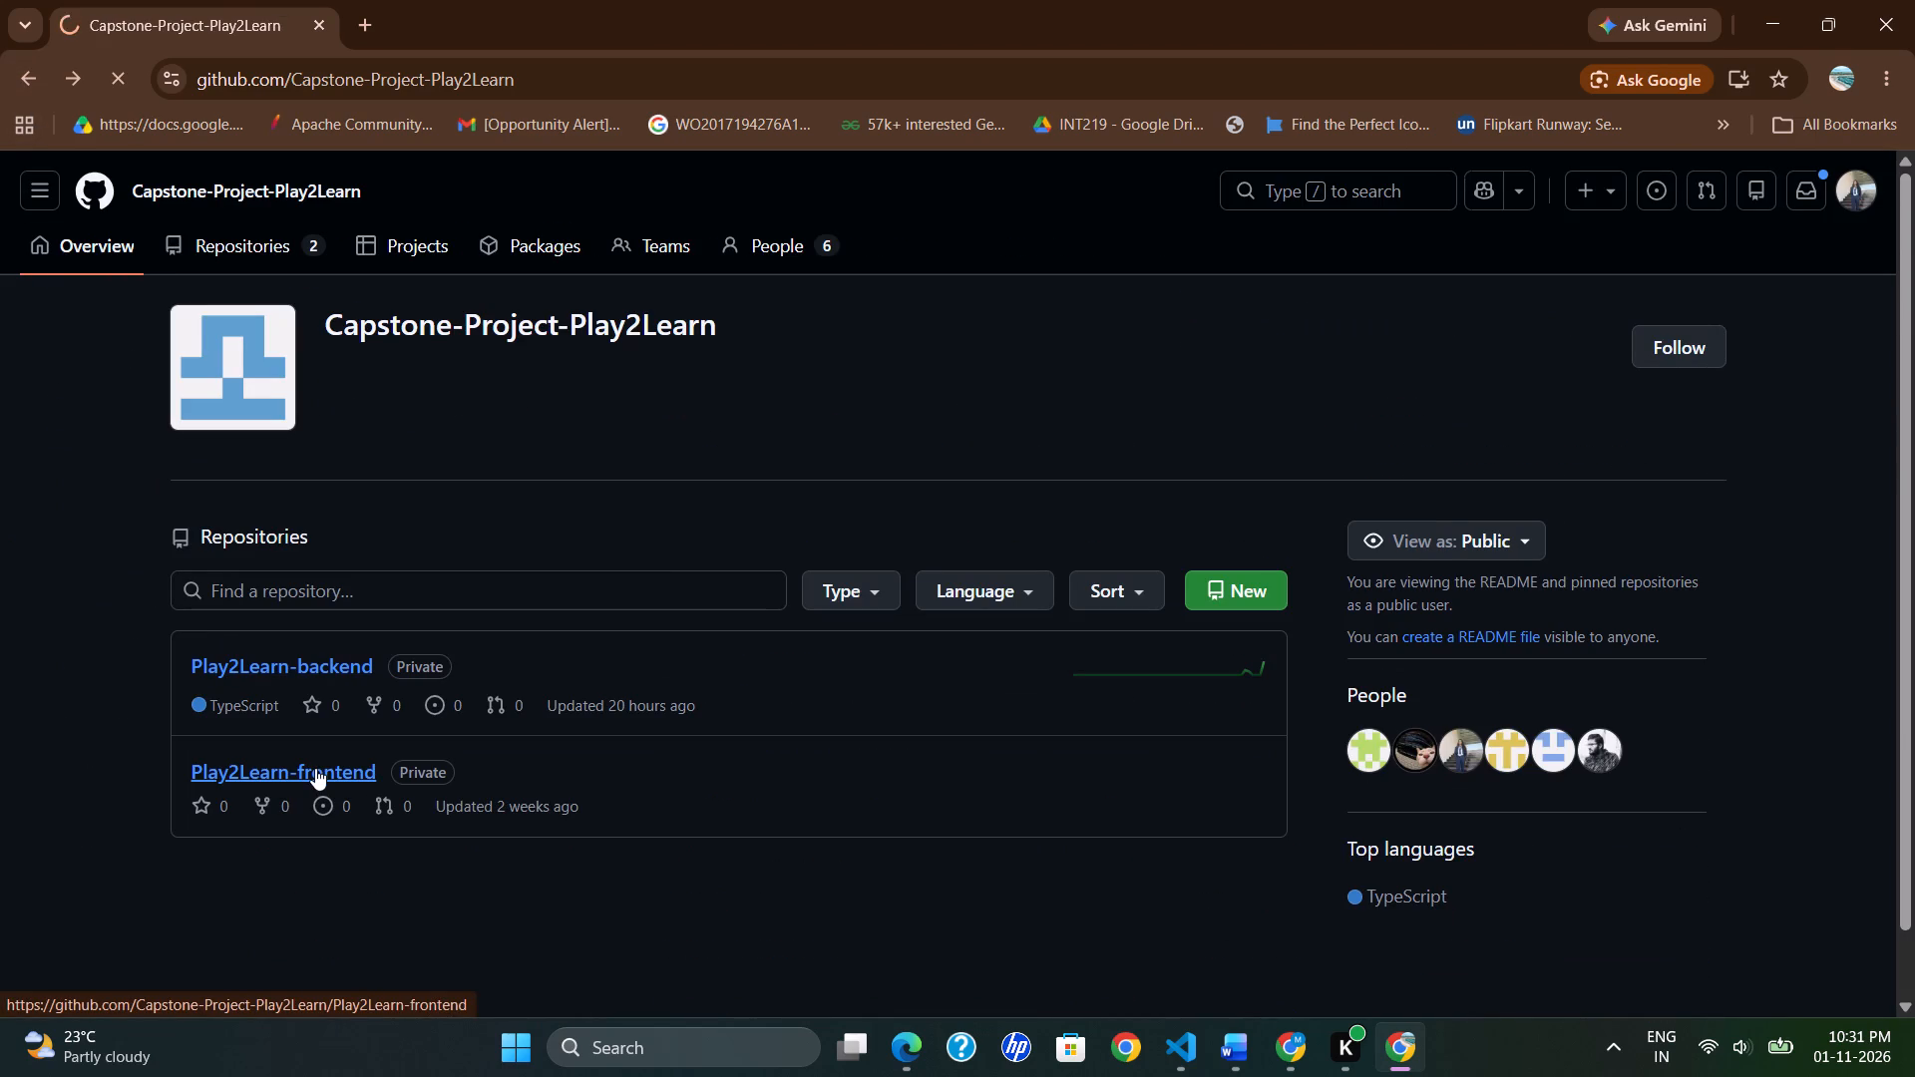
pyautogui.scroll(-3, 622, 541)
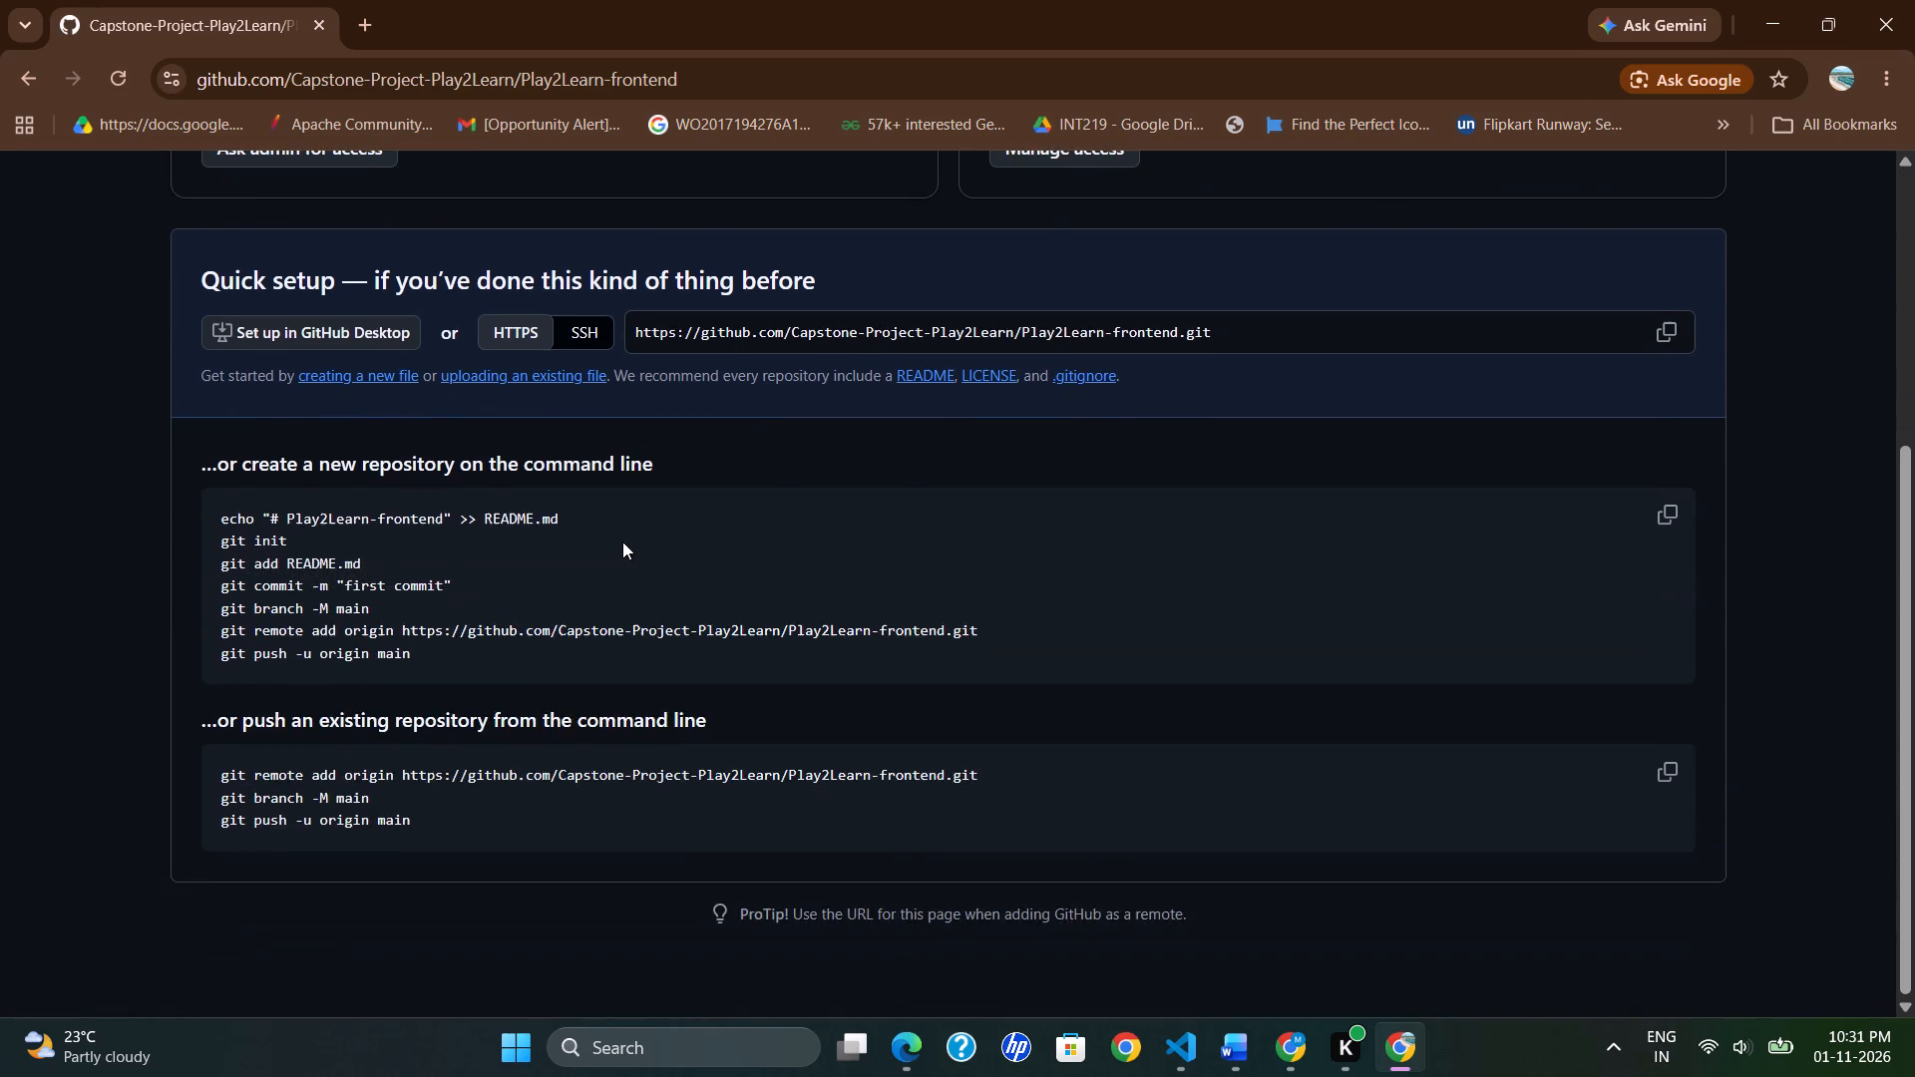
pyautogui.scroll(3, 622, 541)
pyautogui.click(33, 77)
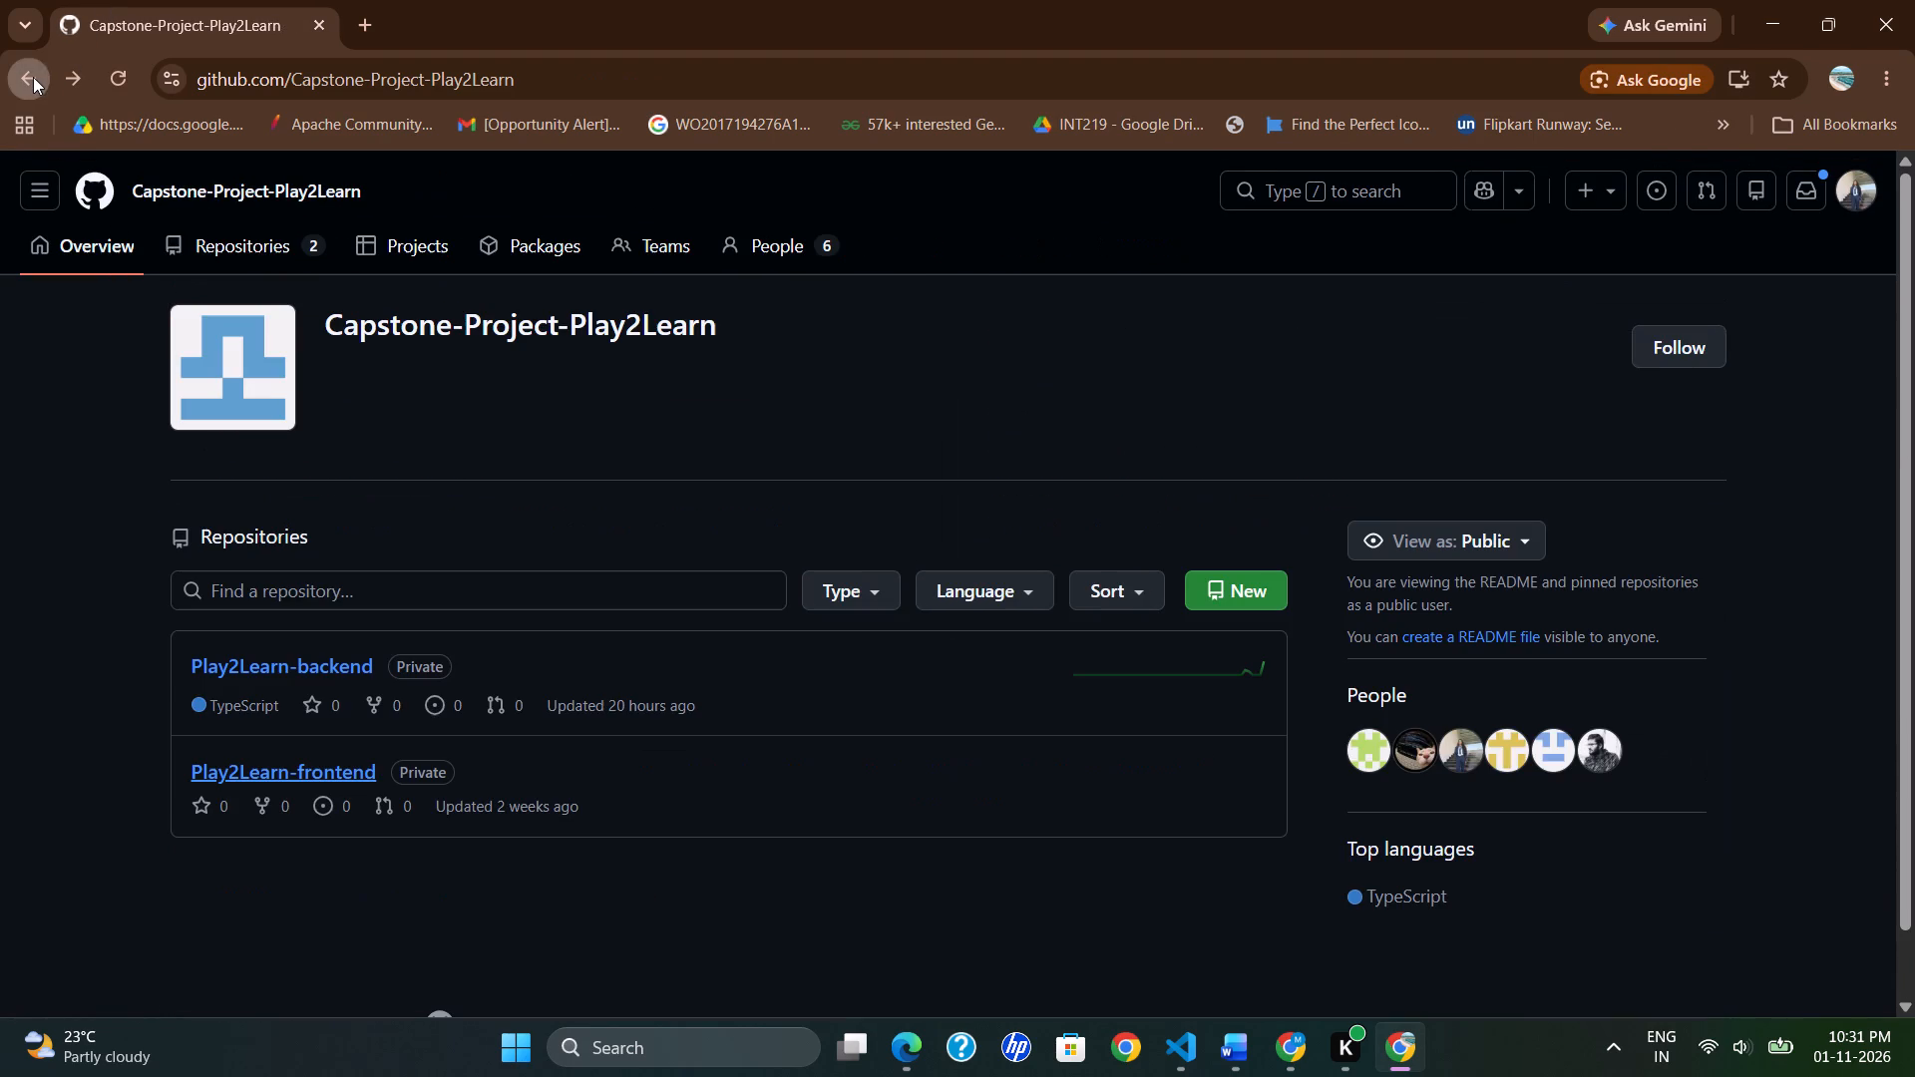
# Open README.md in the Play2Learn-backend repository and copy the Stack line listing the project's technologies.
pyautogui.click(313, 662)
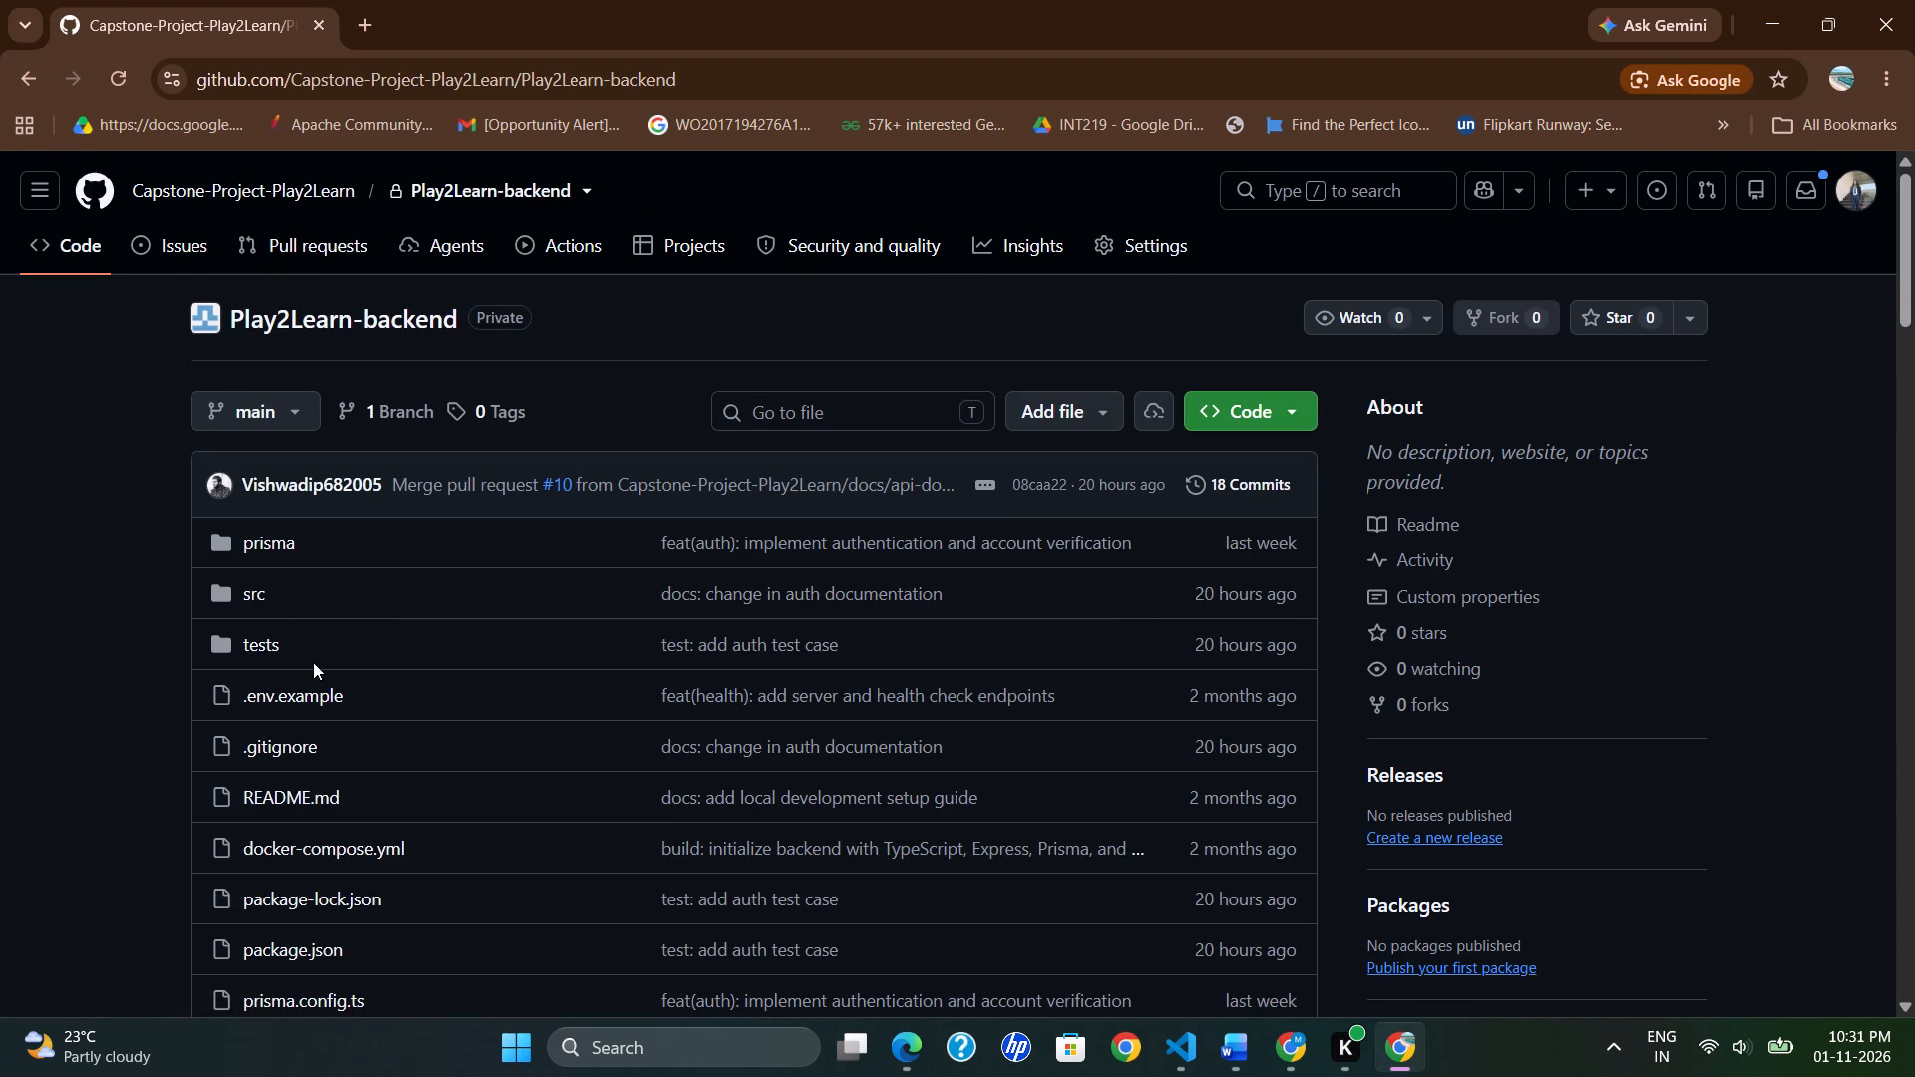
pyautogui.scroll(-2, 313, 662)
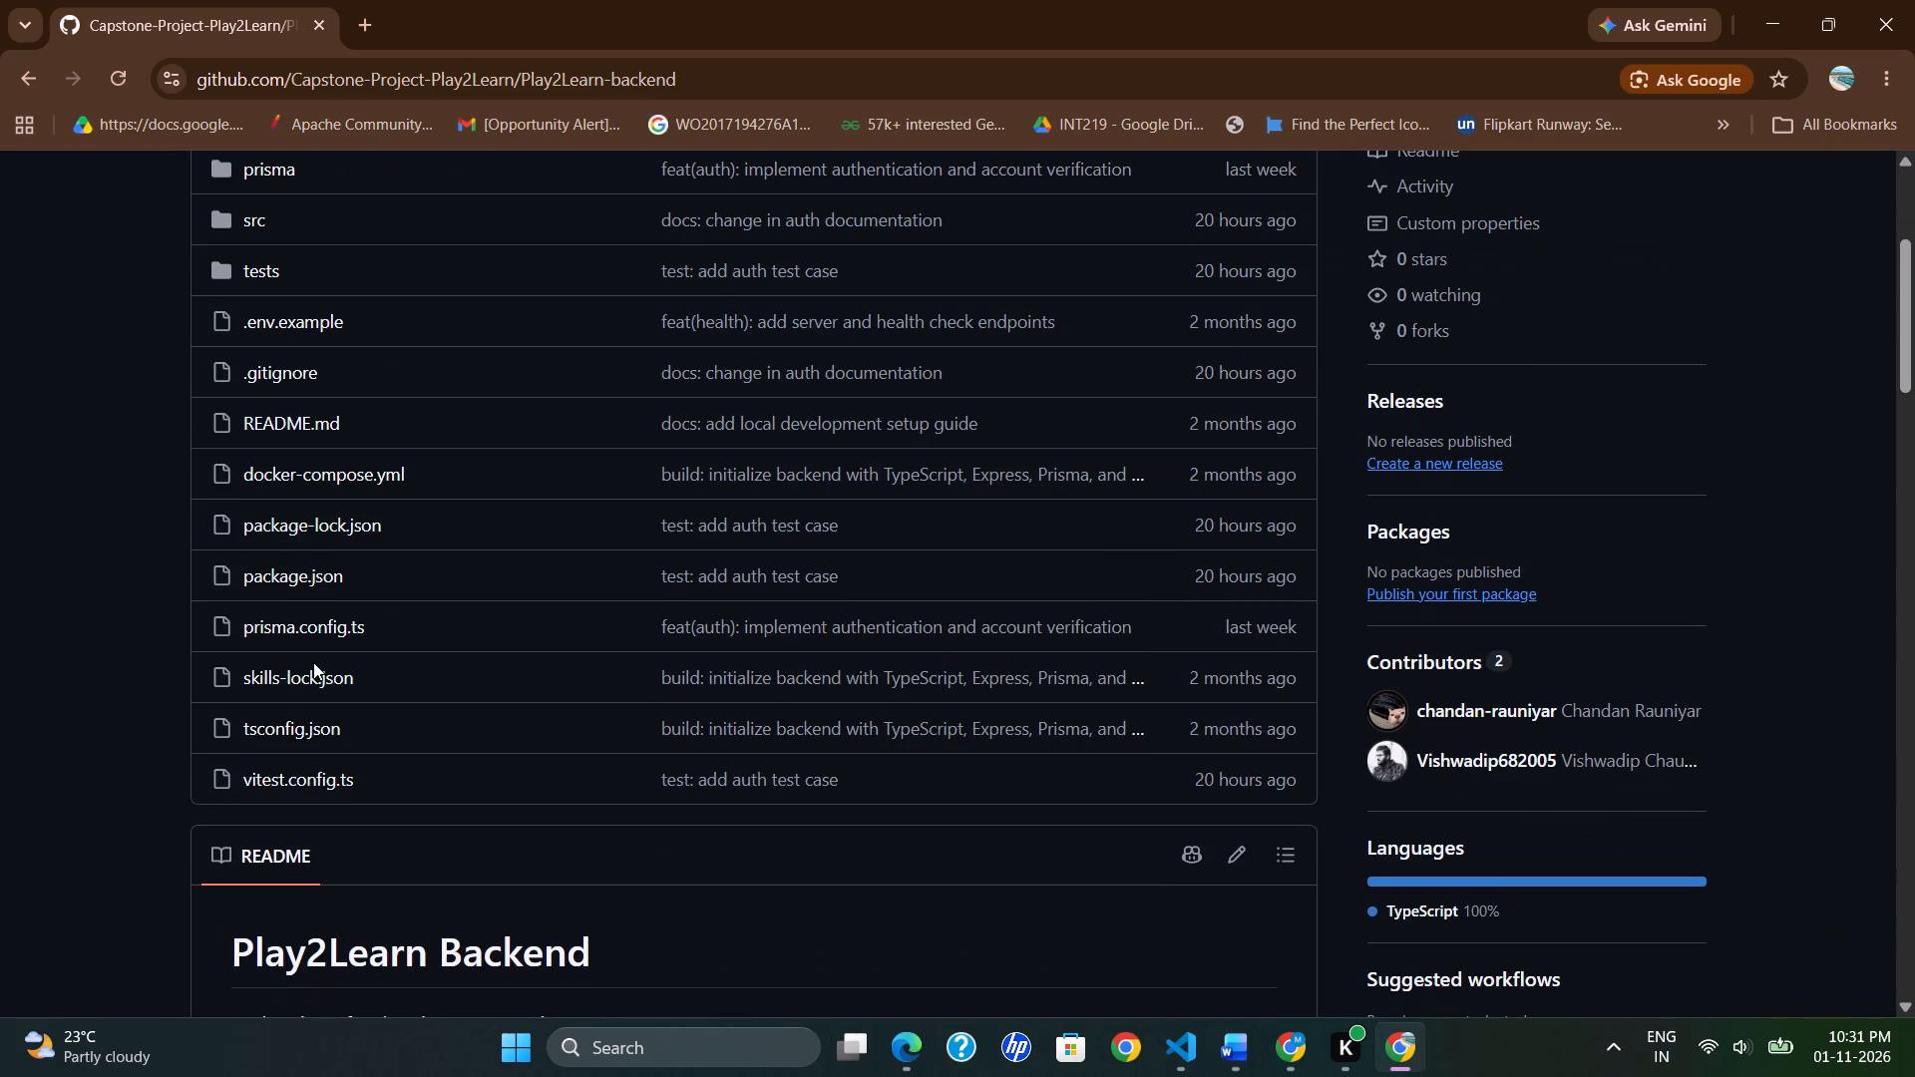
pyautogui.click(289, 439)
pyautogui.doubleClick(291, 429)
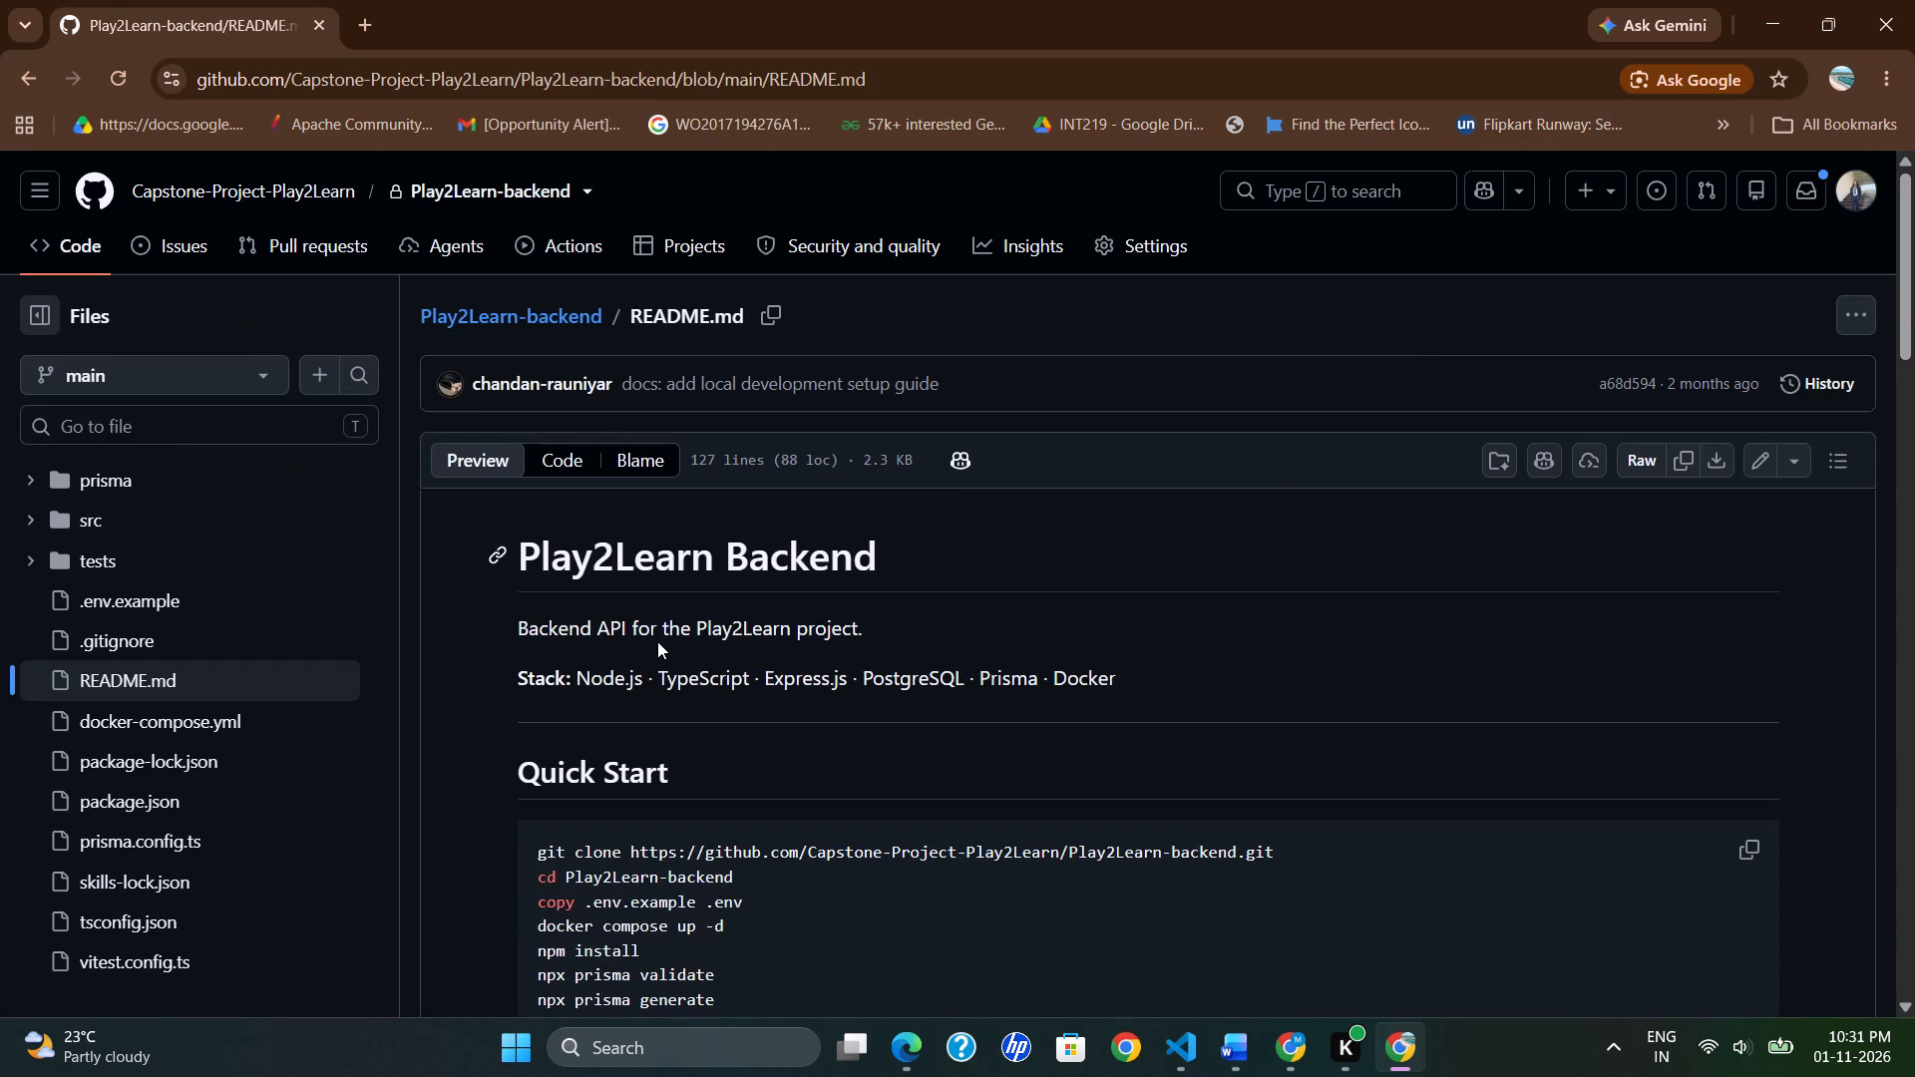
pyautogui.tripleClick(646, 658)
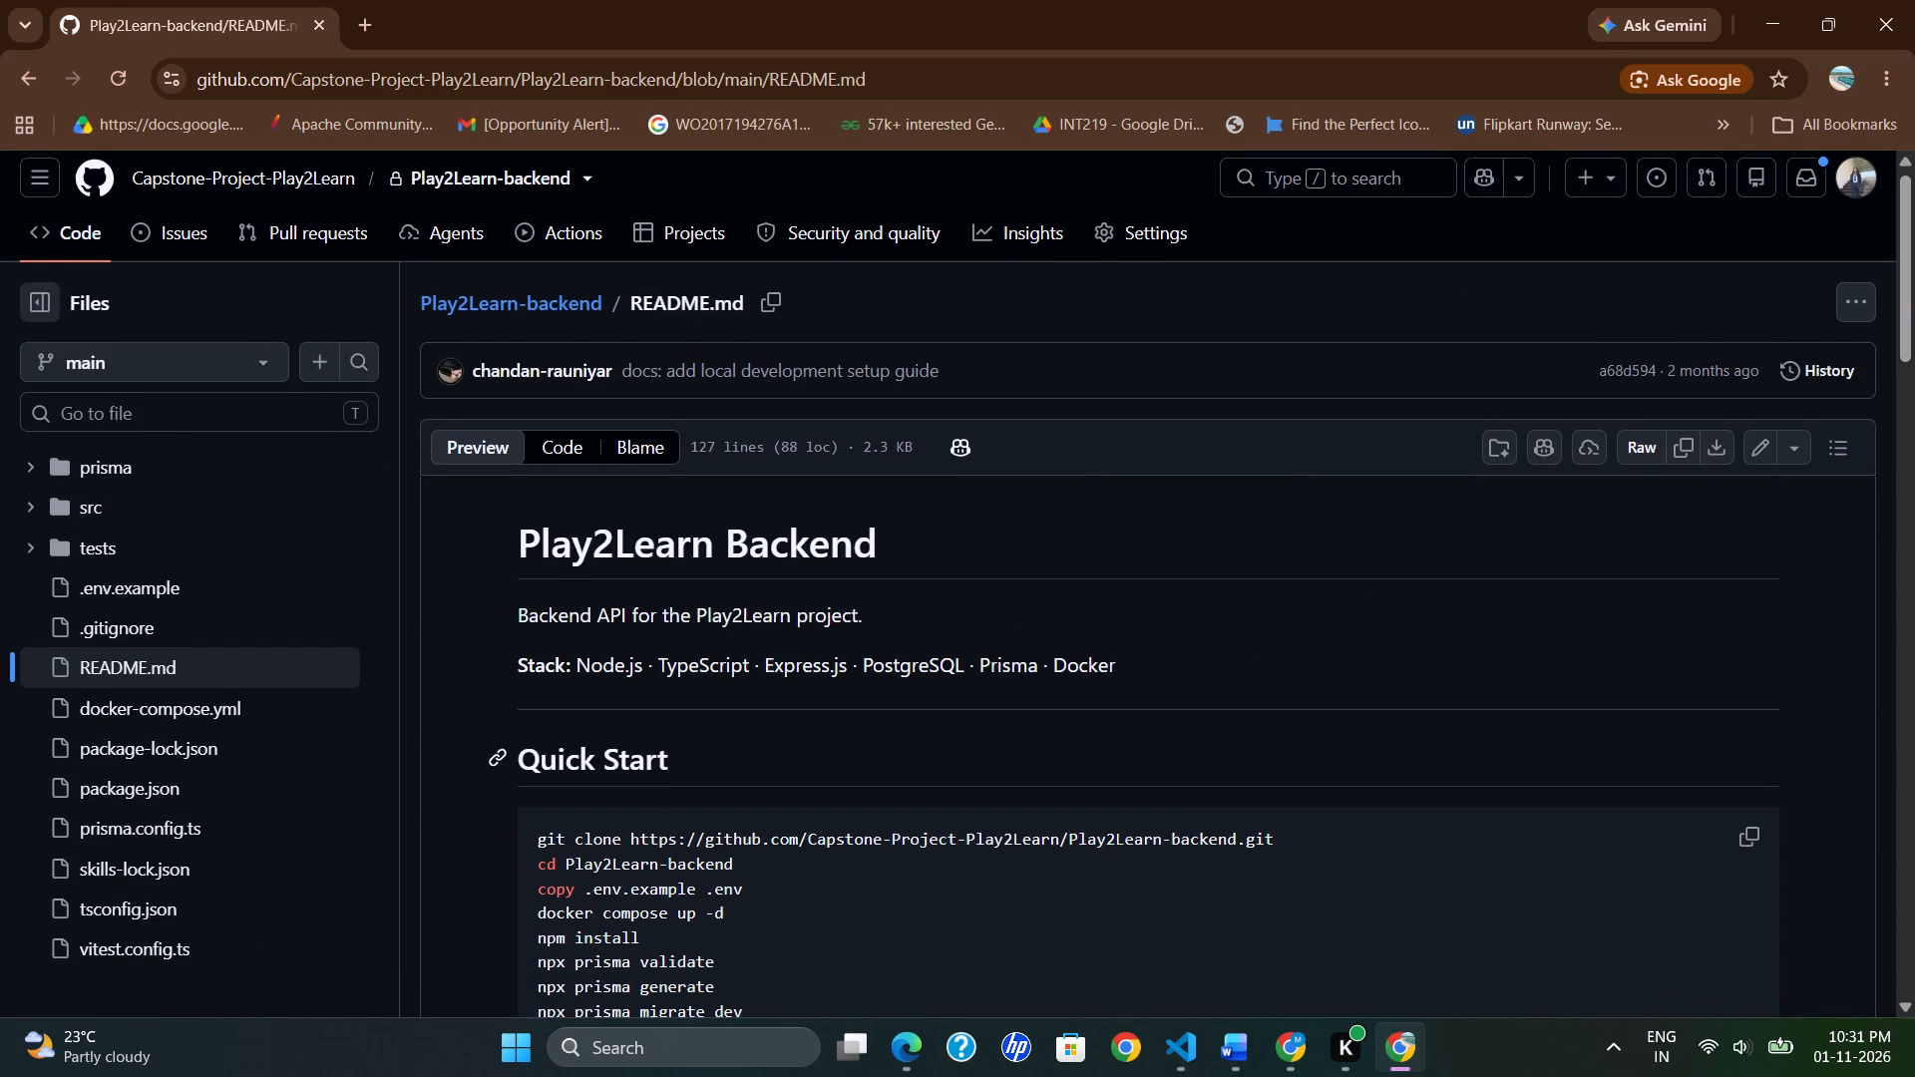
pyautogui.hotkey('ctrl', 'c')
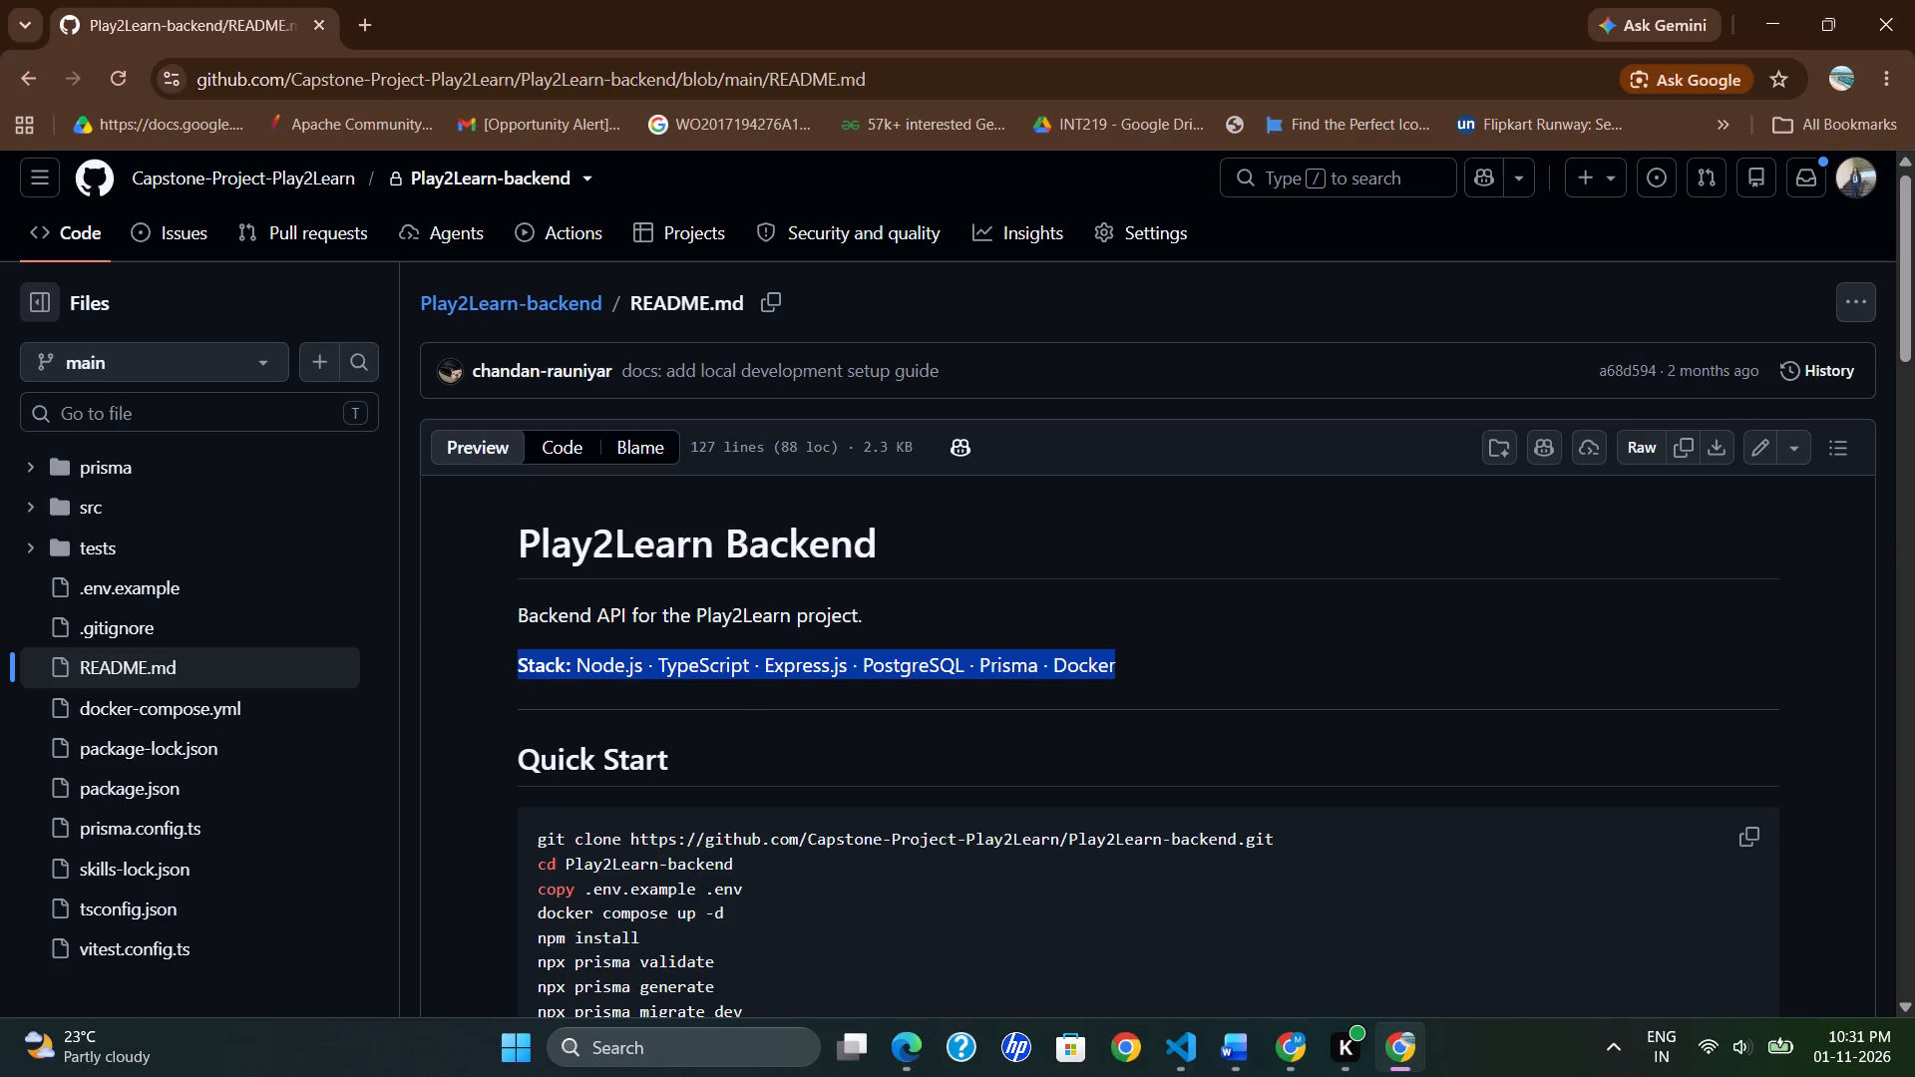
pyautogui.click(744, 710)
# Read the backend README from the step-by-step setup through the health checks down to the Useful Commands table.
pyautogui.scroll(-7, 744, 710)
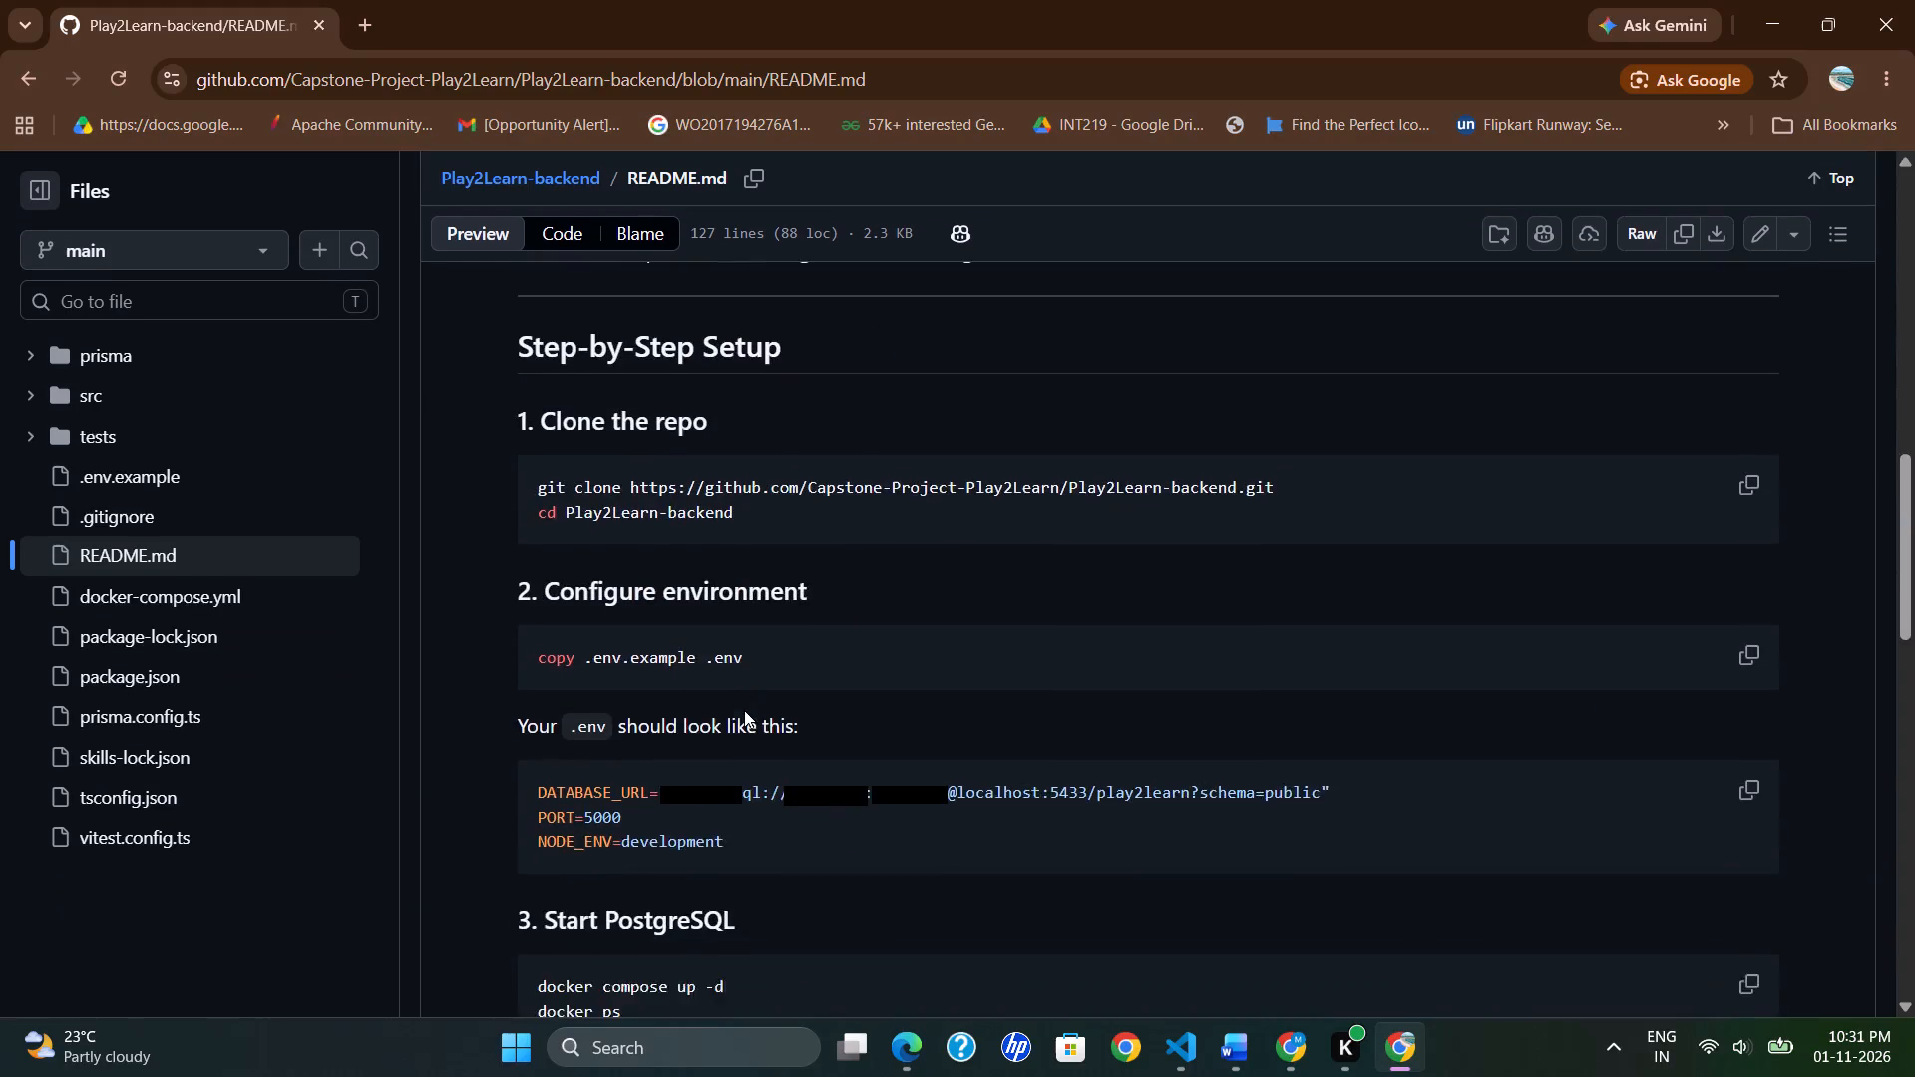
pyautogui.scroll(-8, 744, 710)
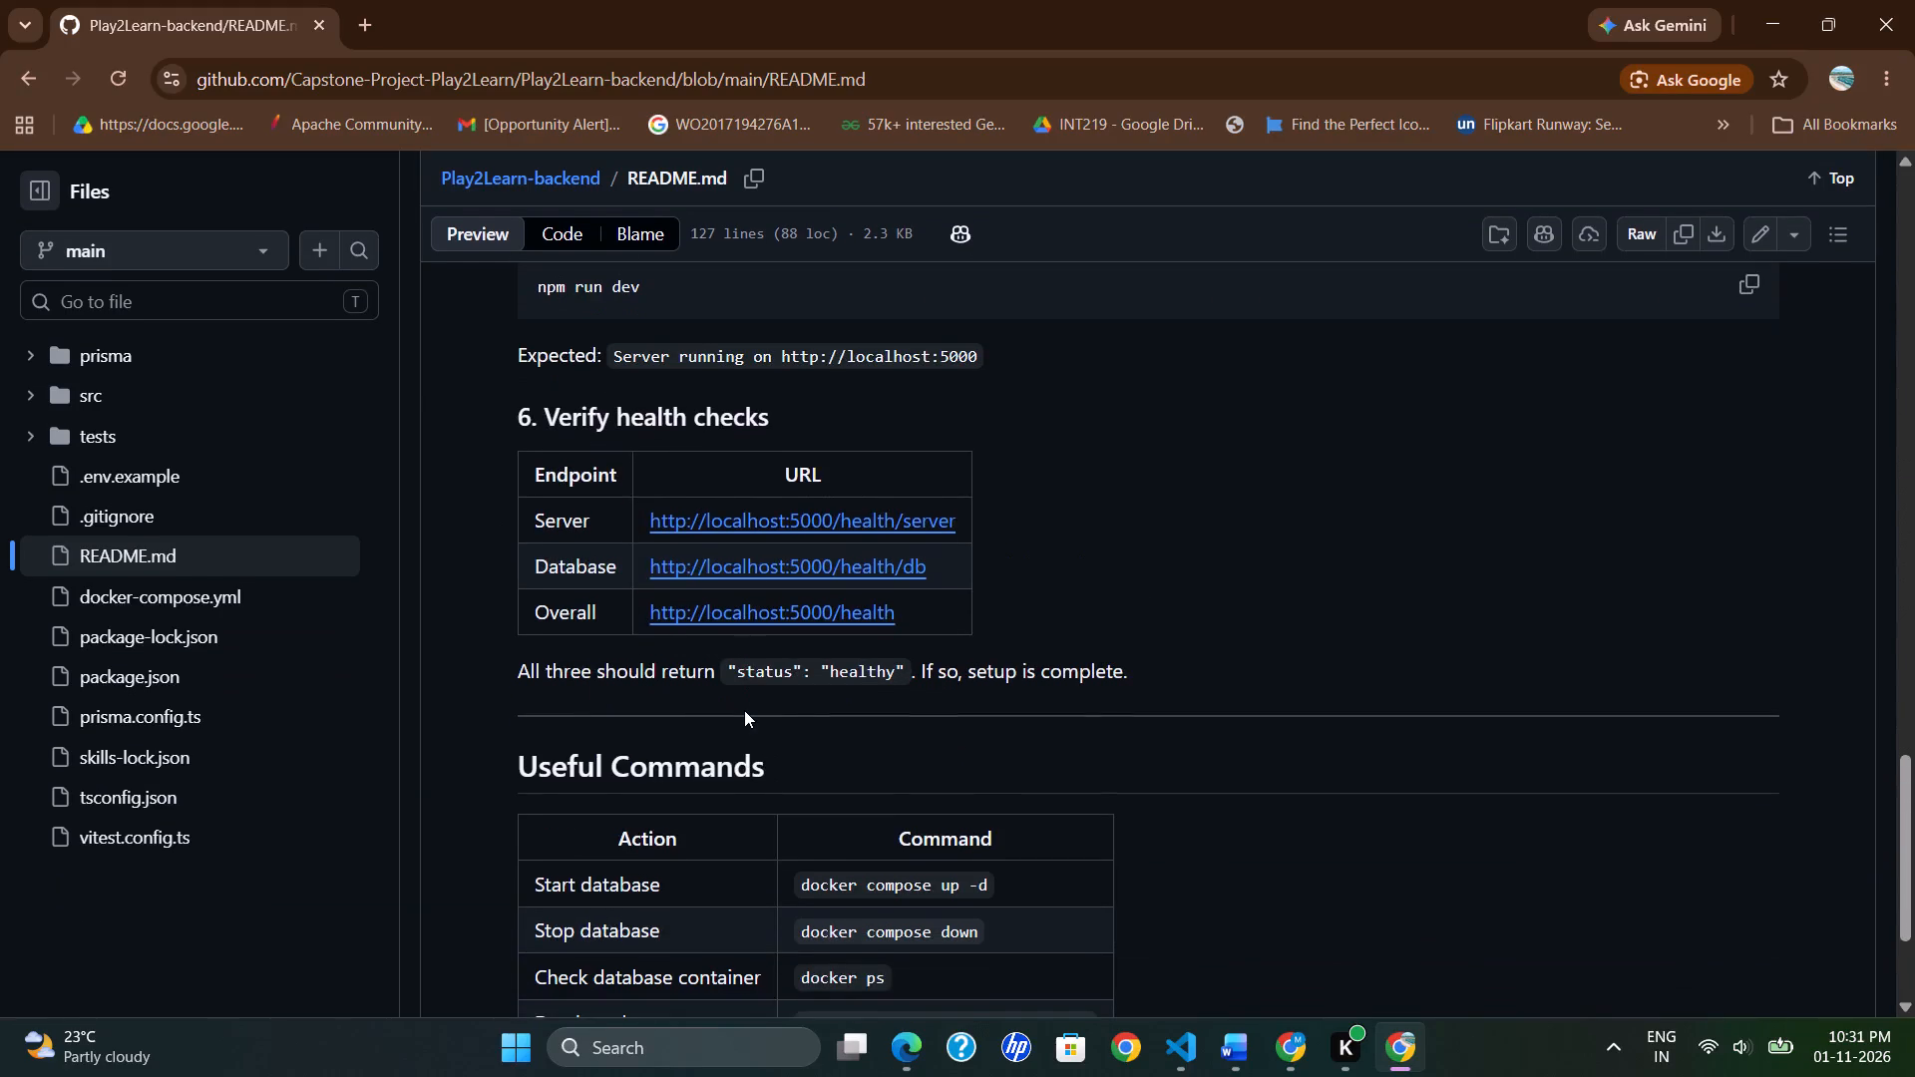
pyautogui.scroll(-4, 744, 710)
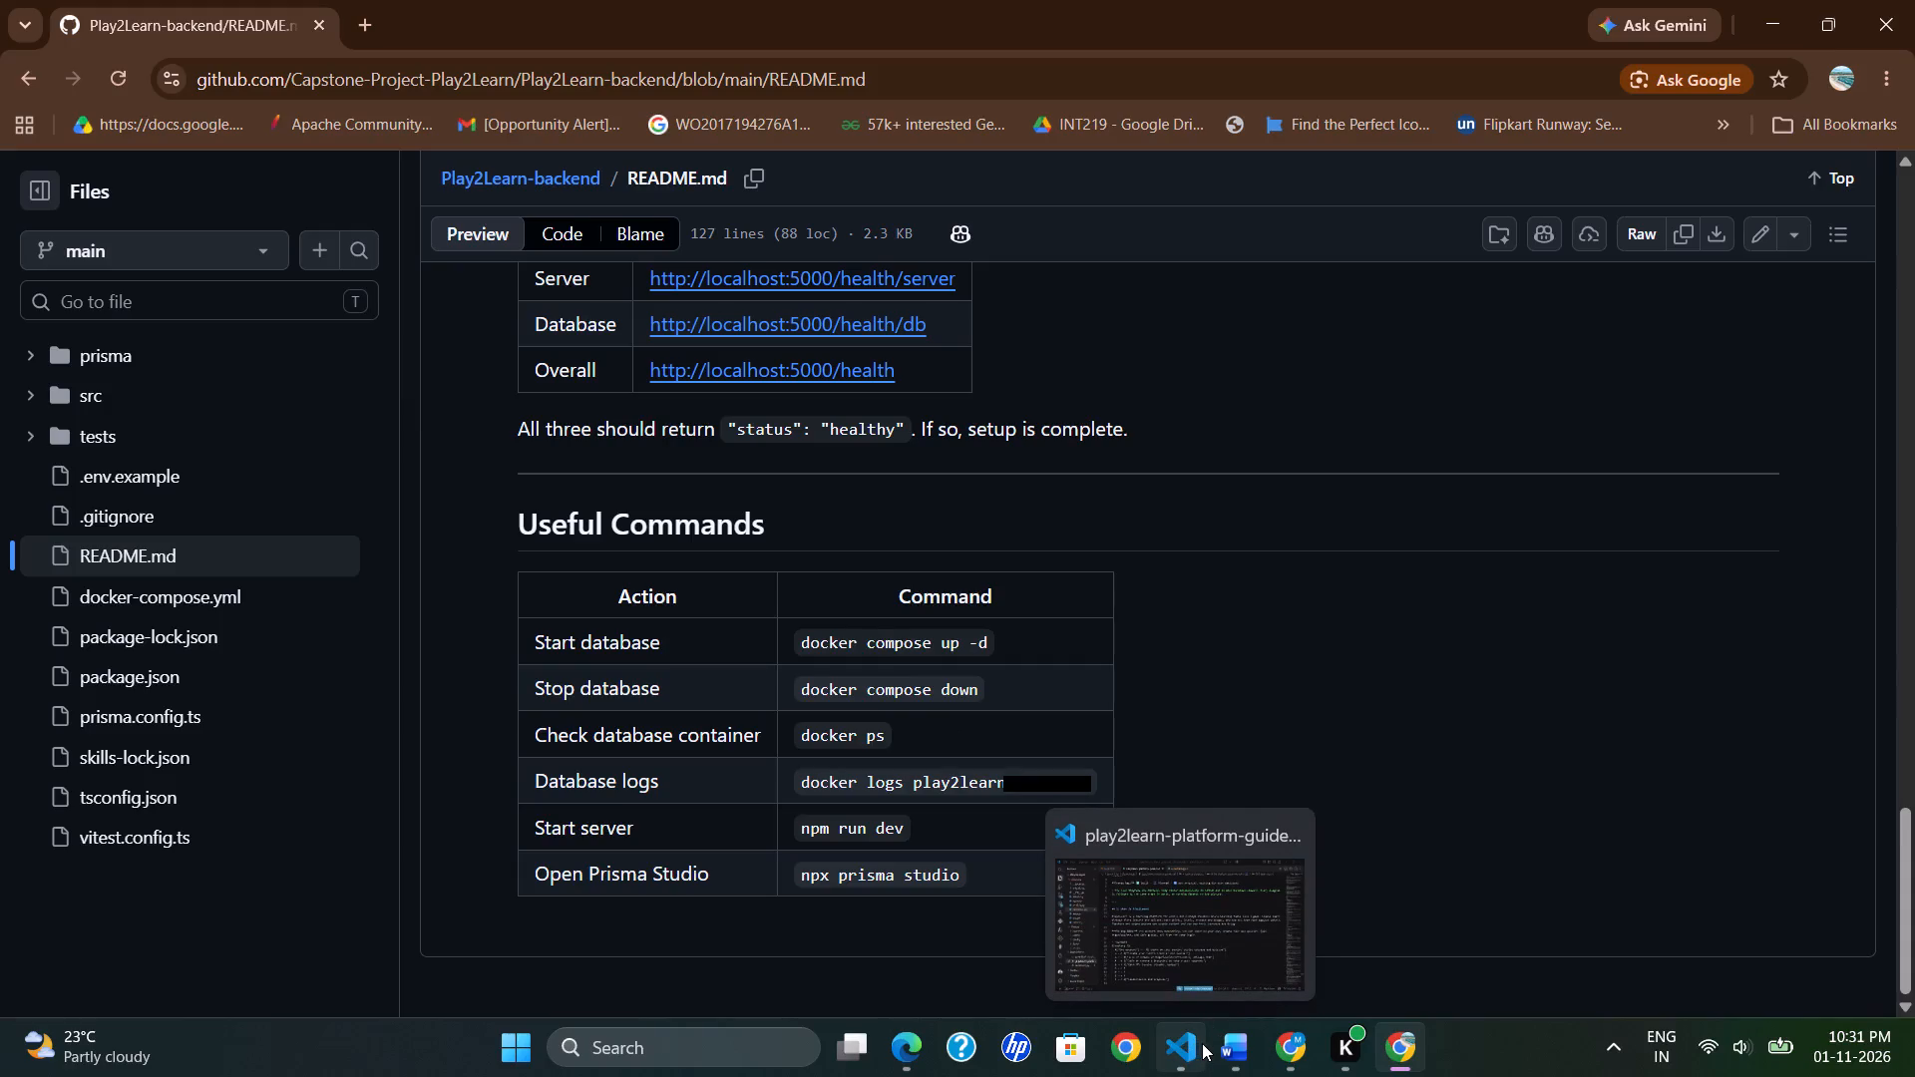
pyautogui.click(1284, 1050)
pyautogui.click(204, 0)
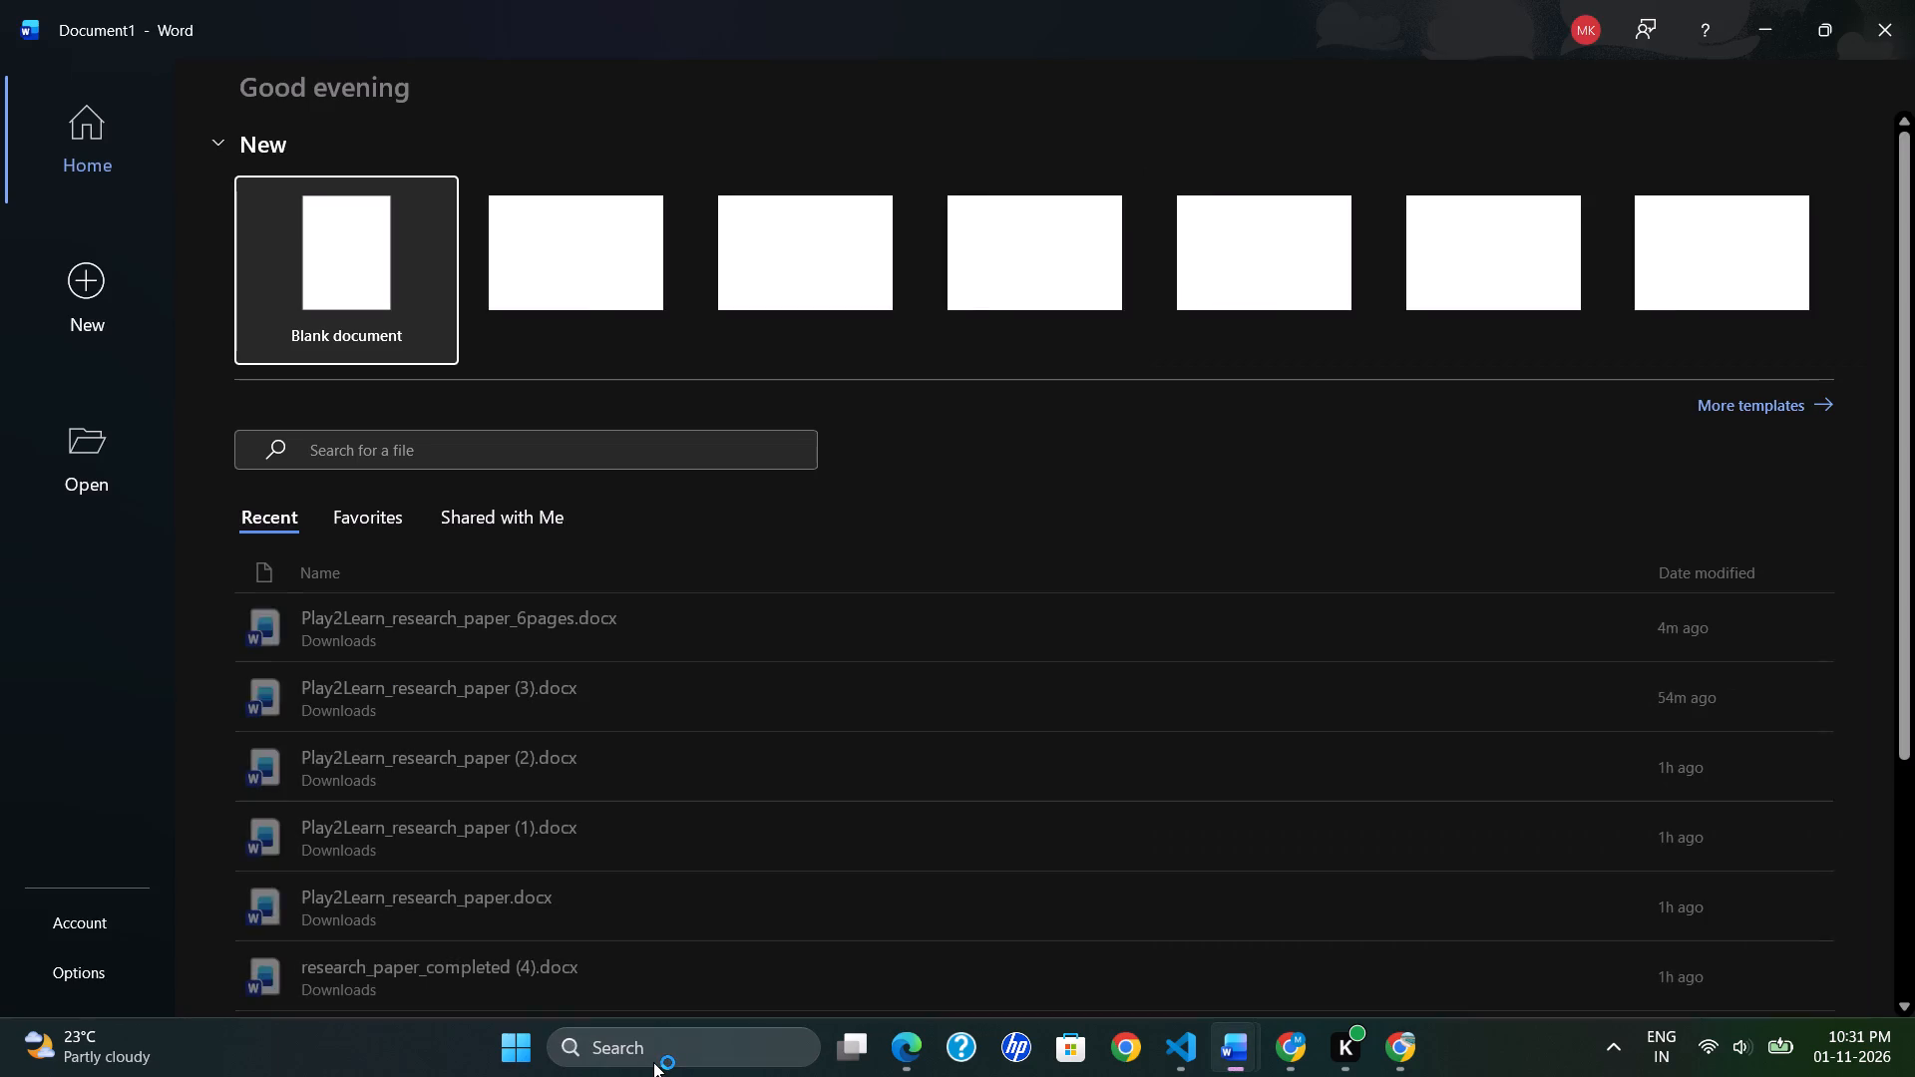
pyautogui.scroll(-1, 603, 838)
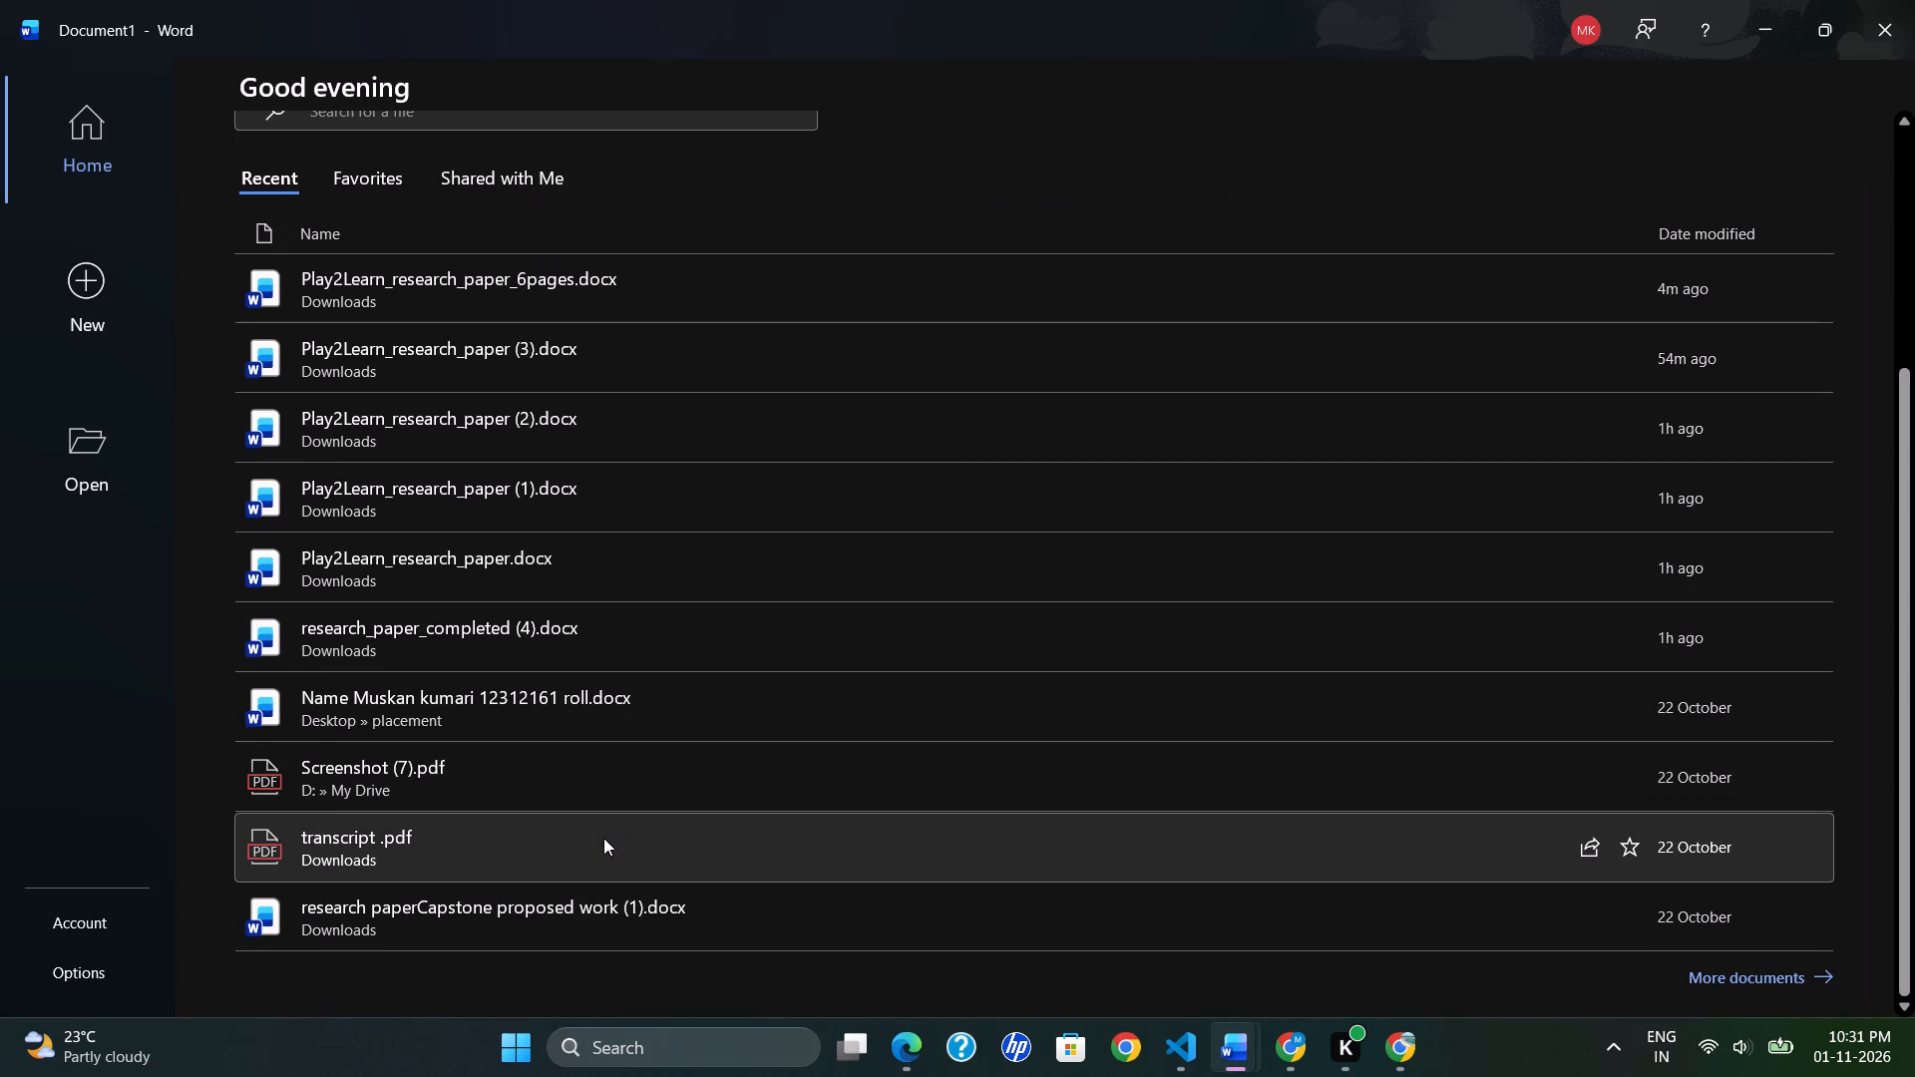
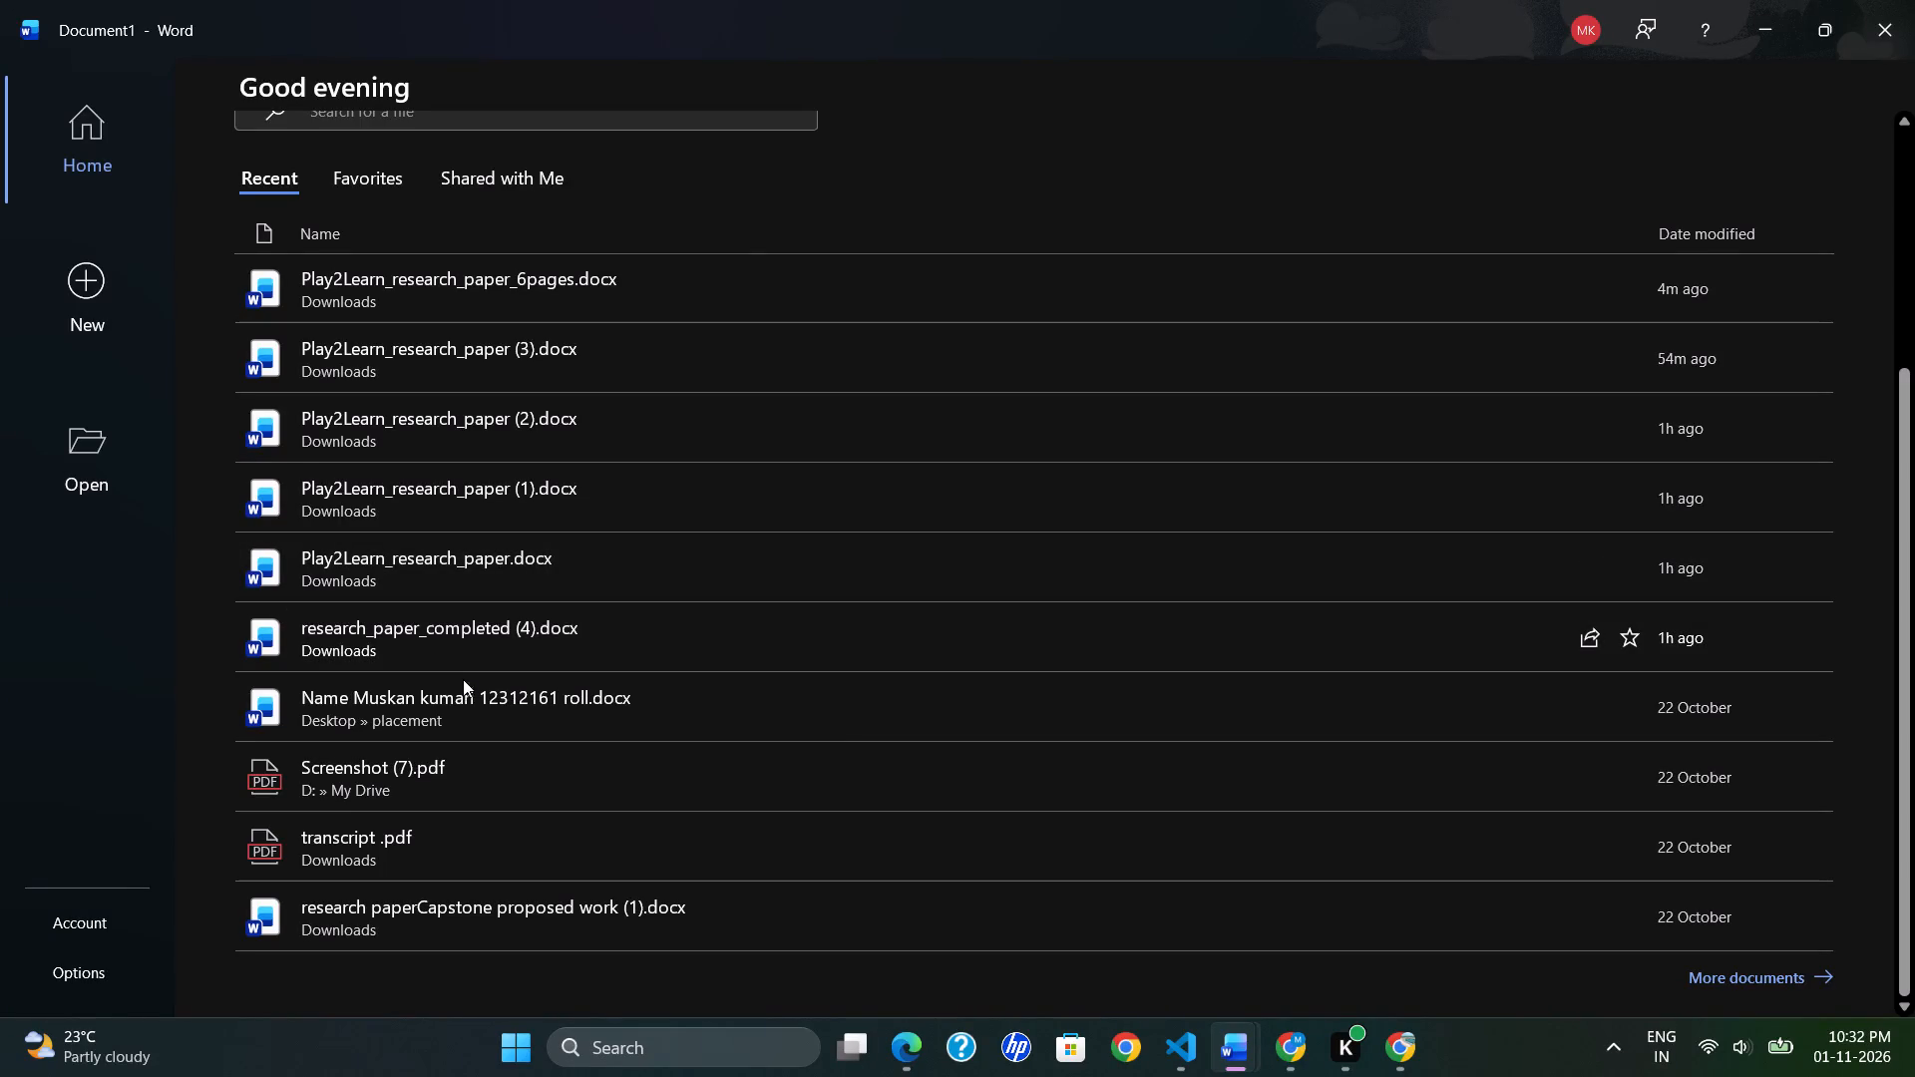
# Open "research paperCapstone proposed work (1).docx" from the recent documents, skim its contributions and Related Work sections, and close it.
pyautogui.scroll(-1, 460, 762)
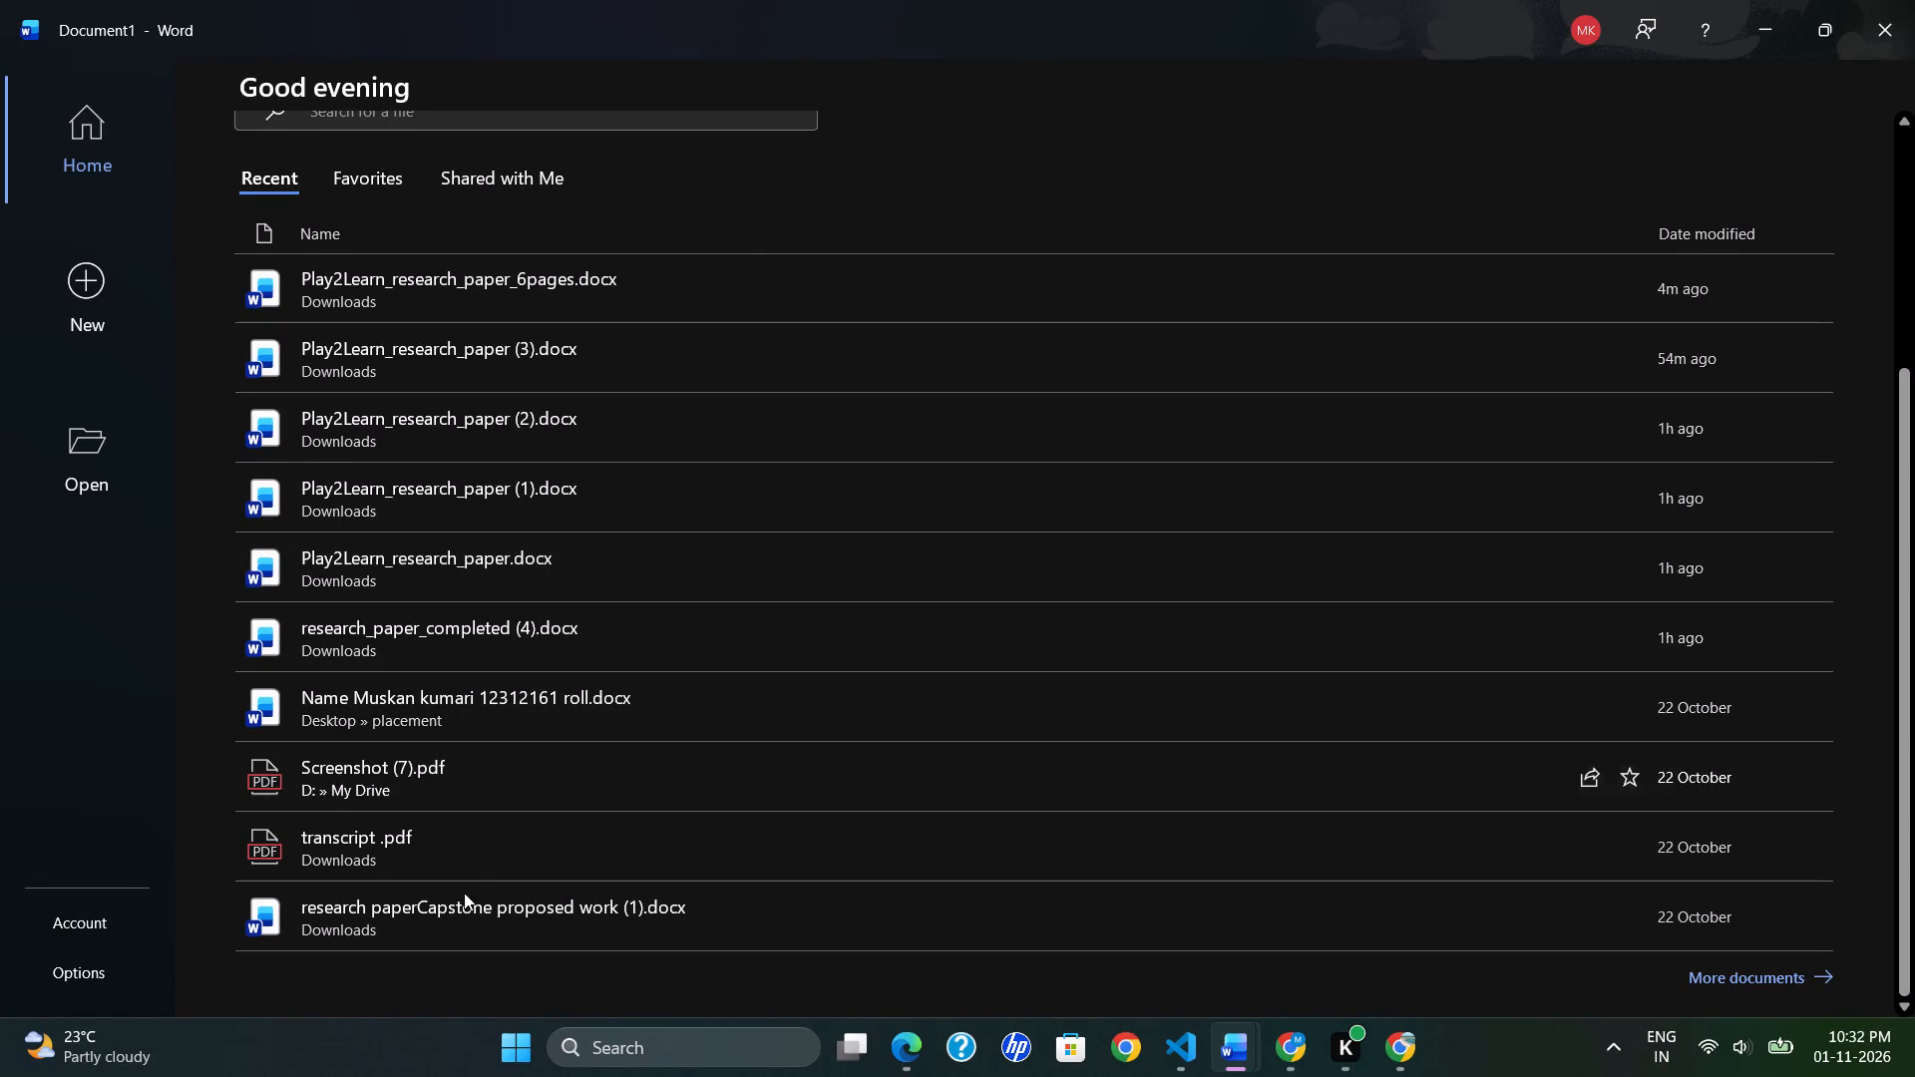
pyautogui.doubleClick(464, 933)
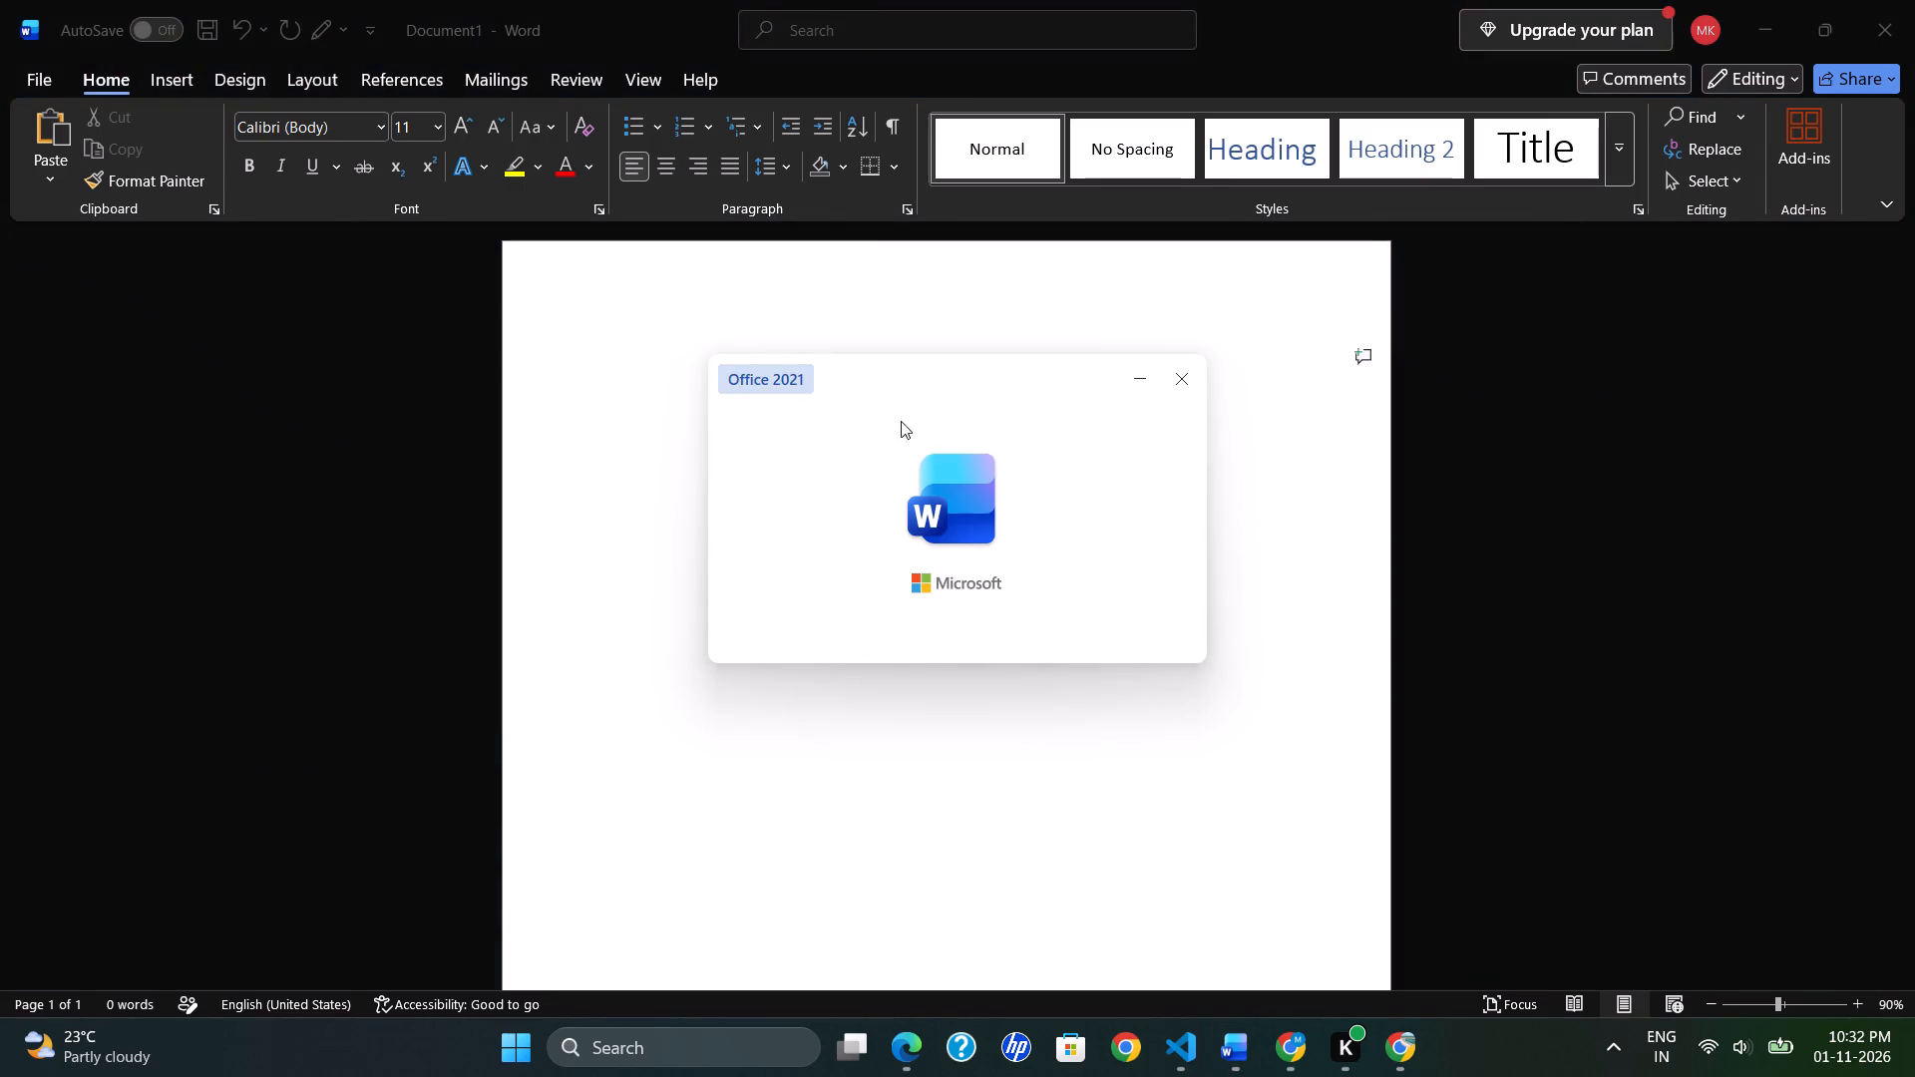
pyautogui.scroll(-1, 1103, 433)
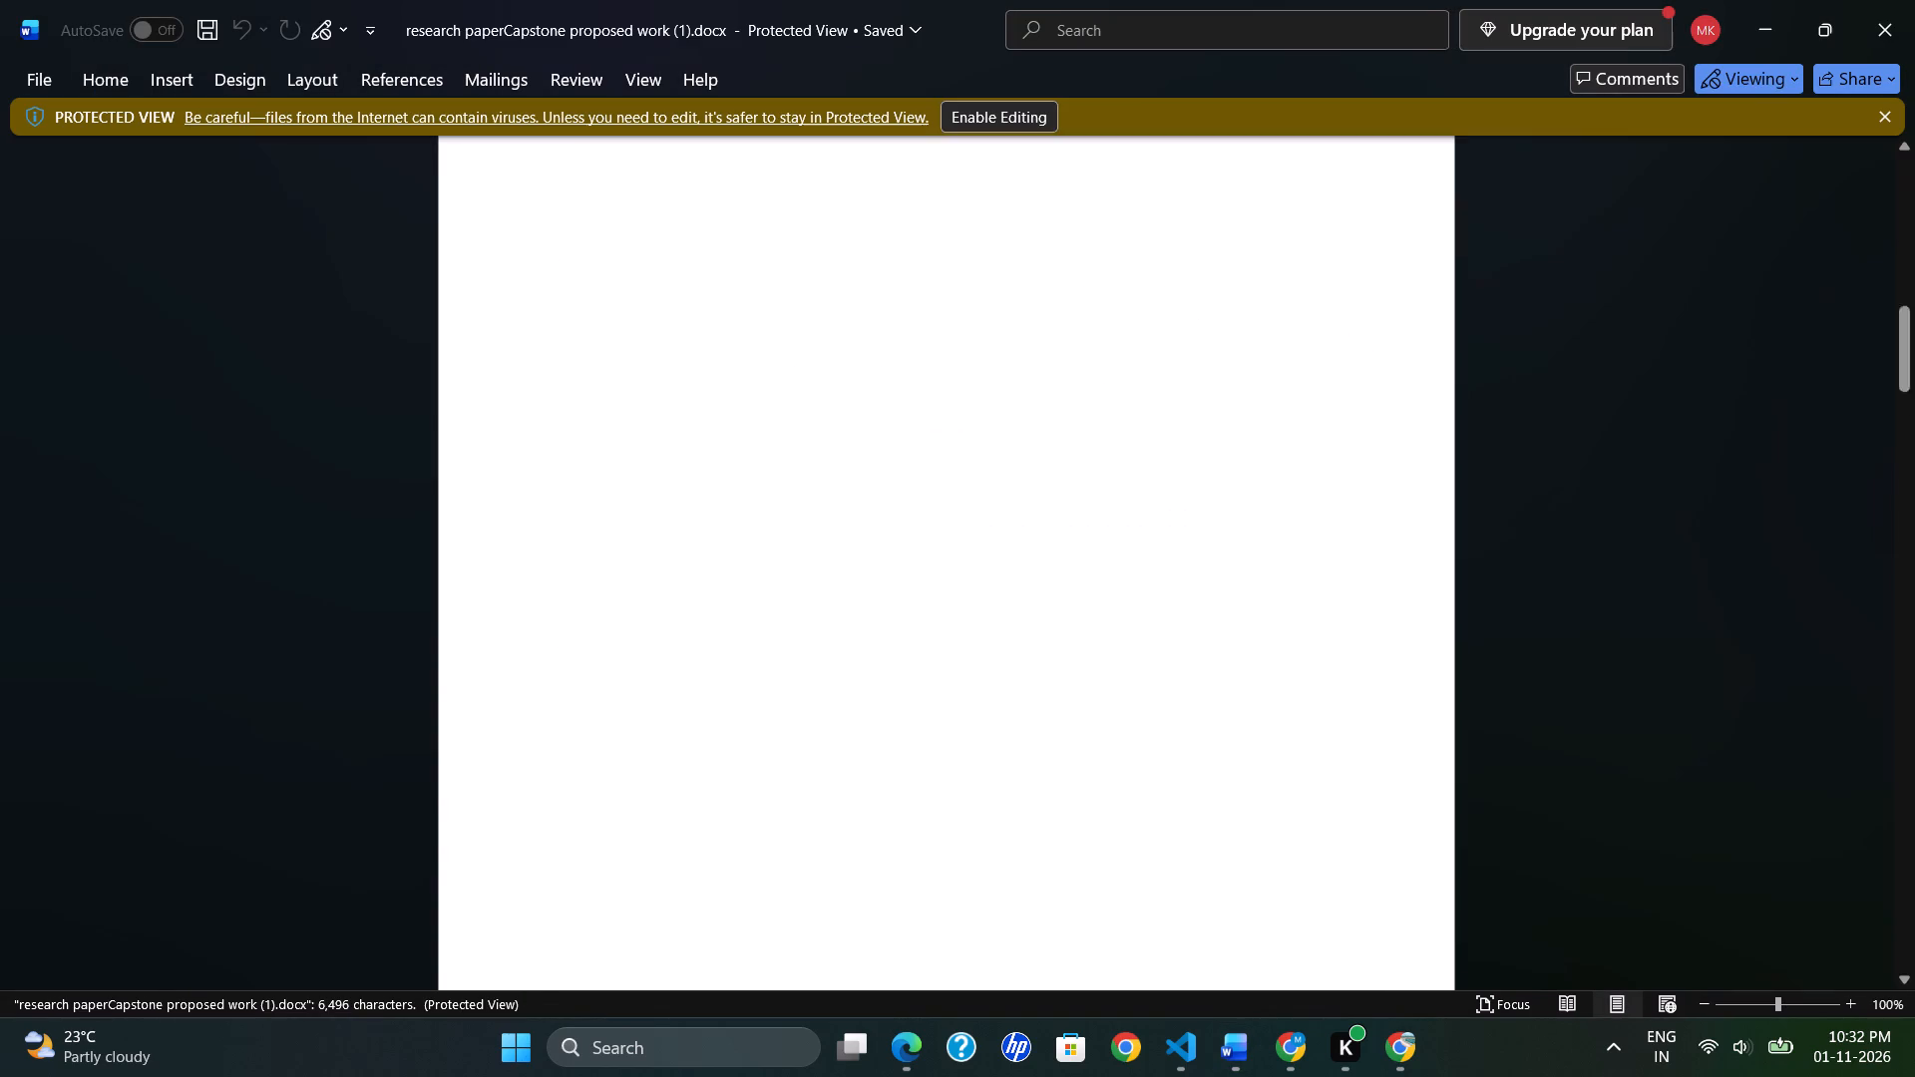
pyautogui.scroll(-1, 1103, 433)
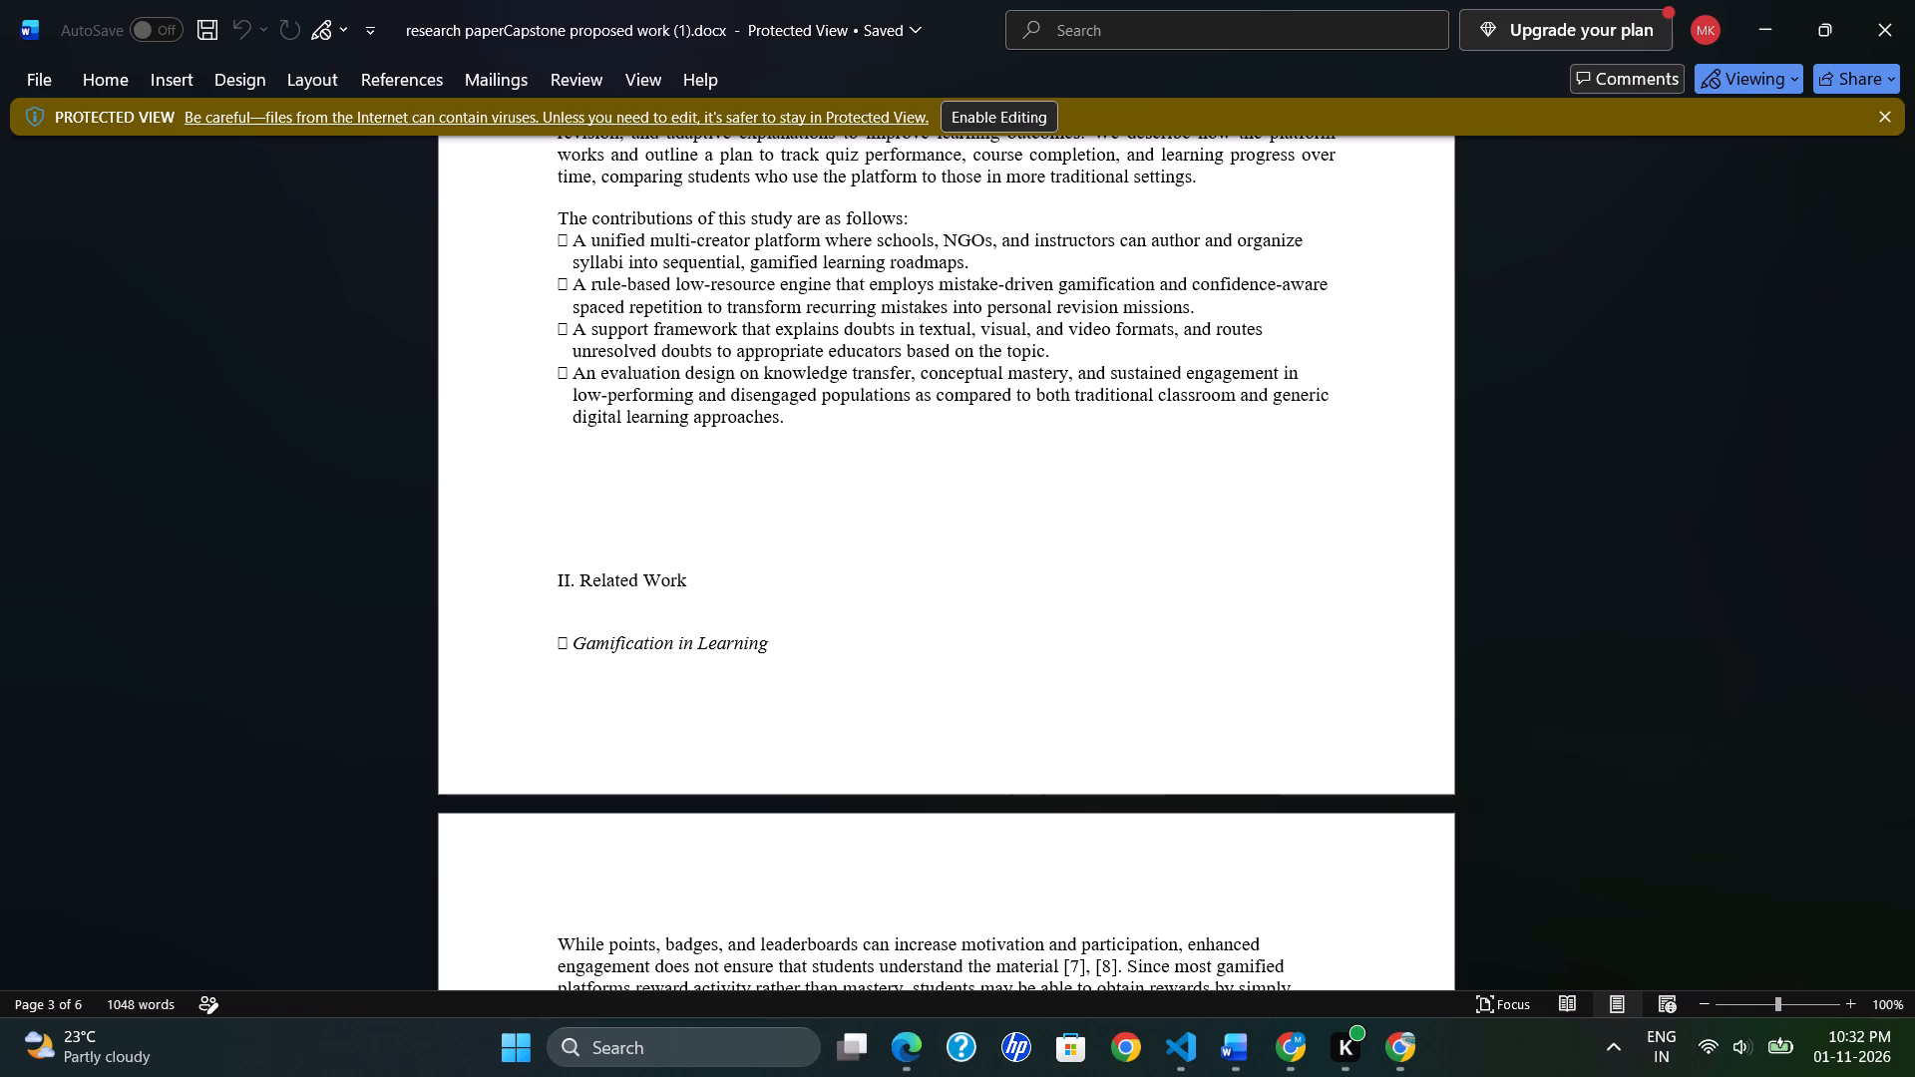
pyautogui.click(1870, 26)
# Look over the opening pages of Play2Learn_research_paper_6pages.docx, from the title and abstract to the Table I comparison.
pyautogui.scroll(1, 912, 629)
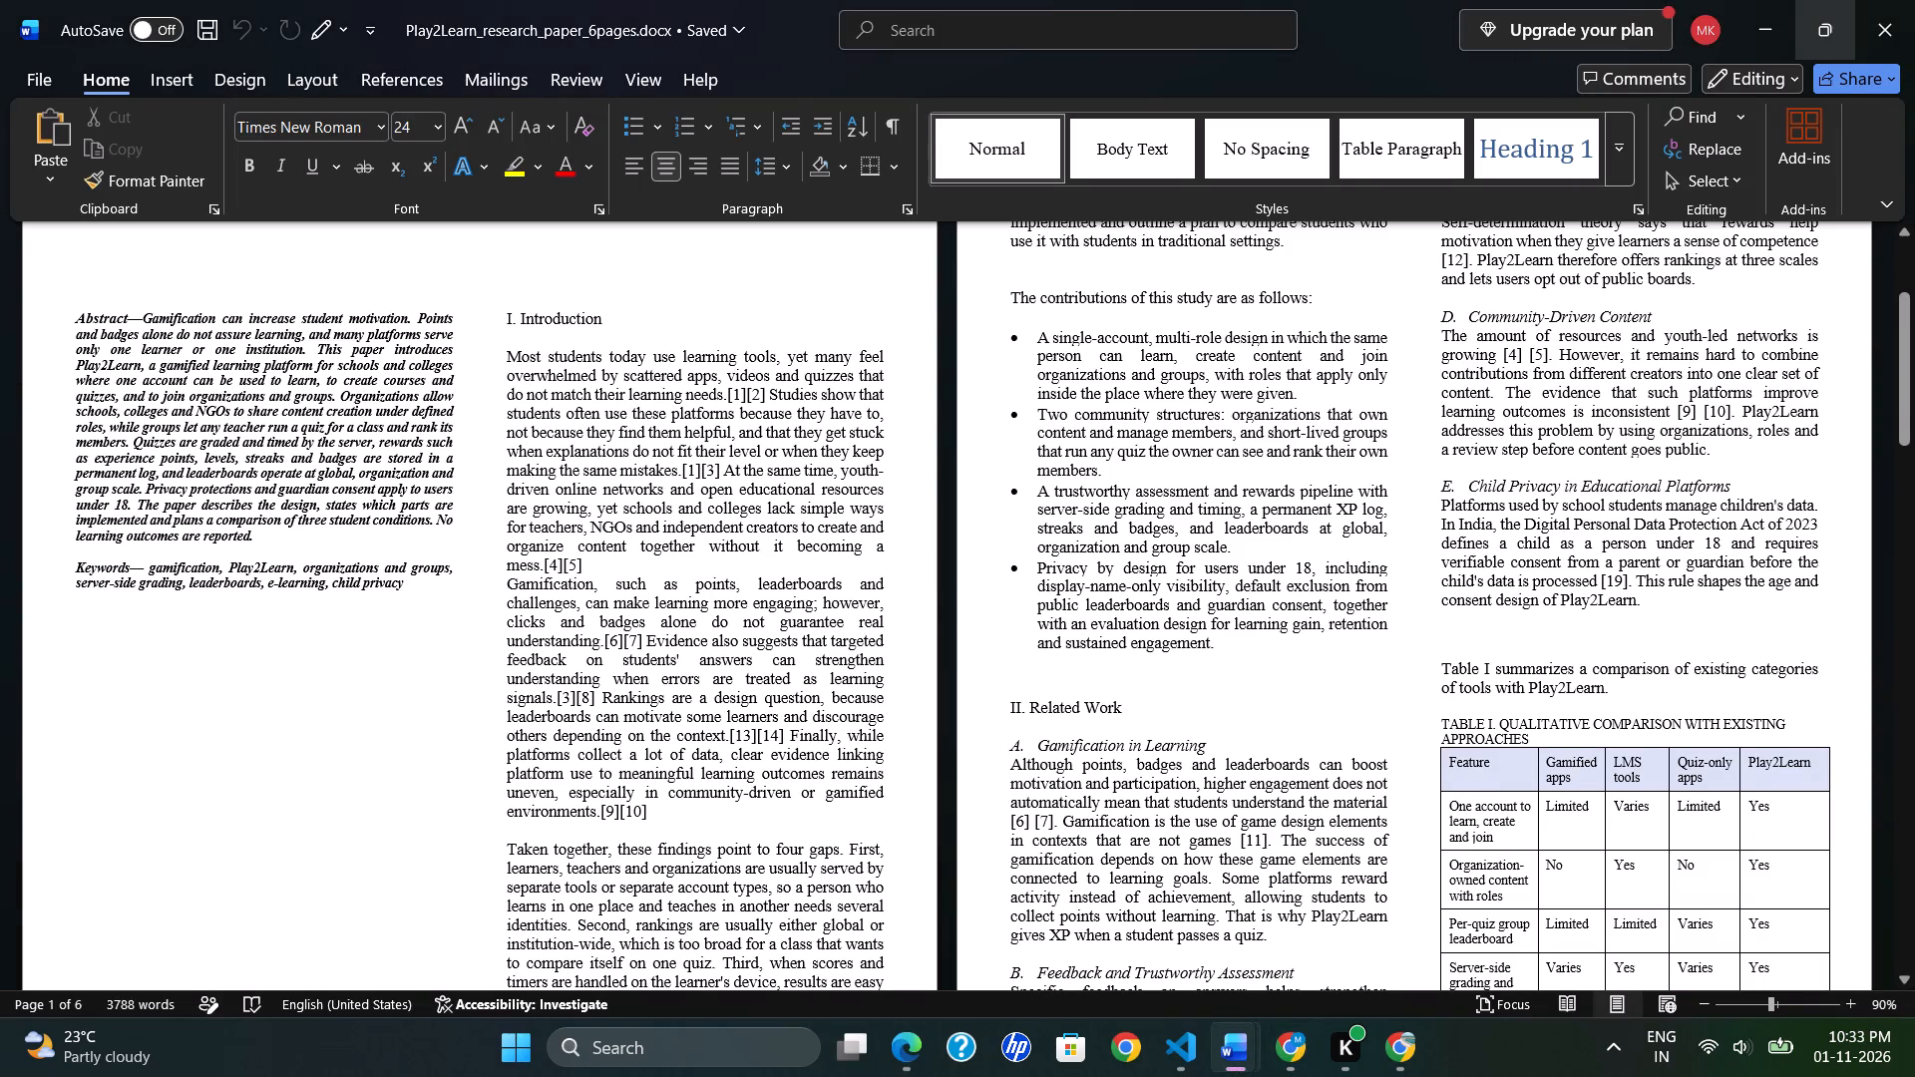
pyautogui.scroll(1, 912, 629)
pyautogui.scroll(2, 615, 545)
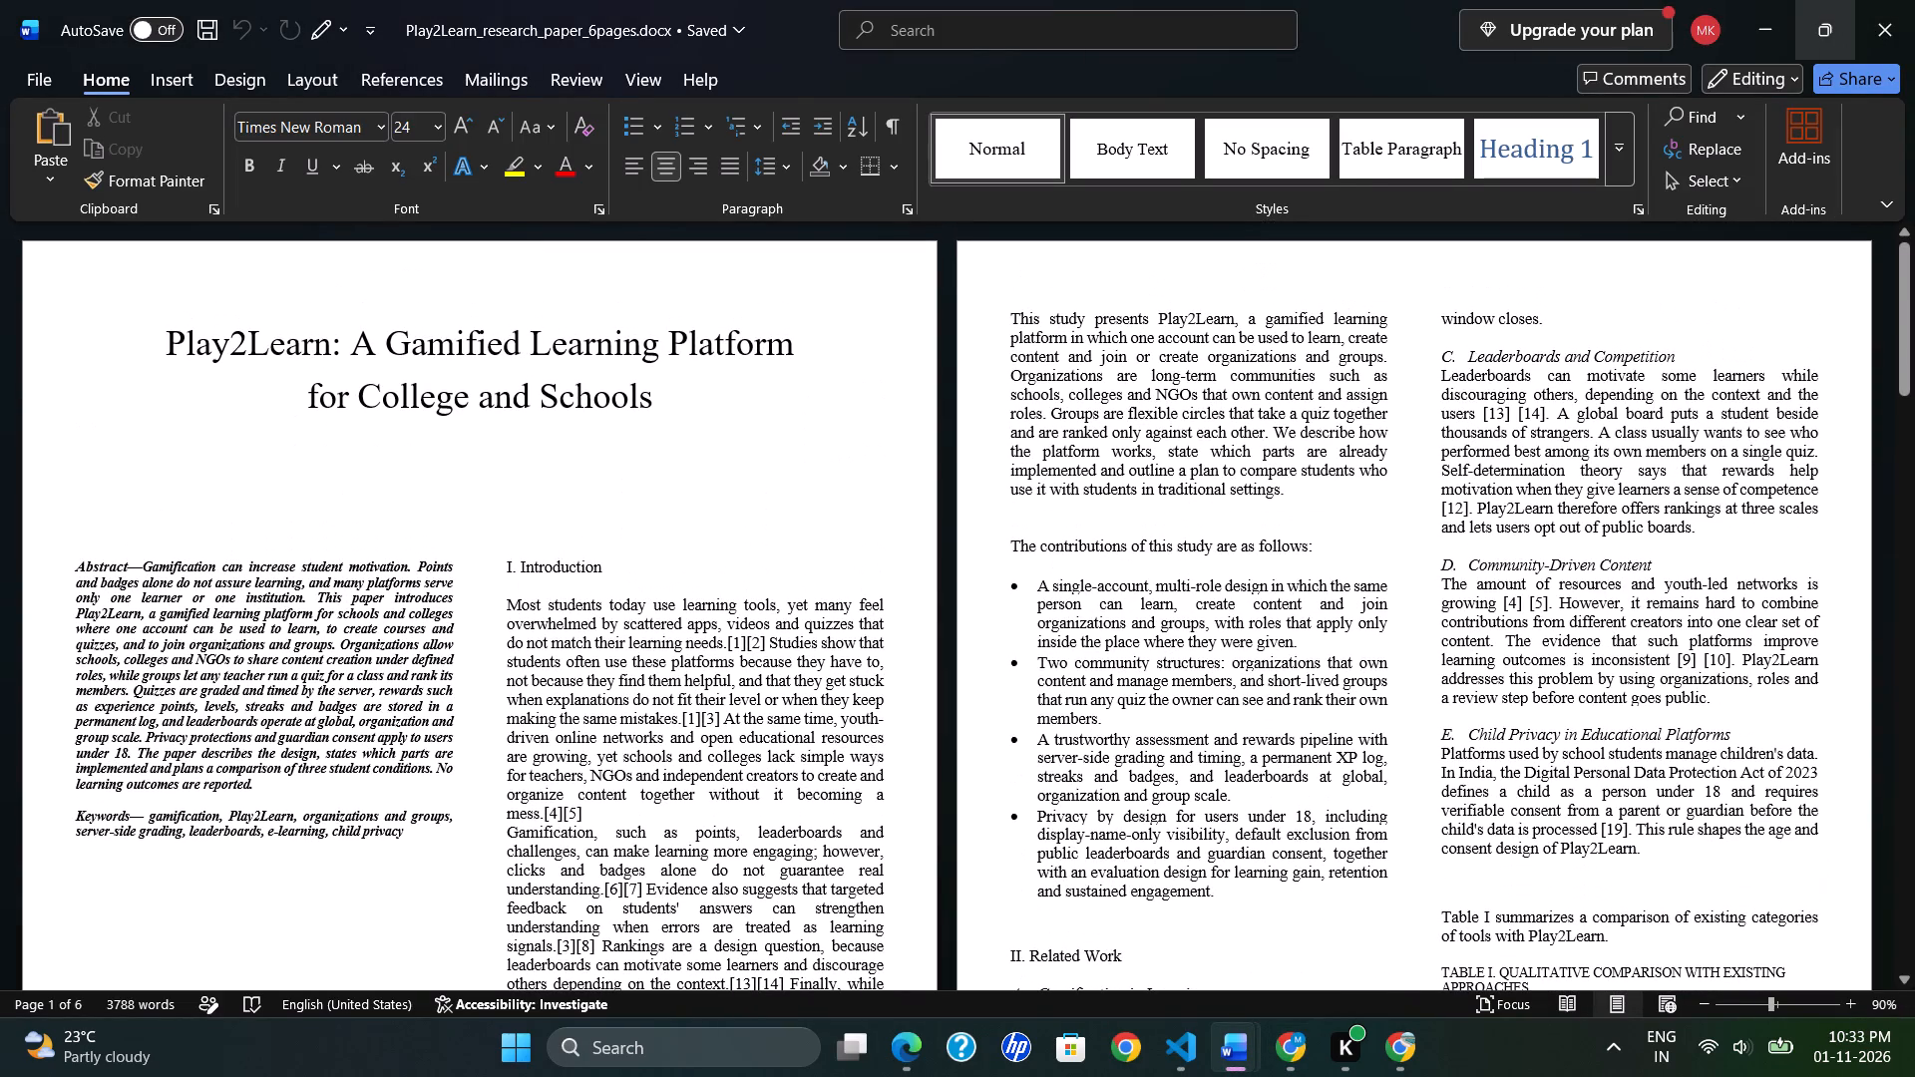
pyautogui.keyDown('ctrl'); pyautogui.scroll(2, 615, 545); pyautogui.keyUp('ctrl')
pyautogui.scroll(-1, 615, 545)
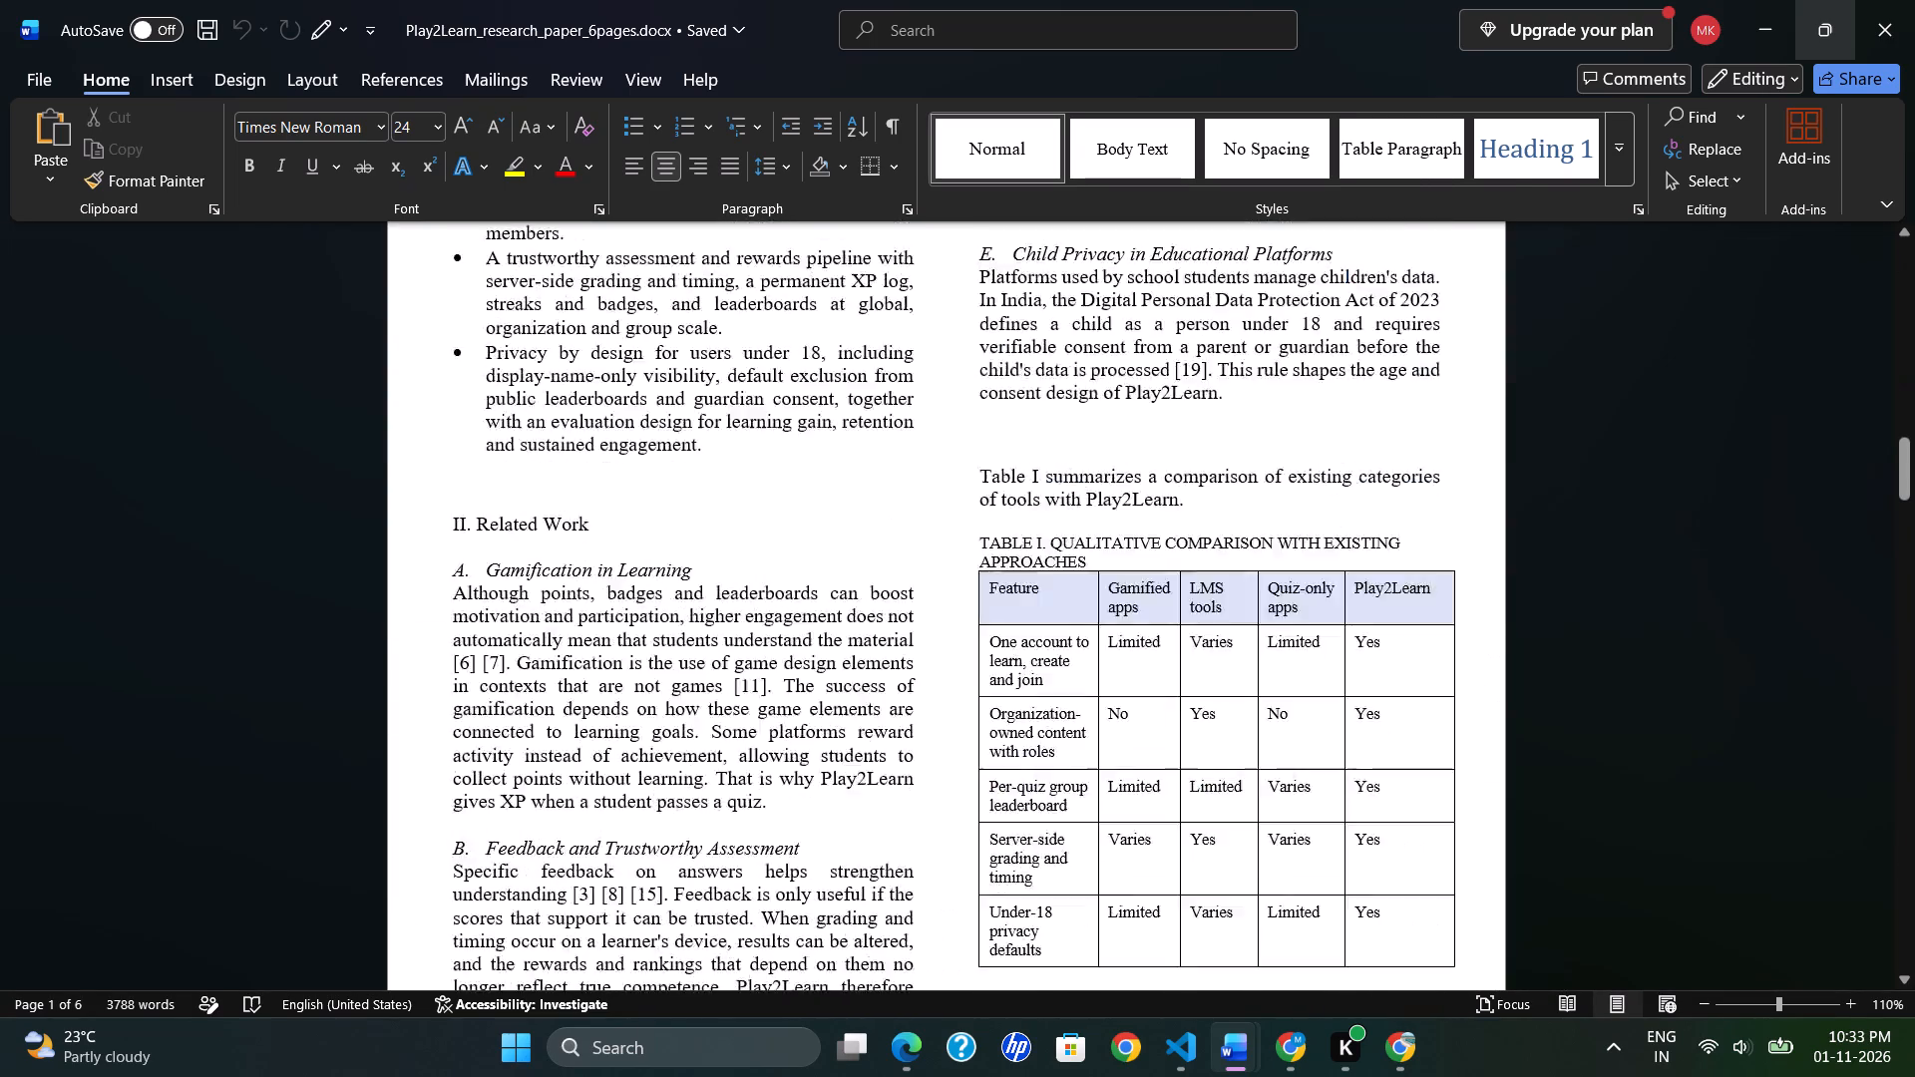
pyautogui.scroll(2, 615, 545)
pyautogui.keyDown('ctrl'); pyautogui.scroll(-3, 615, 545); pyautogui.keyUp('ctrl')
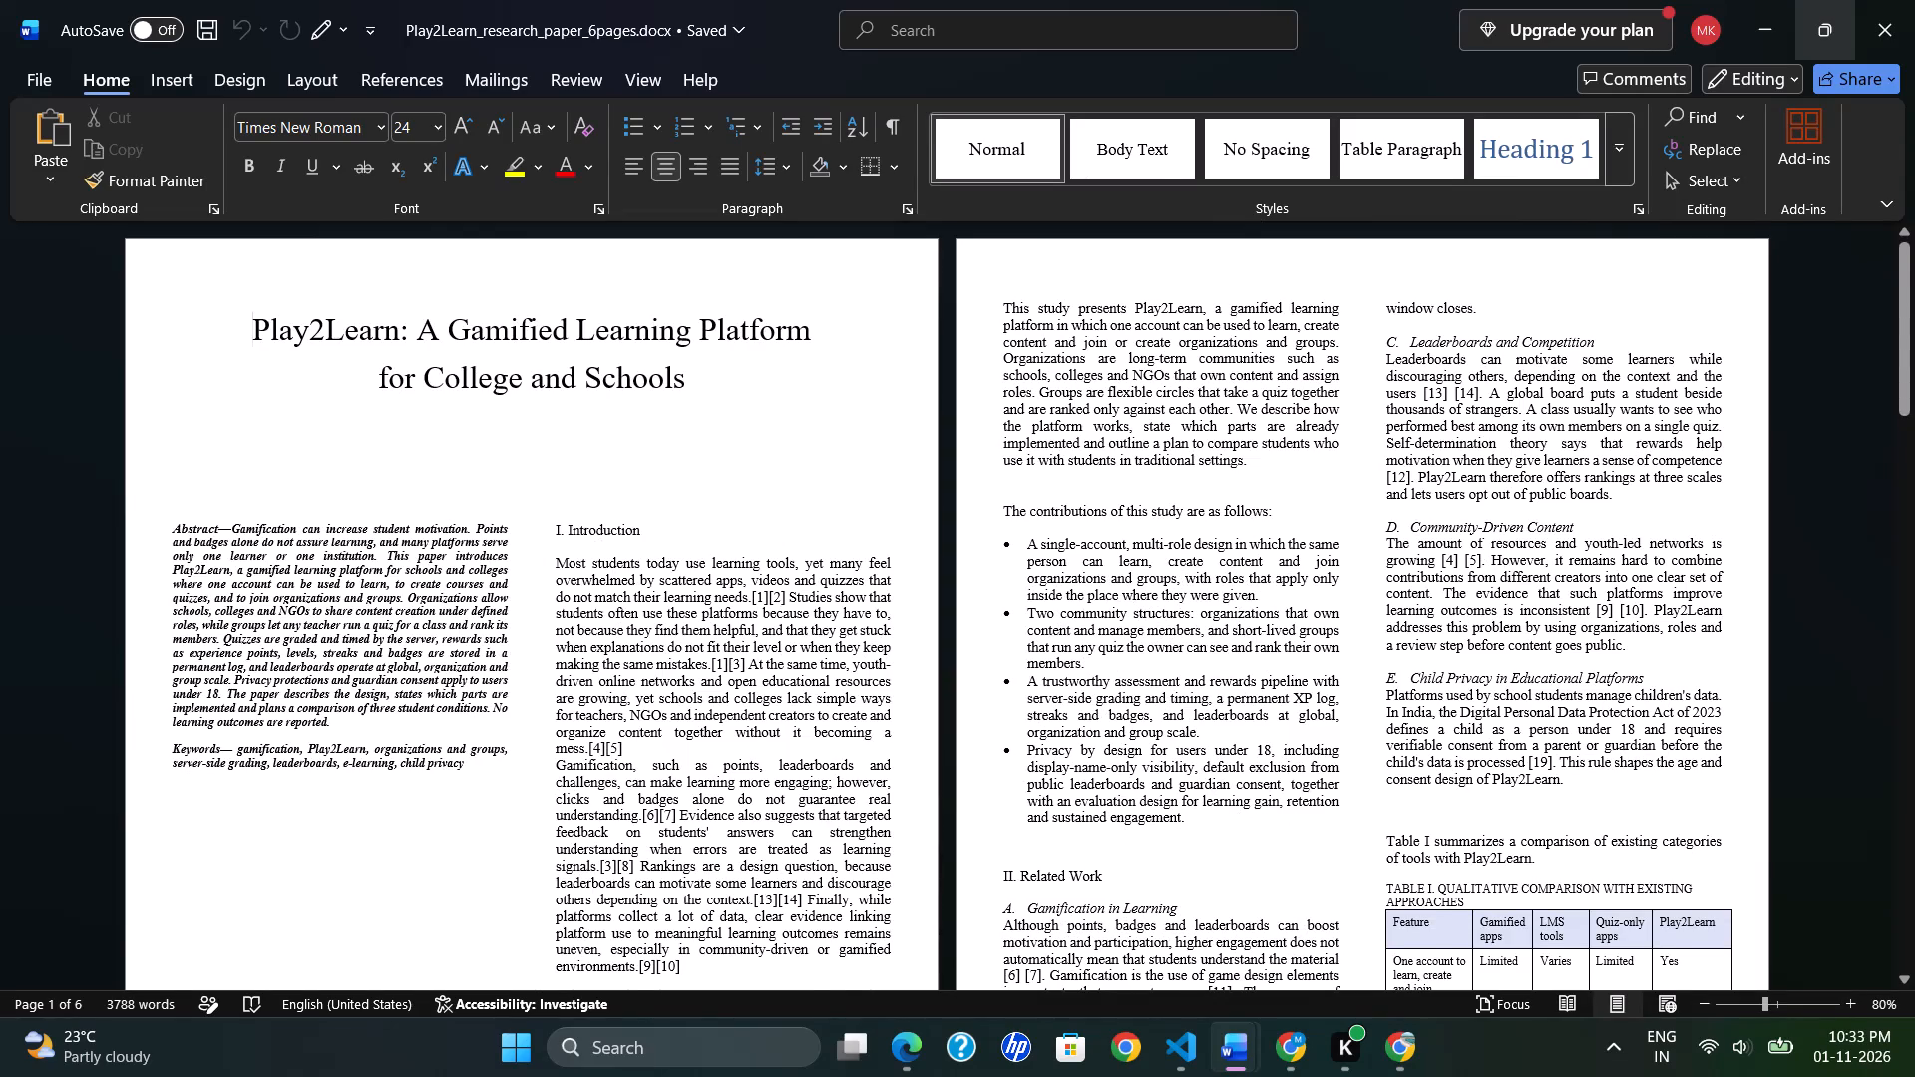
pyautogui.scroll(-1, 533, 619)
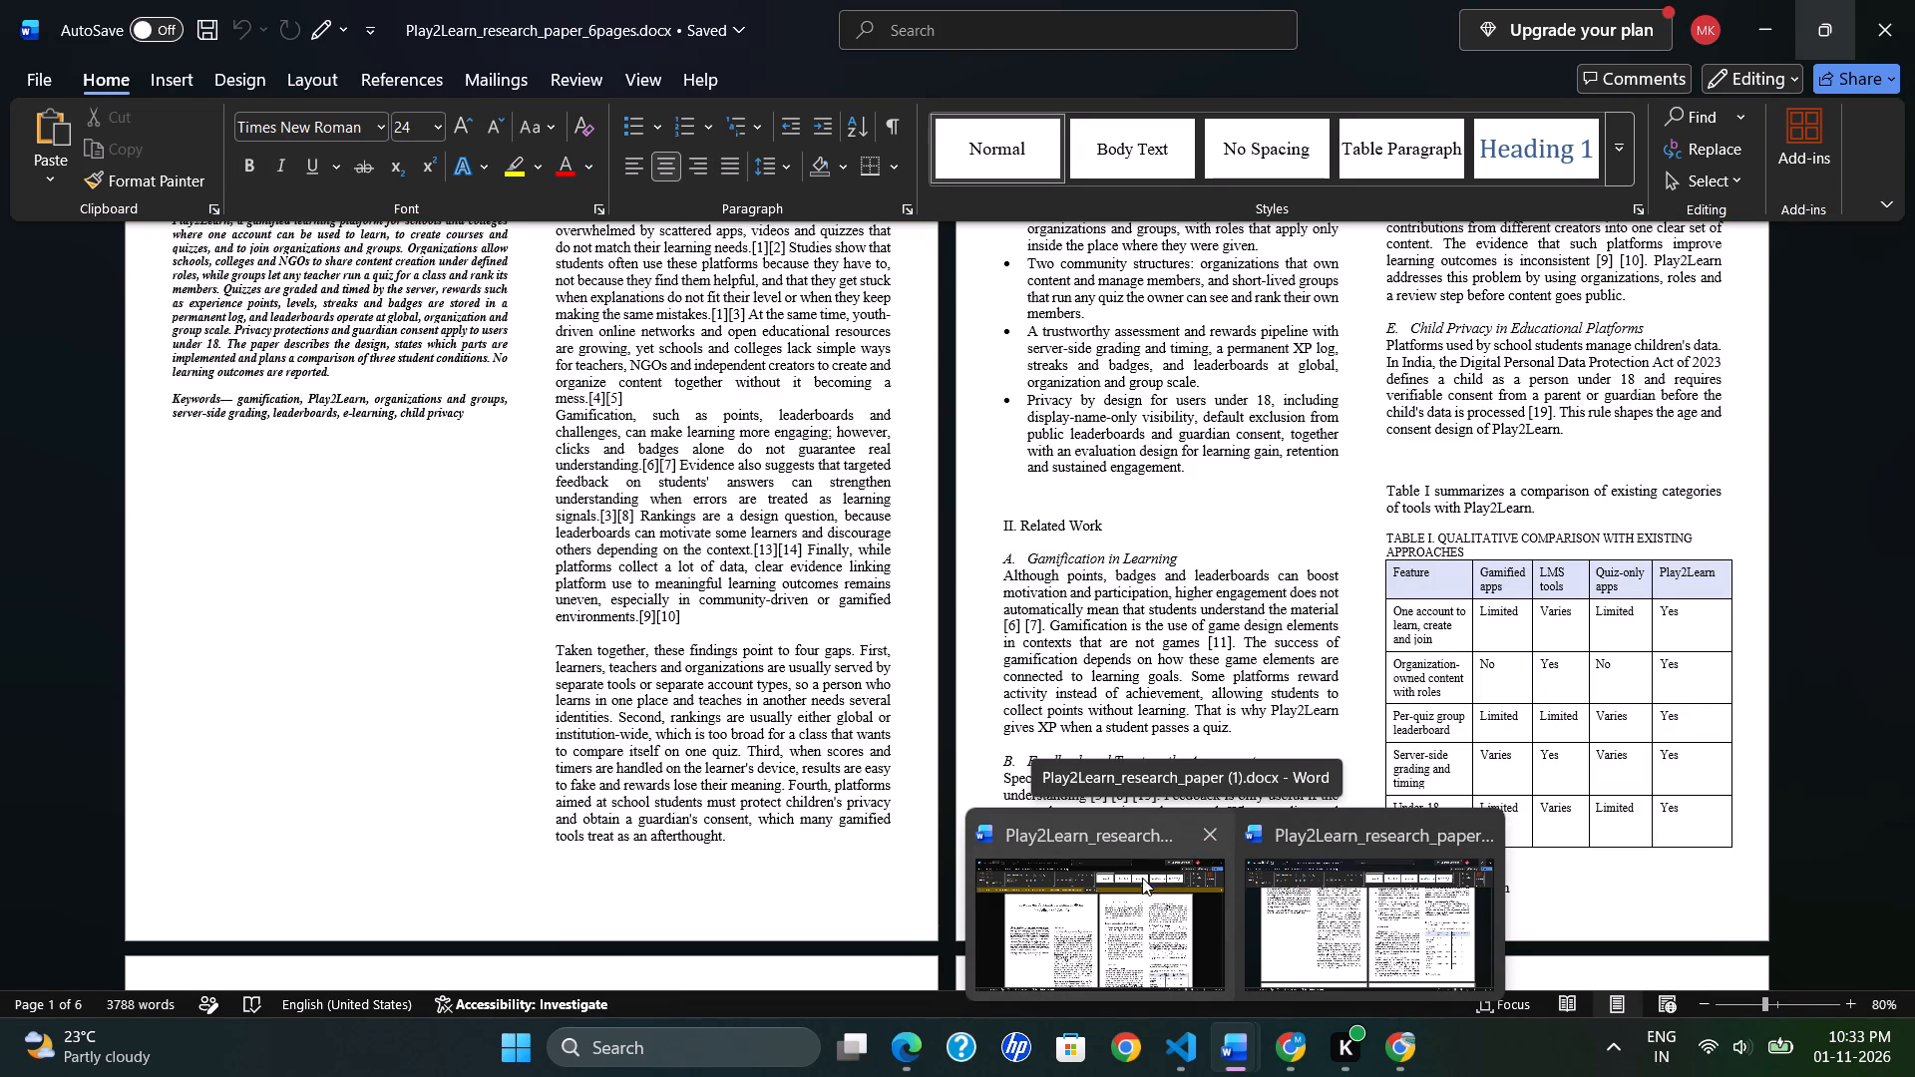
pyautogui.scroll(3, 972, 387)
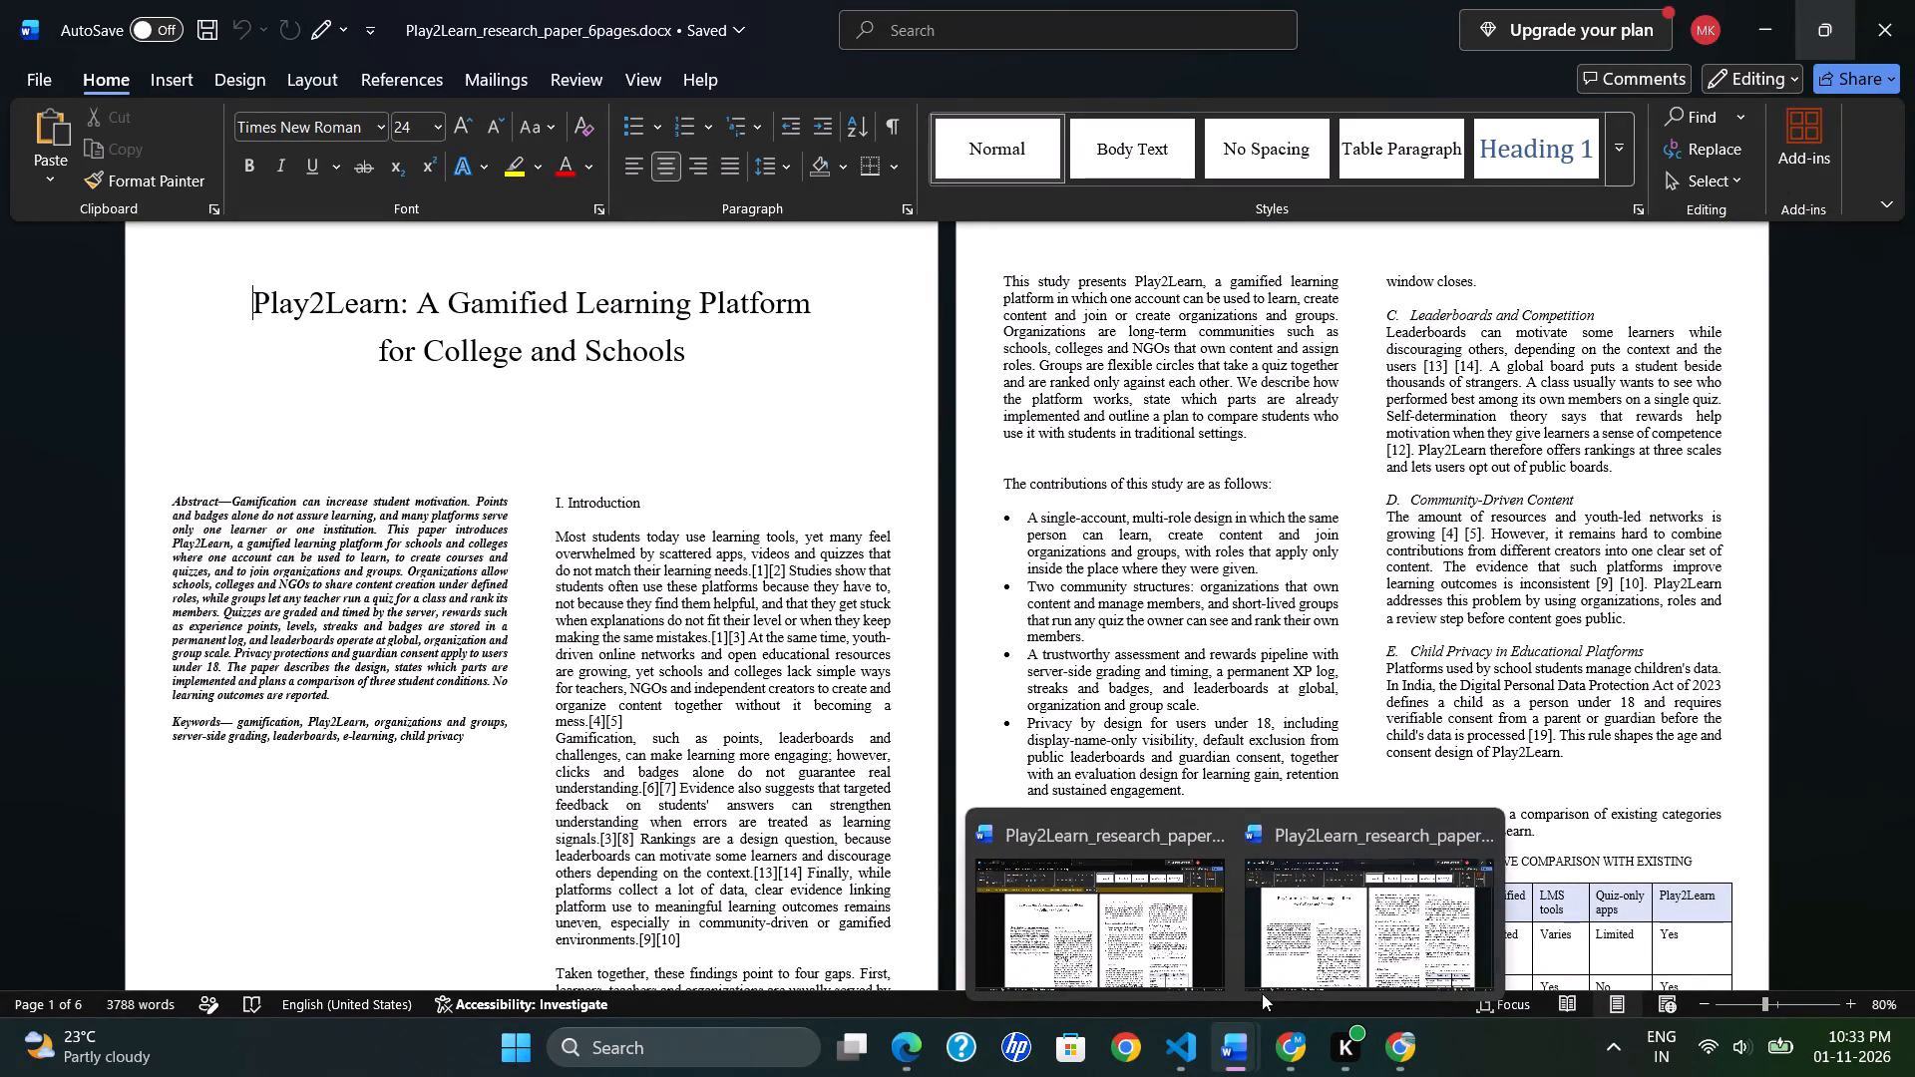
pyautogui.click(1343, 897)
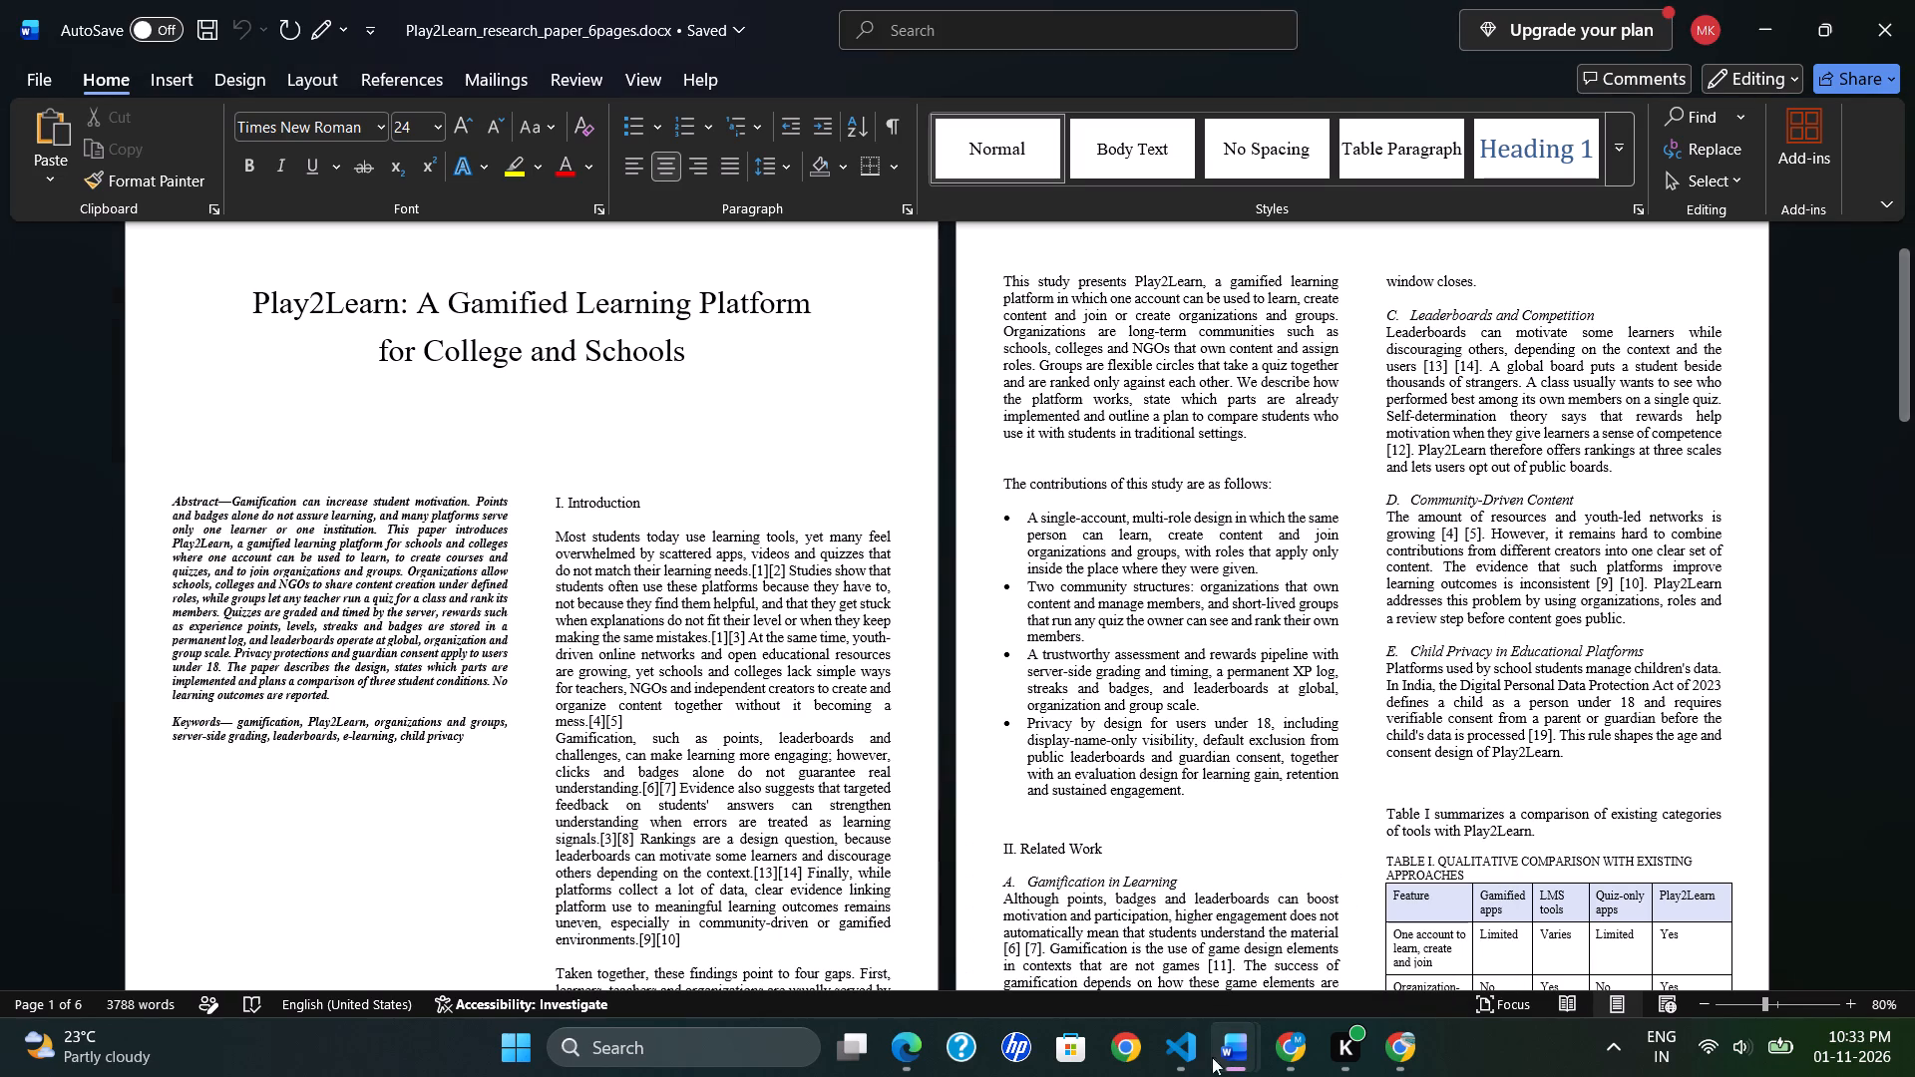
pyautogui.scroll(1, 1114, 609)
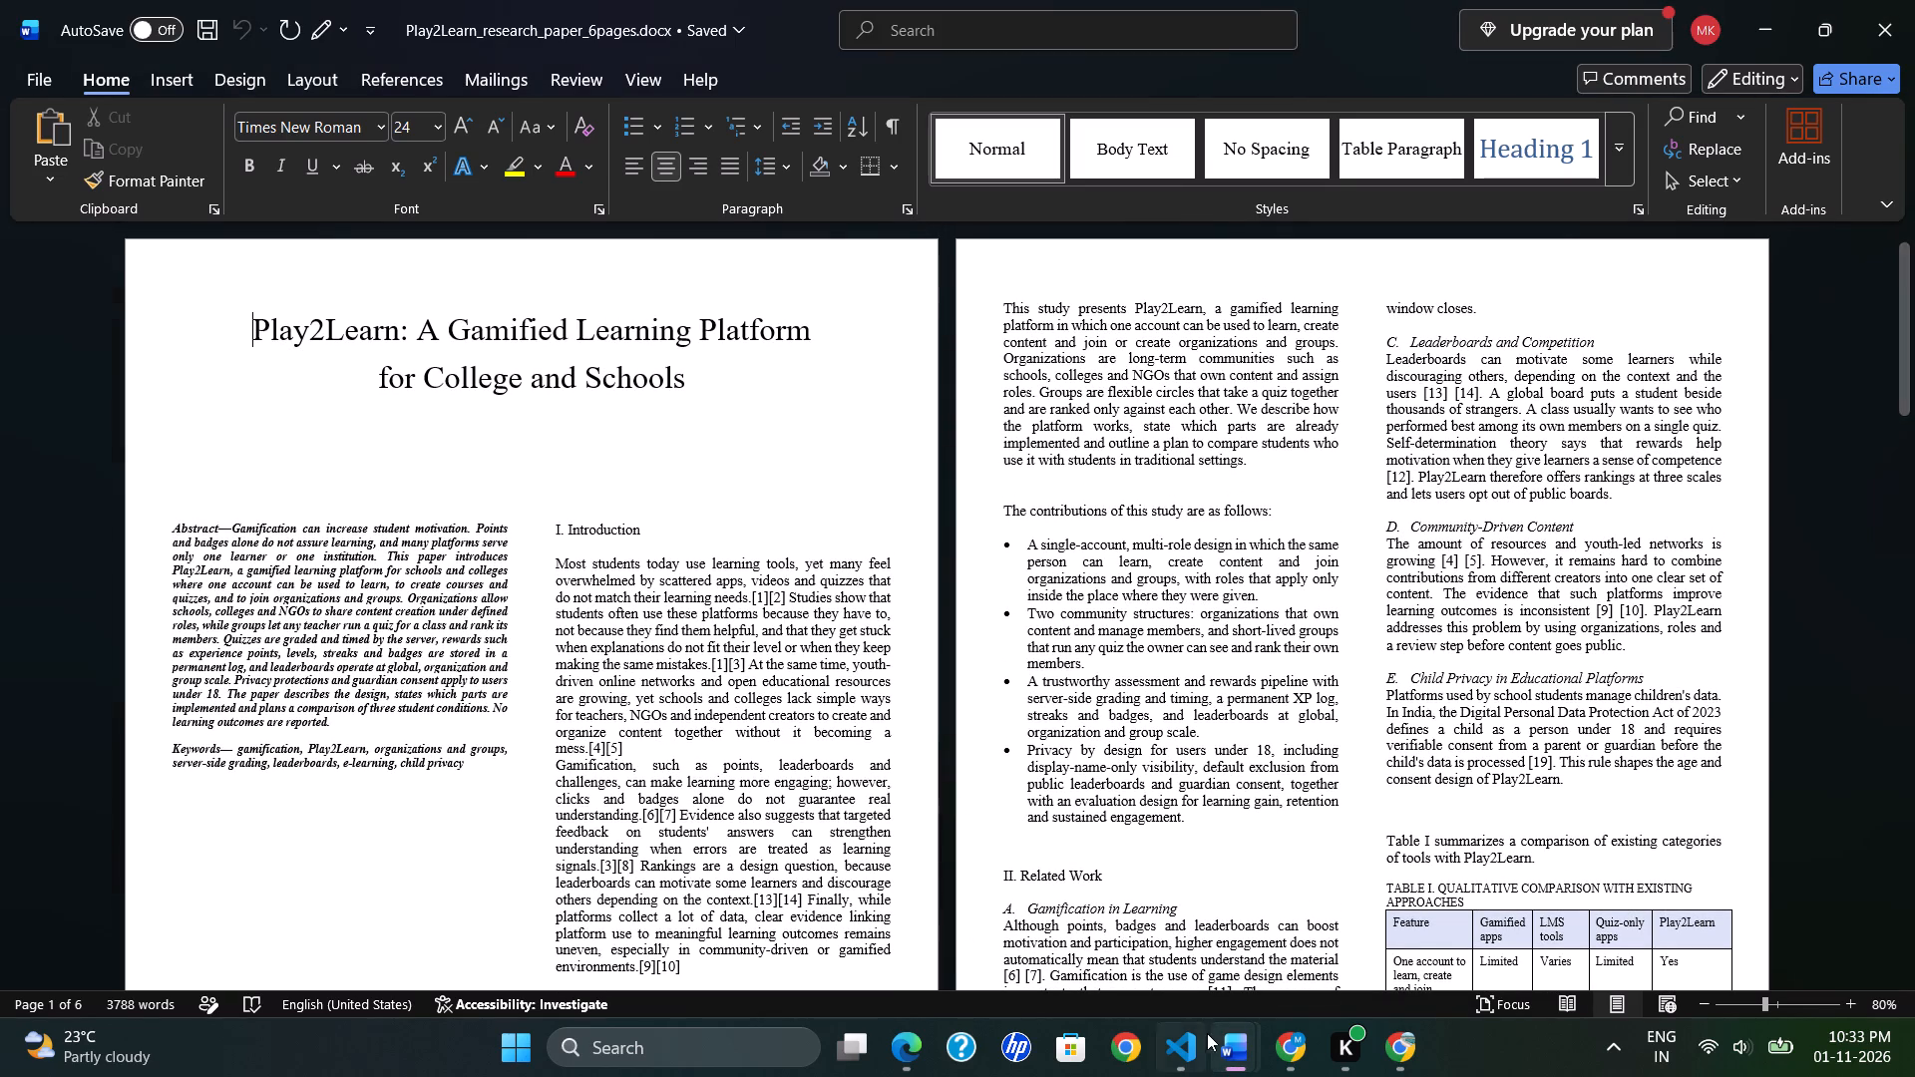
# Bring up Play2Learn_research_paper (1).docx and close it without saving its changes.
pyautogui.click(1160, 933)
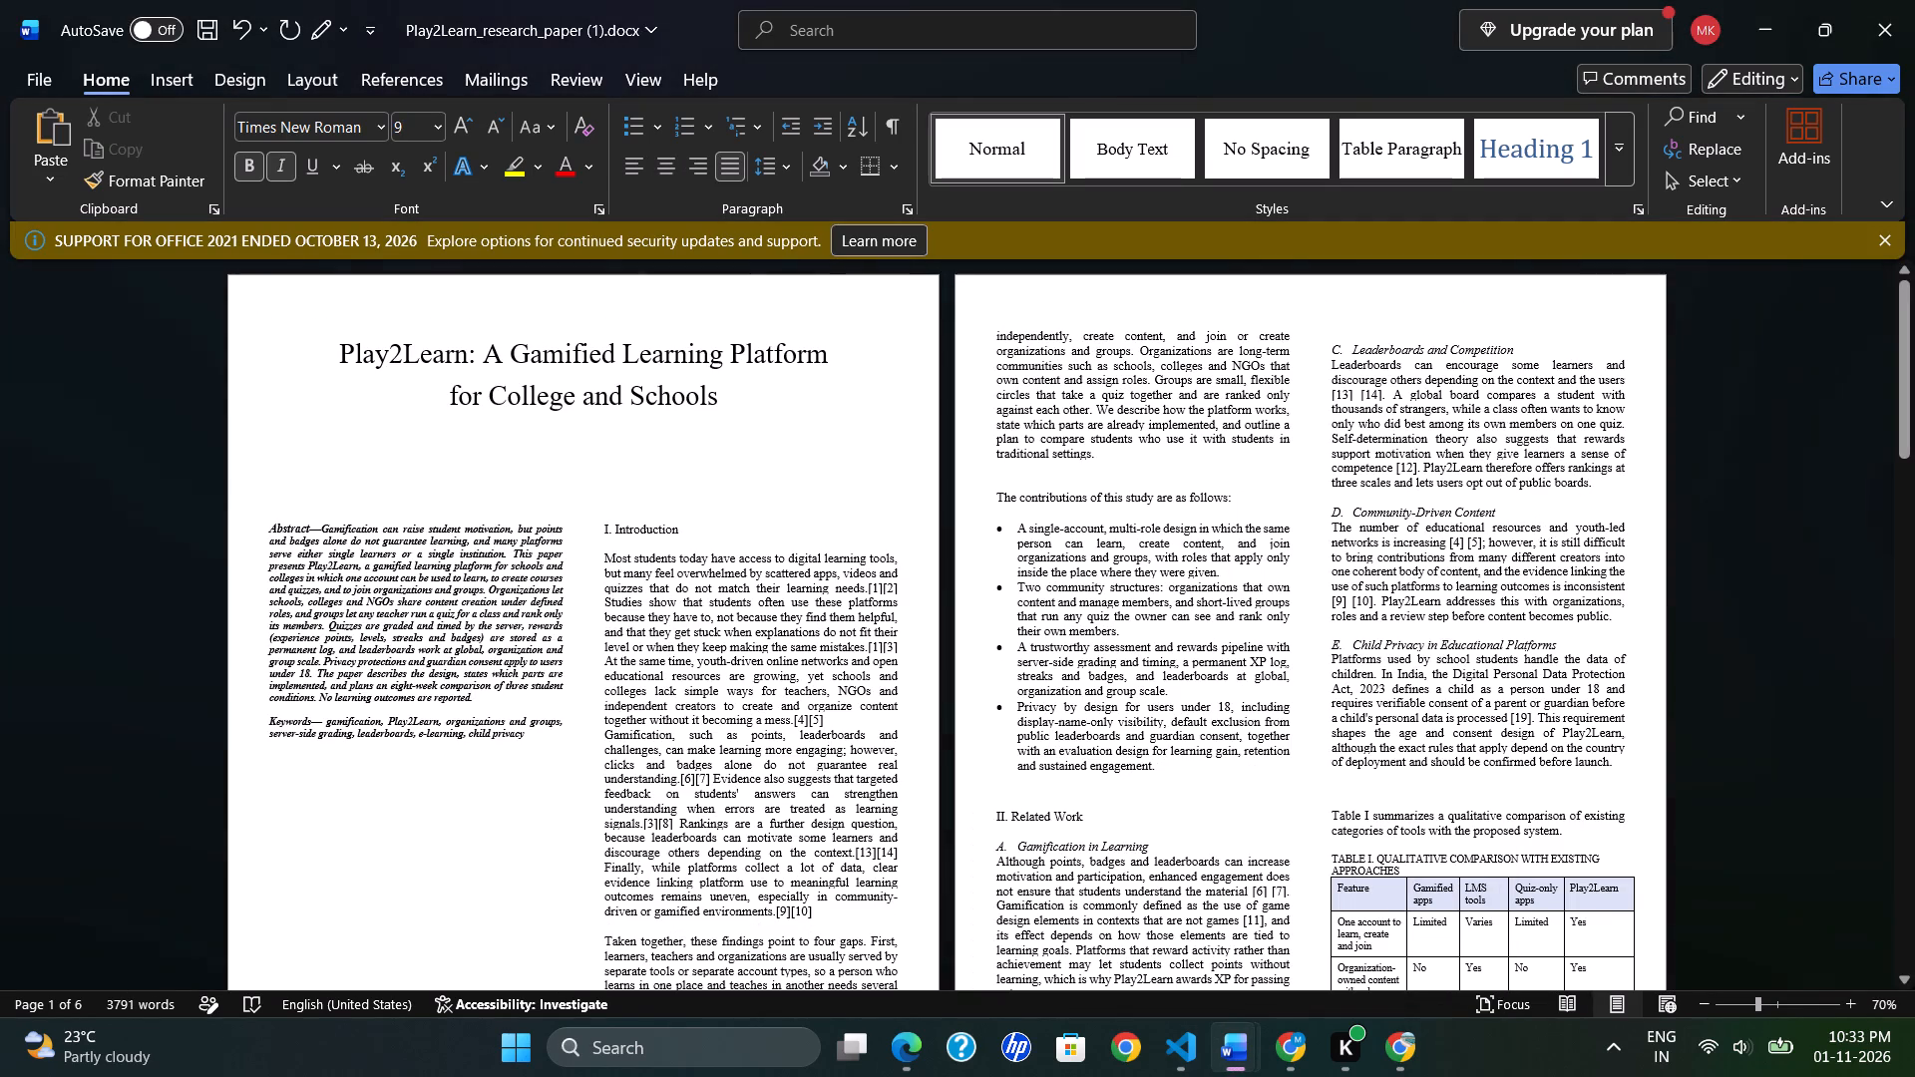
pyautogui.click(1905, 1)
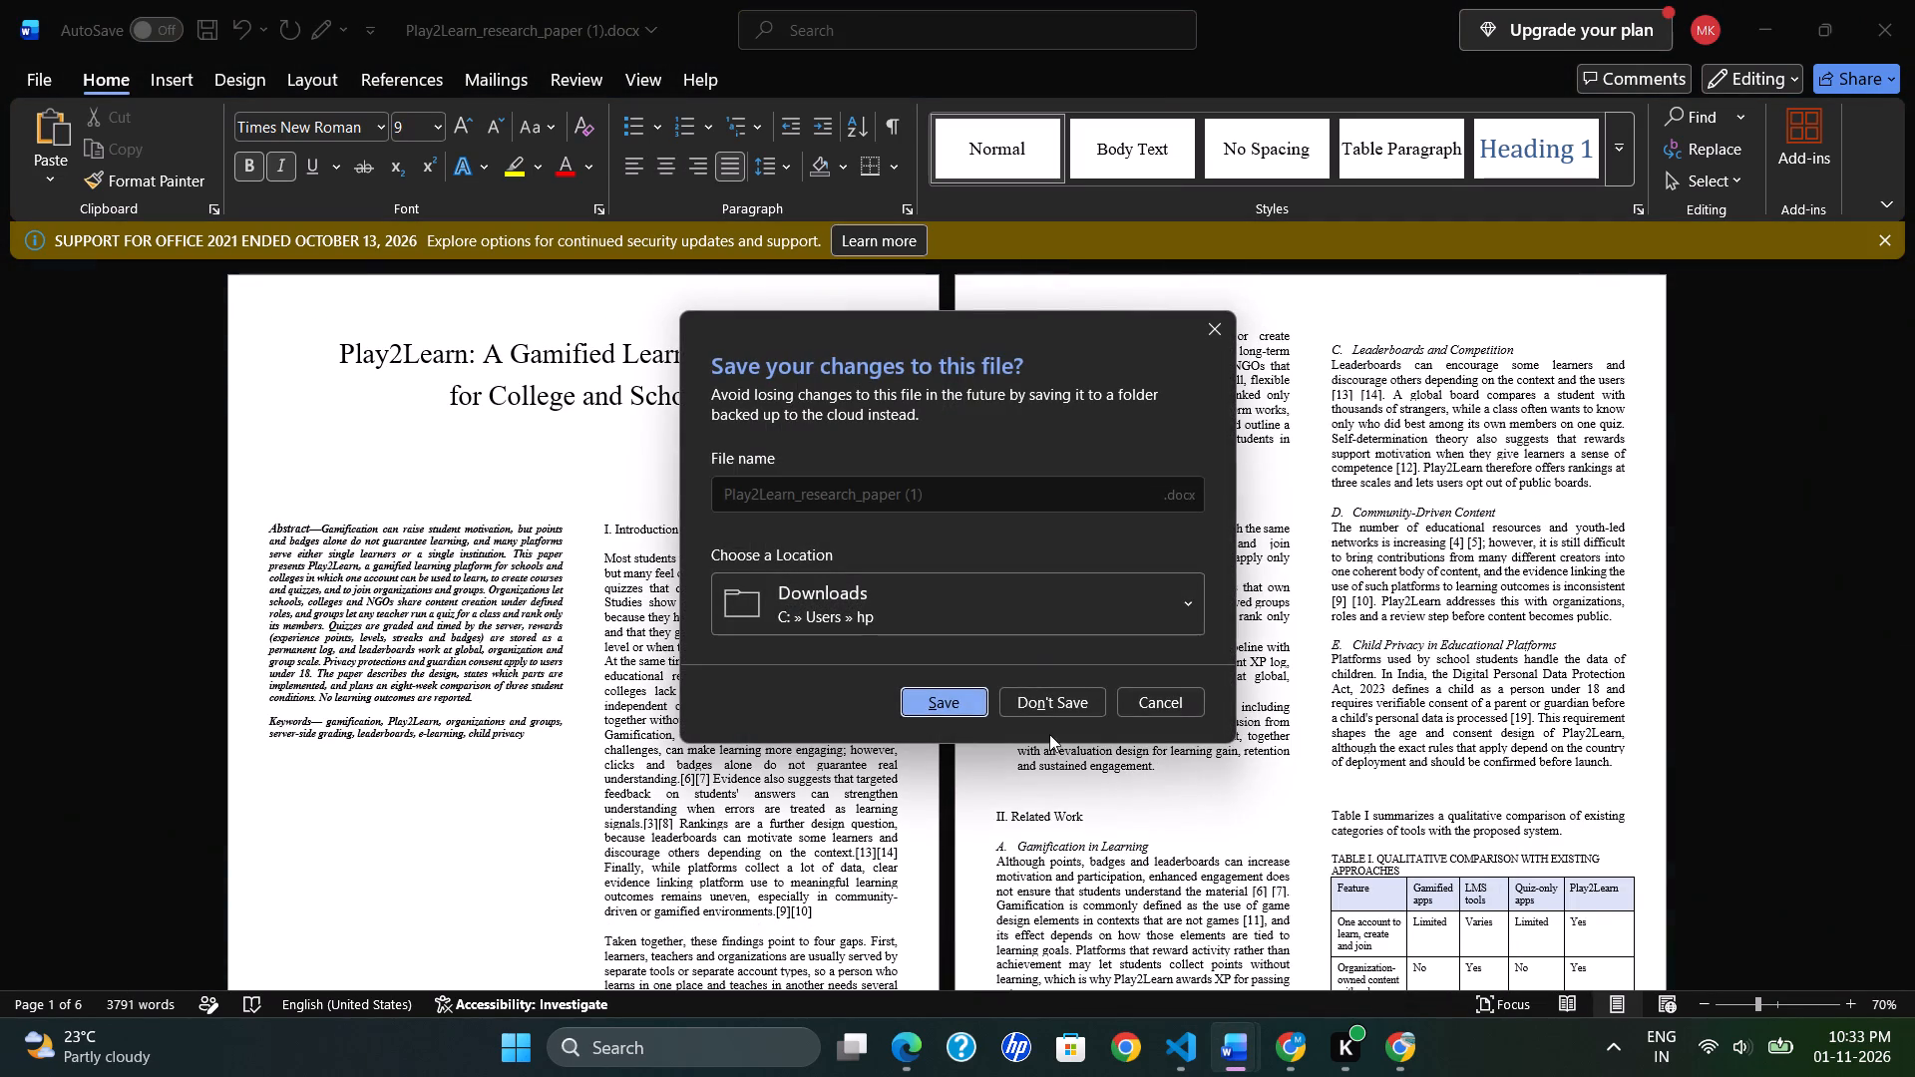
pyautogui.click(1046, 703)
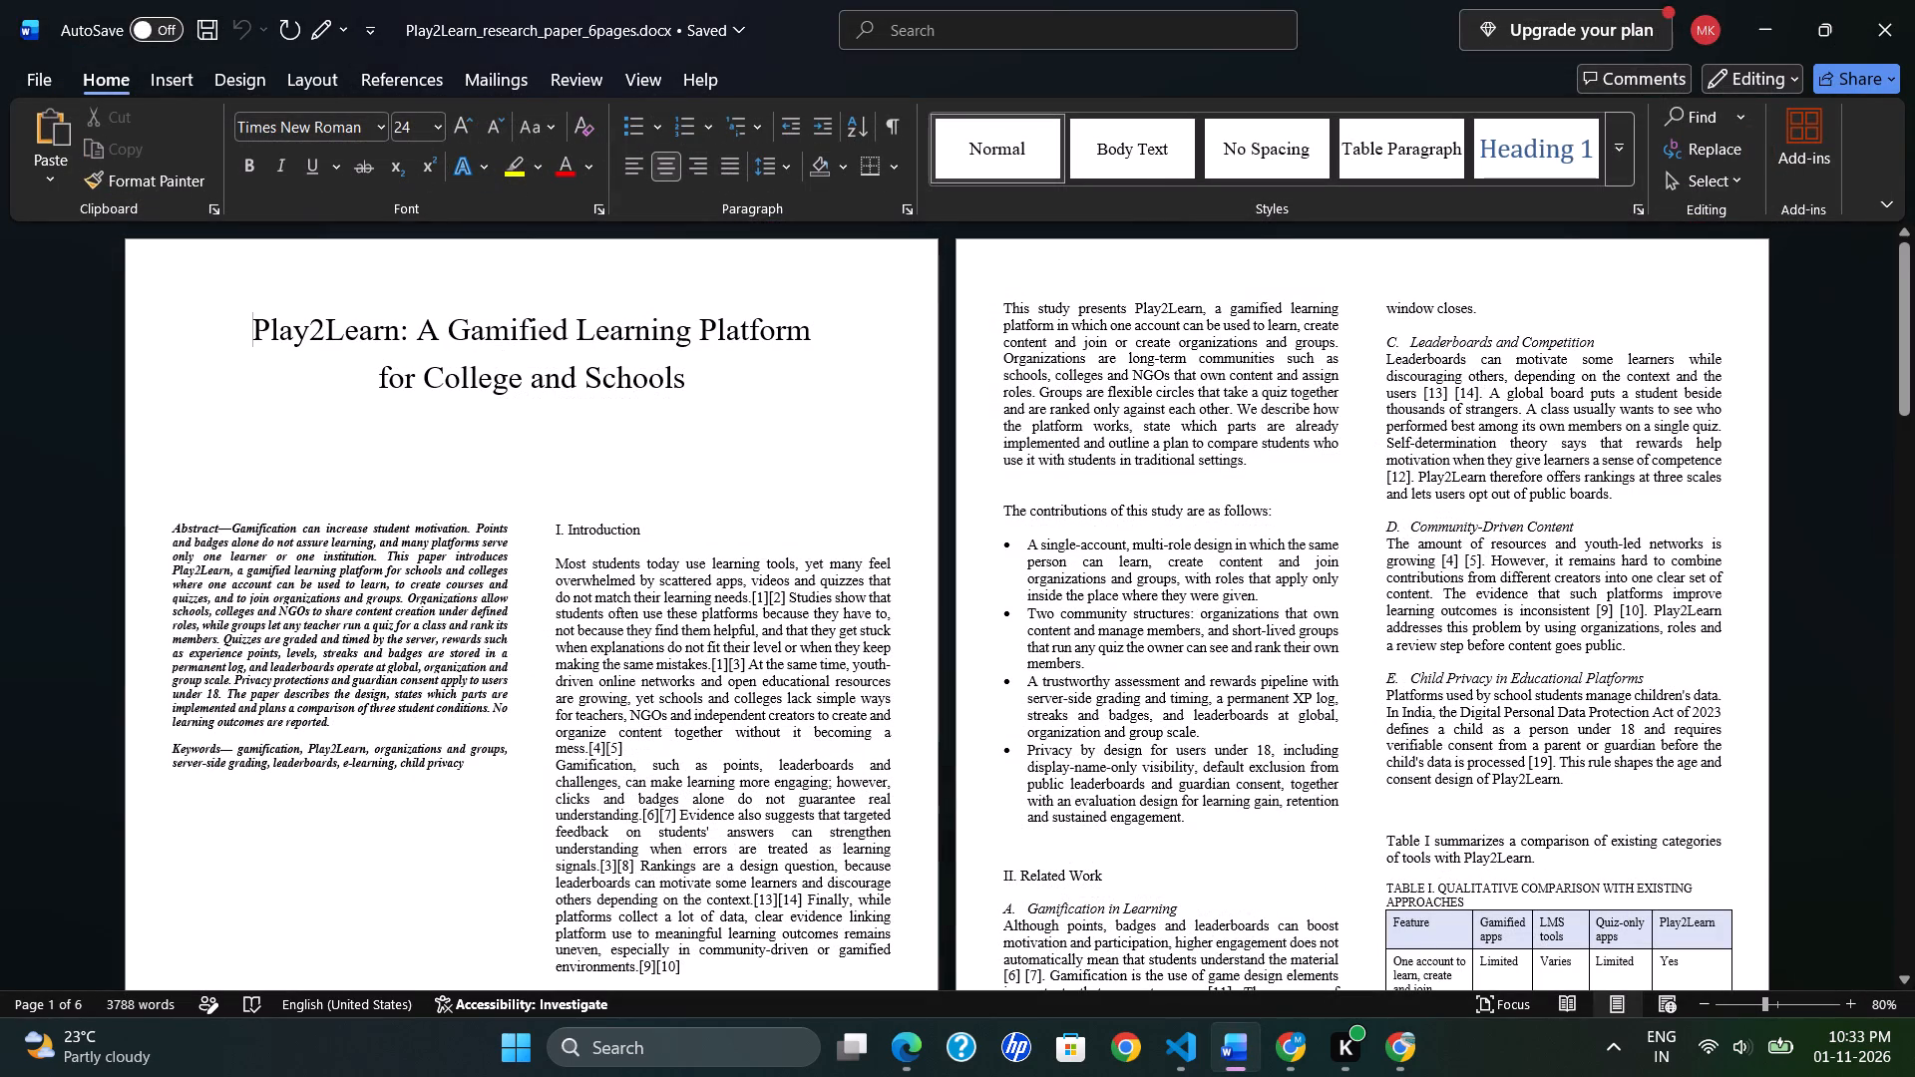
# Skim the whole six-page Play2Learn paper through to the references, and return to its opening pages.
pyautogui.scroll(-1, 982, 637)
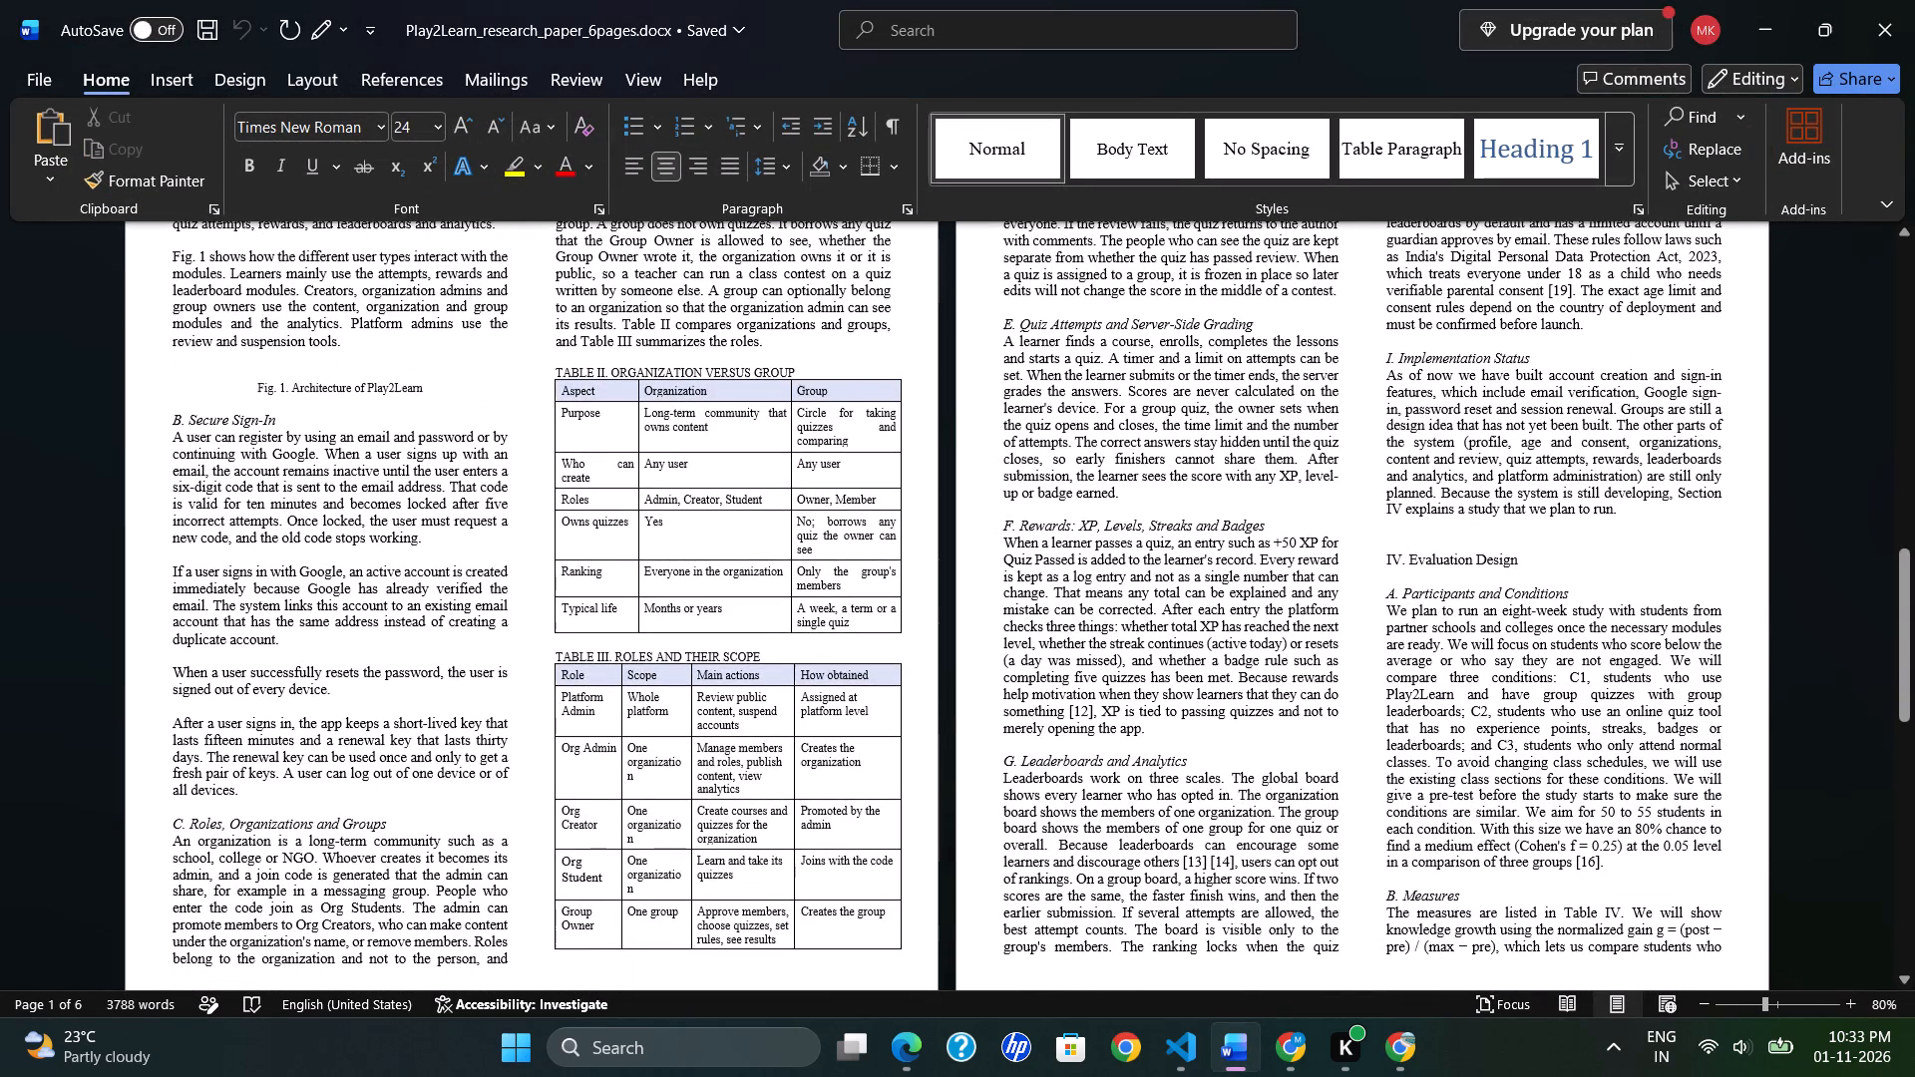
pyautogui.scroll(-2, 982, 637)
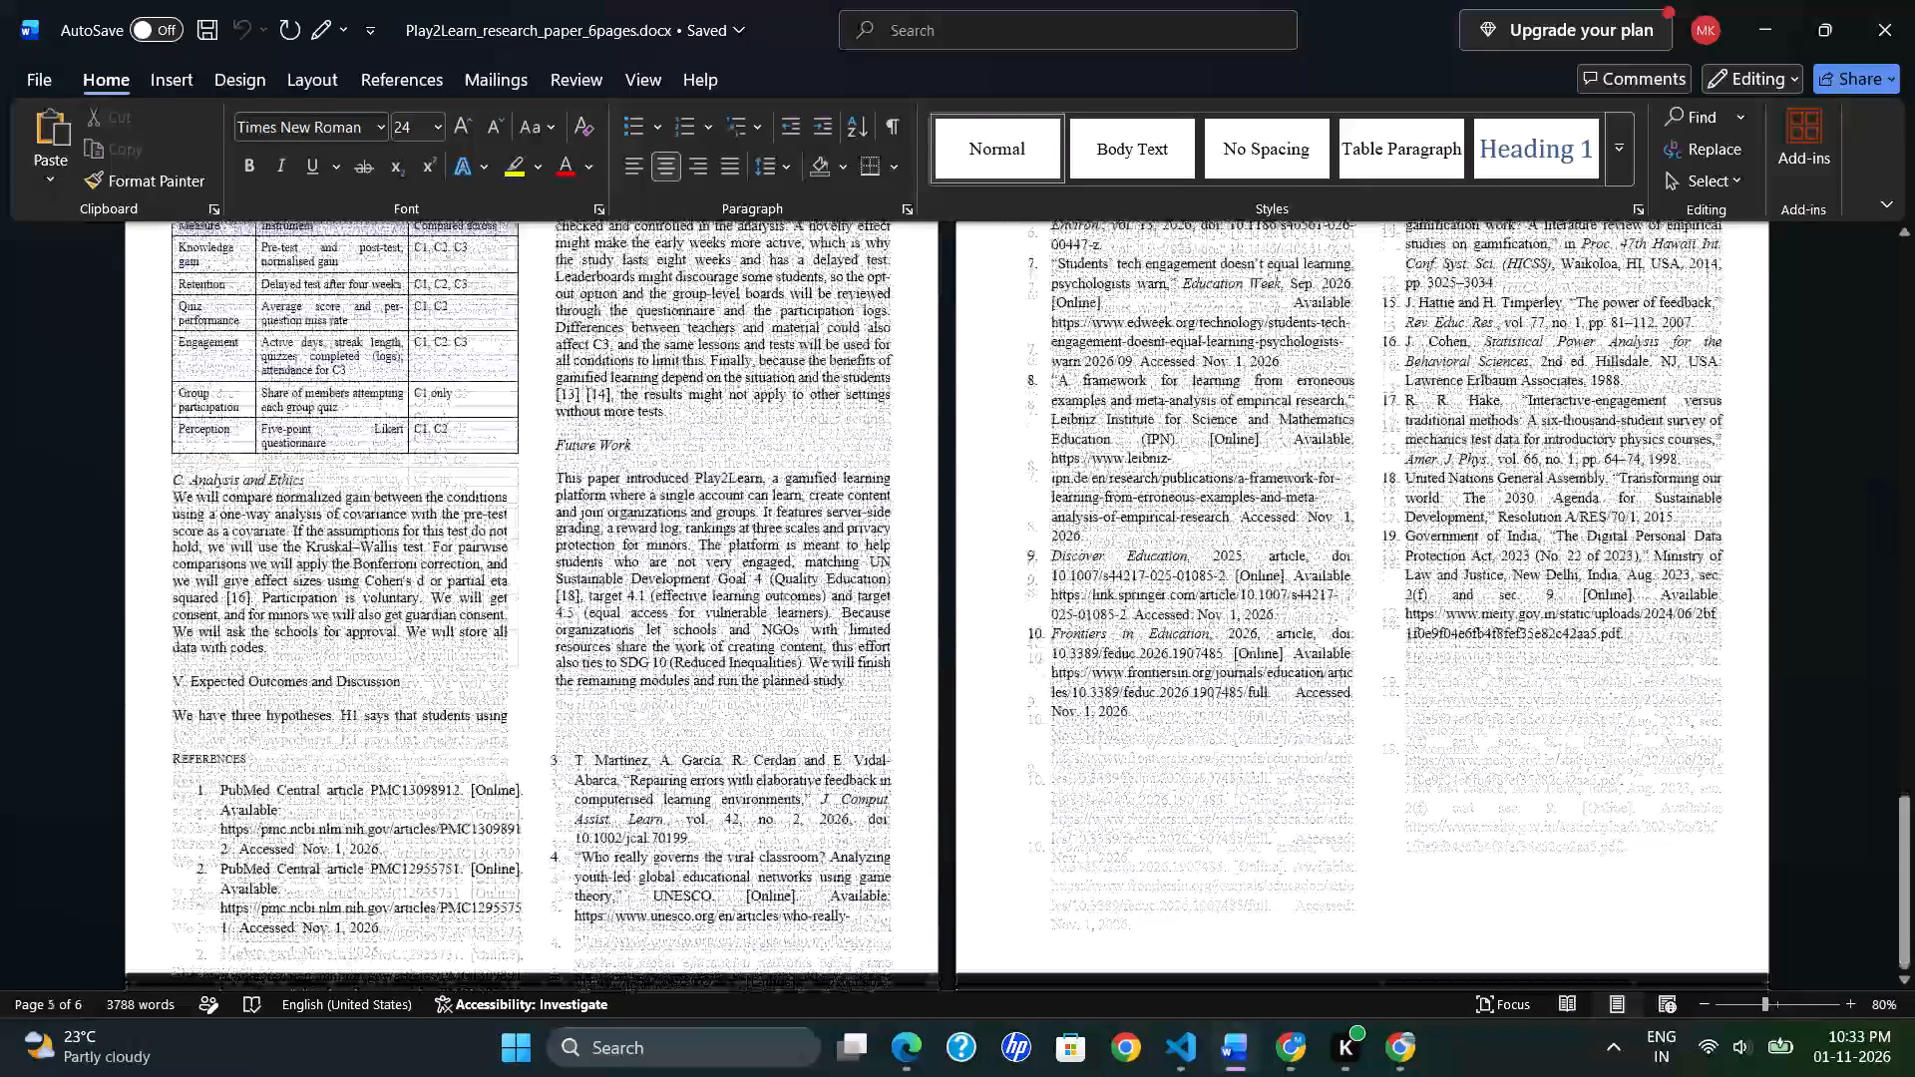
pyautogui.scroll(-1, 982, 637)
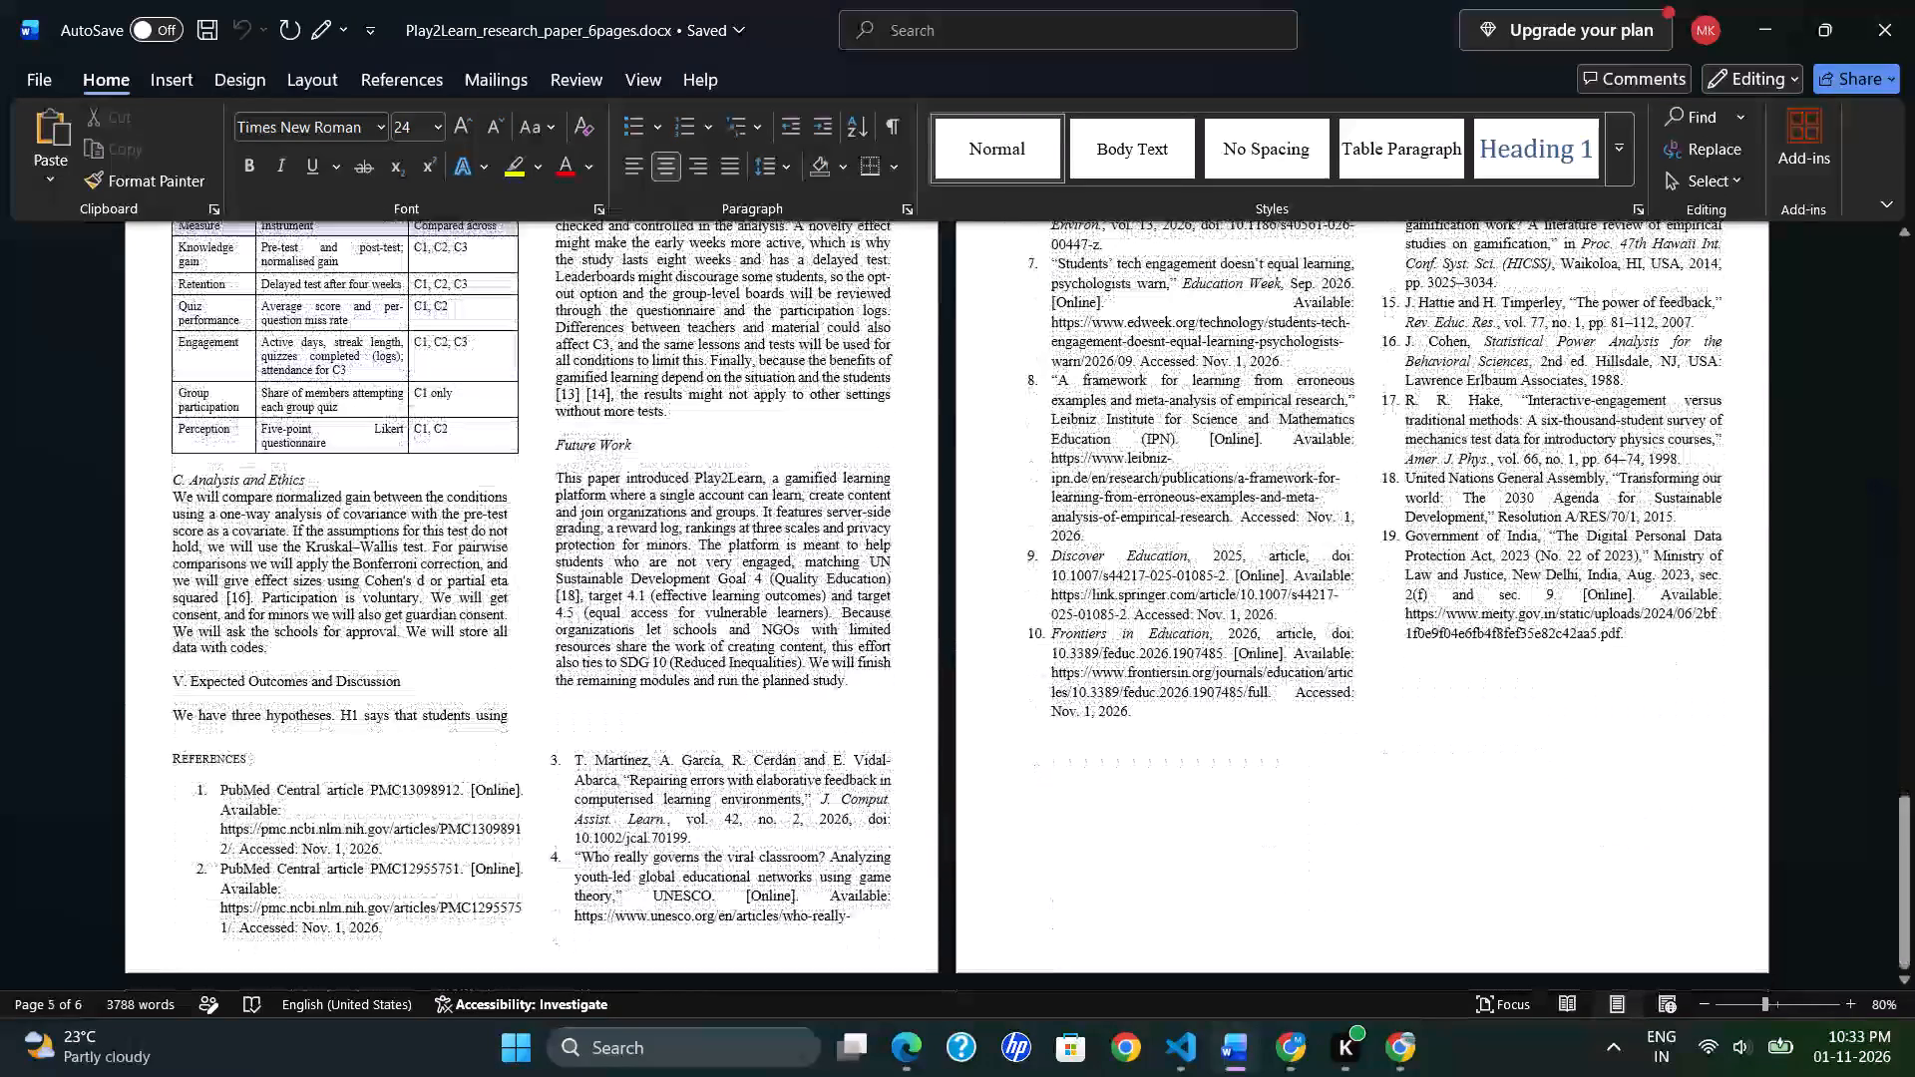
pyautogui.scroll(1, 862, 593)
pyautogui.scroll(1, 1033, 669)
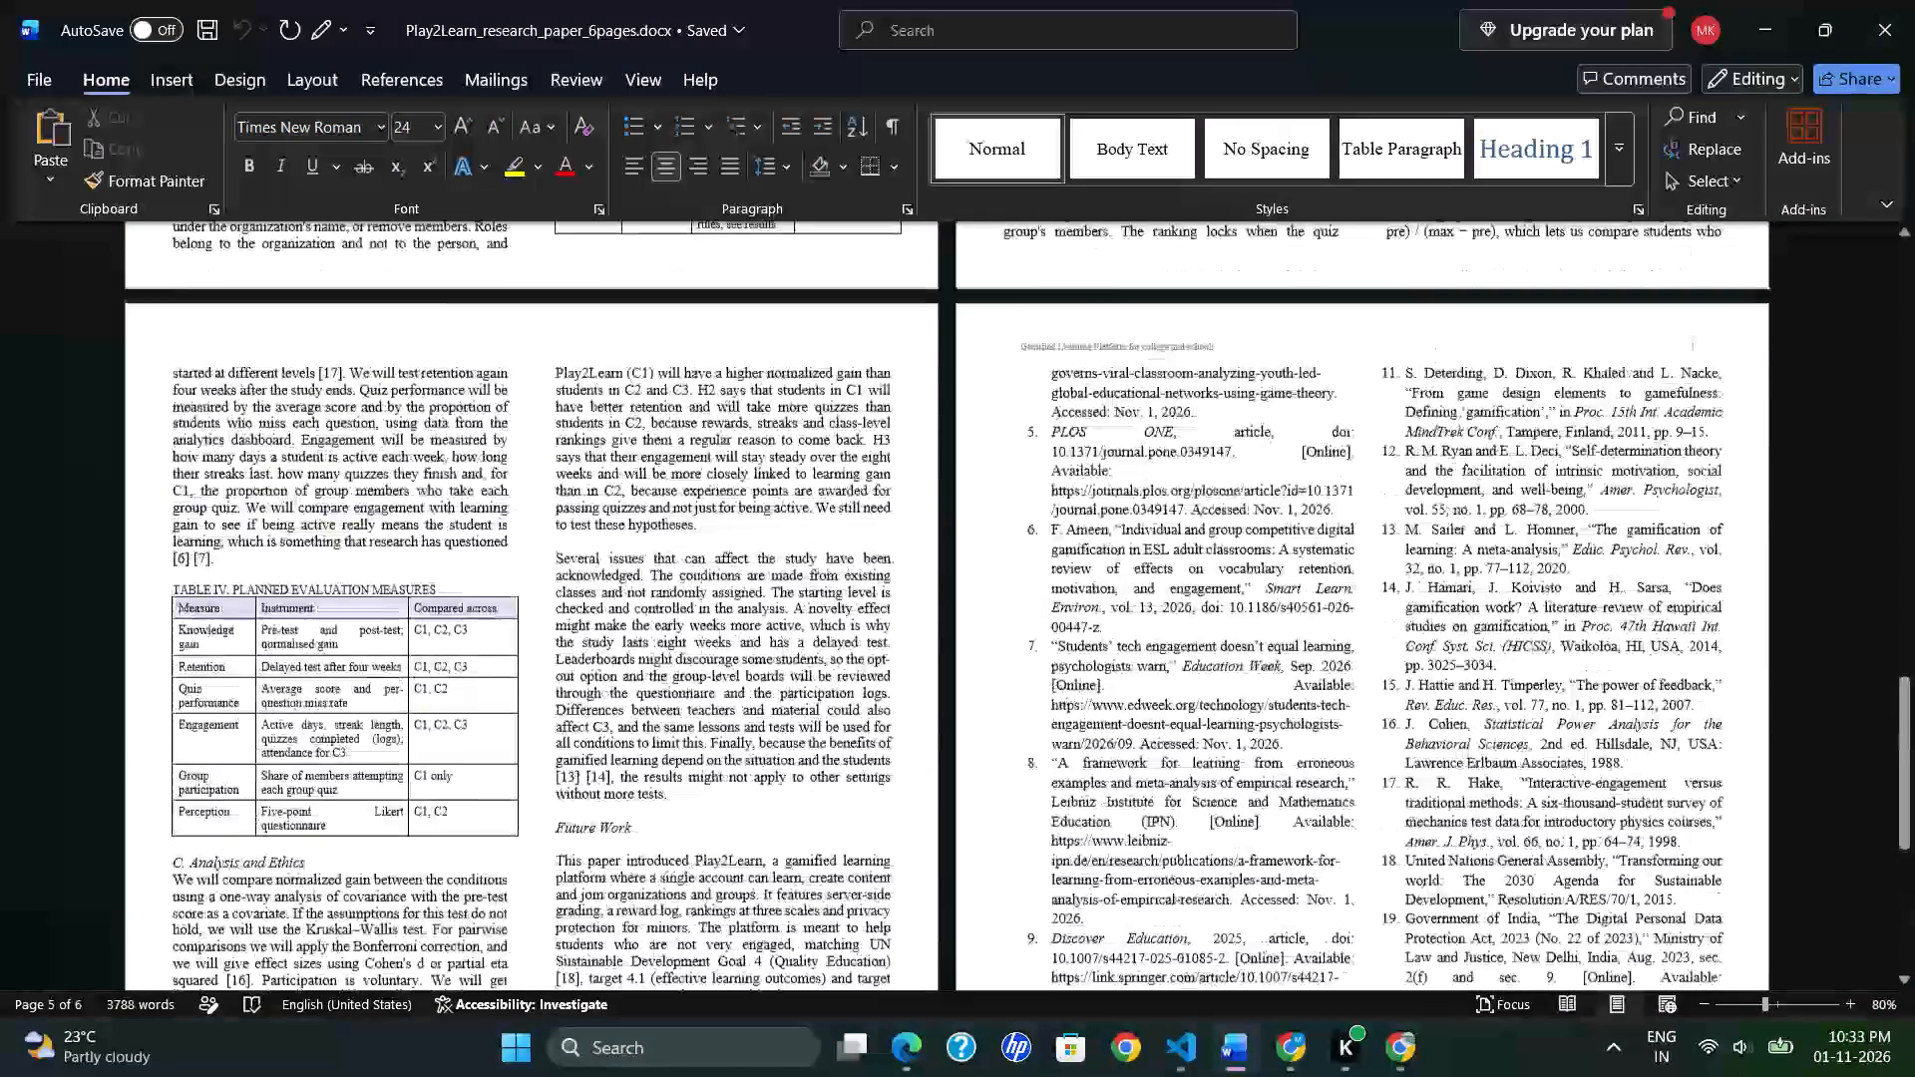
pyautogui.scroll(1, 1033, 669)
pyautogui.scroll(-1, 1143, 876)
pyautogui.scroll(1, 1143, 876)
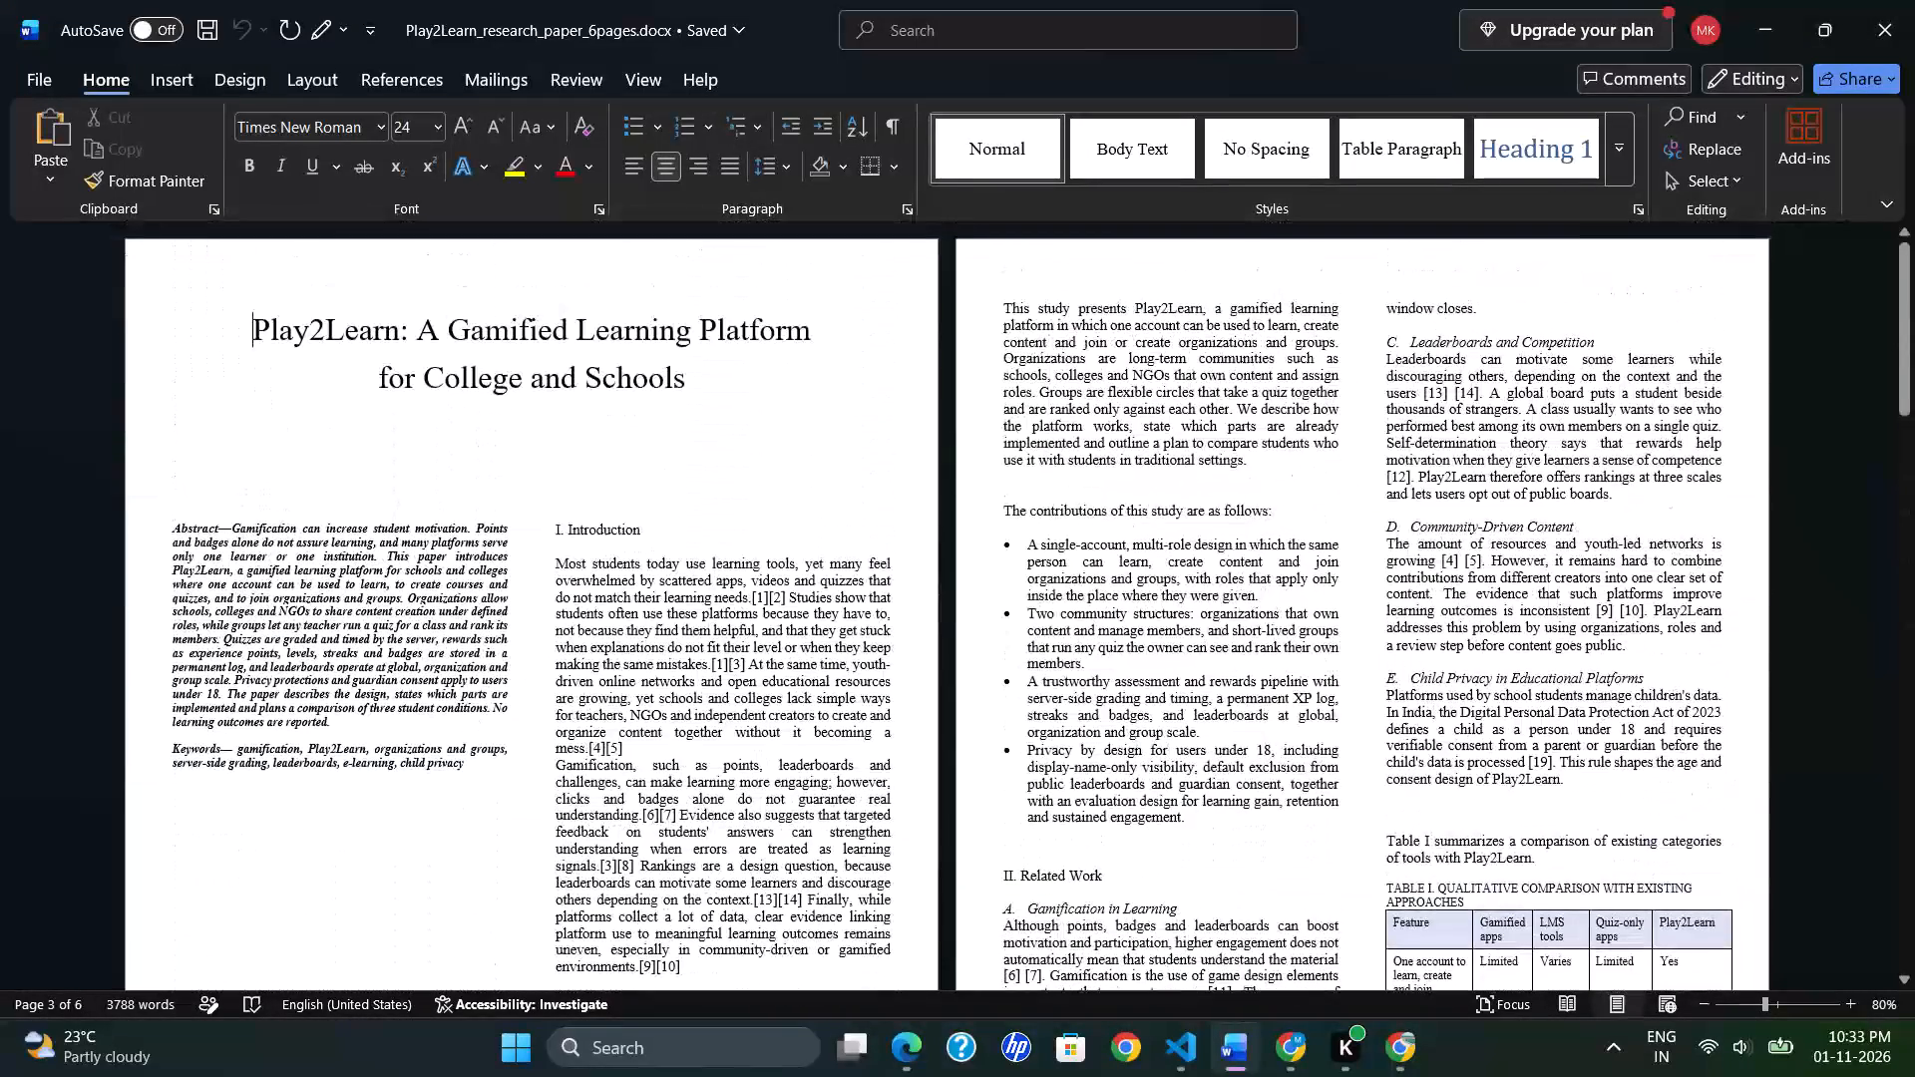
pyautogui.scroll(-1, 899, 740)
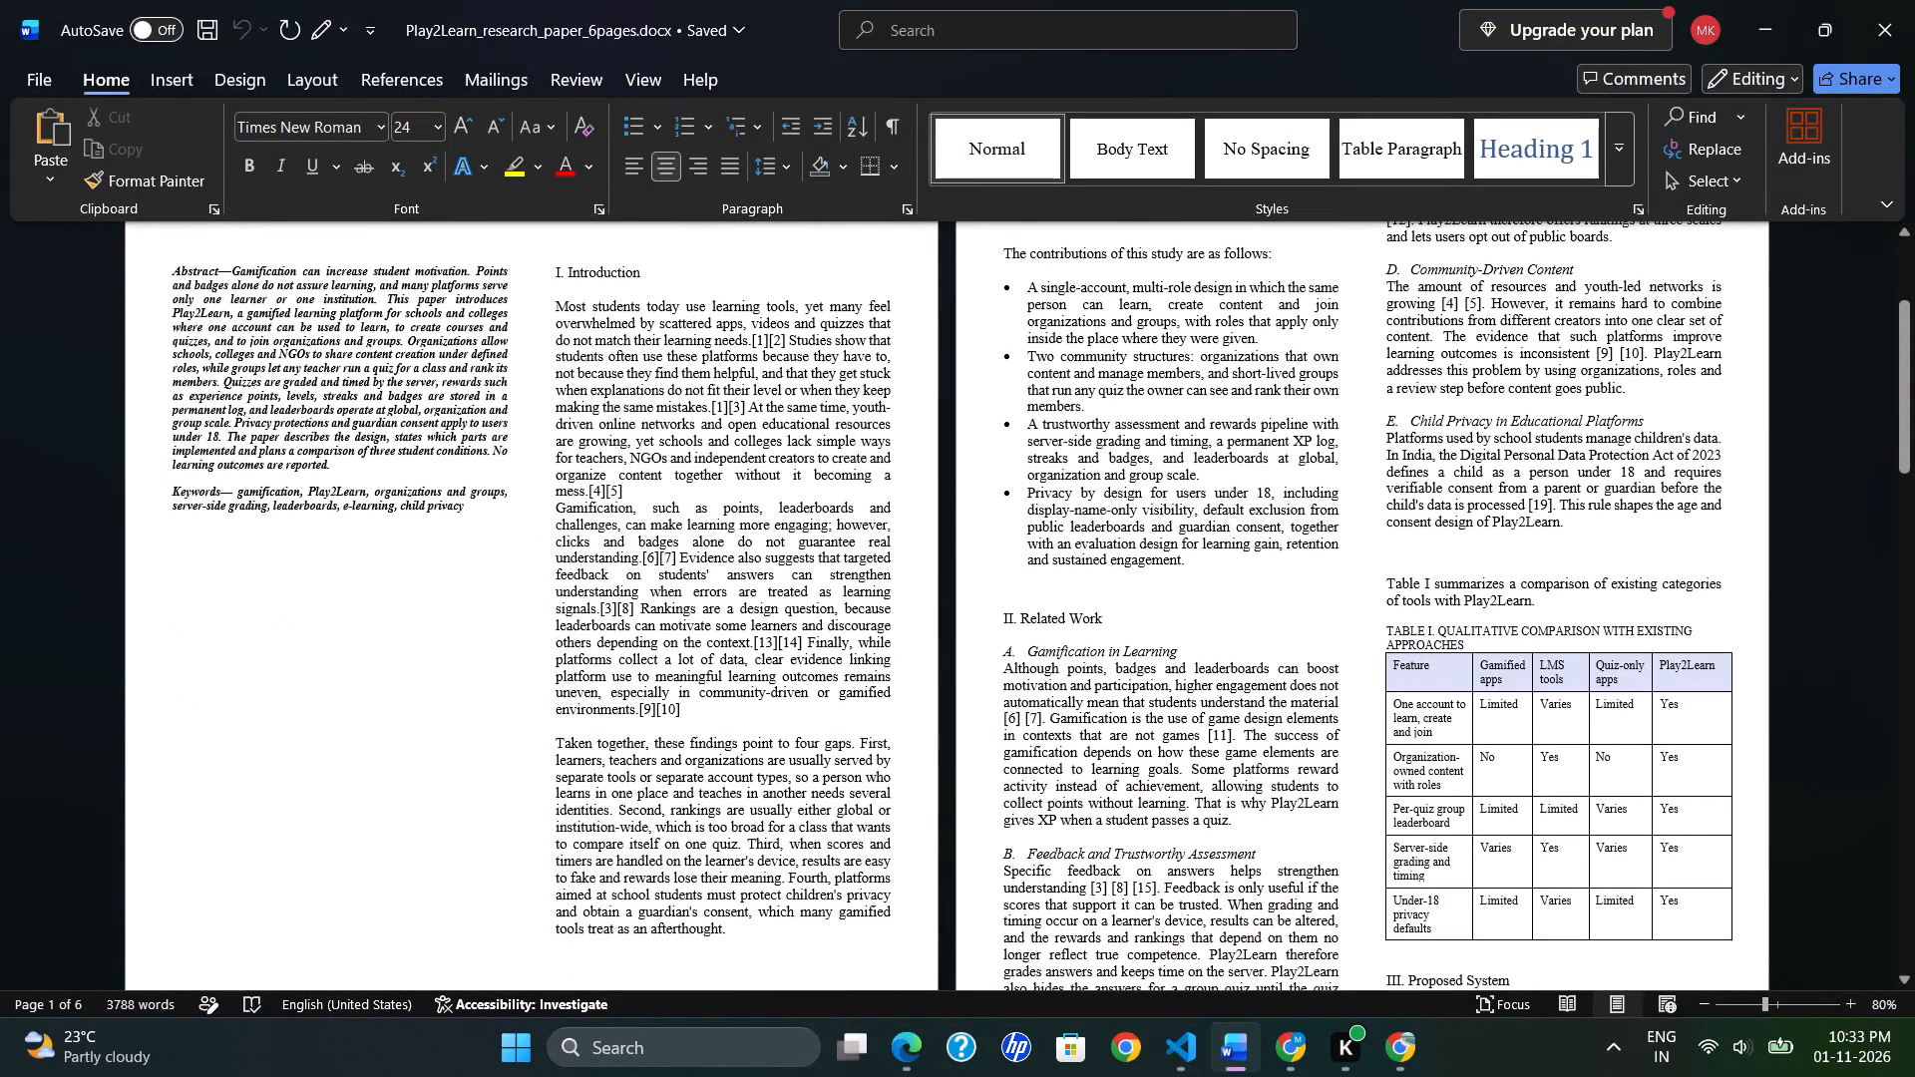
# Switch to Visual Studio Code and read play2learn-platform-guide.md from its introduction through Key words to the Who is who section.
pyautogui.click(1186, 1046)
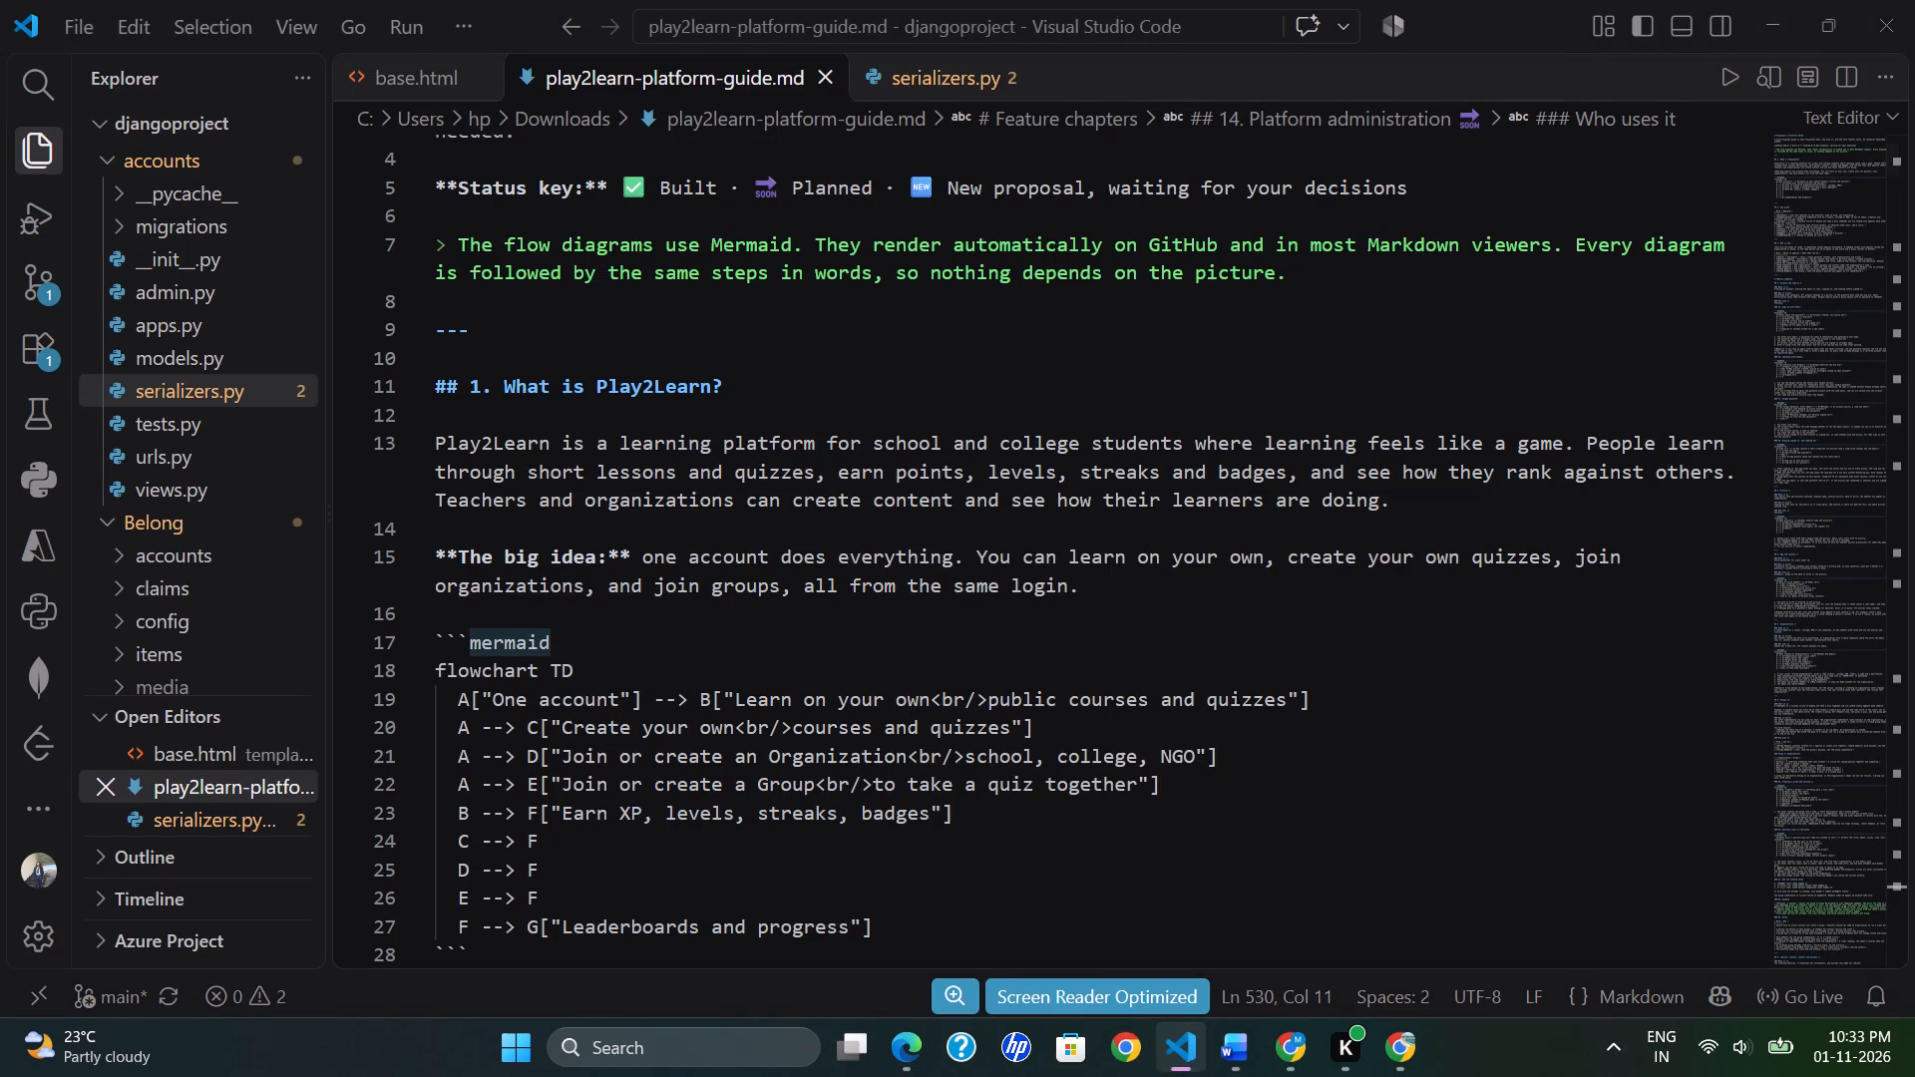
pyautogui.scroll(4, 1079, 676)
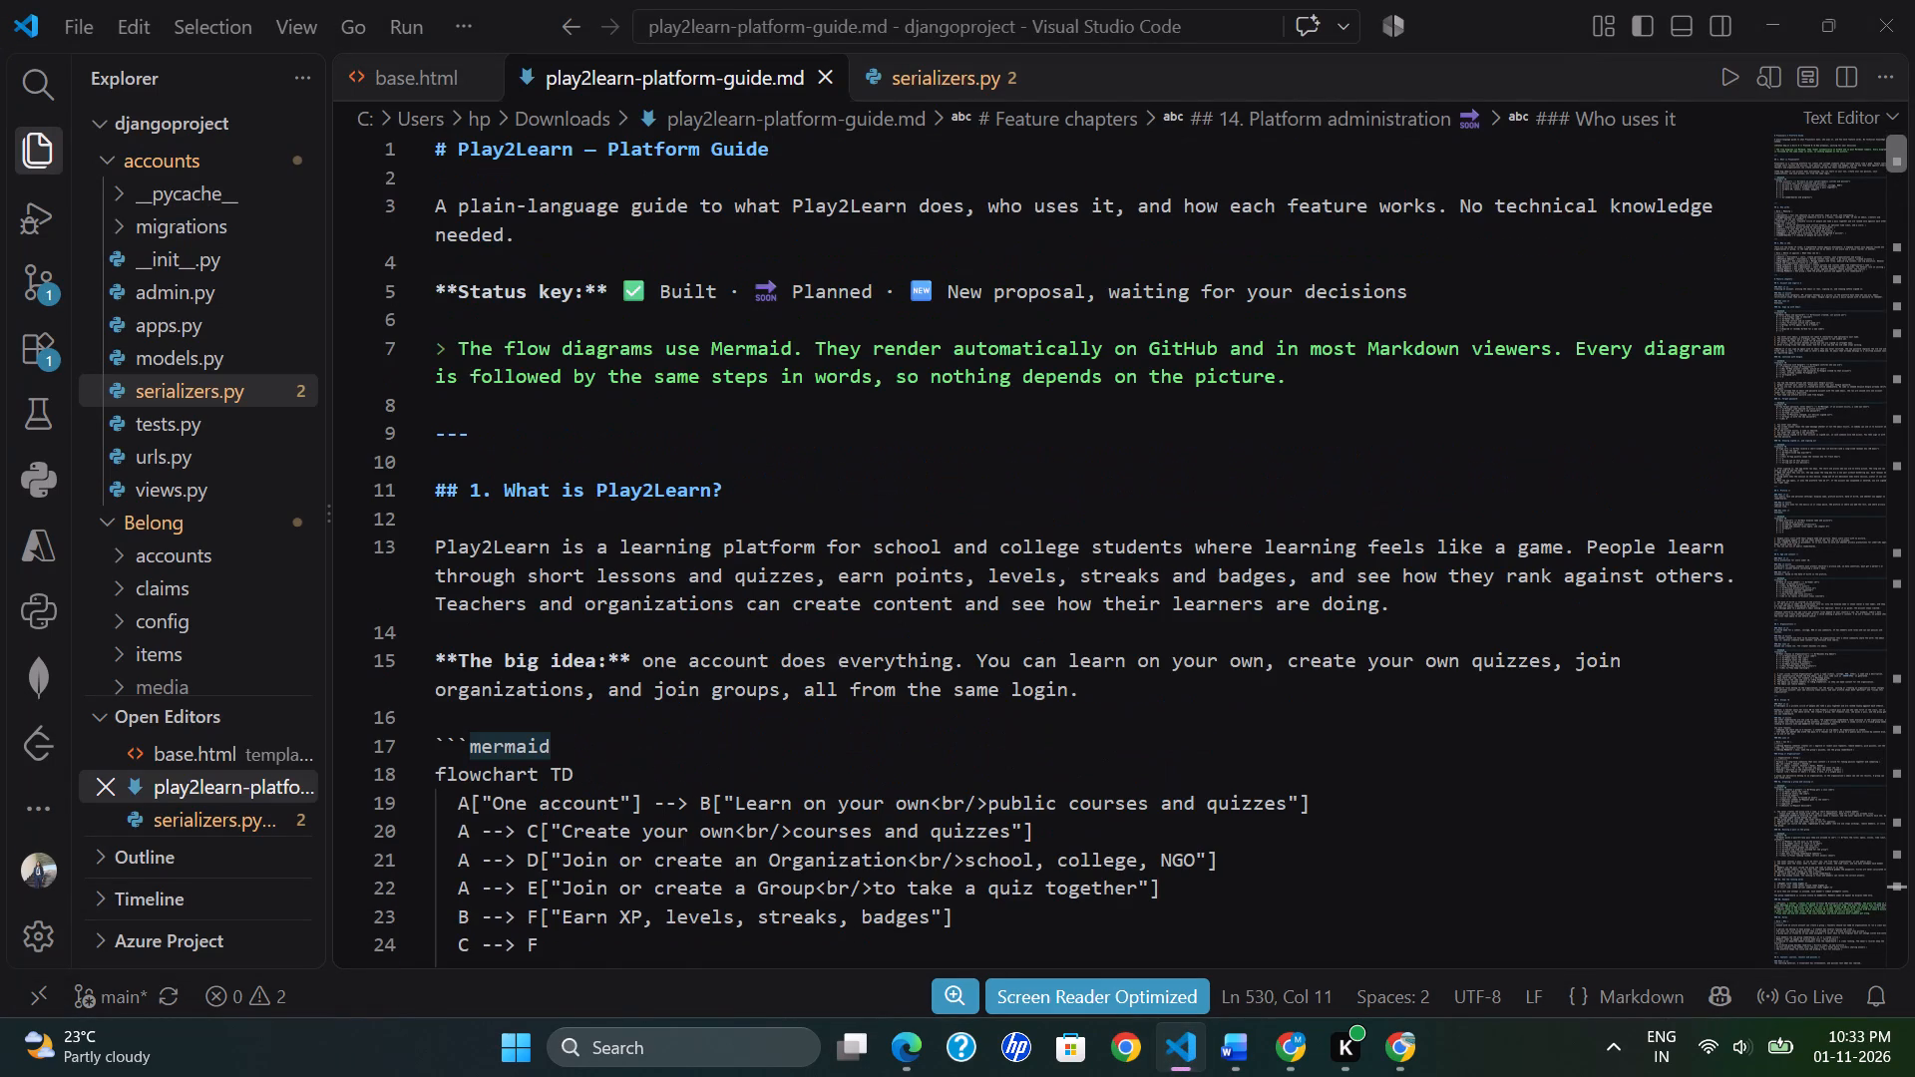
pyautogui.scroll(-3, 1079, 676)
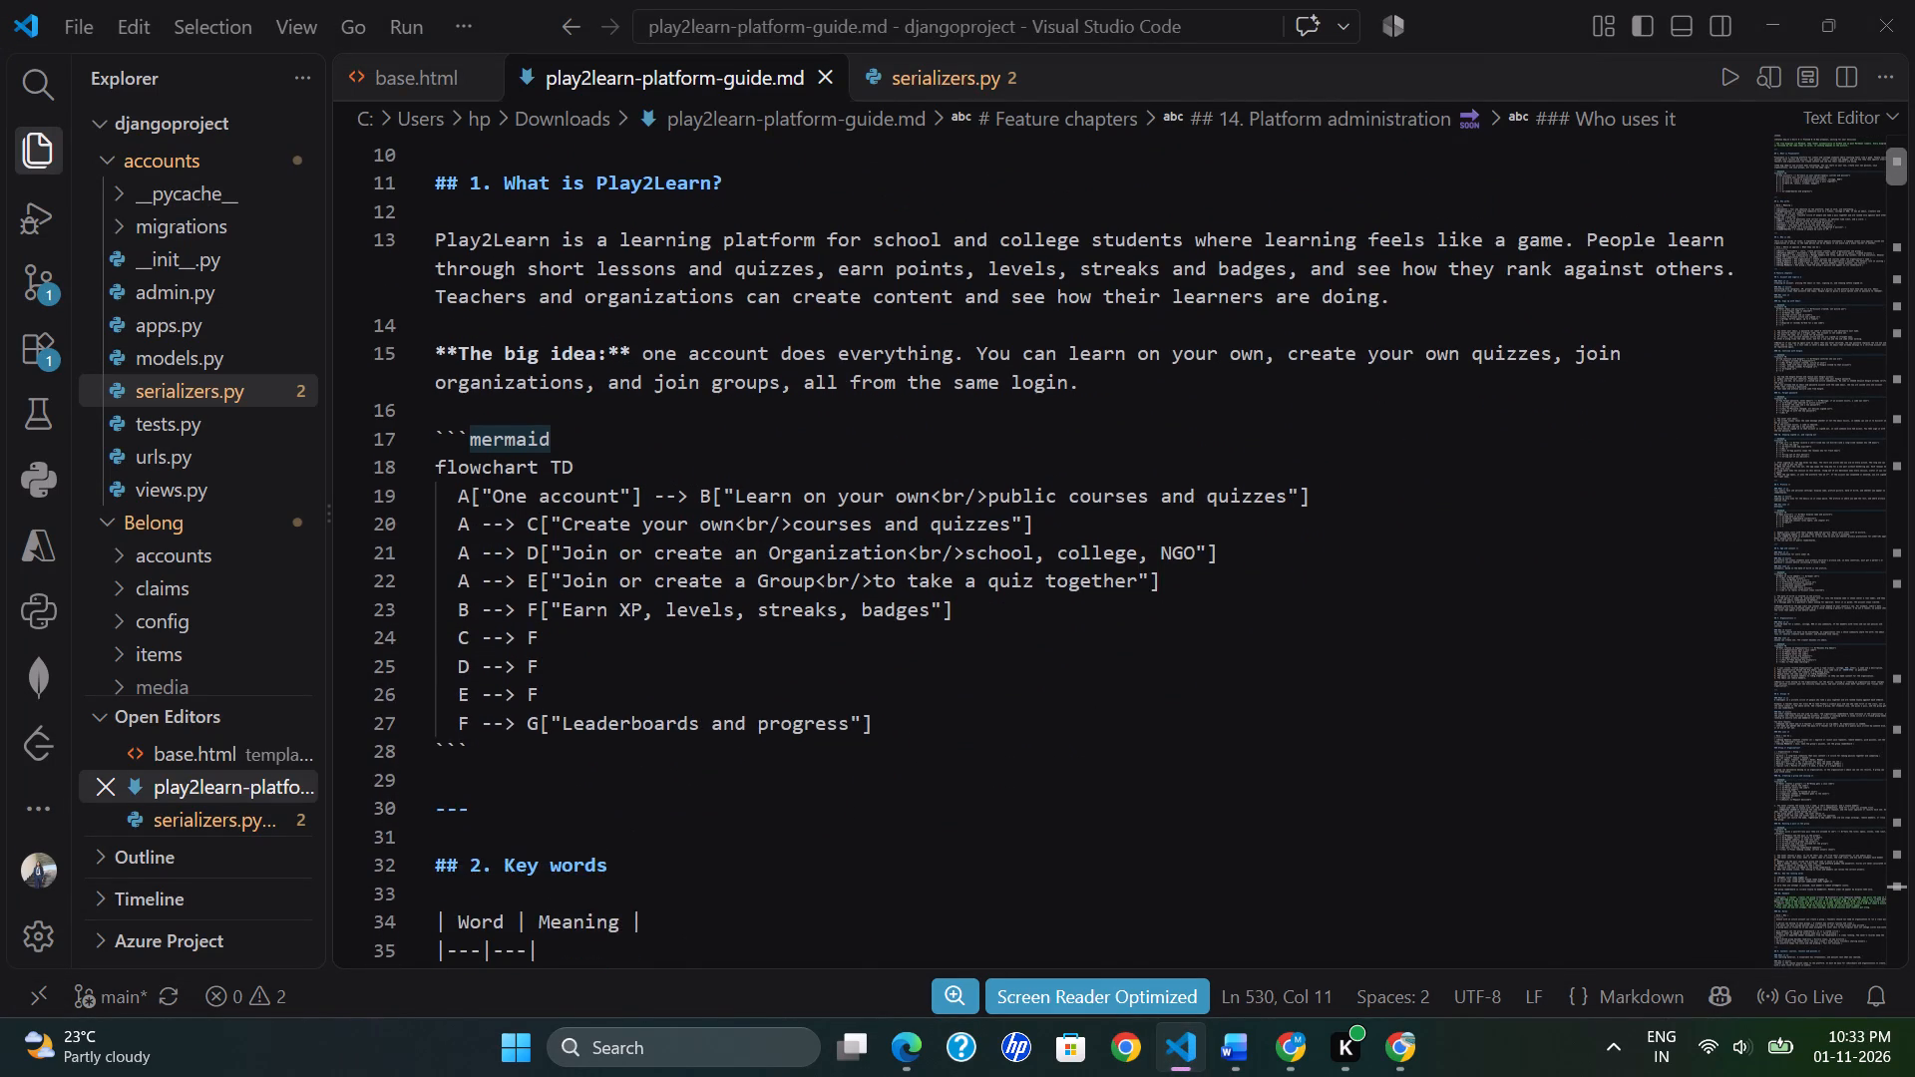
pyautogui.scroll(-6, 1172, 686)
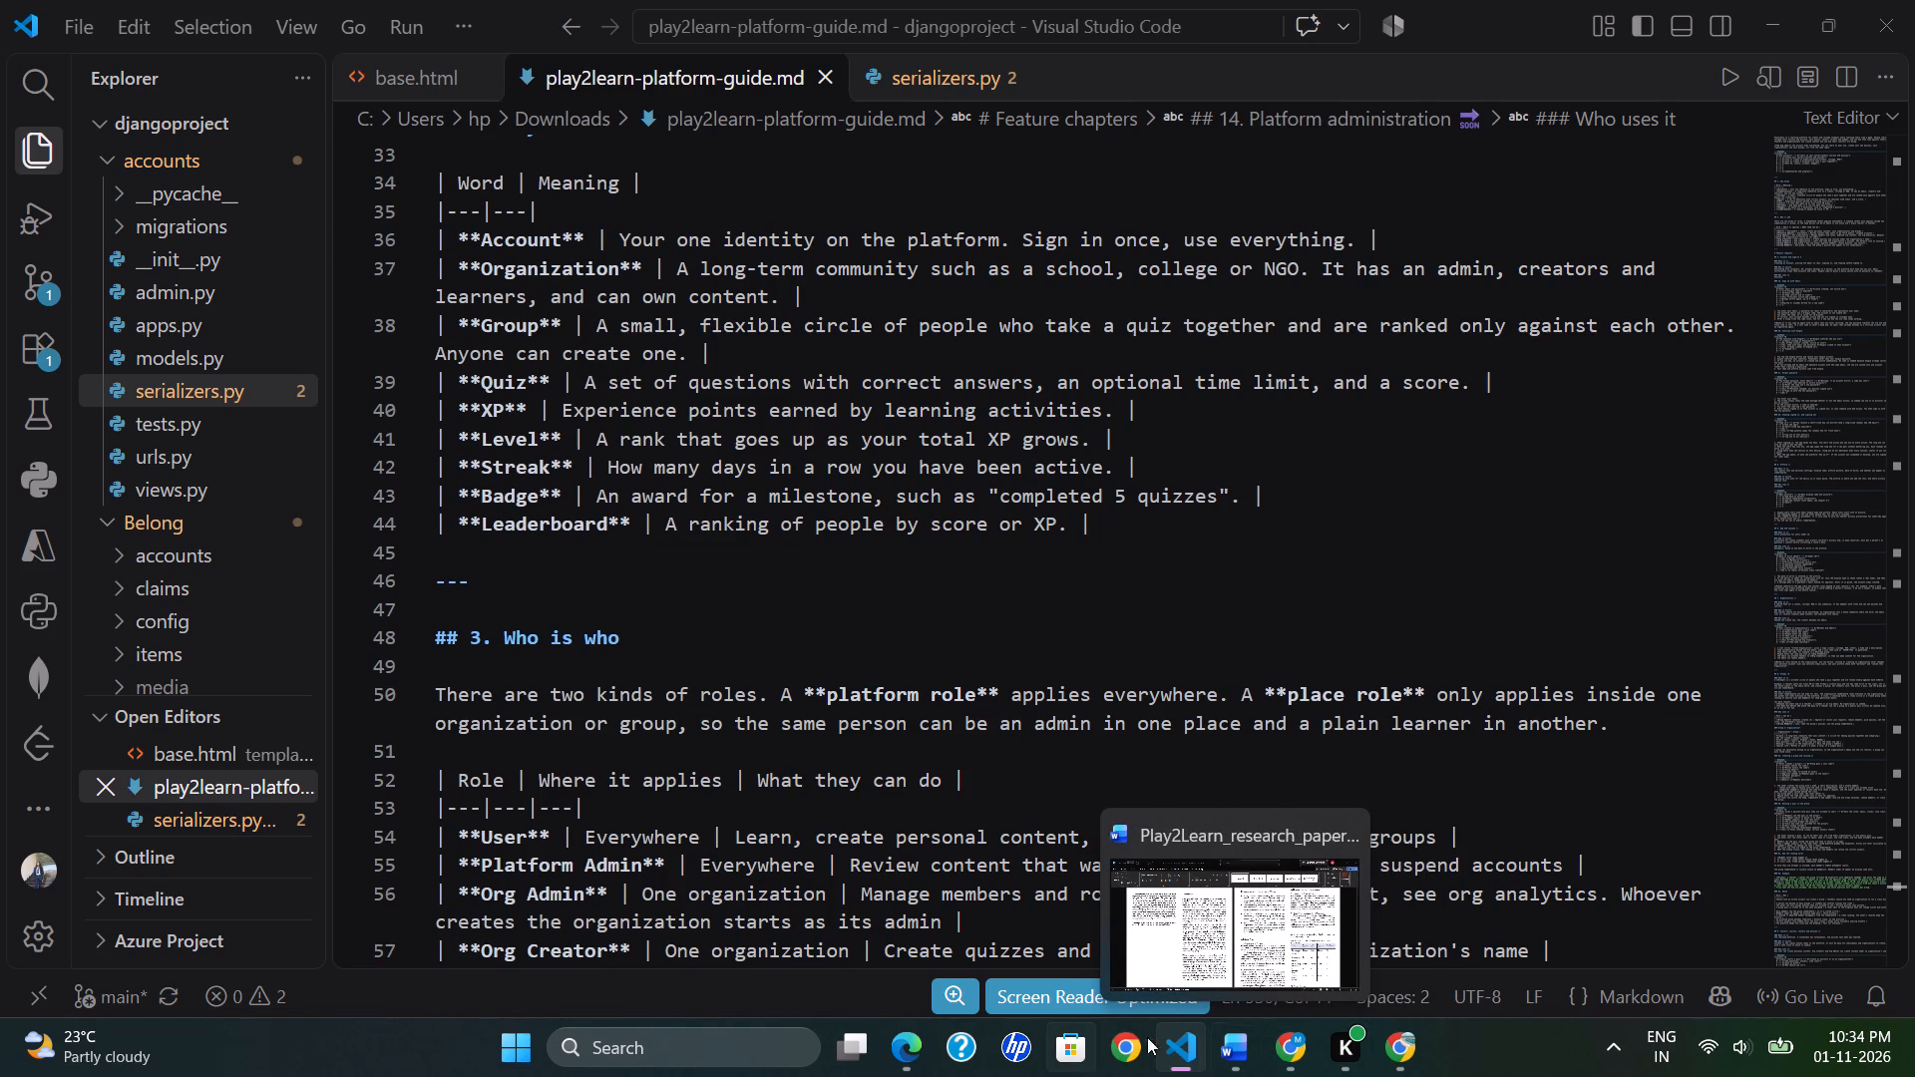
# Return to the six-page paper in Word and examine the abstract, Introduction and Related Work pages at different magnifications.
pyautogui.click(1217, 1053)
pyautogui.scroll(1, 1010, 651)
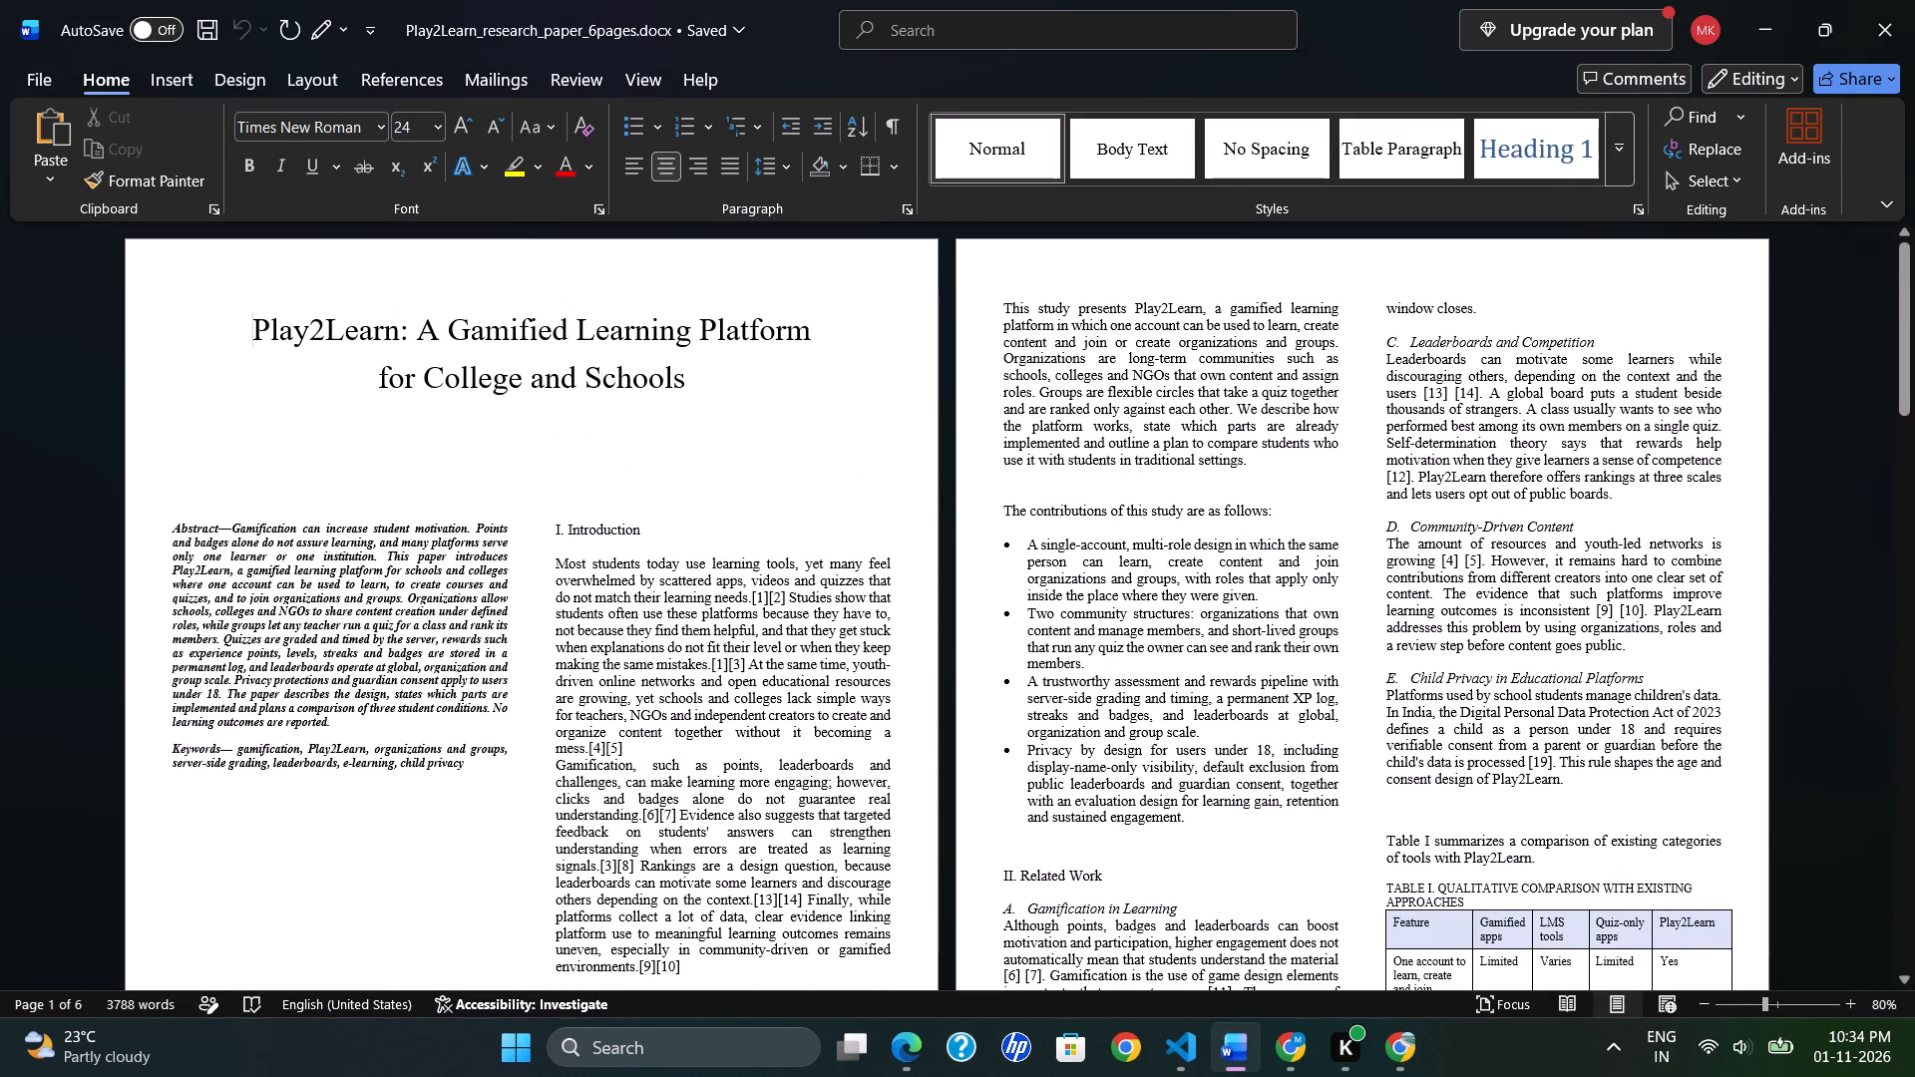
pyautogui.keyDown('ctrl'); pyautogui.scroll(6, 607, 509); pyautogui.keyUp('ctrl')
pyautogui.scroll(-1, 607, 509)
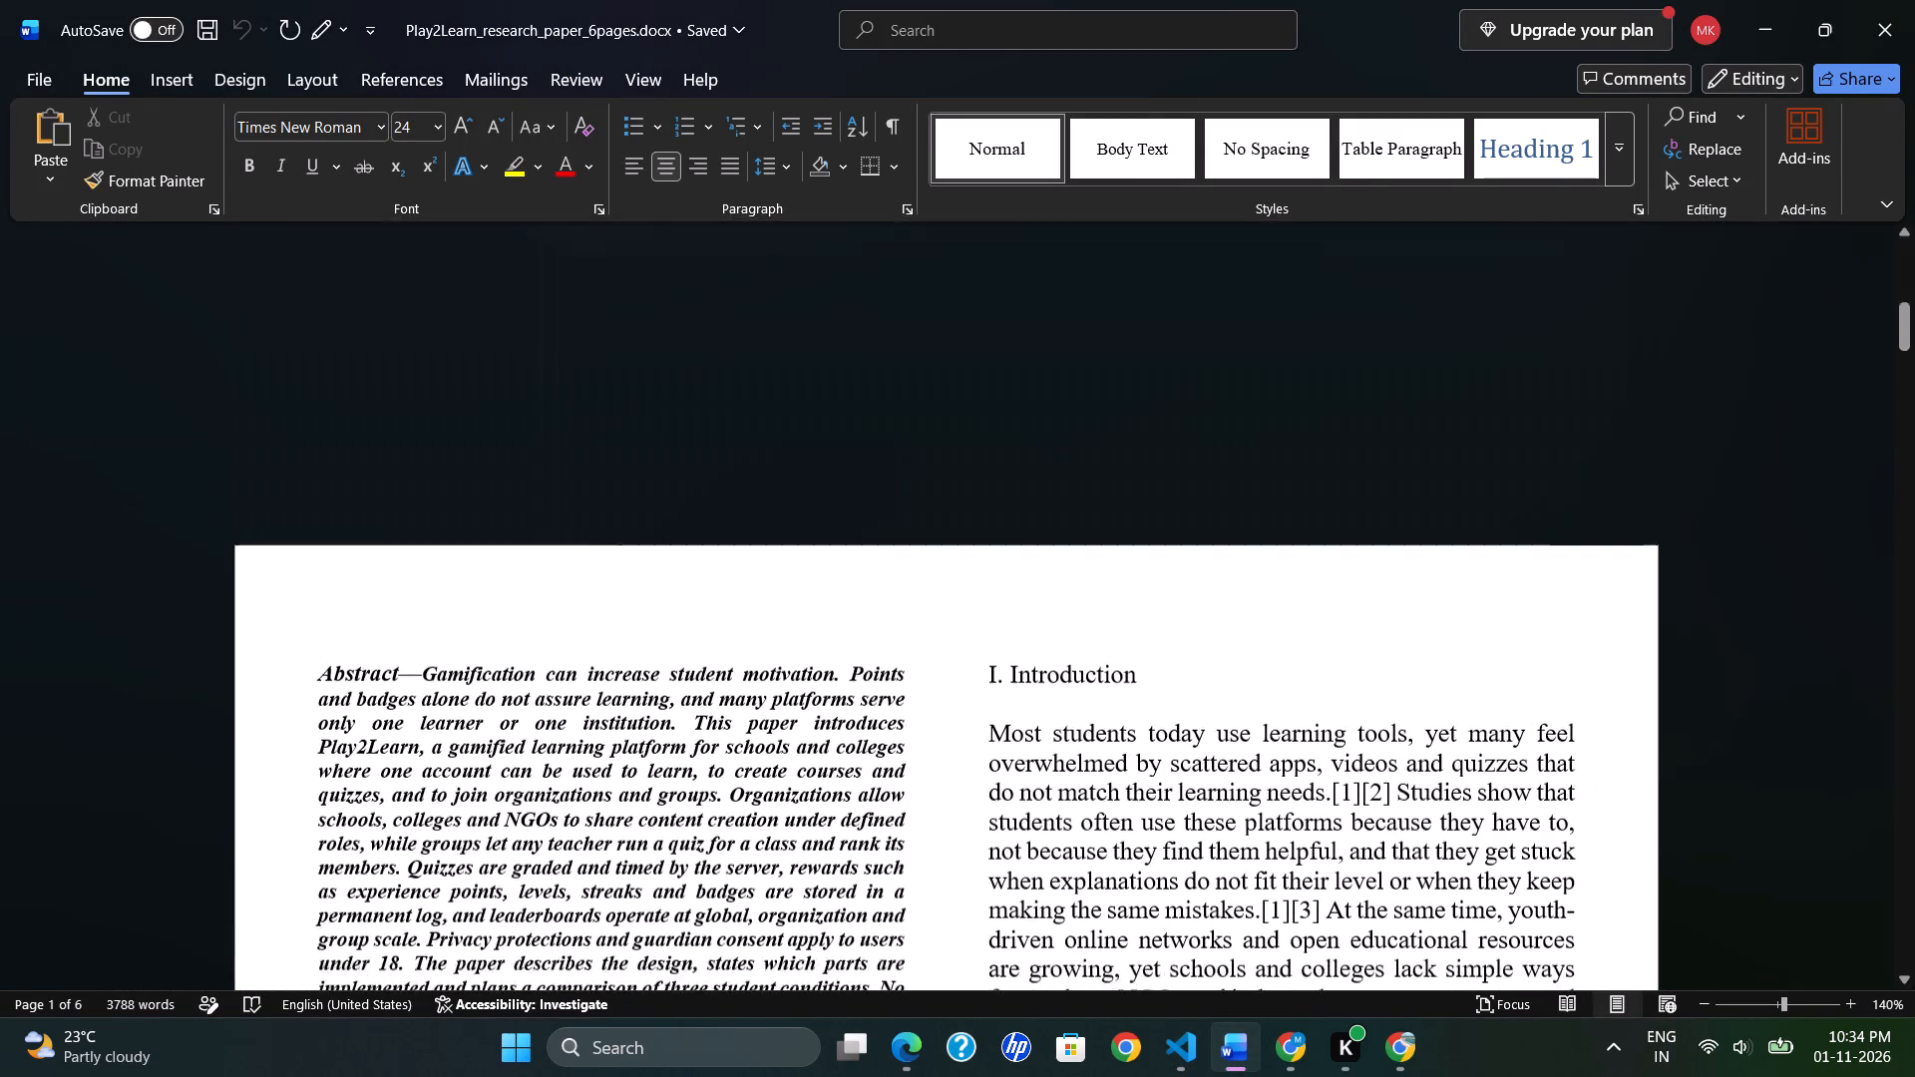
pyautogui.scroll(-1, 607, 509)
pyautogui.keyDown('ctrl'); pyautogui.scroll(-2, 607, 509); pyautogui.keyUp('ctrl')
pyautogui.scroll(1, 607, 509)
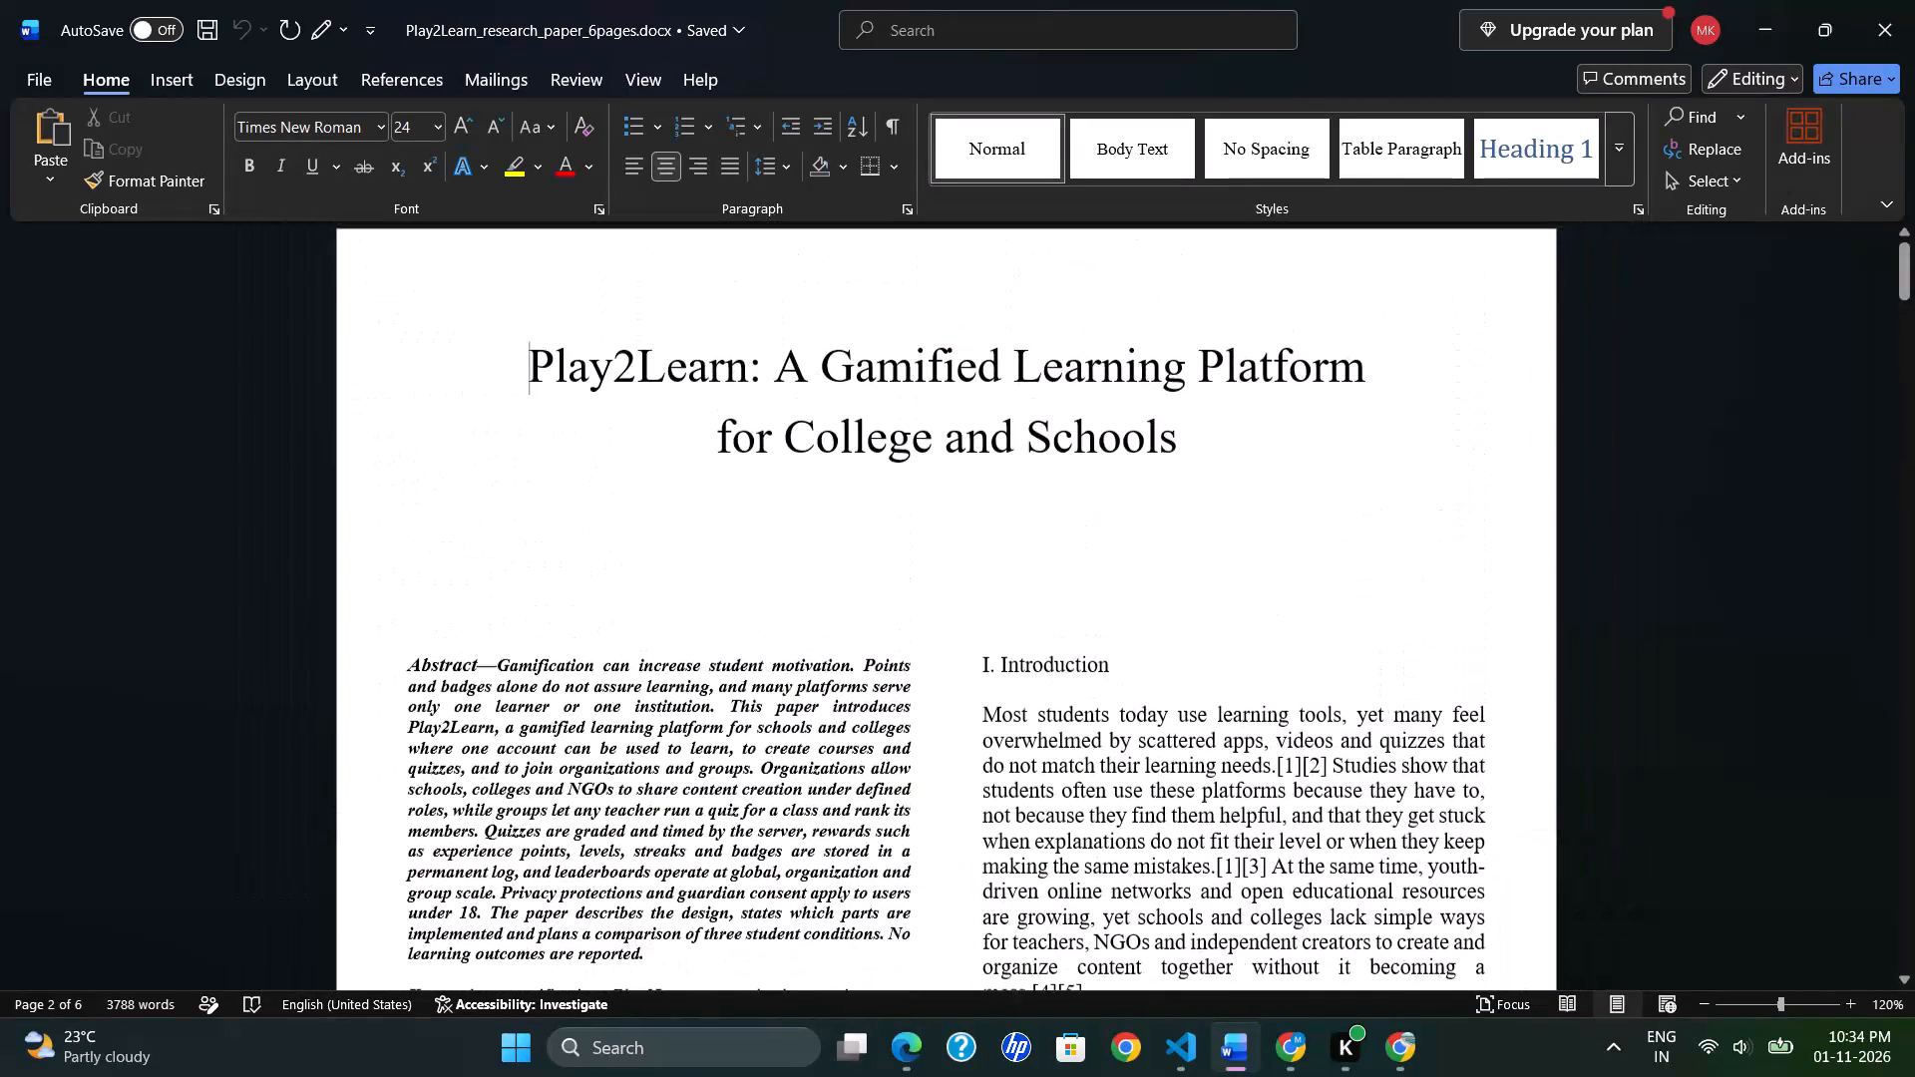
pyautogui.scroll(-1, 607, 509)
pyautogui.scroll(1, 607, 509)
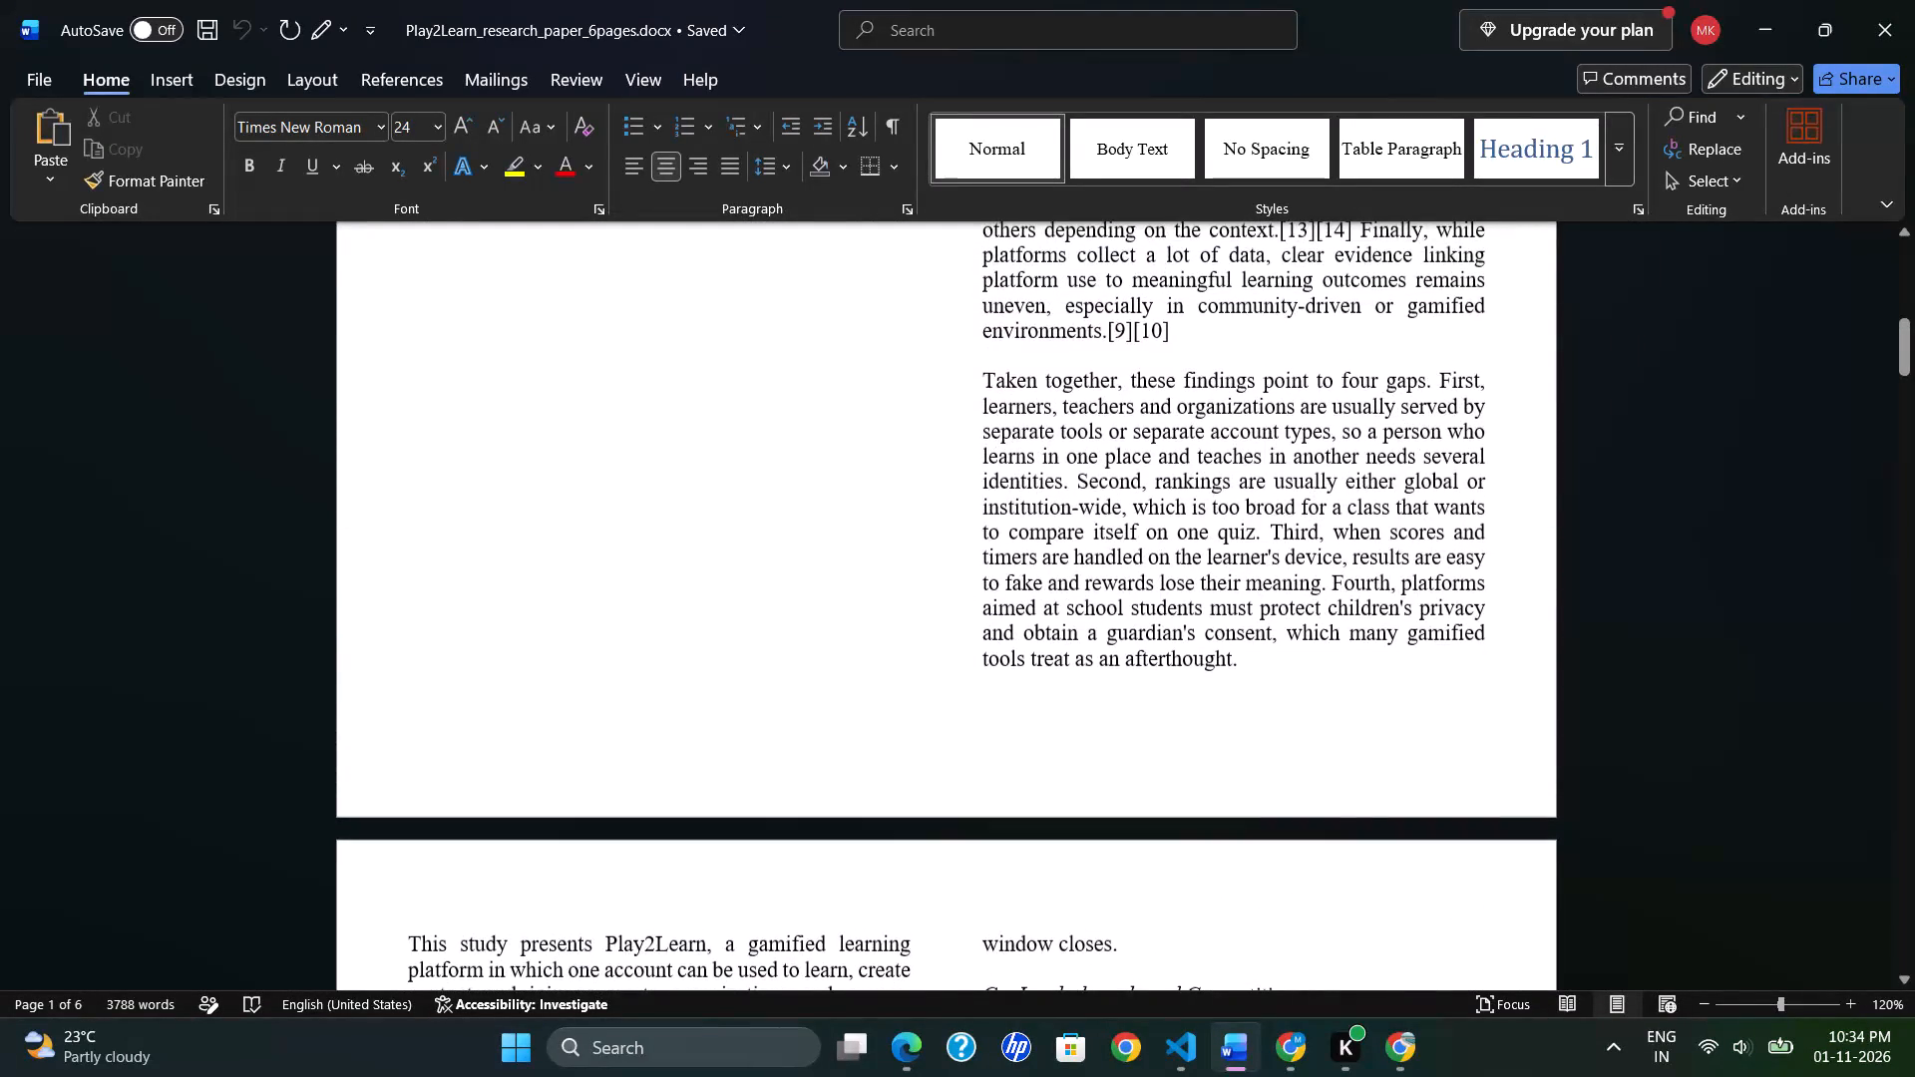
pyautogui.keyDown('ctrl'); pyautogui.scroll(-4, 607, 509); pyautogui.keyUp('ctrl')
pyautogui.scroll(1, 607, 509)
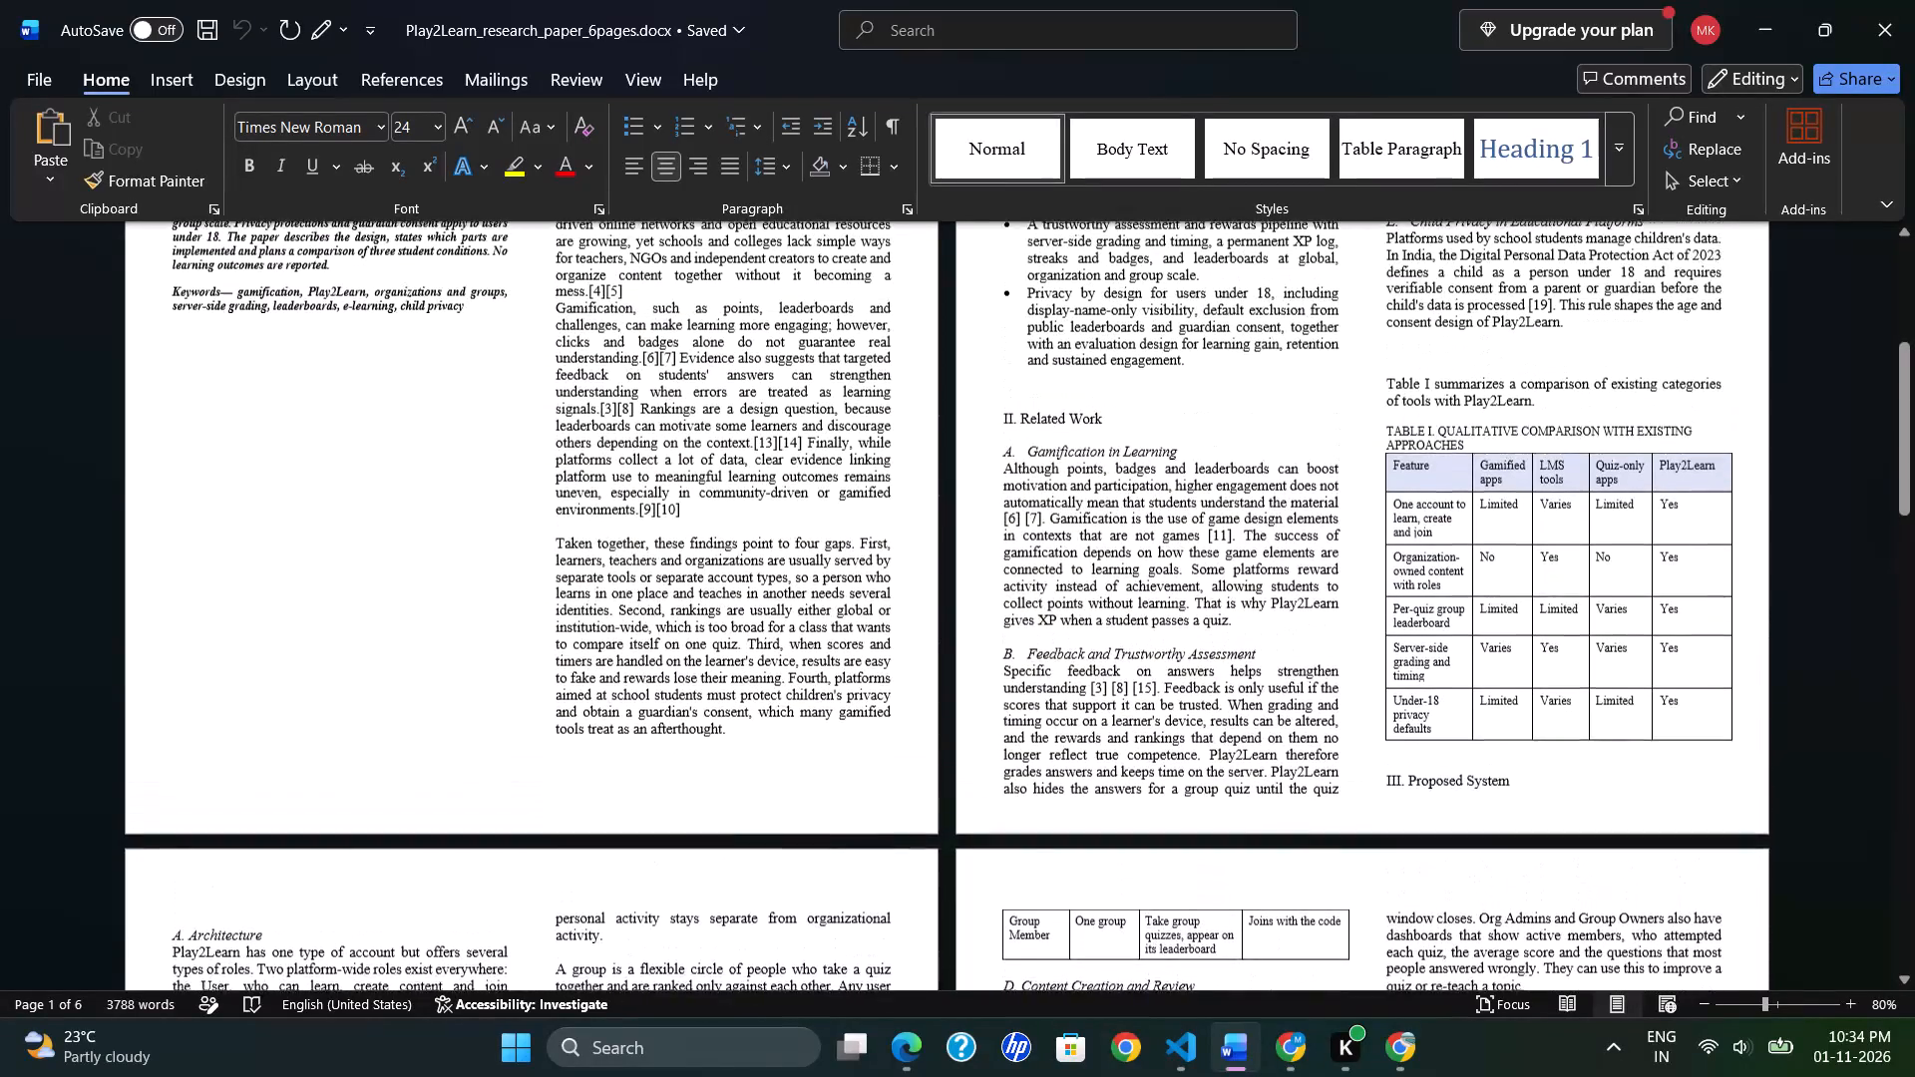
pyautogui.keyDown('ctrl'); pyautogui.scroll(2, 288, 516); pyautogui.keyUp('ctrl')
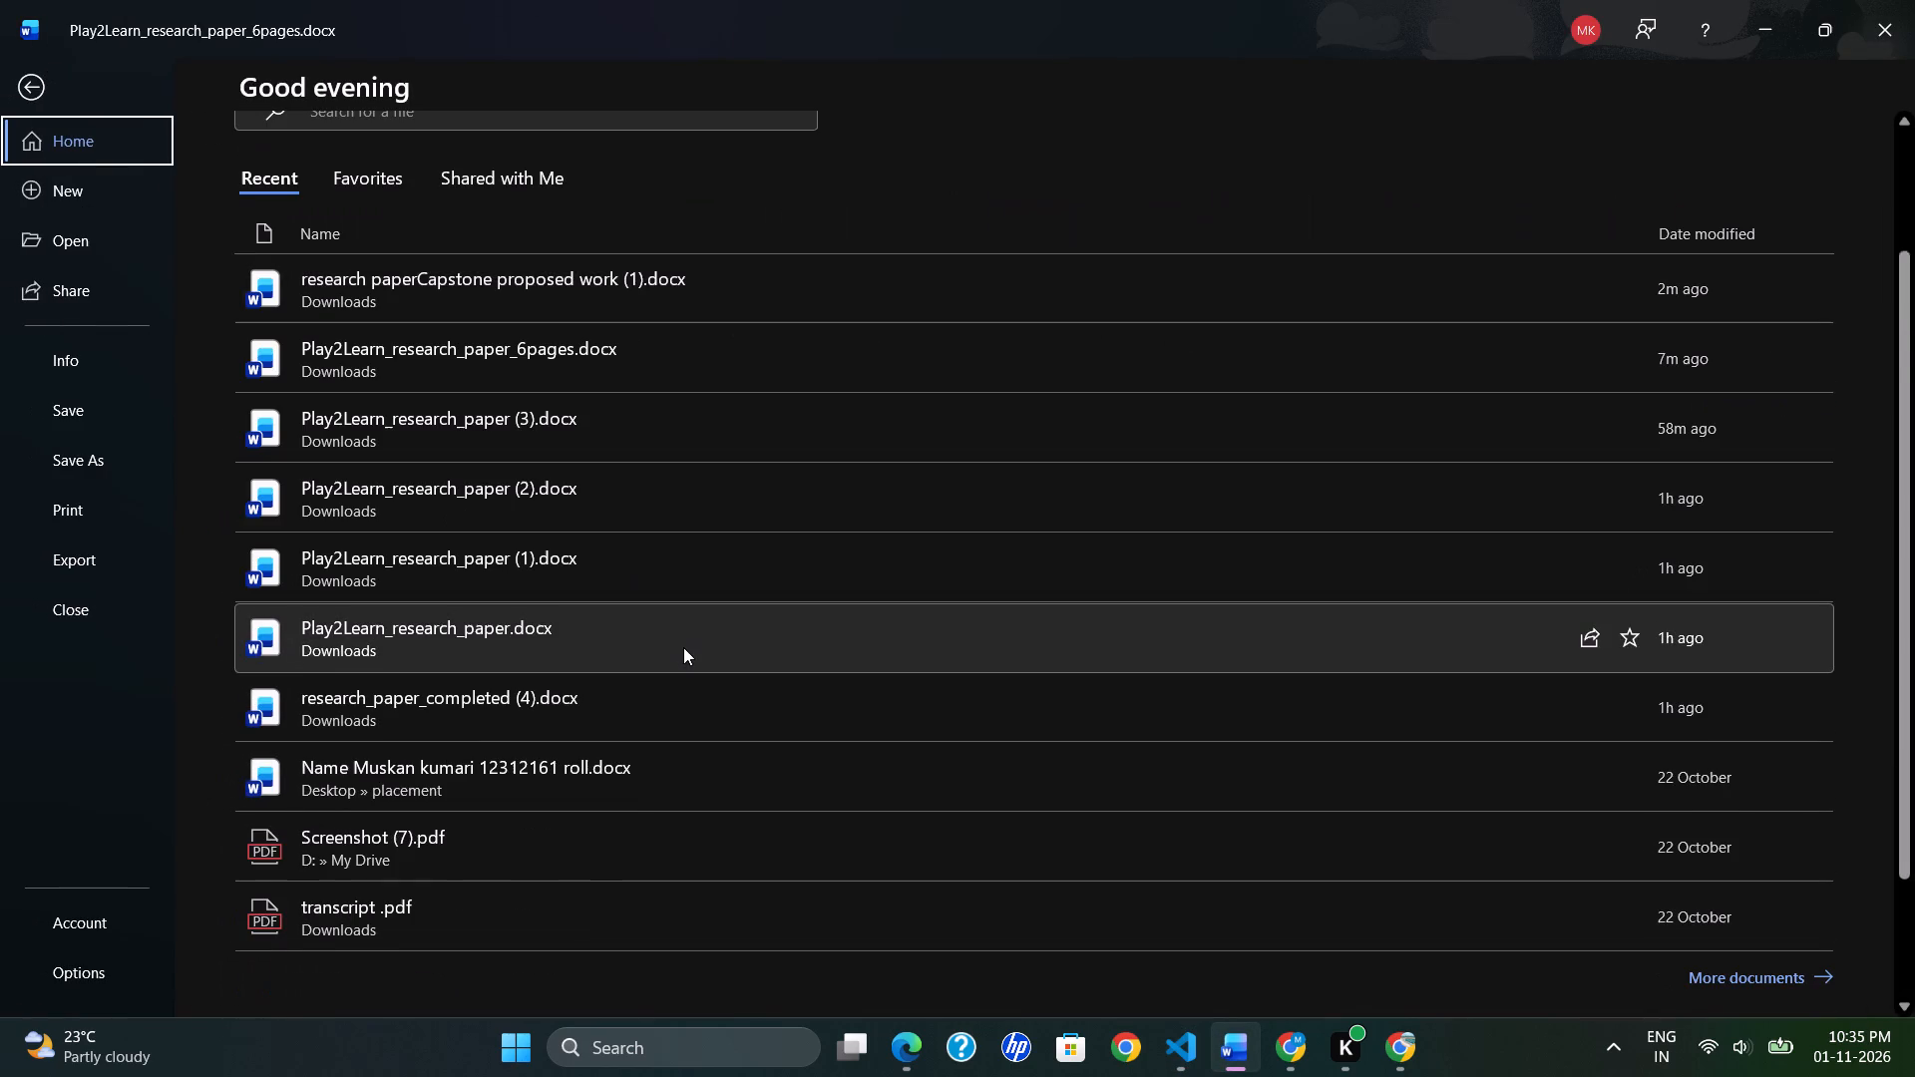
pyautogui.scroll(-1, 683, 647)
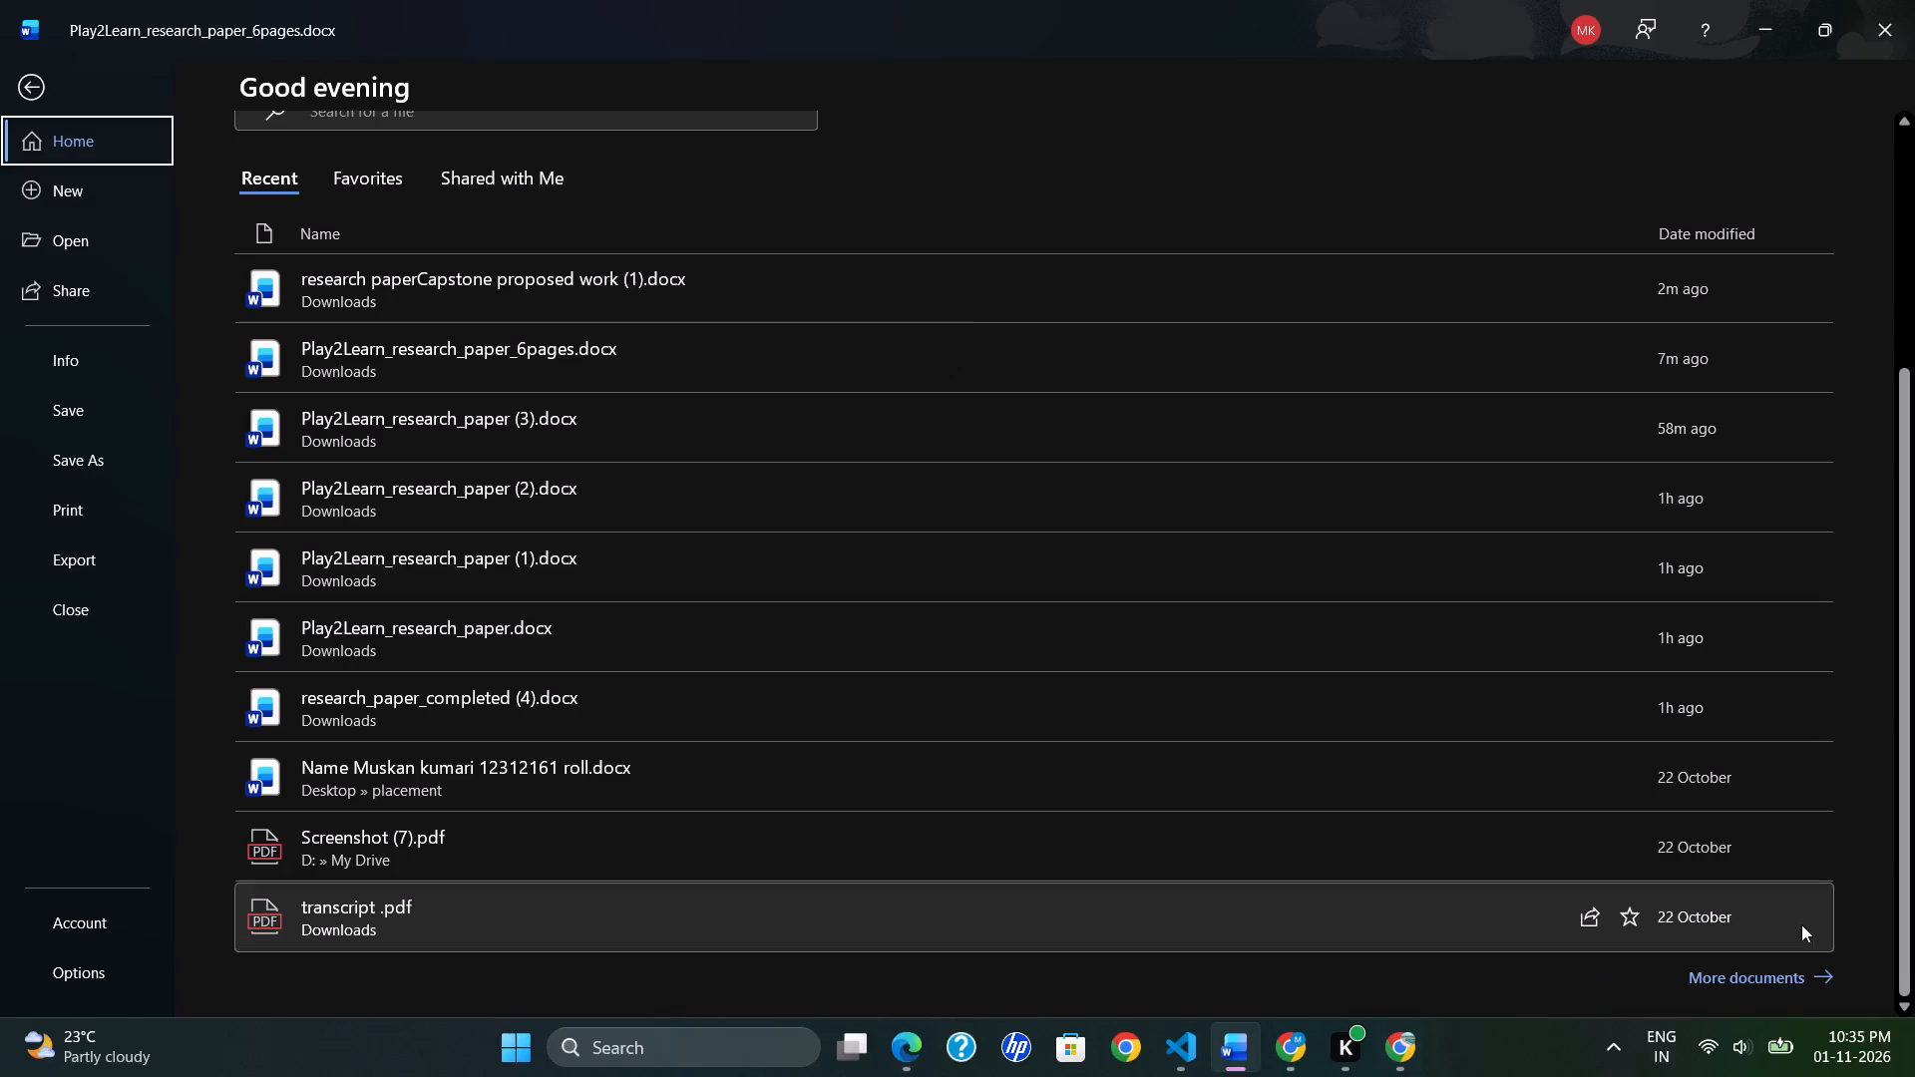
pyautogui.click(1777, 974)
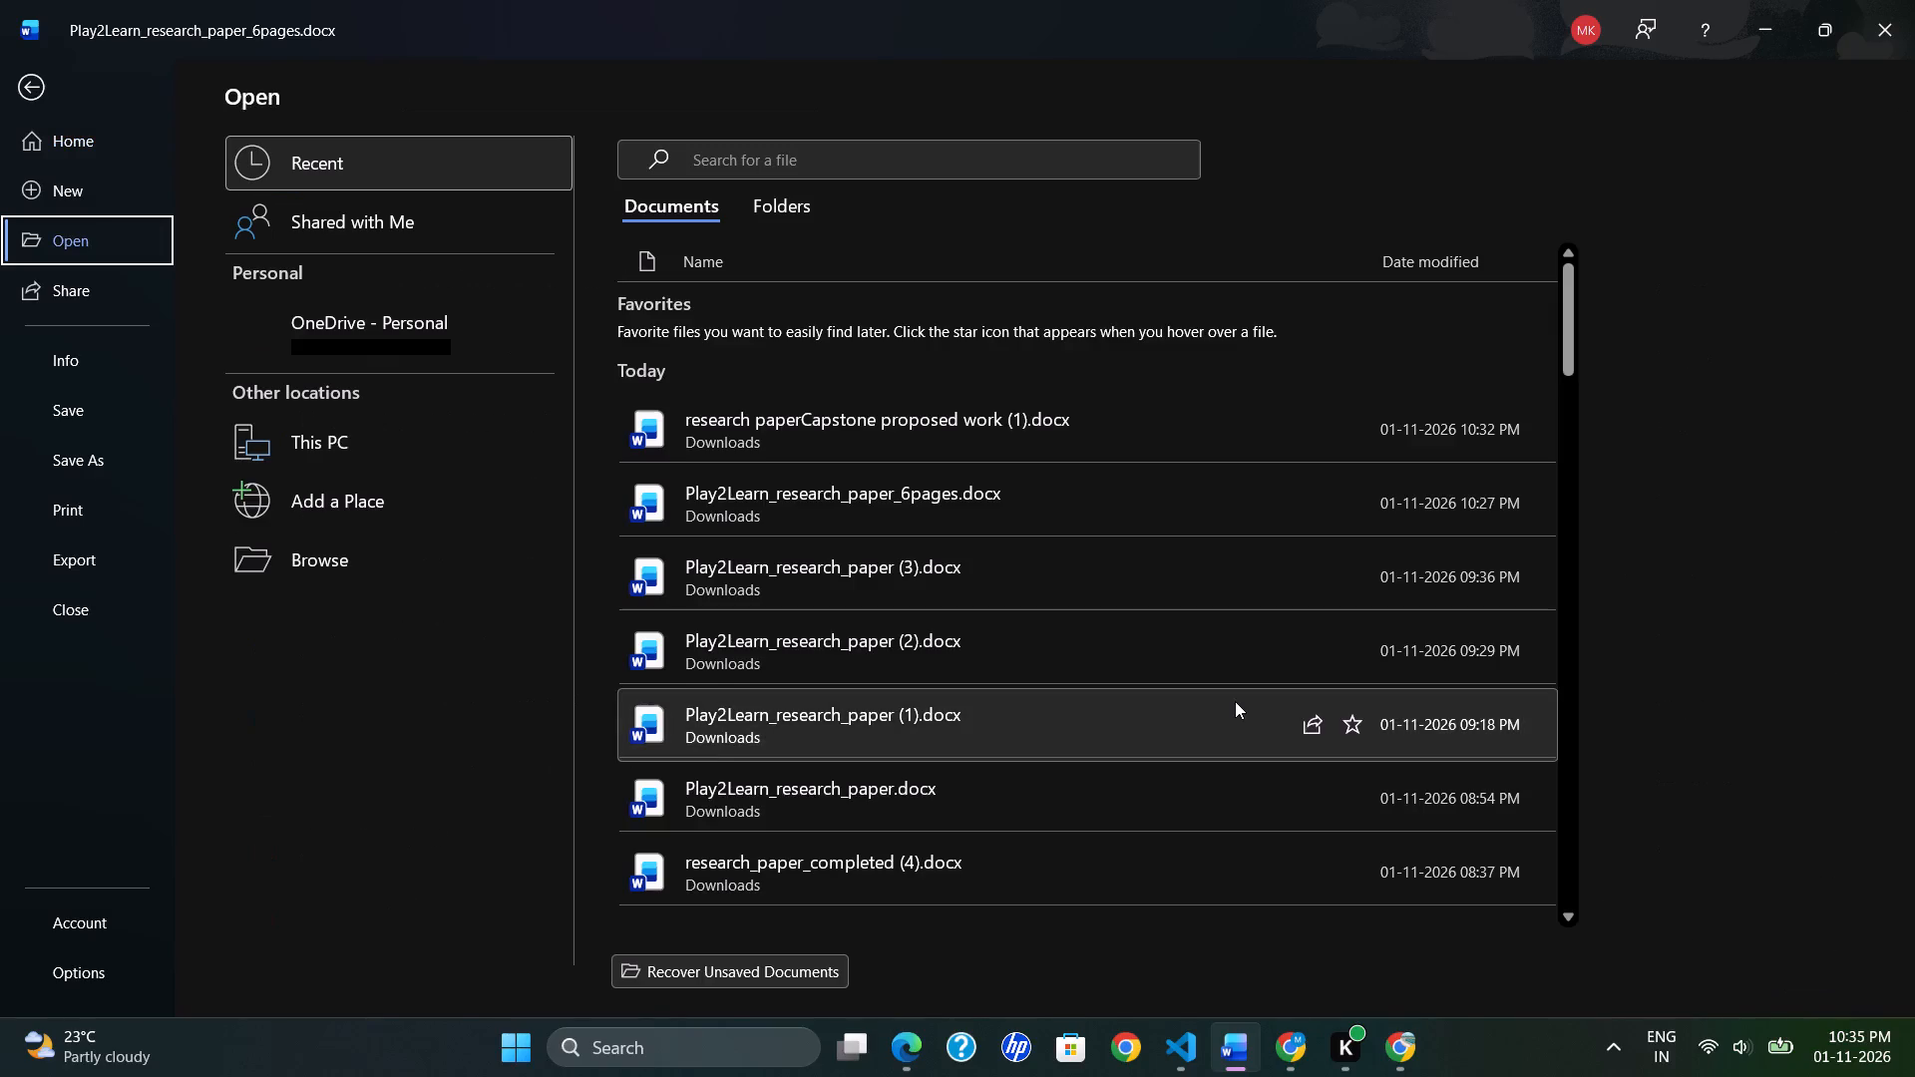
pyautogui.scroll(-1, 1235, 701)
pyautogui.scroll(-4, 1079, 826)
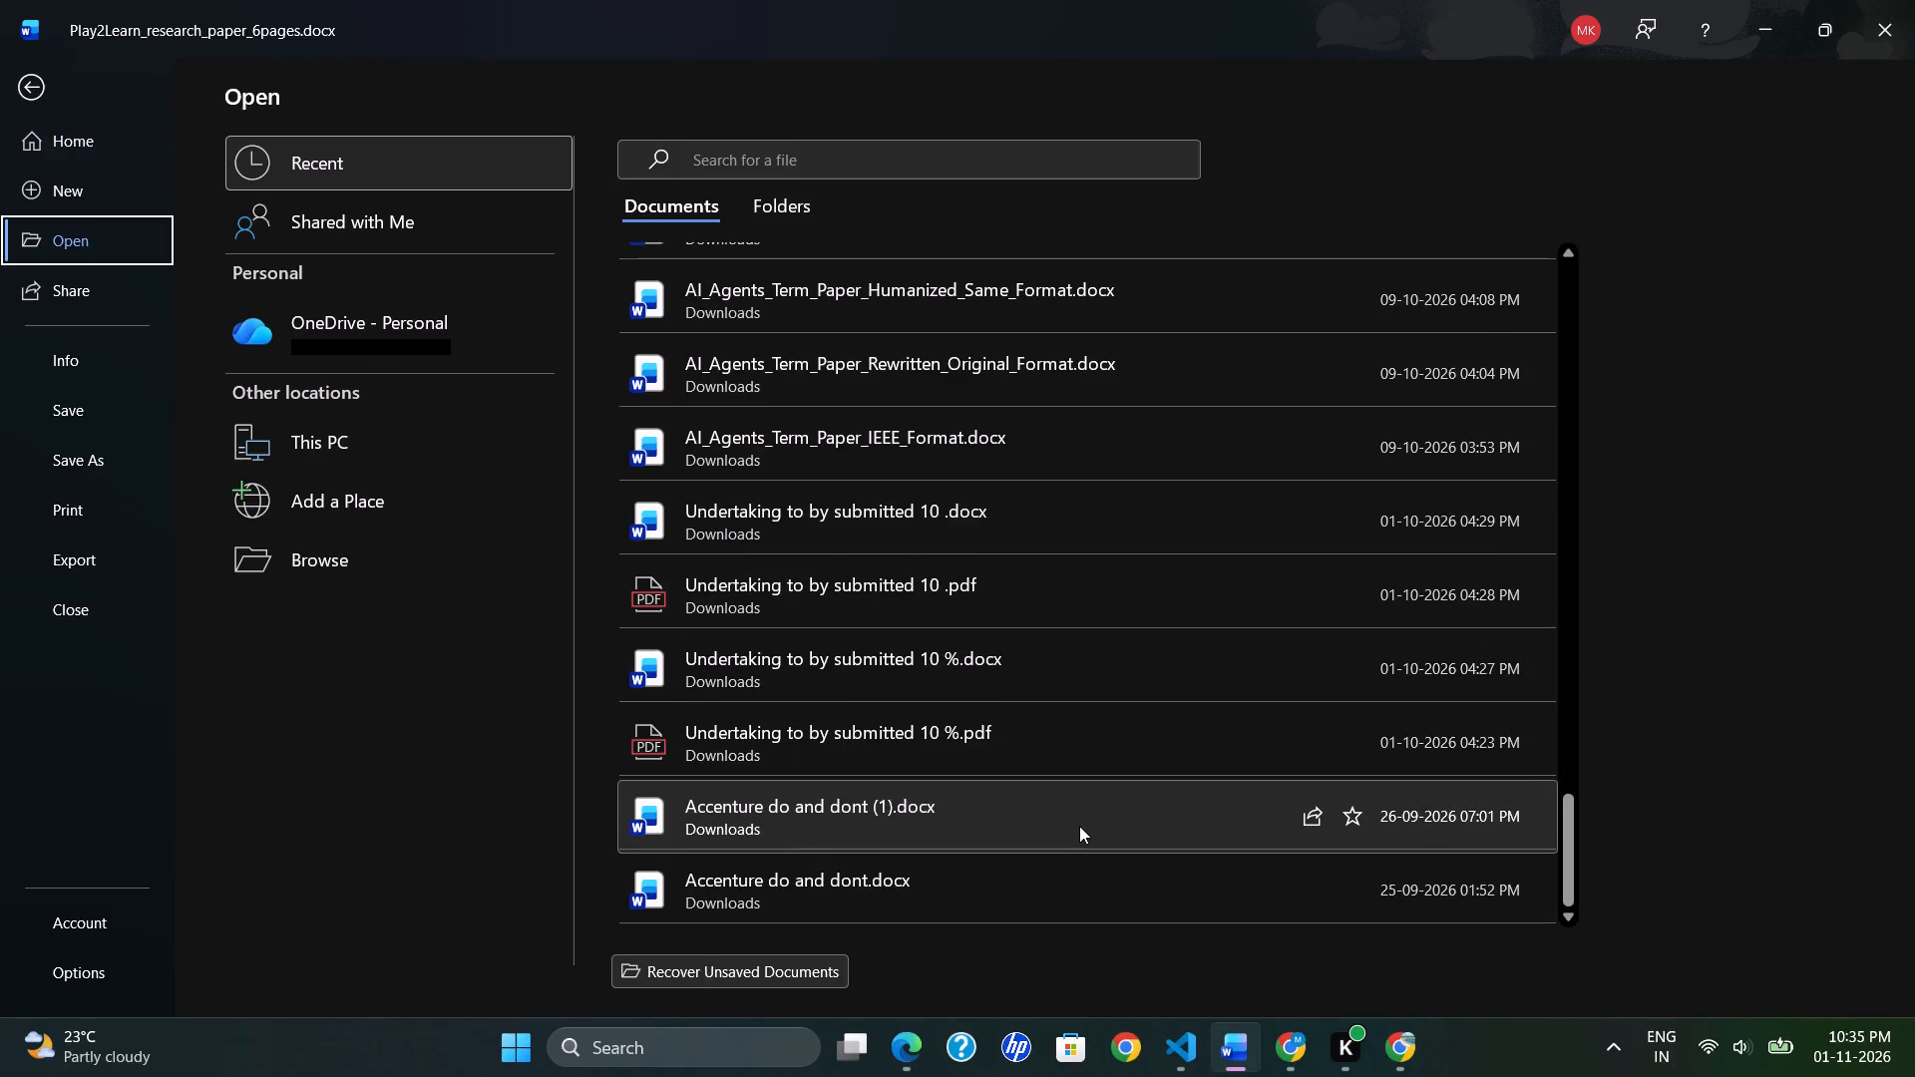
pyautogui.scroll(3, 1079, 826)
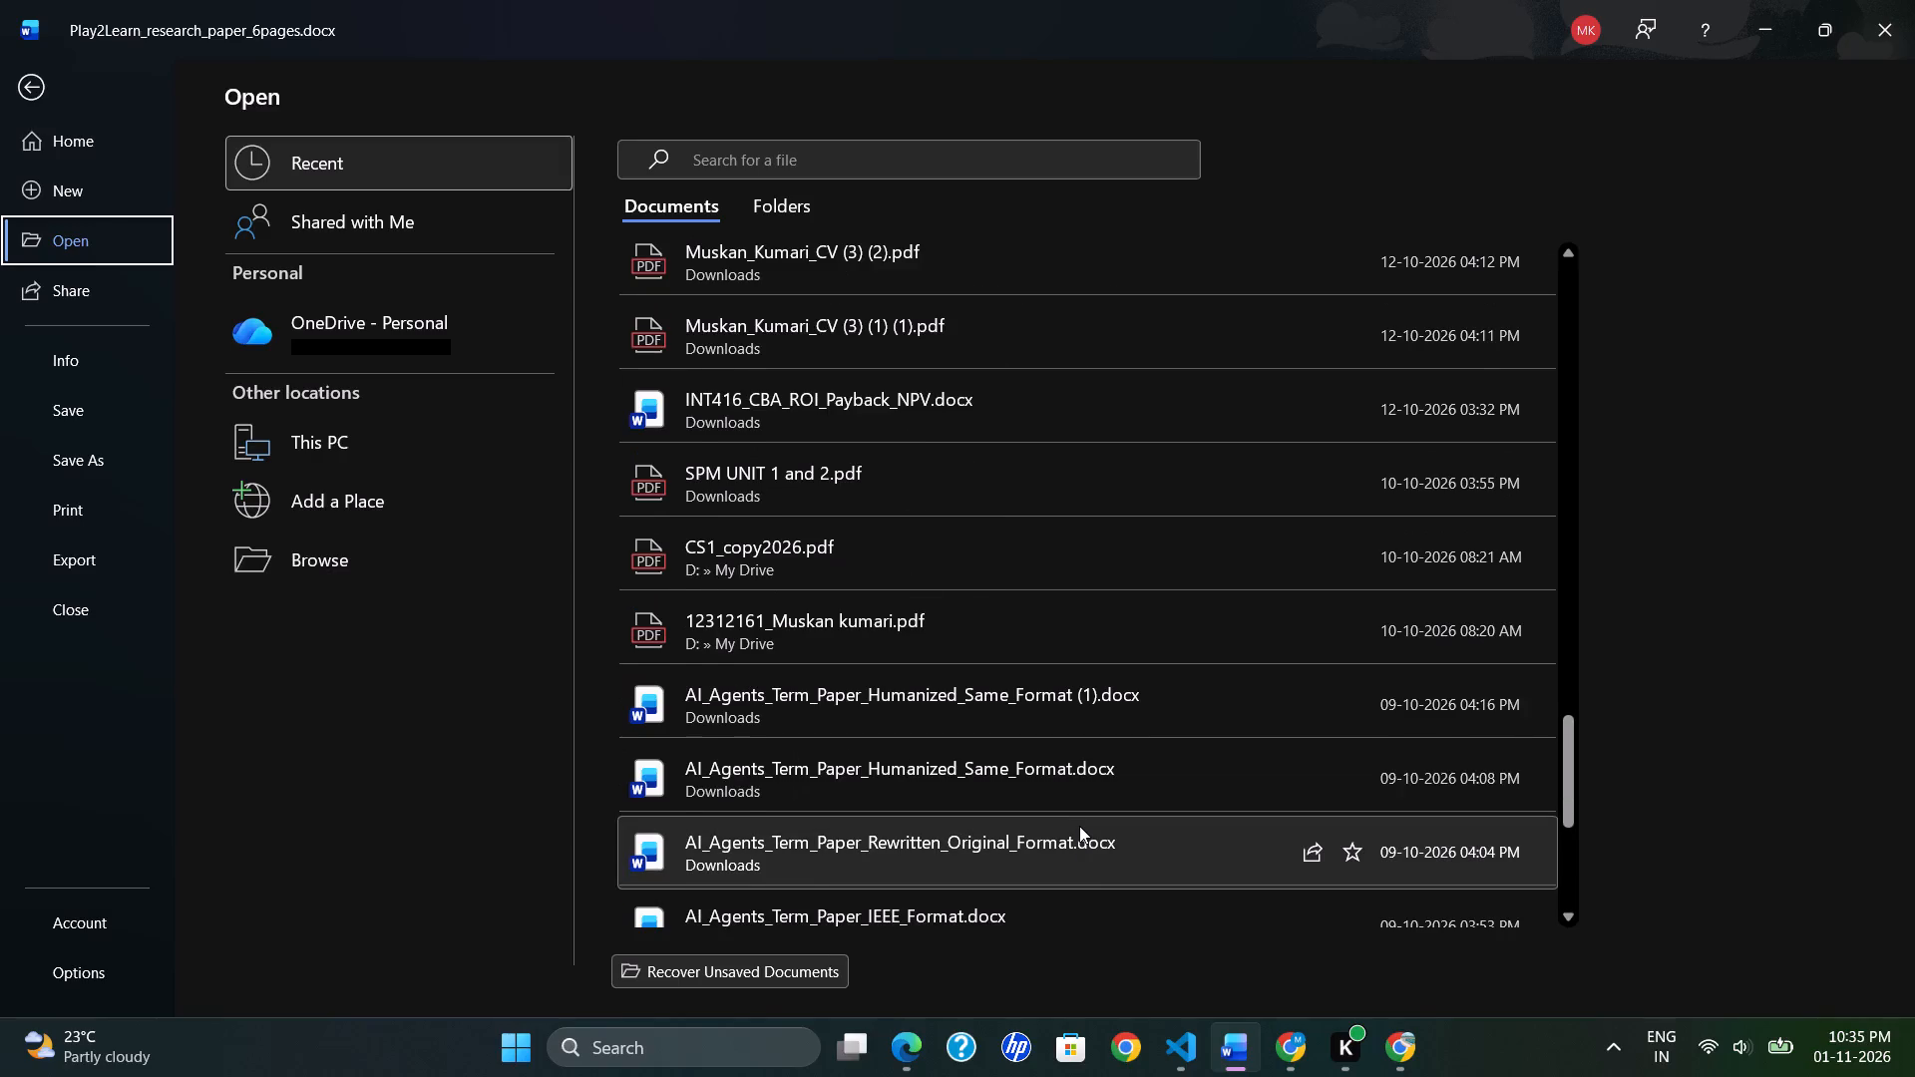
pyautogui.scroll(-2, 1079, 826)
pyautogui.scroll(1, 1079, 826)
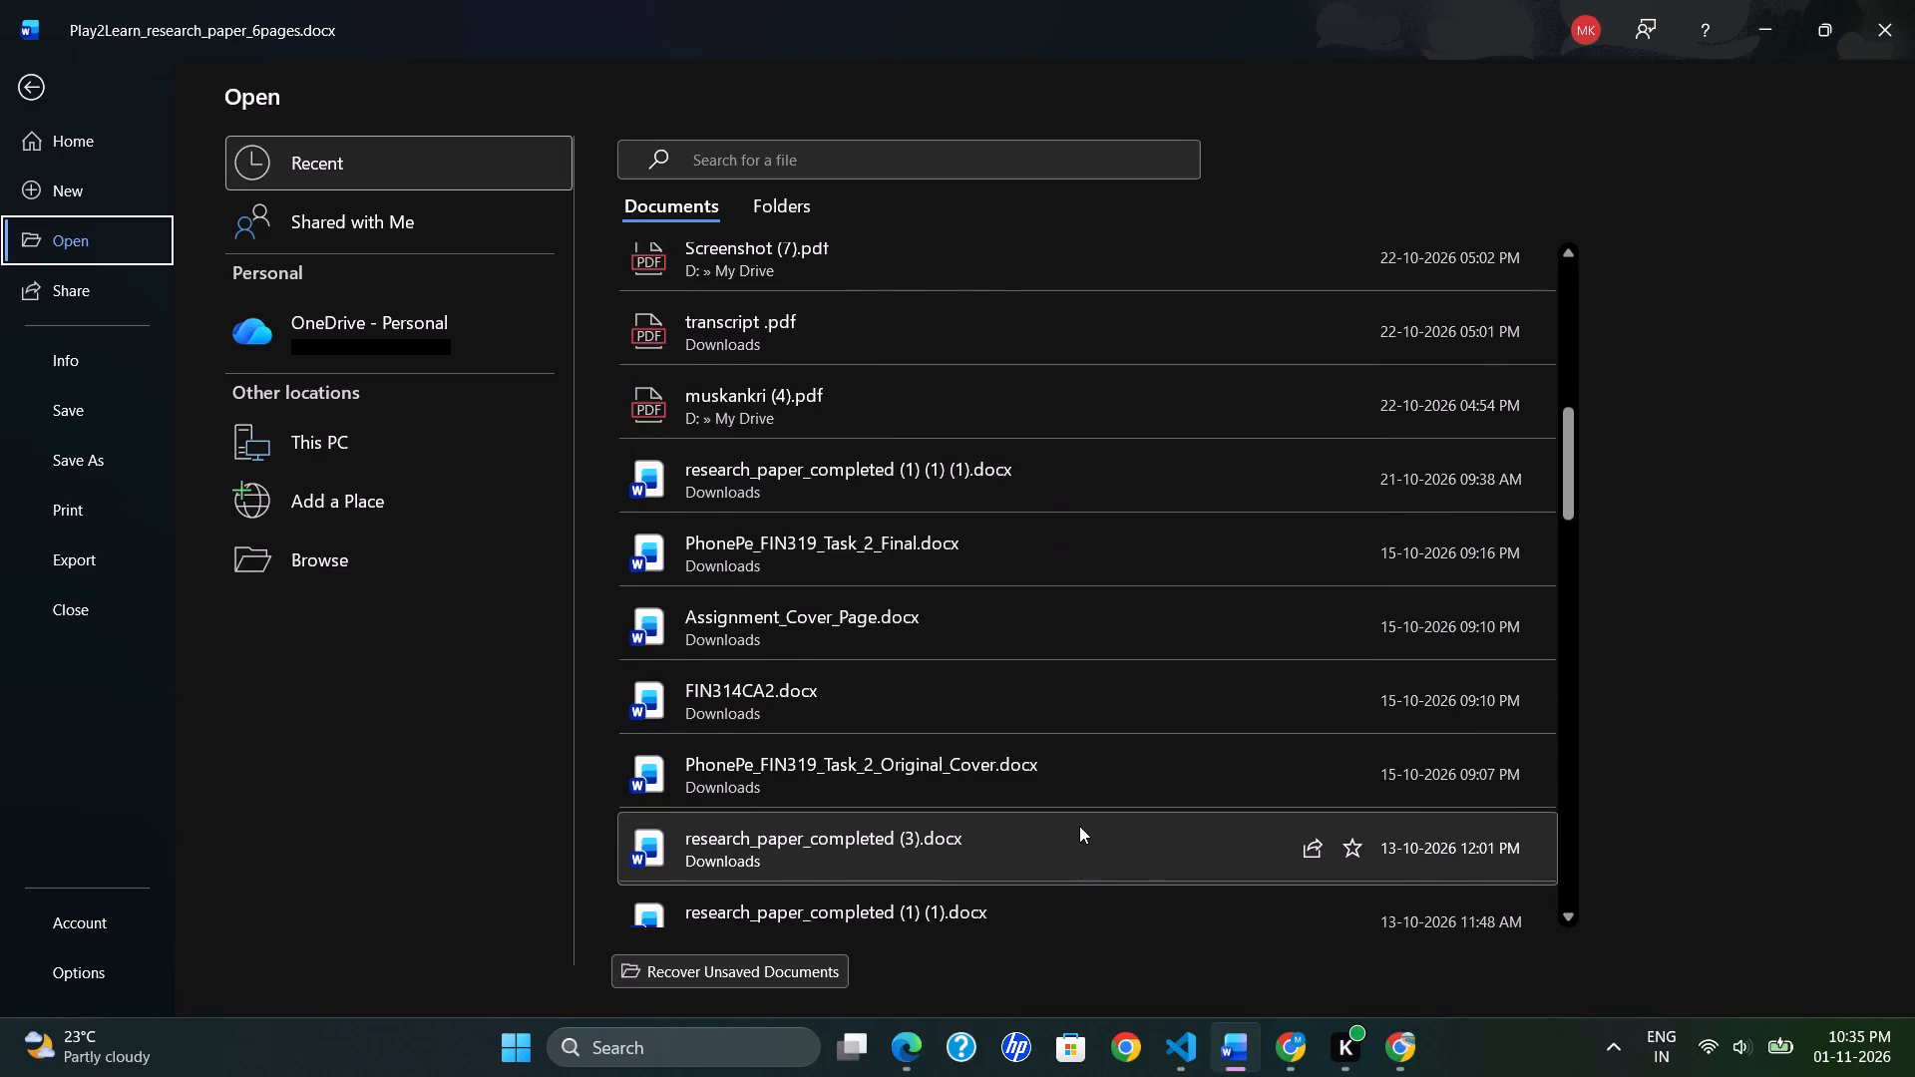
pyautogui.scroll(-1, 1079, 826)
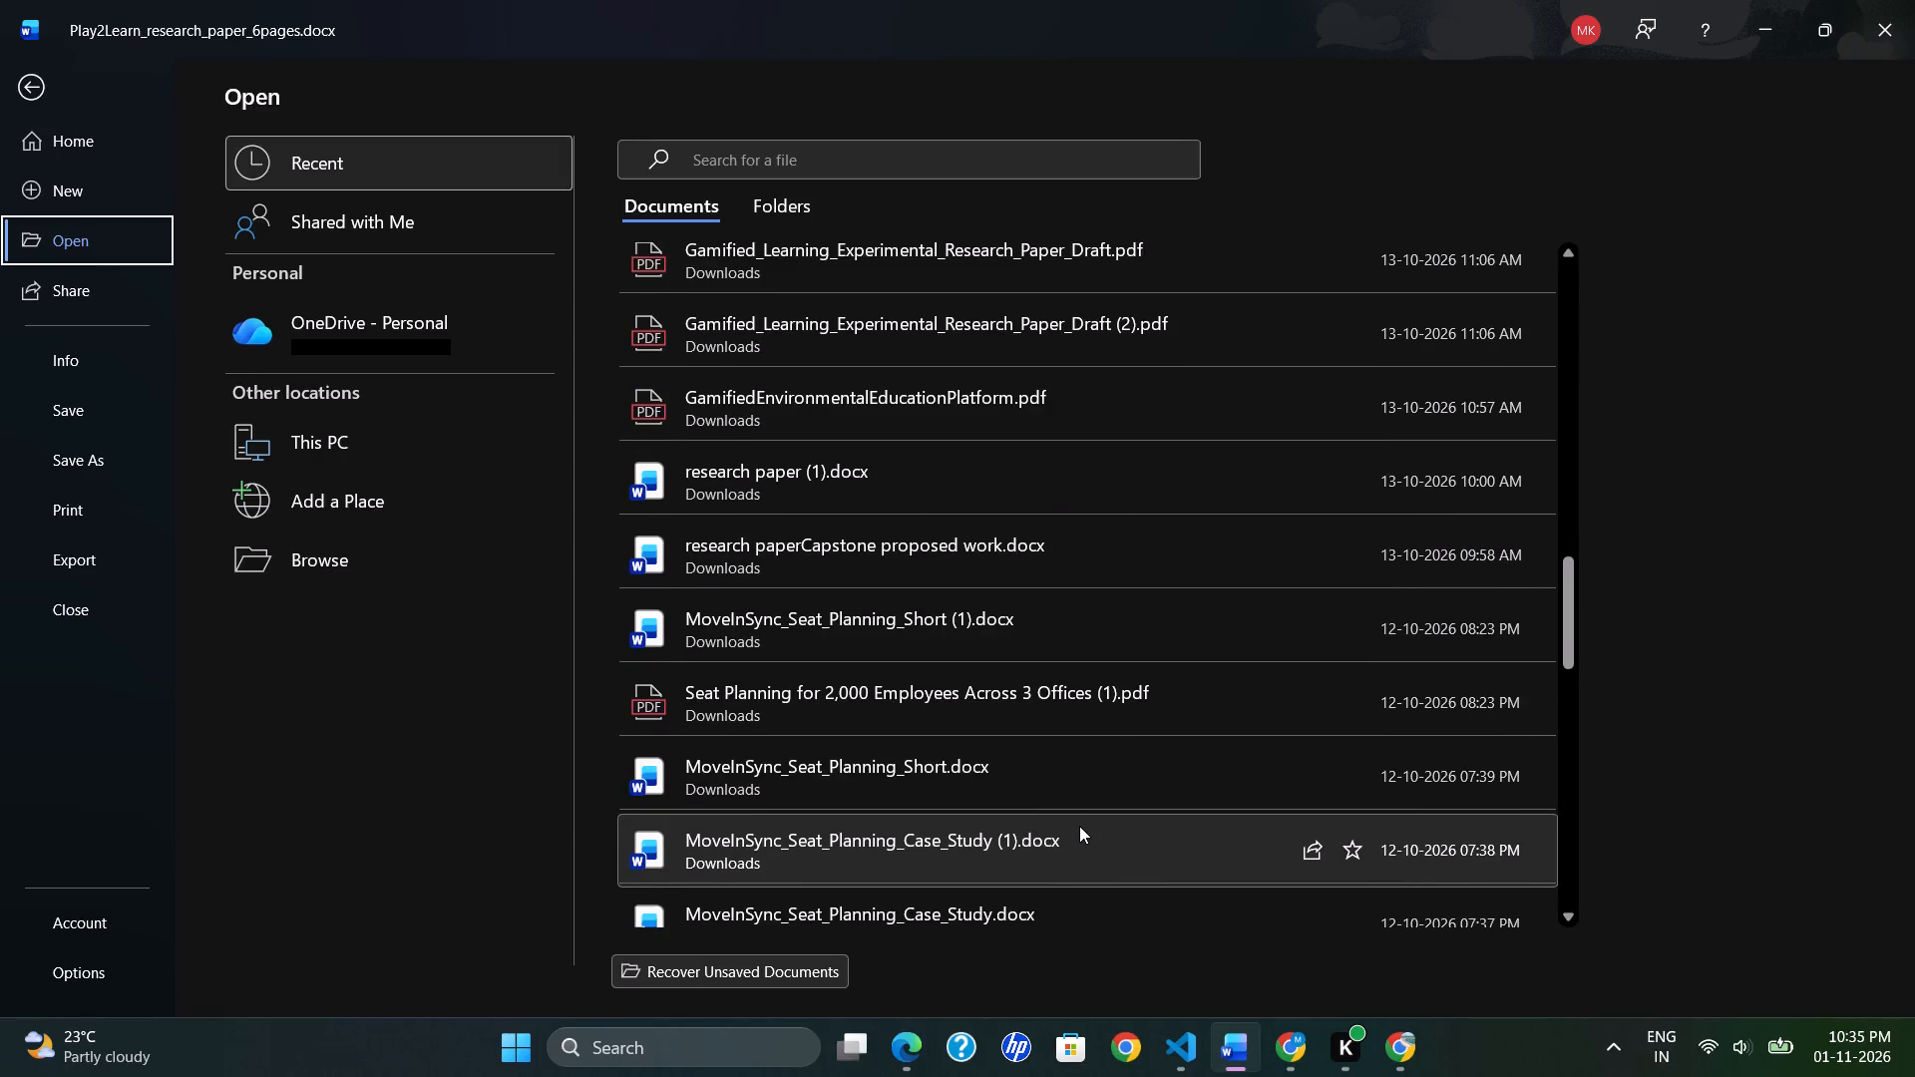
pyautogui.doubleClick(988, 379)
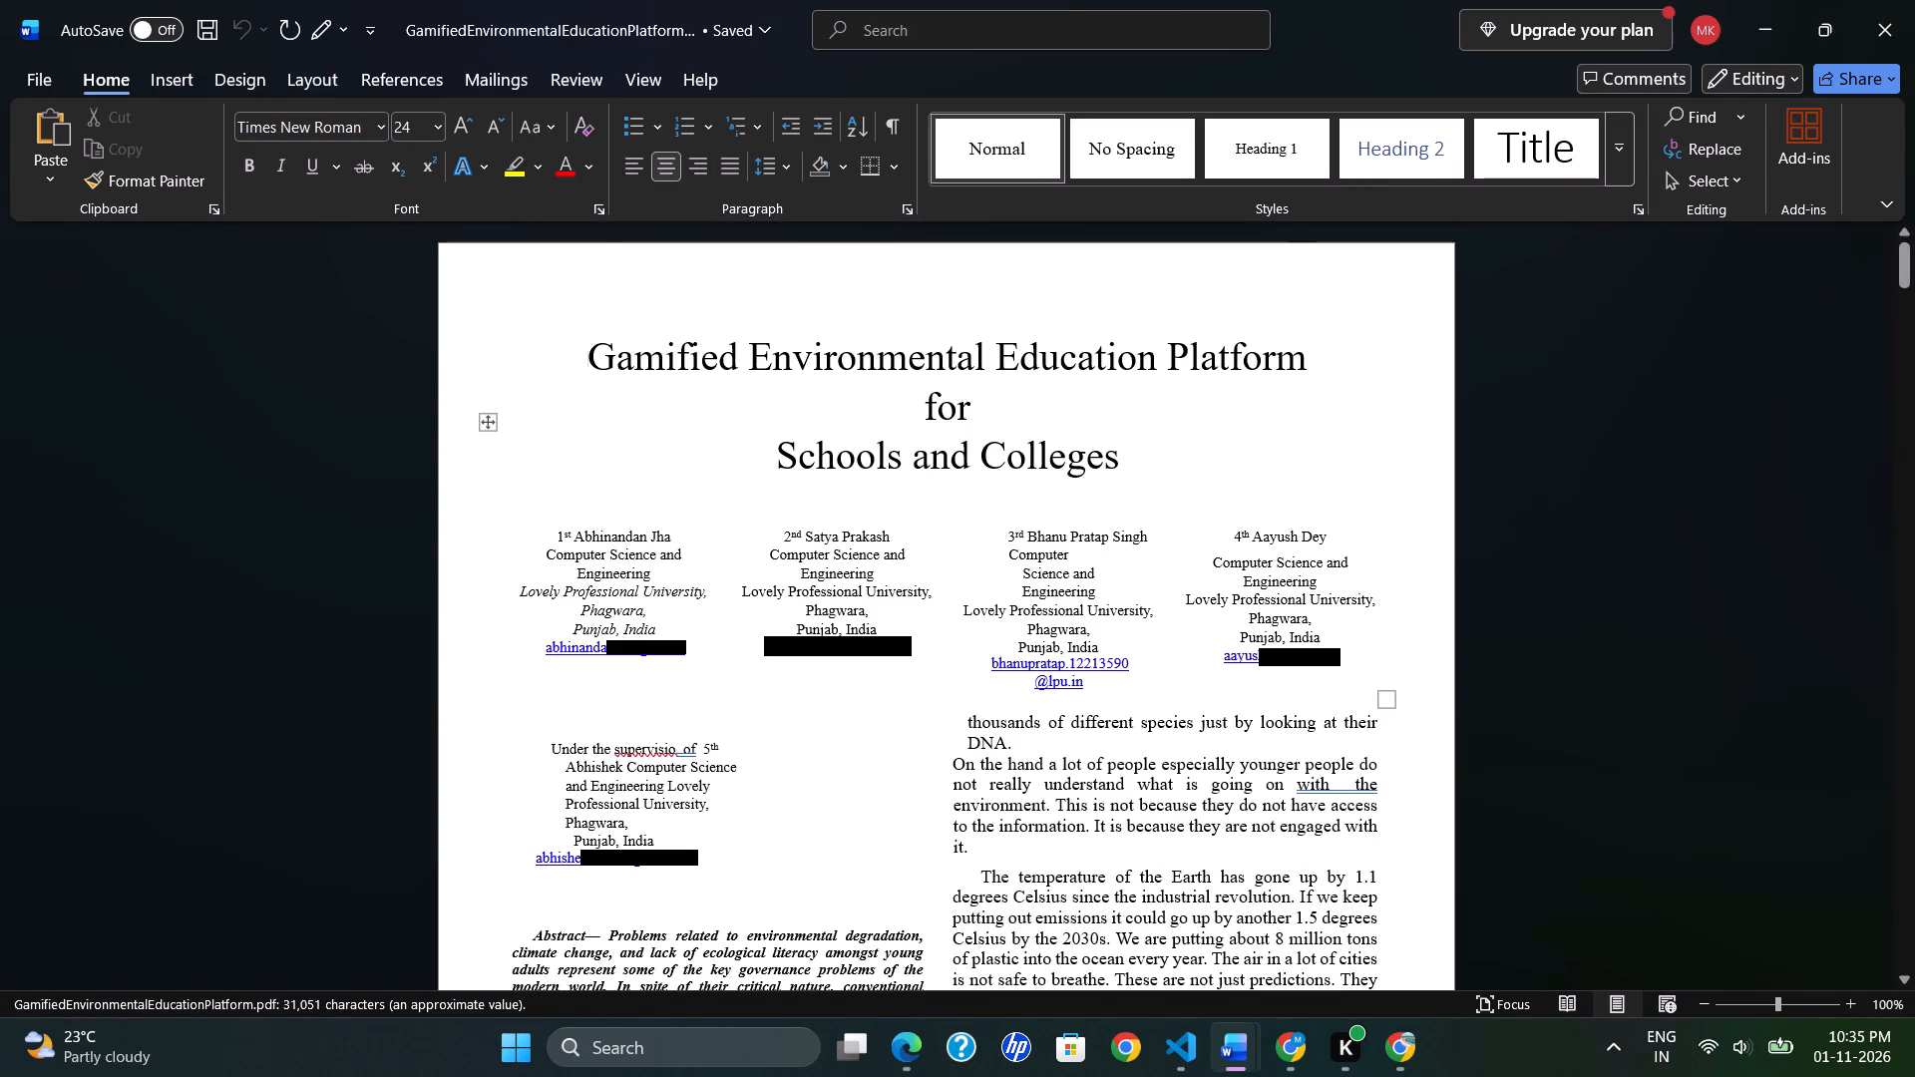
# Examine the Gamified Environmental Education Platform paper's title block, abstract, Introduction and Literature Review layout at different magnifications.
pyautogui.keyDown('ctrl'); pyautogui.scroll(1, 824, 635); pyautogui.keyUp('ctrl')
pyautogui.scroll(-1, 824, 635)
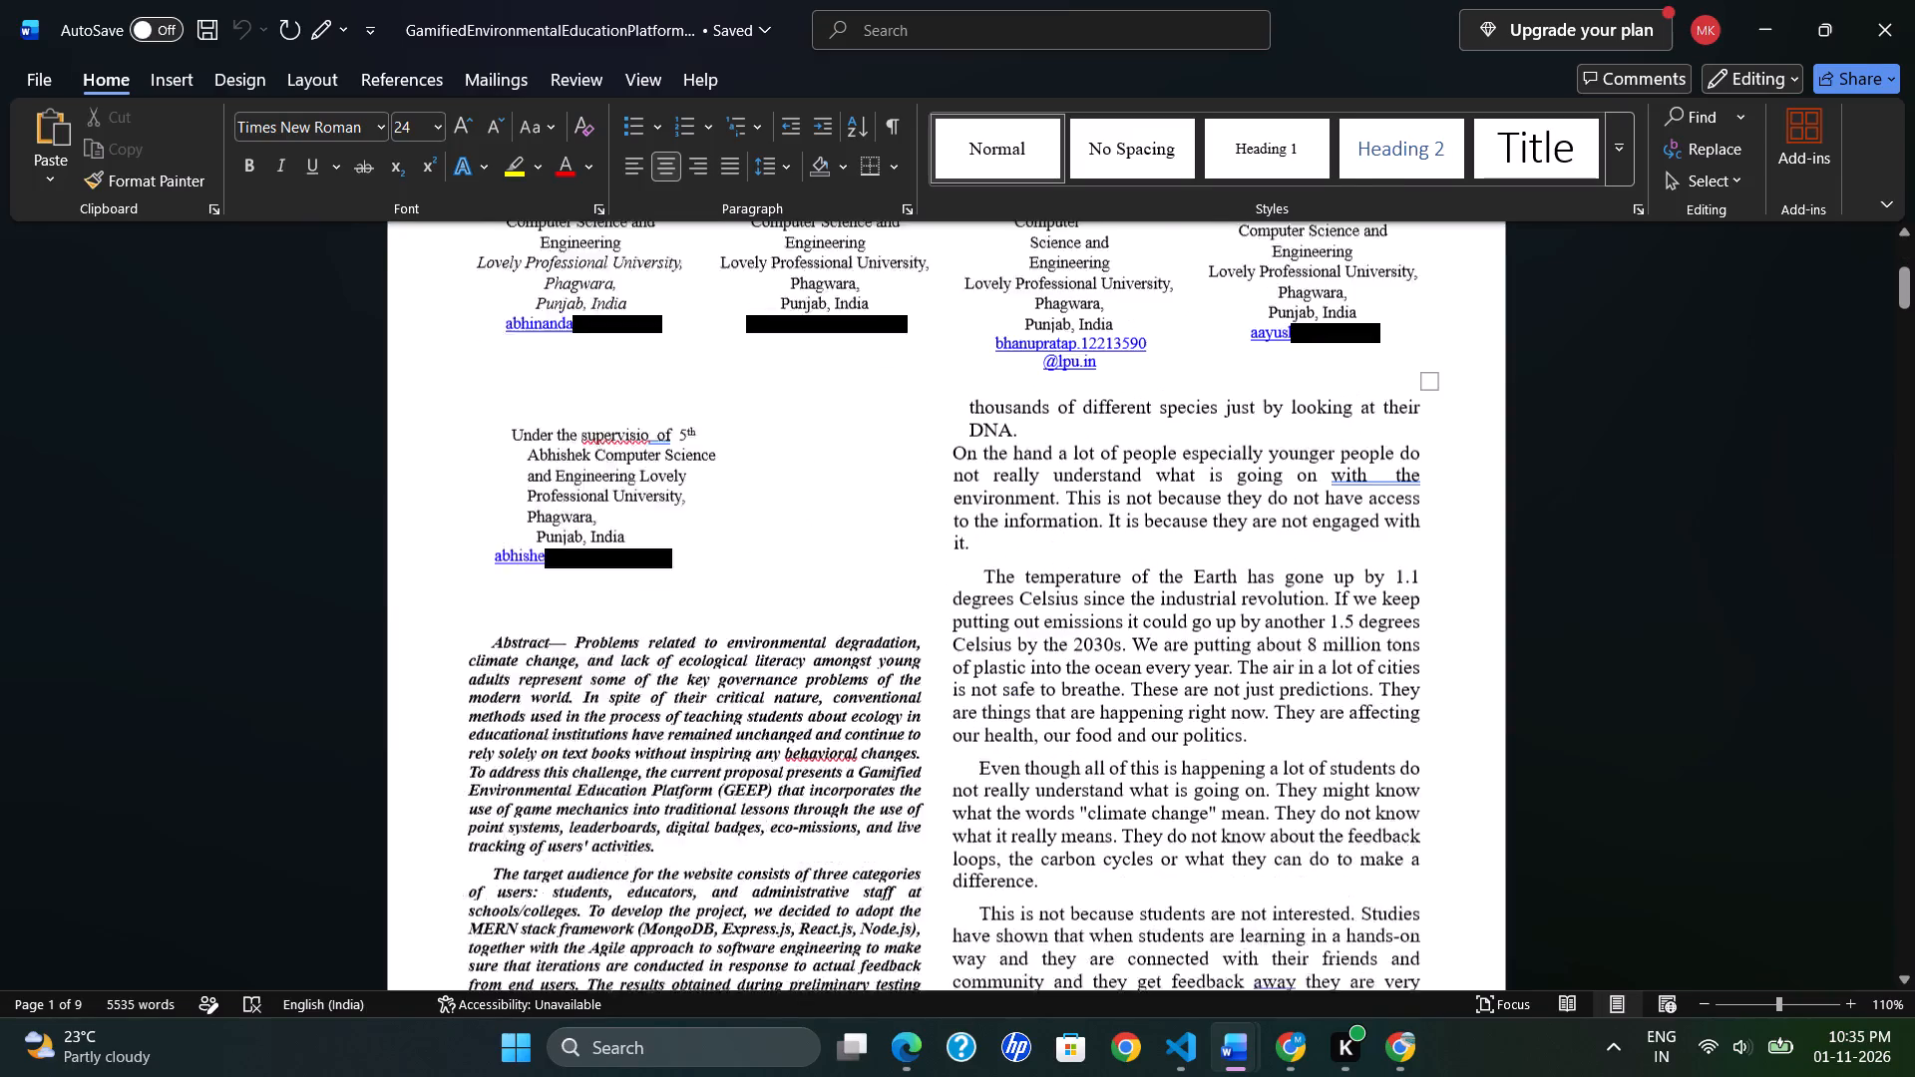
pyautogui.scroll(1, 824, 635)
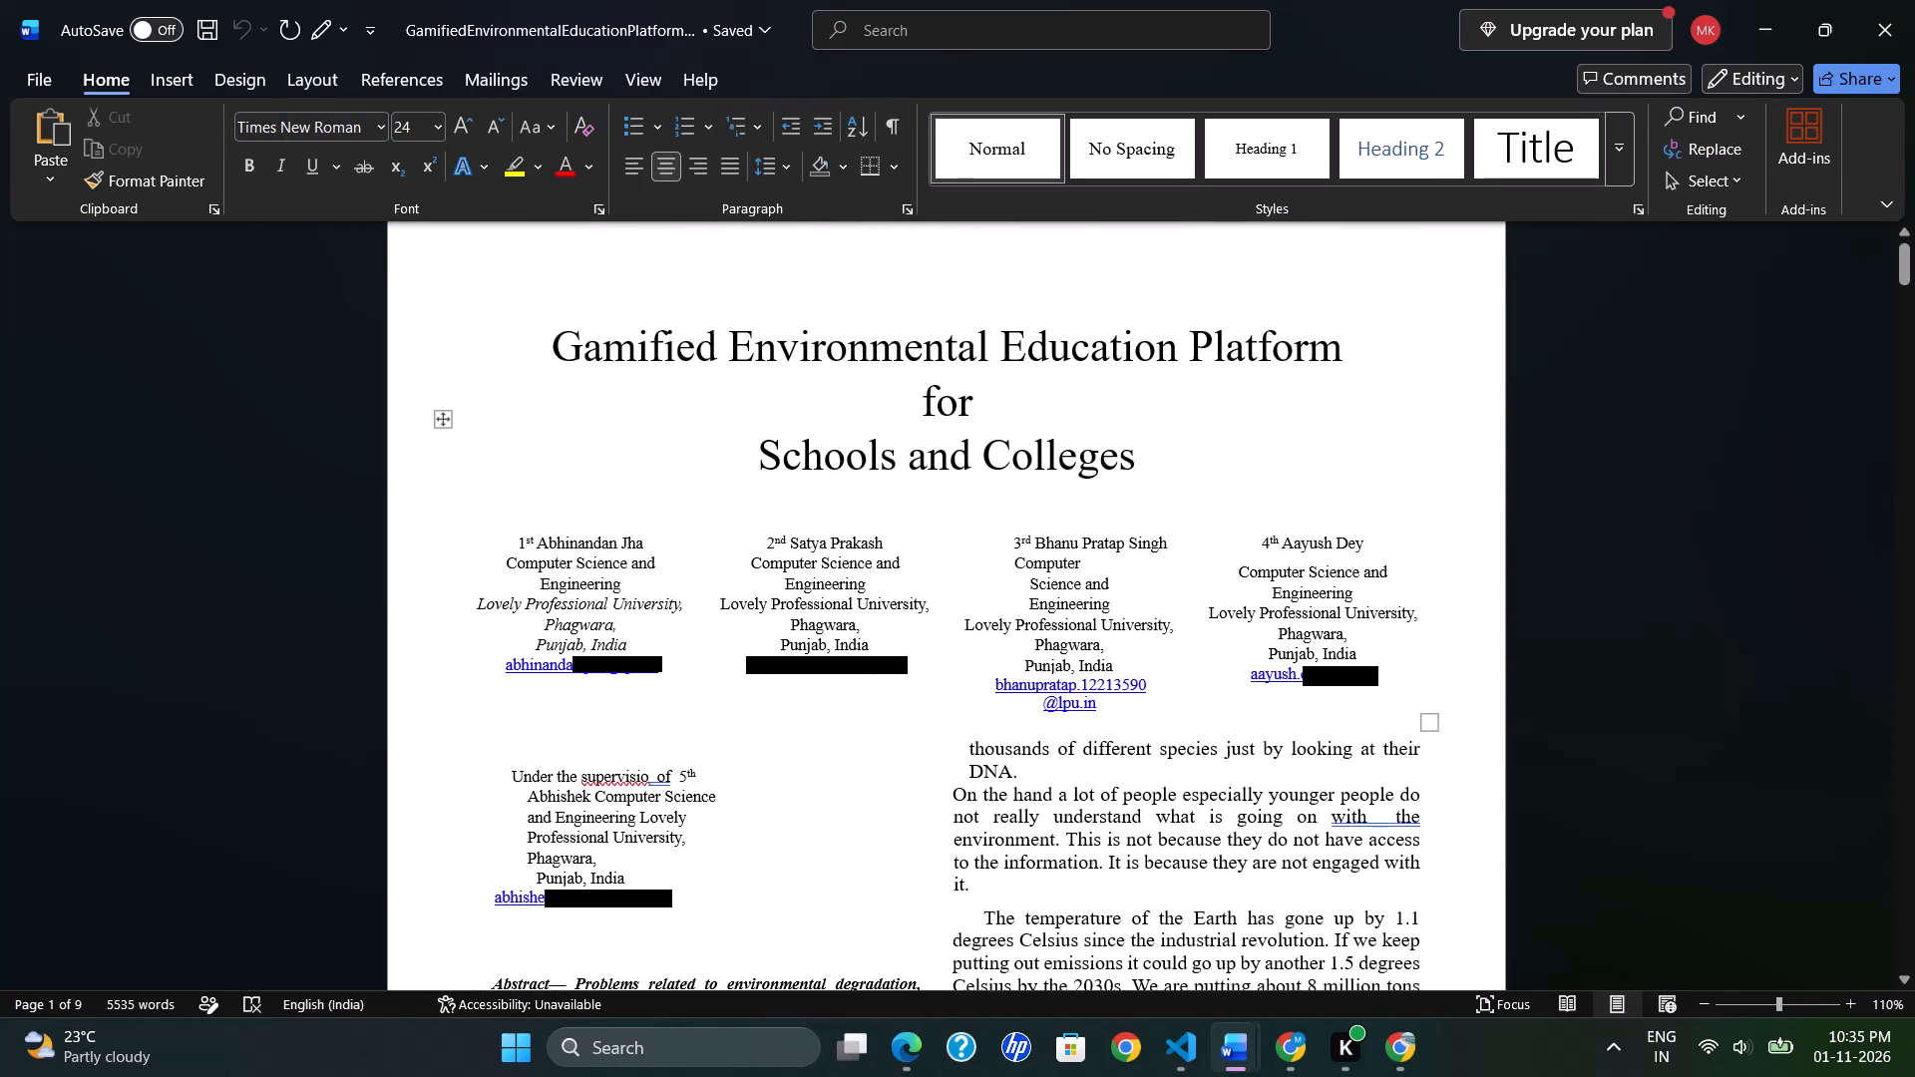
pyautogui.scroll(-1, 824, 635)
pyautogui.scroll(1, 824, 635)
pyautogui.keyDown('ctrl'); pyautogui.scroll(-2, 824, 635); pyautogui.keyUp('ctrl')
pyautogui.scroll(1, 824, 635)
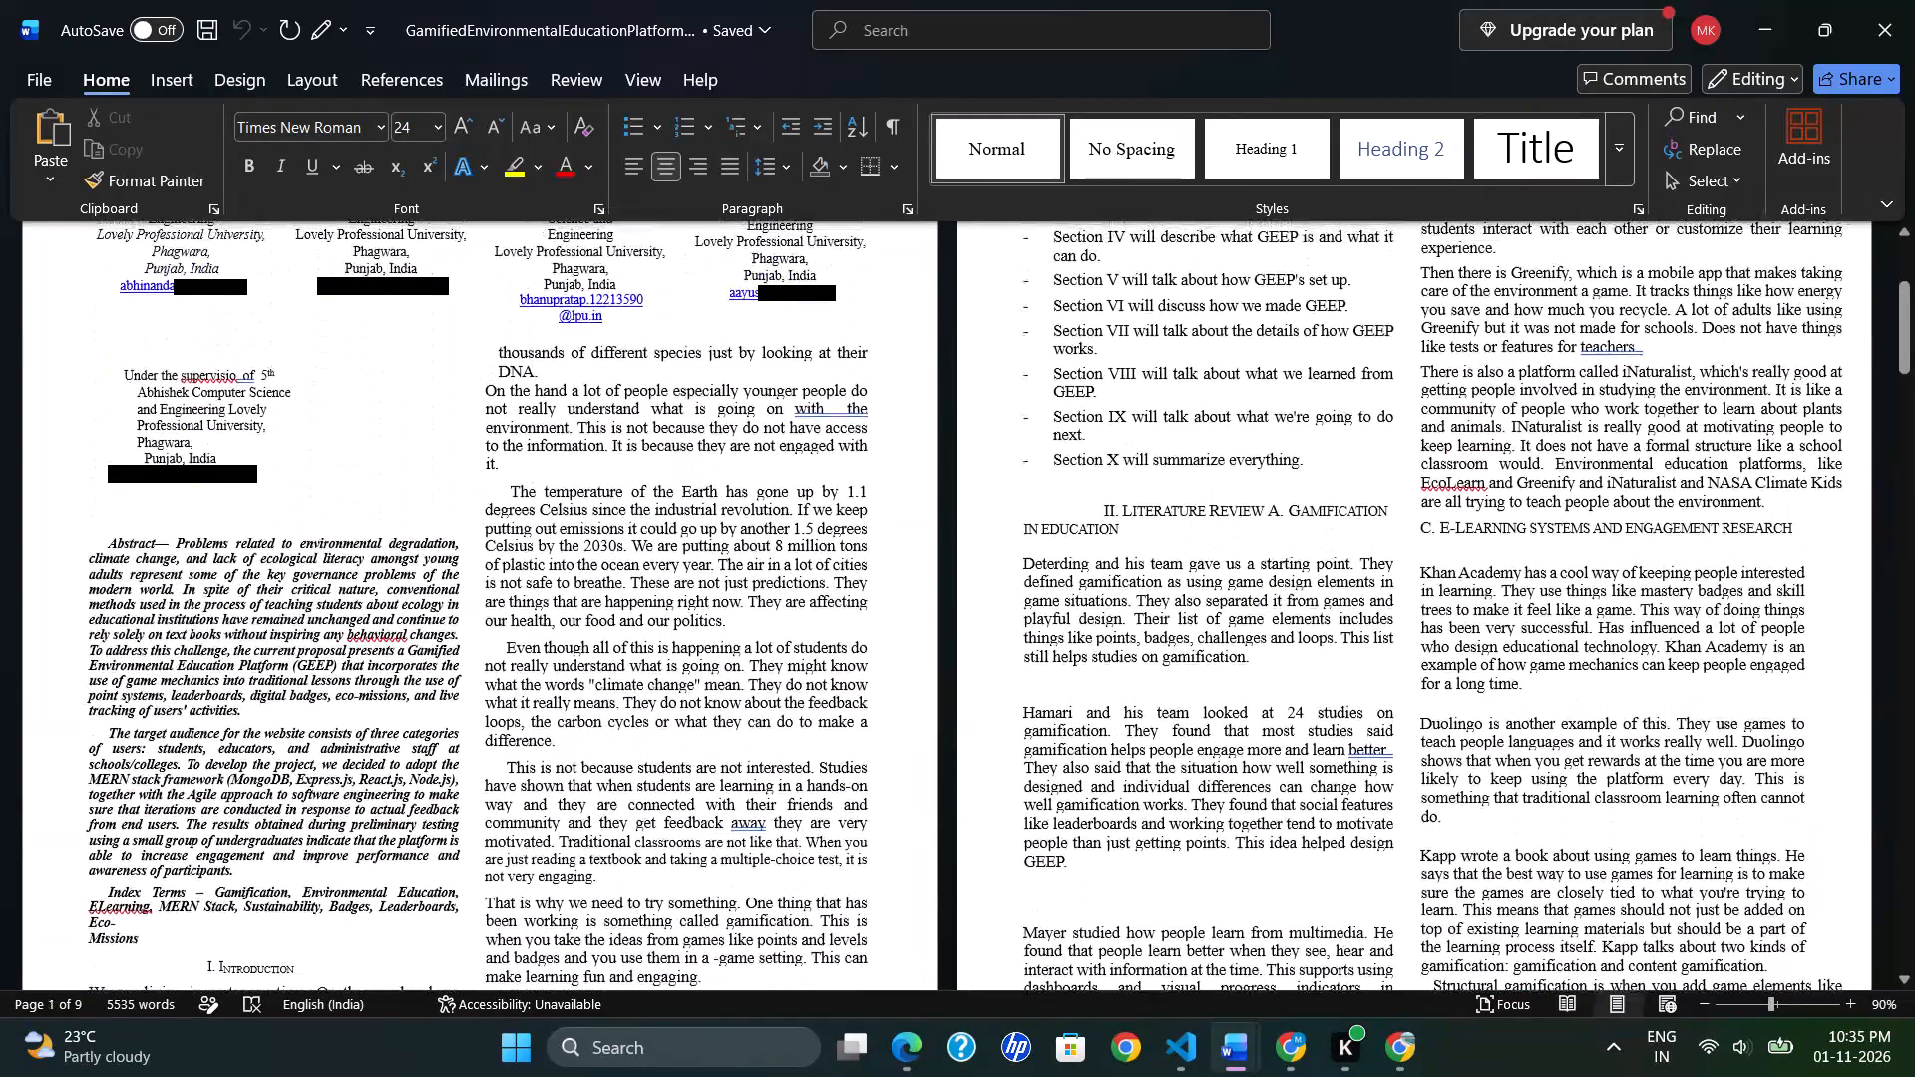
pyautogui.scroll(-1, 446, 686)
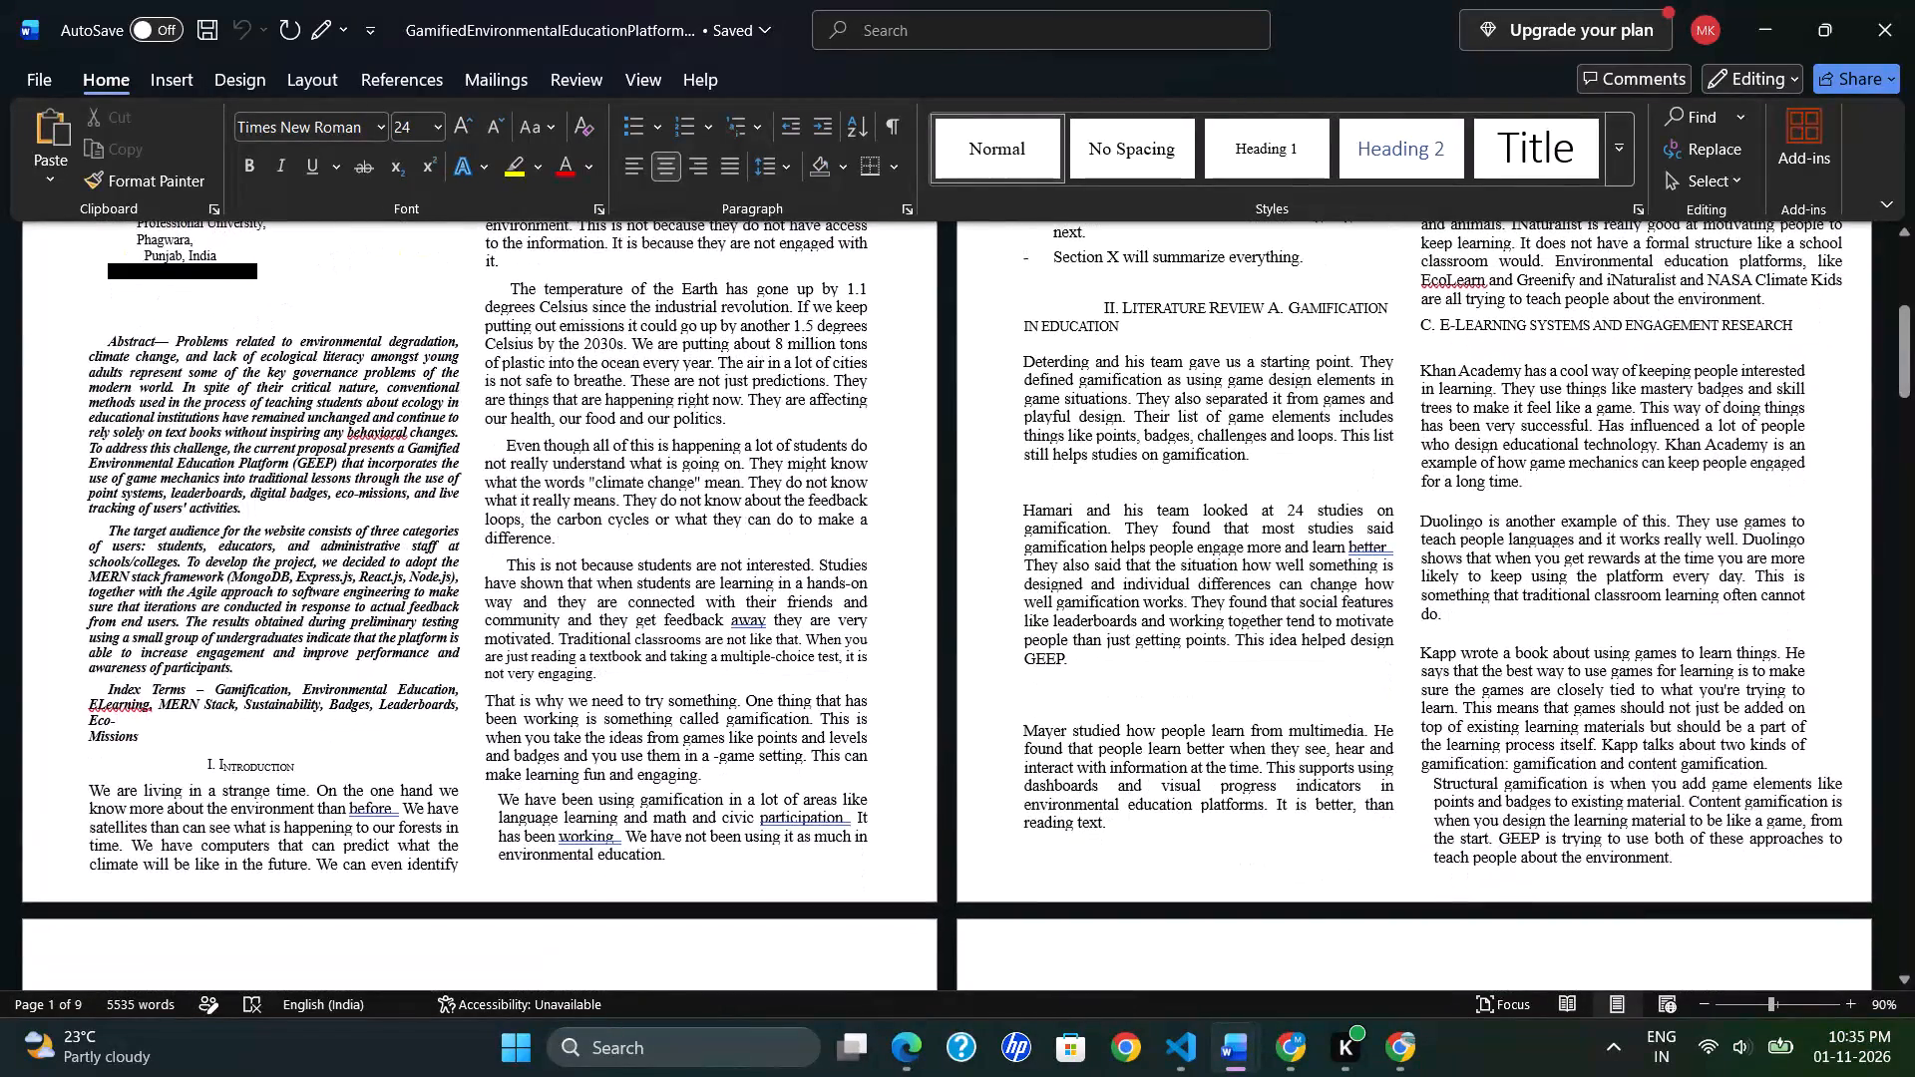
pyautogui.click(710, 656)
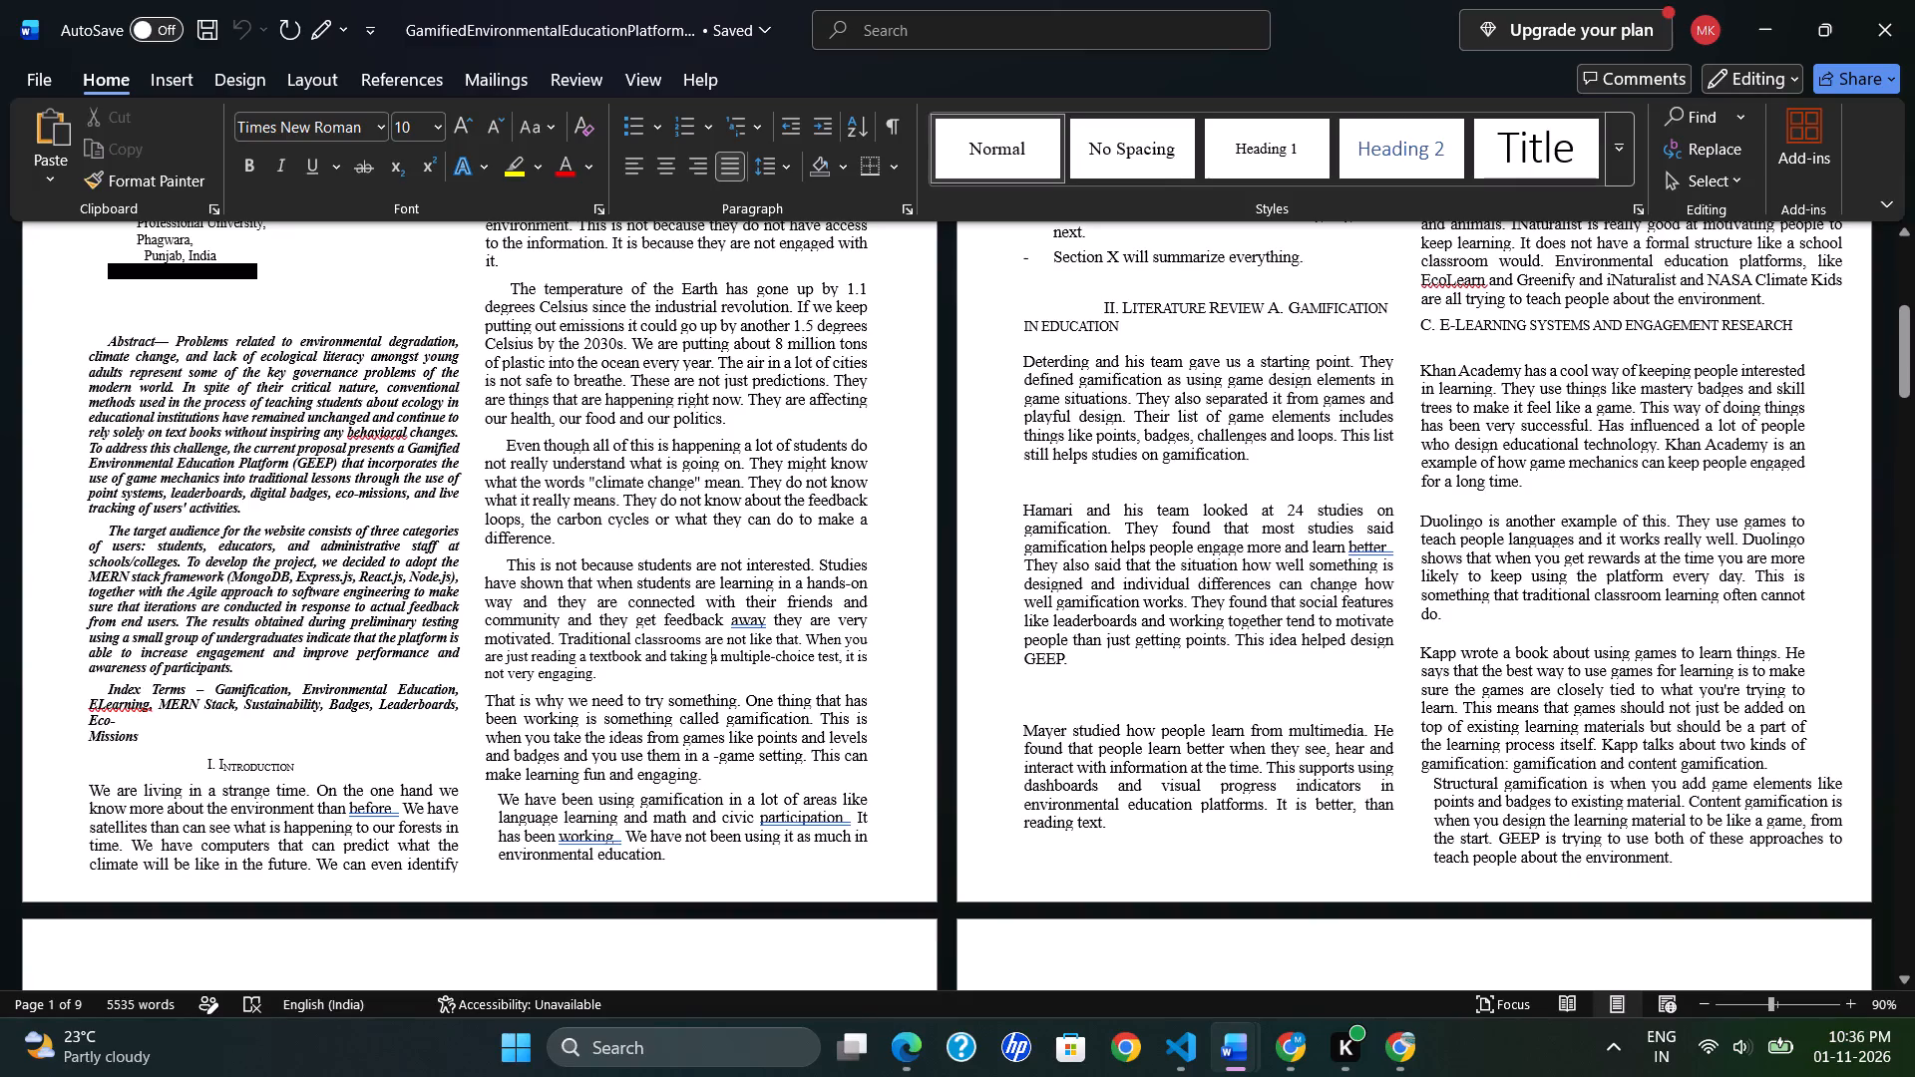
pyautogui.keyDown('ctrl'); pyautogui.scroll(2, 503, 529); pyautogui.keyUp('ctrl')
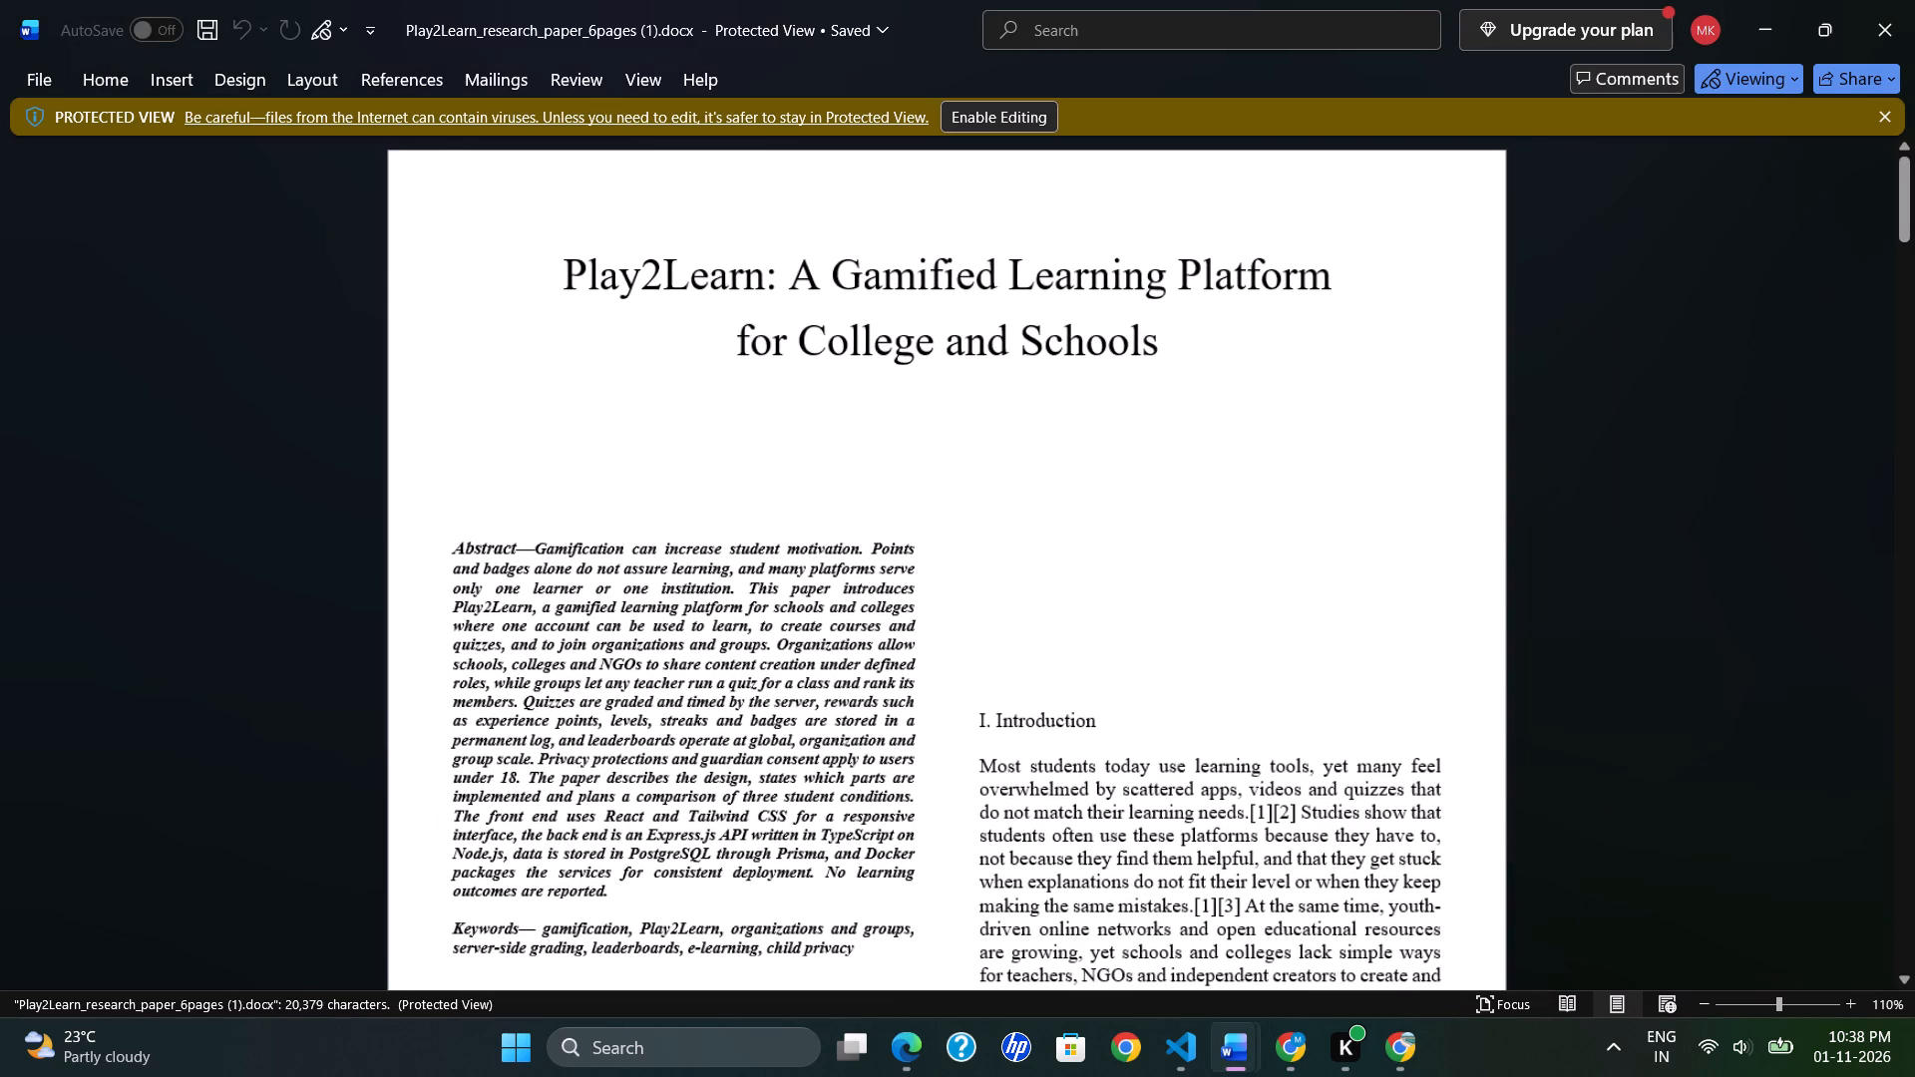
pyautogui.keyDown('ctrl'); pyautogui.scroll(3, 785, 651); pyautogui.keyUp('ctrl')
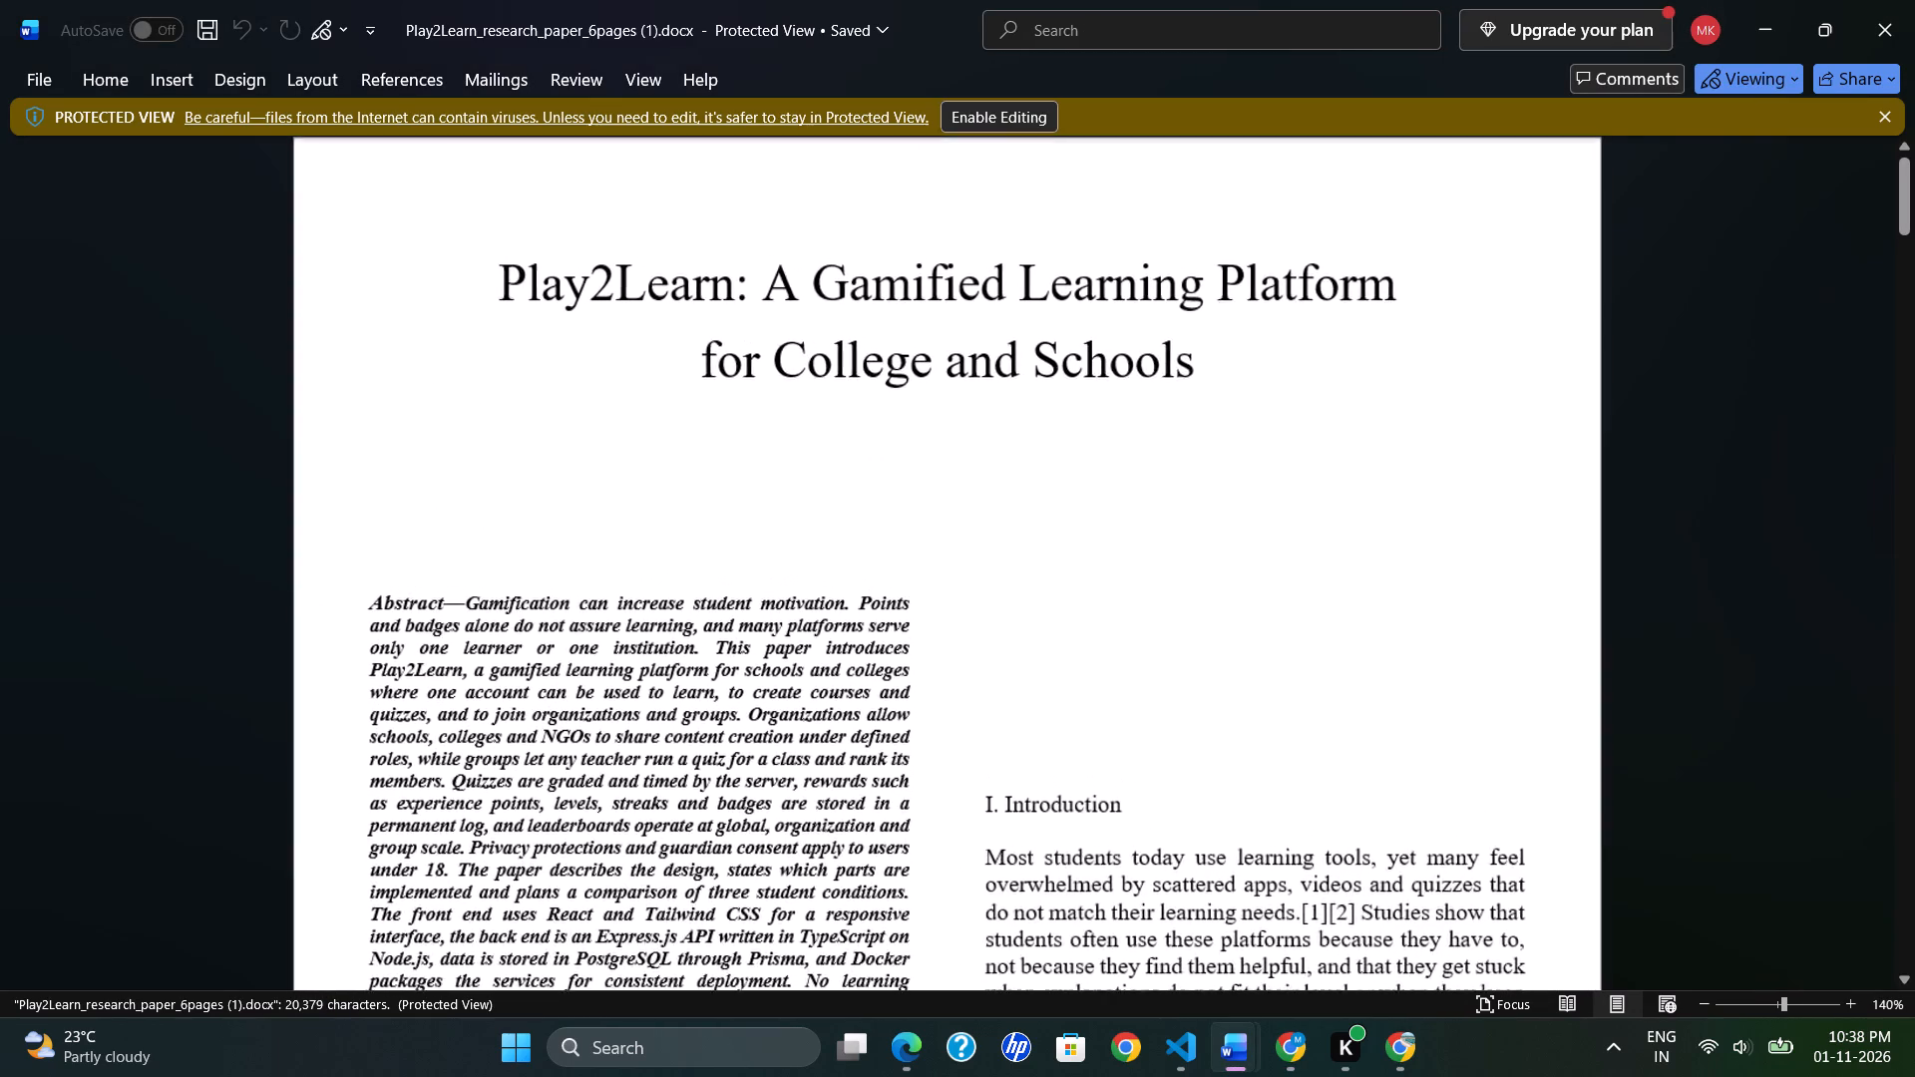
pyautogui.scroll(-1, 667, 793)
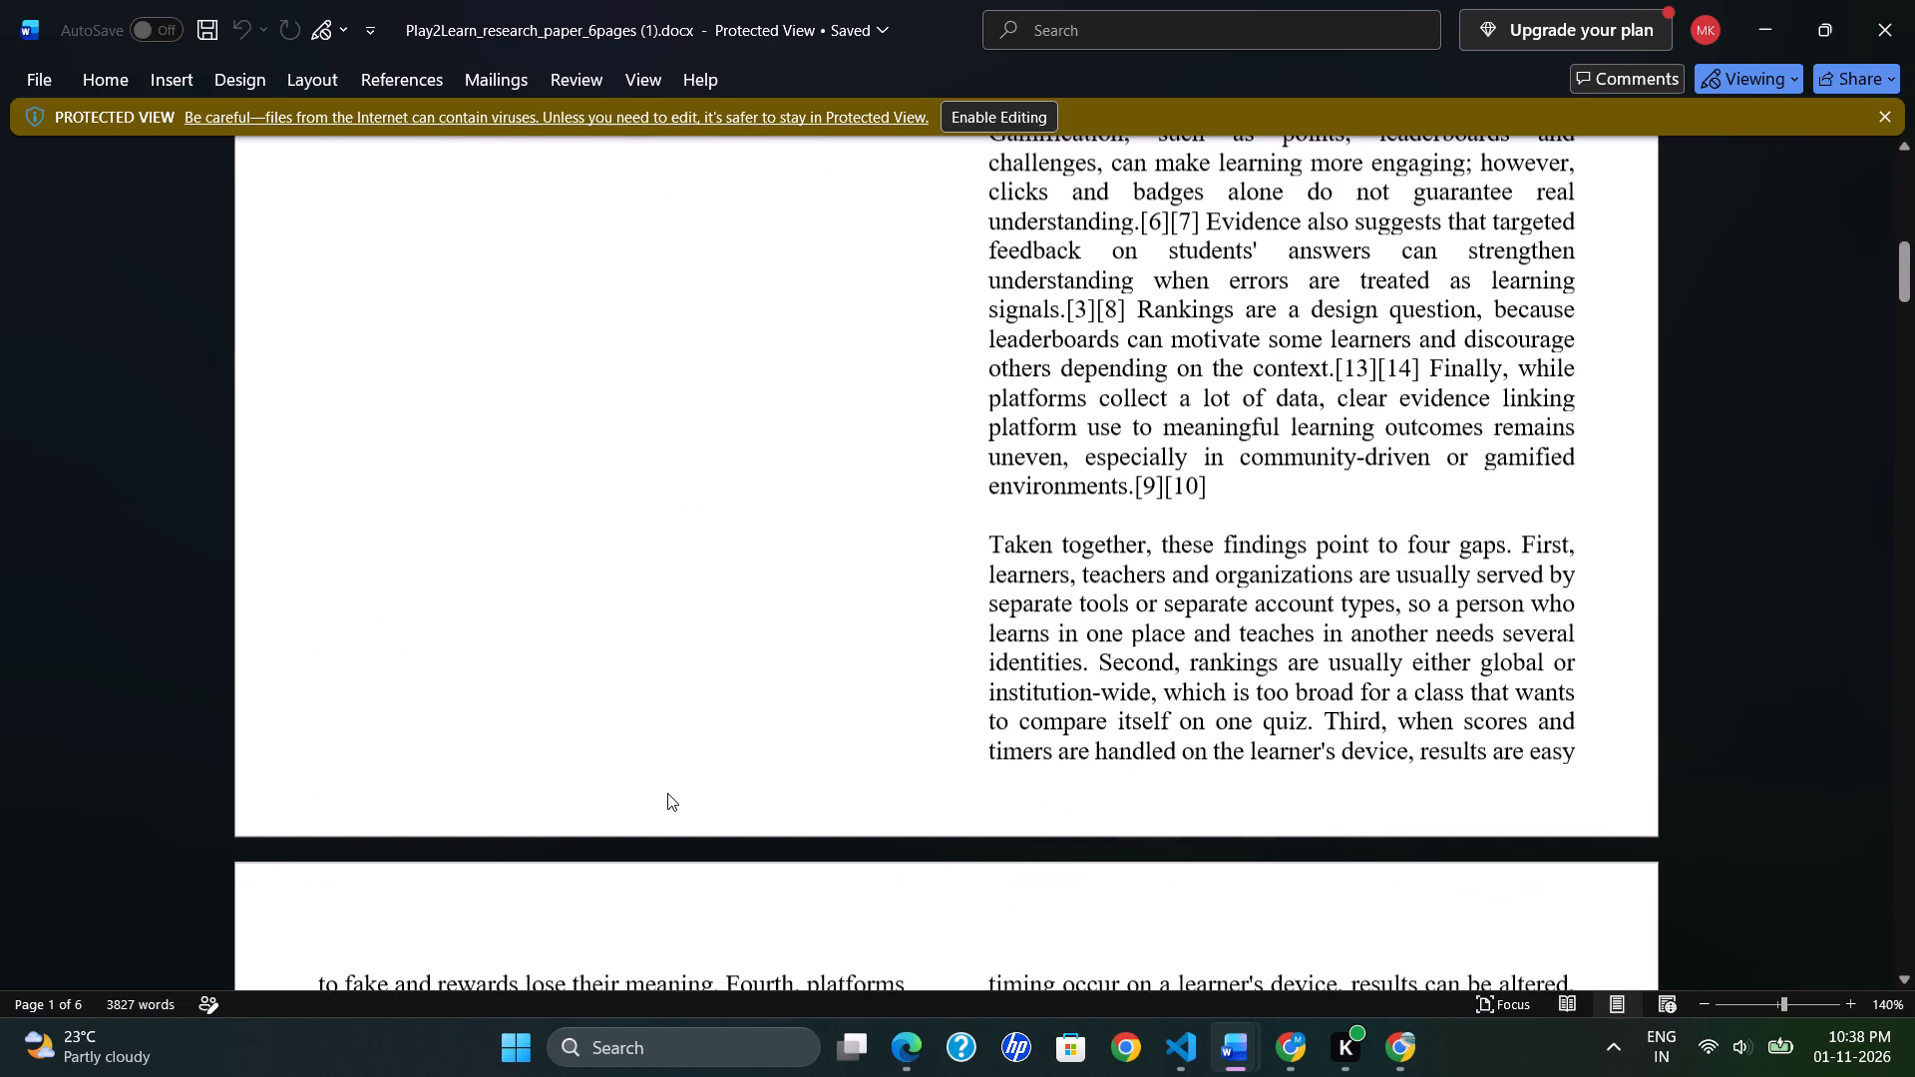
pyautogui.scroll(1, 667, 793)
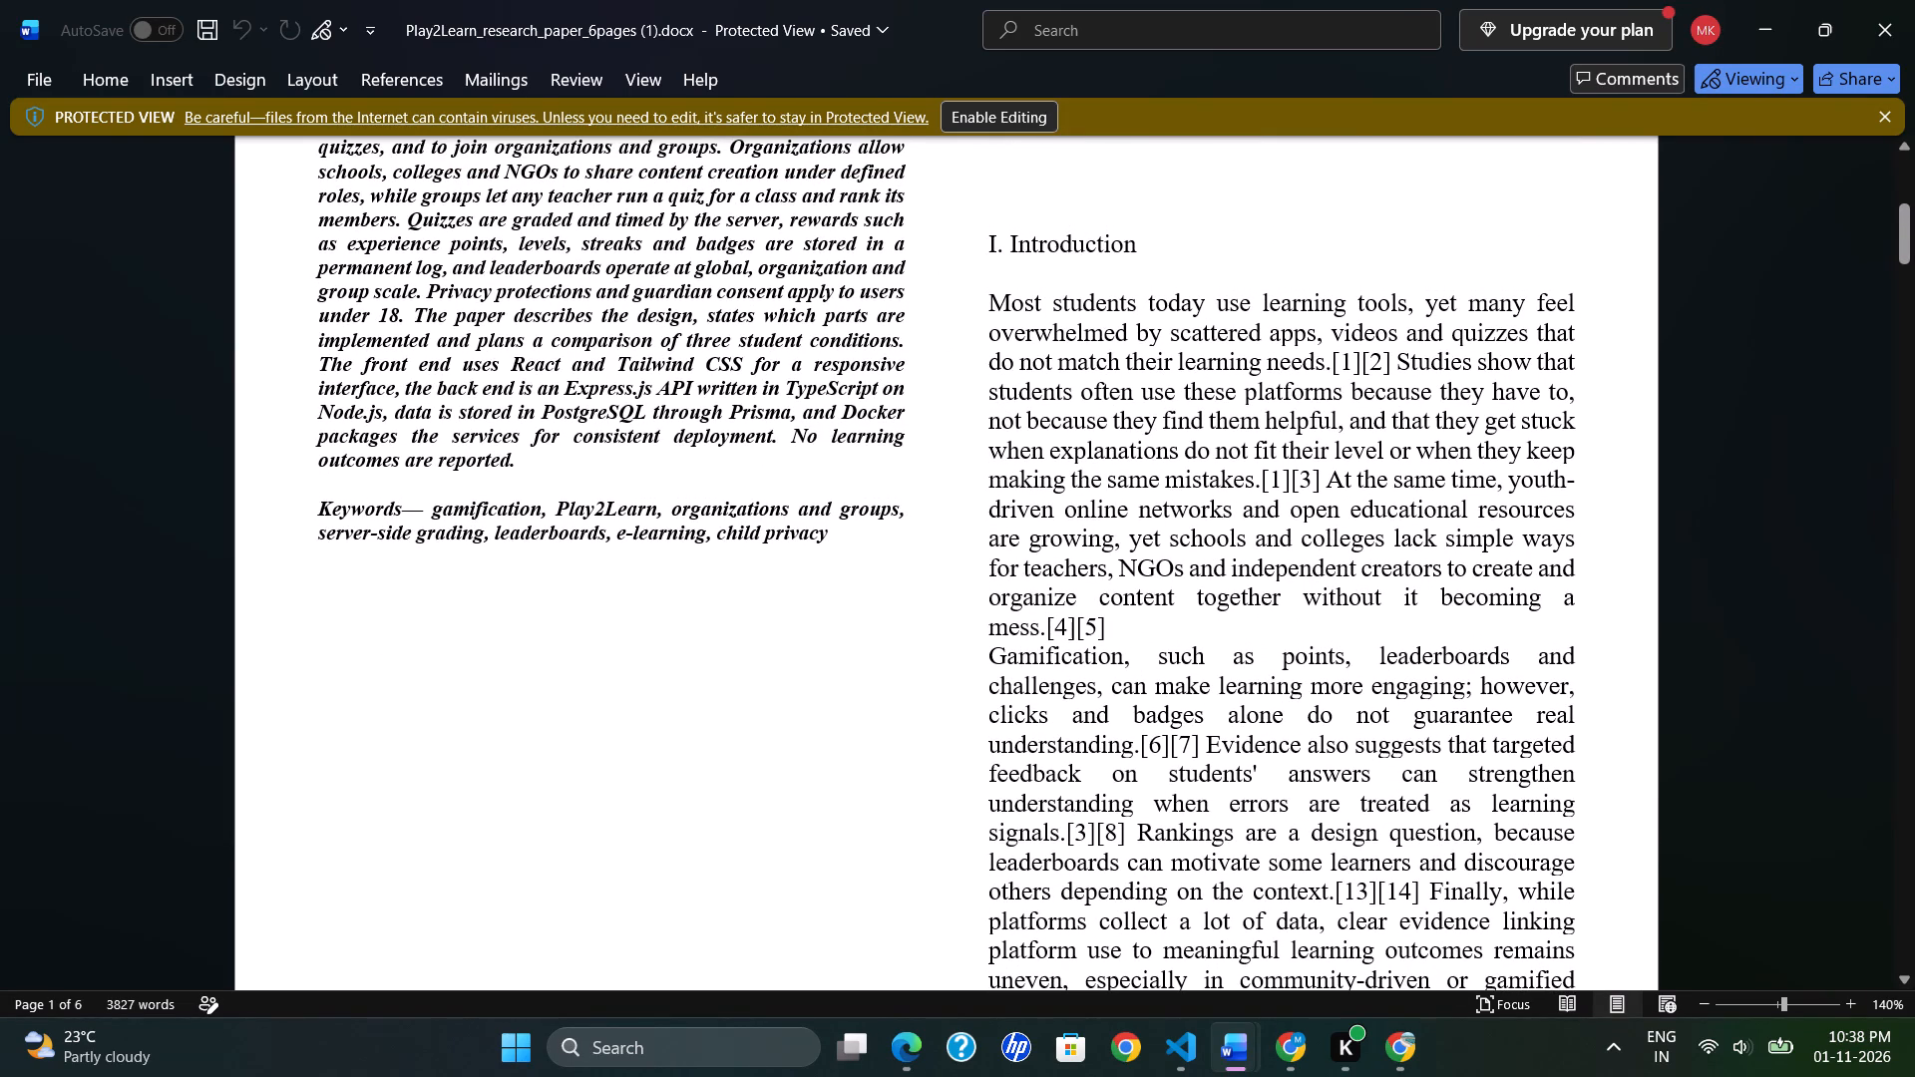
pyautogui.moveTo(415, 313); pyautogui.dragTo(560, 419)
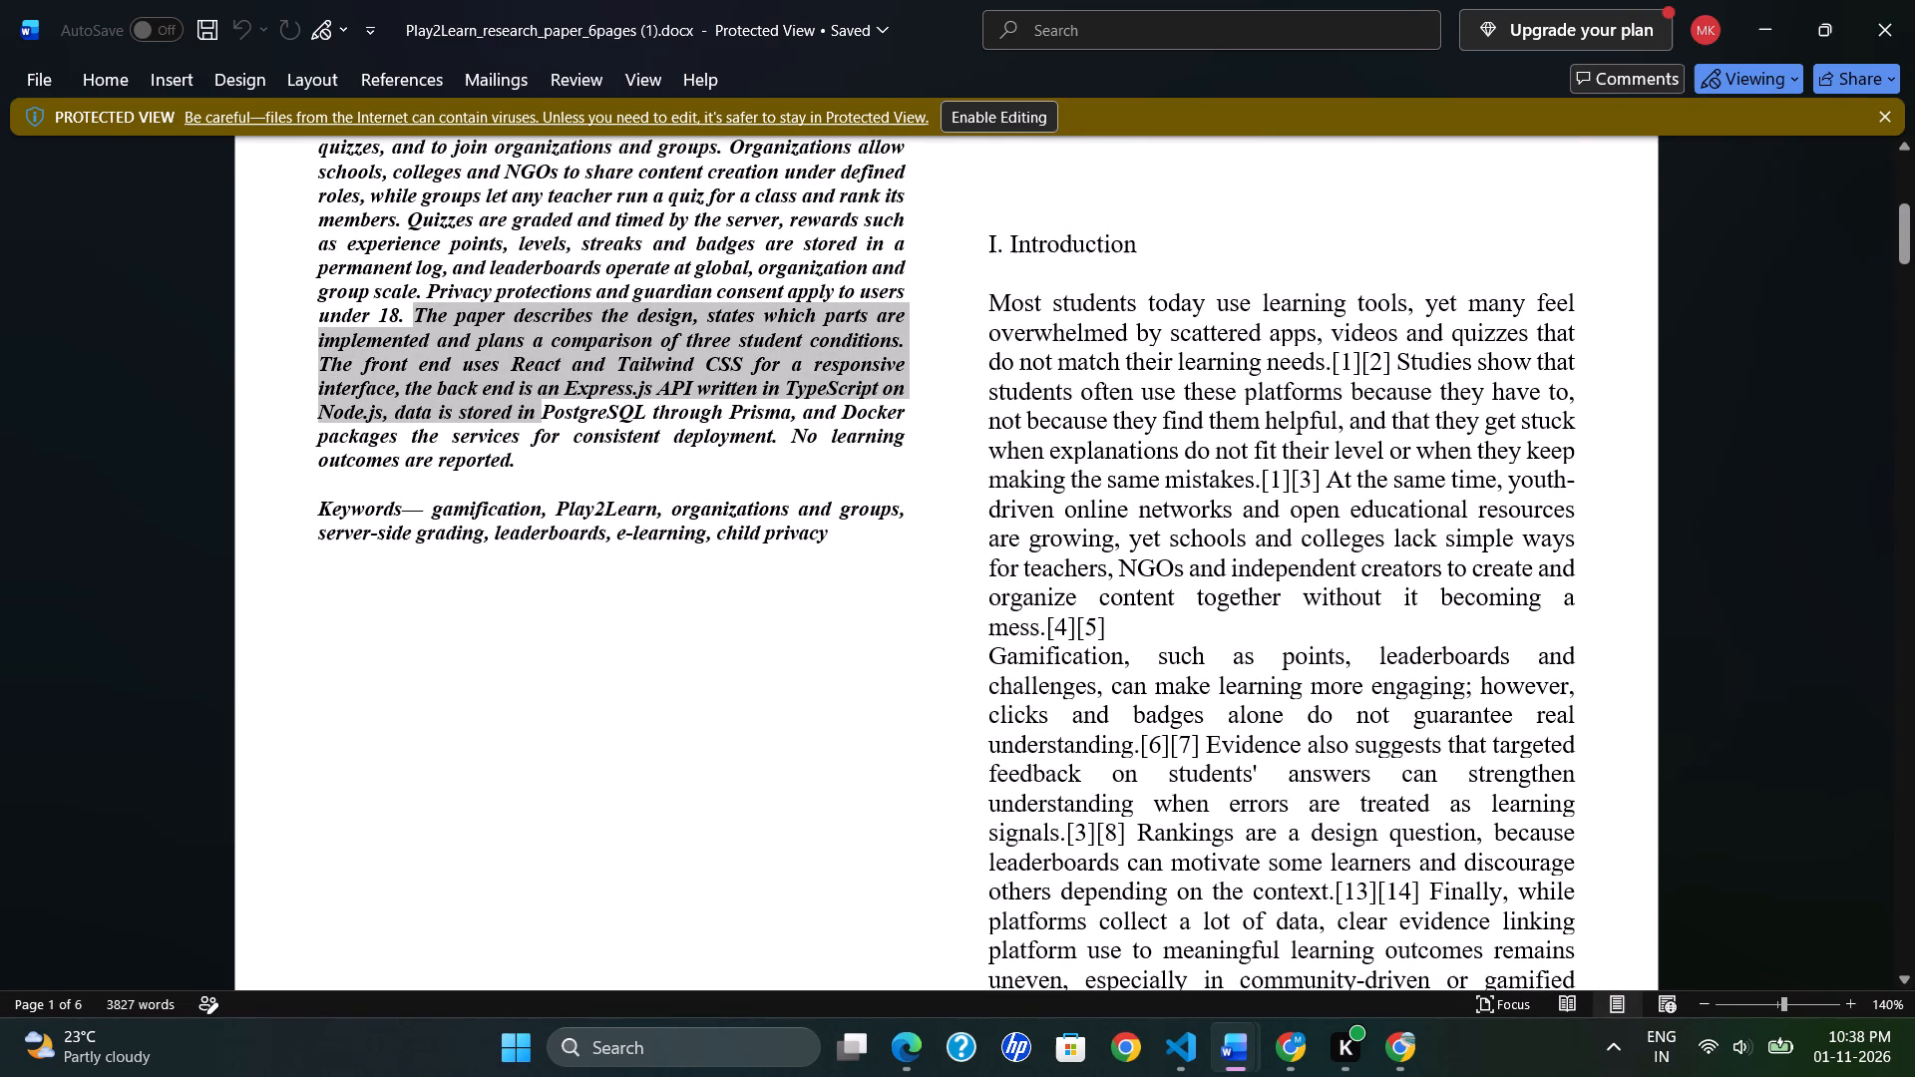
pyautogui.moveTo(560, 419); pyautogui.dragTo(789, 432)
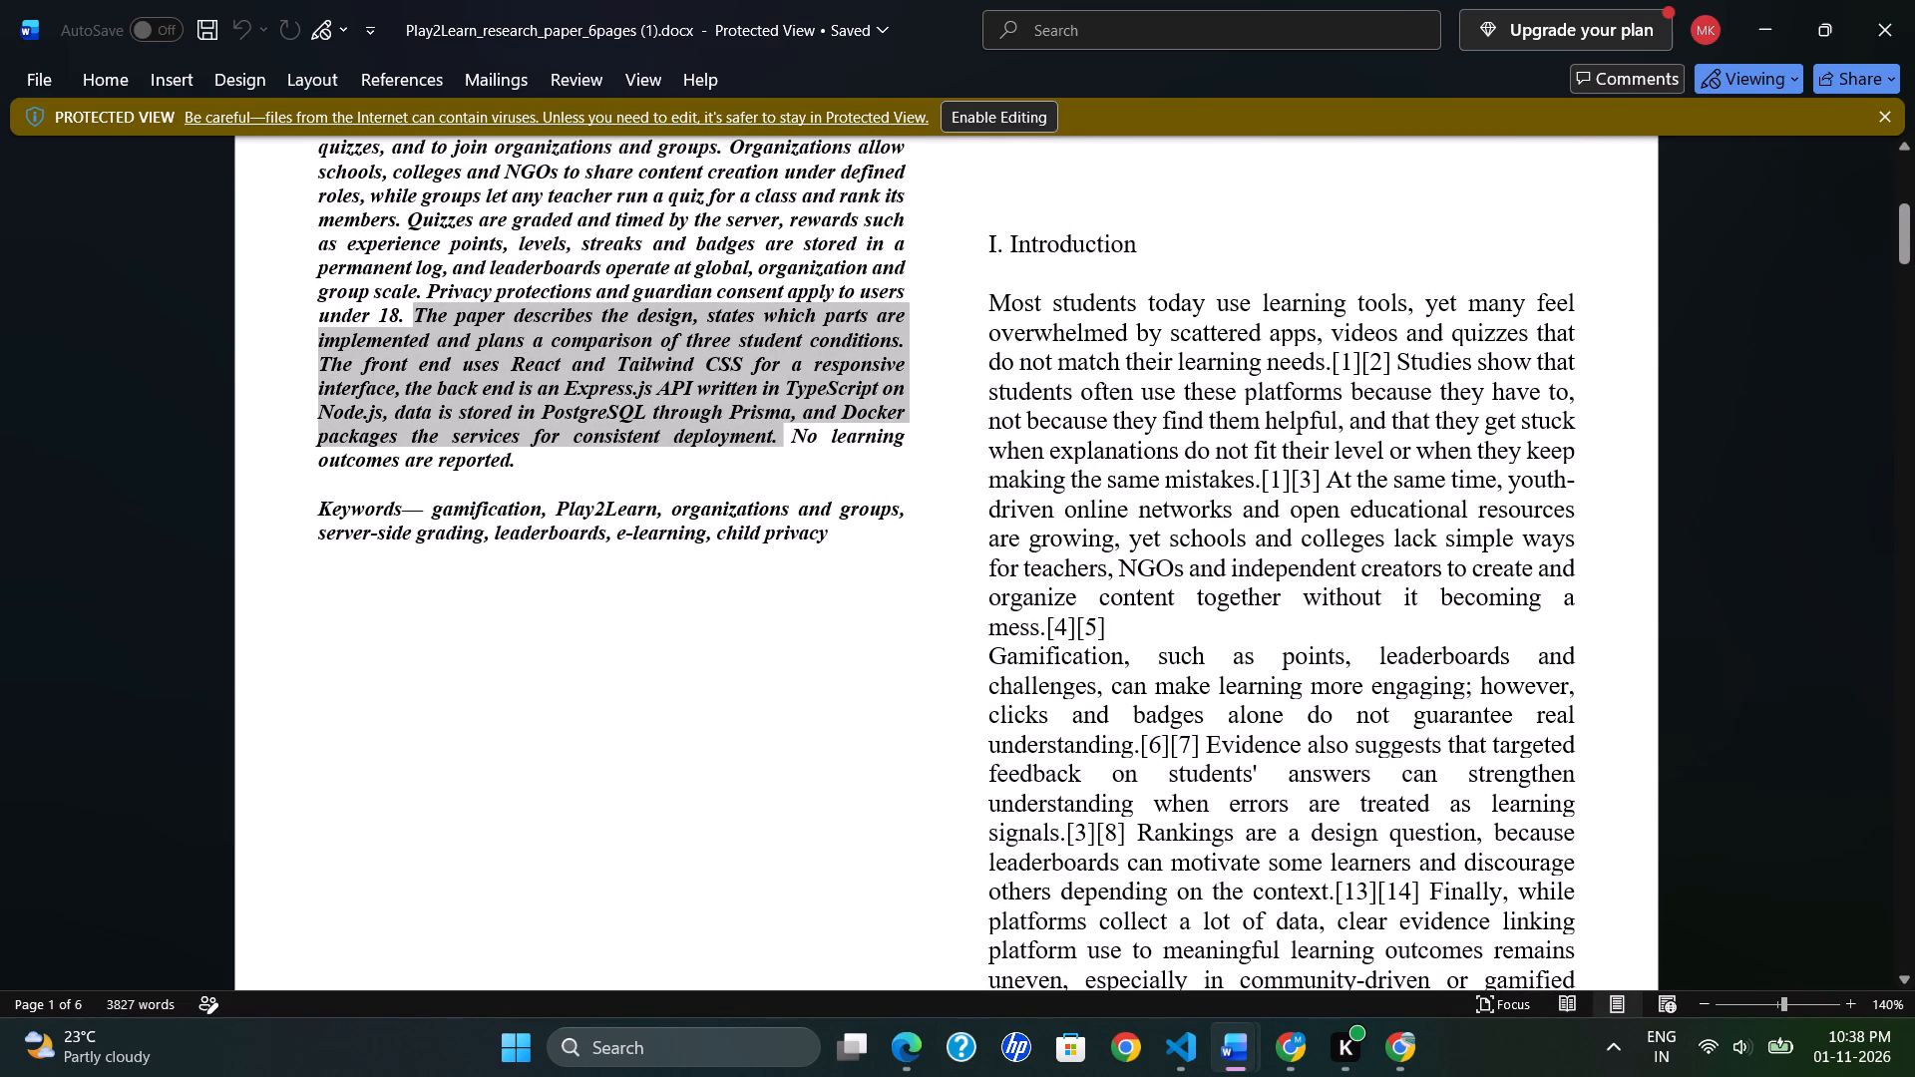
pyautogui.moveTo(789, 432); pyautogui.dragTo(776, 437)
pyautogui.moveTo(776, 437); pyautogui.dragTo(783, 437)
pyautogui.hotkey('ctrl', 'c')
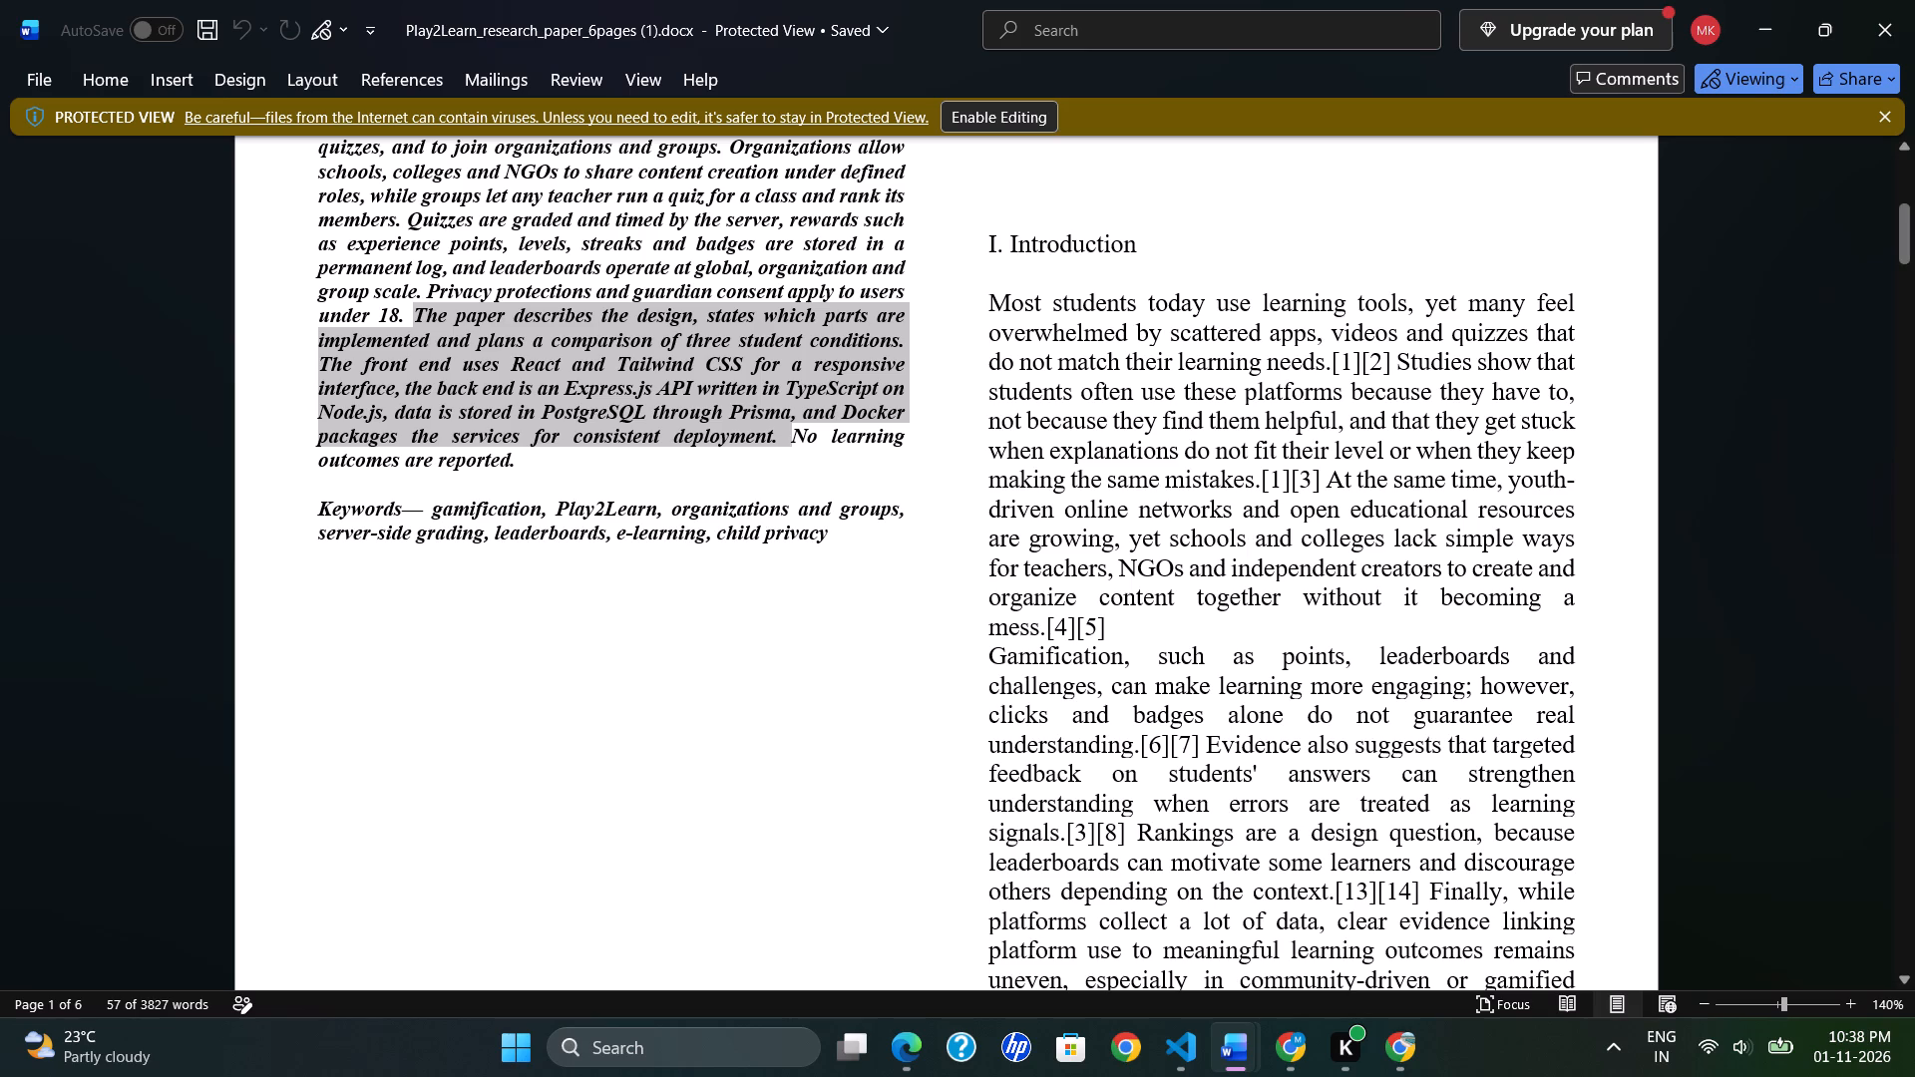
# Switch to Play2Learn_research_paper_6pages.docx and paste the copied passage as a new paragraph between the abstract's last sentence and the Keywords.
pyautogui.keyDown('ctrl'); pyautogui.scroll(-4, 840, 486); pyautogui.keyUp('ctrl')
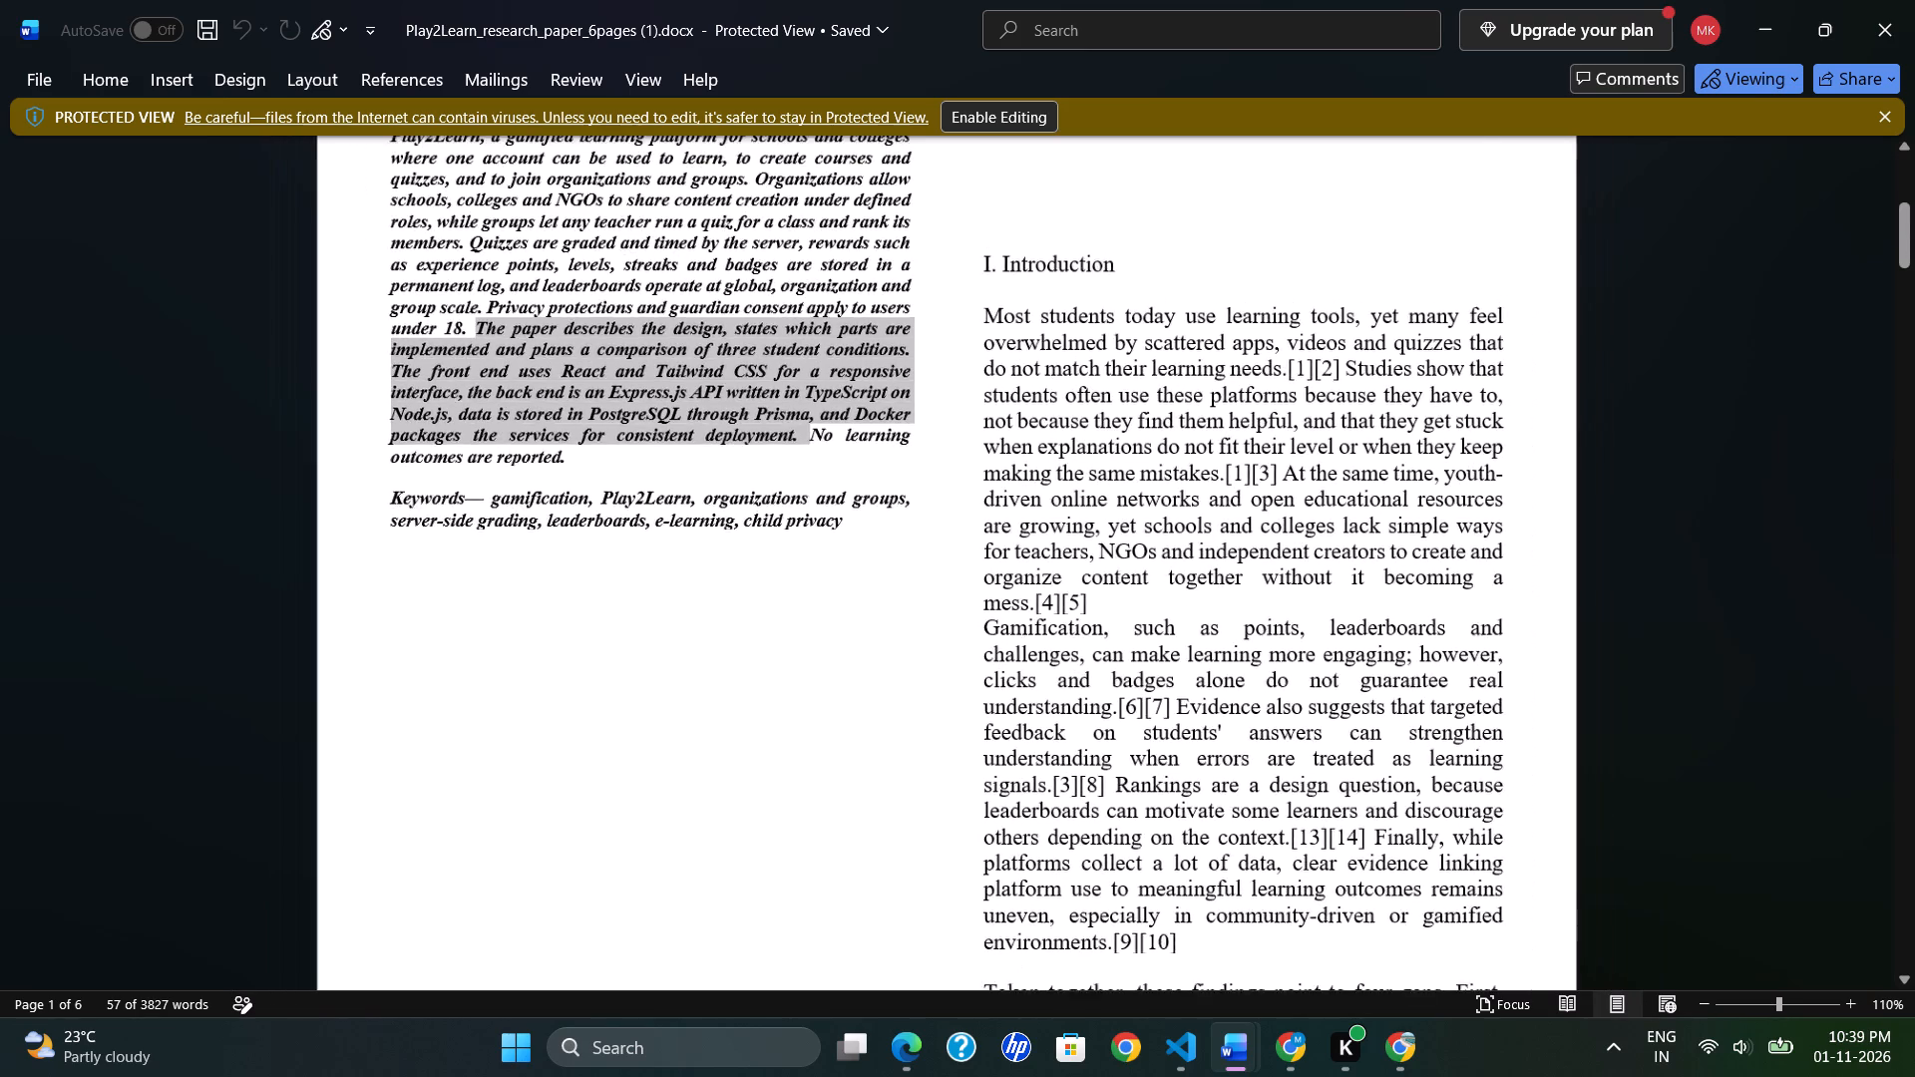
pyautogui.scroll(-1, 960, 529)
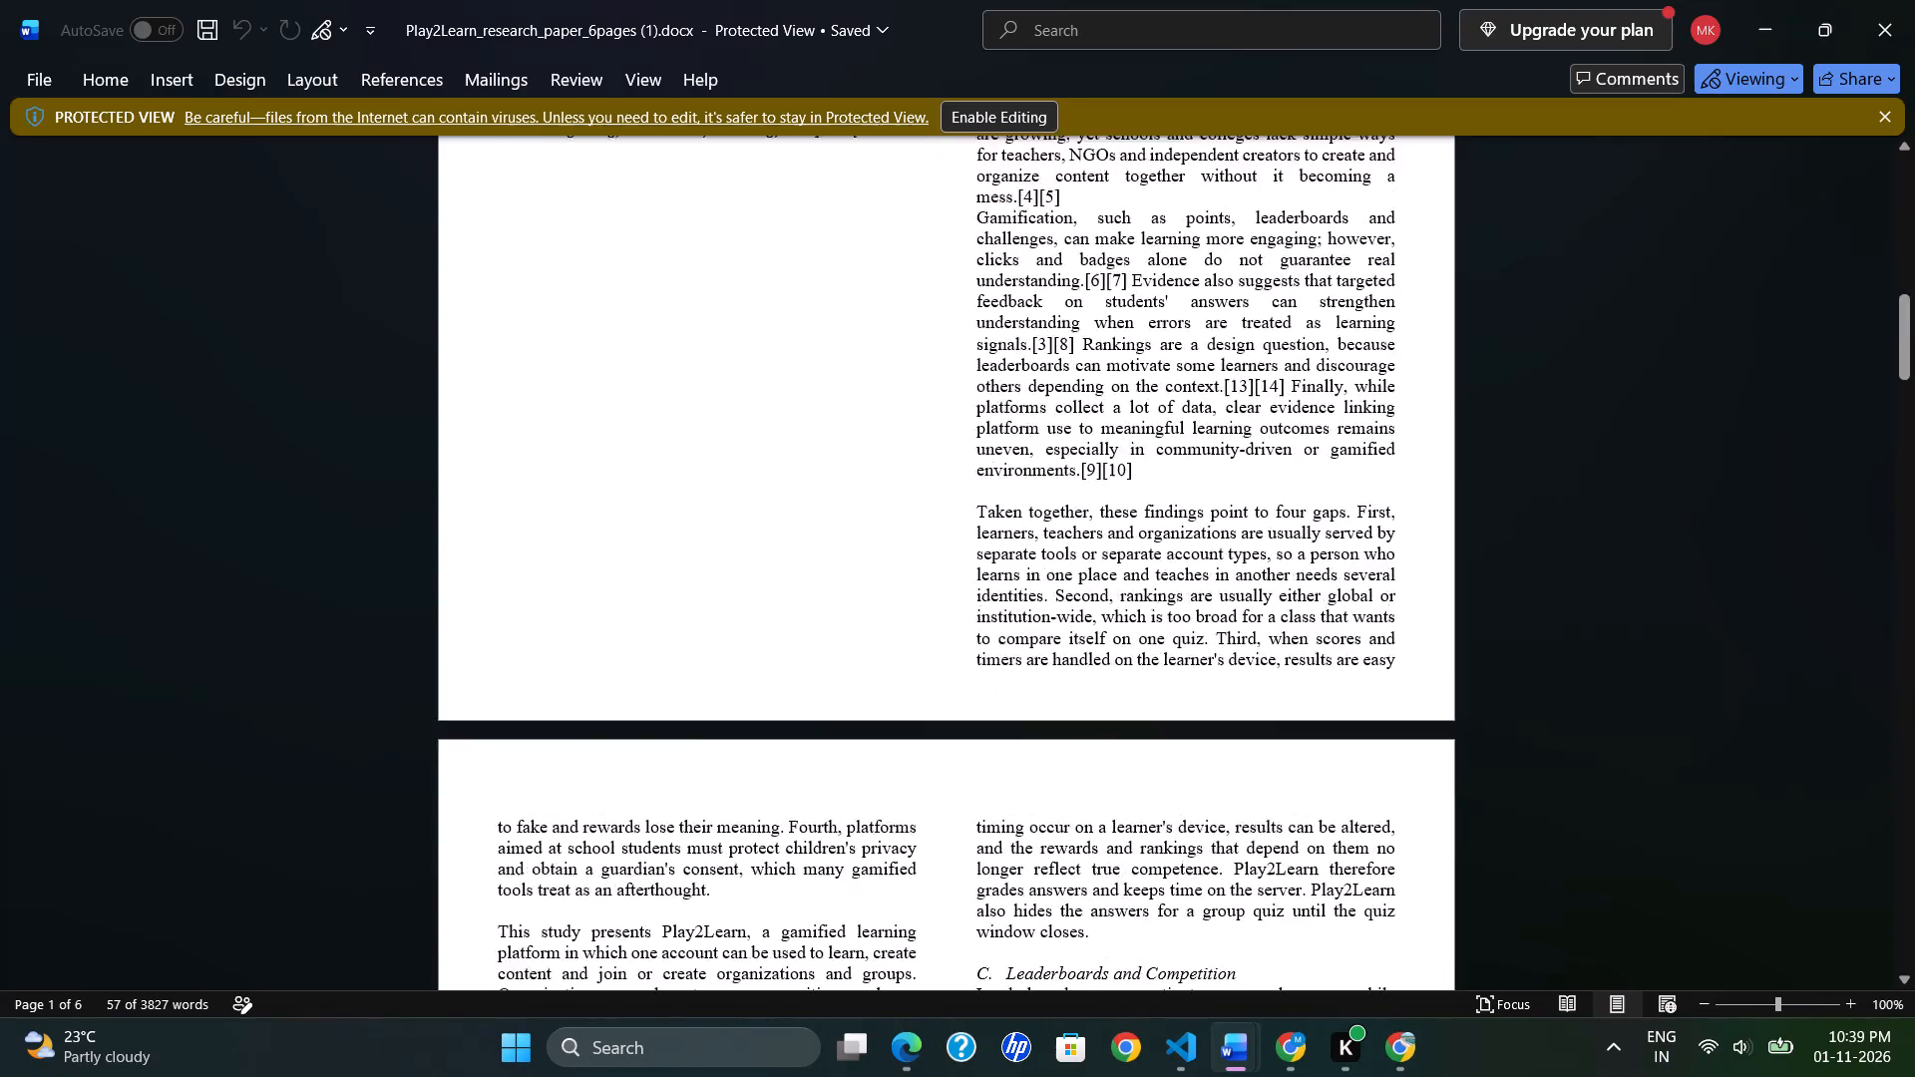
pyautogui.scroll(-1, 960, 529)
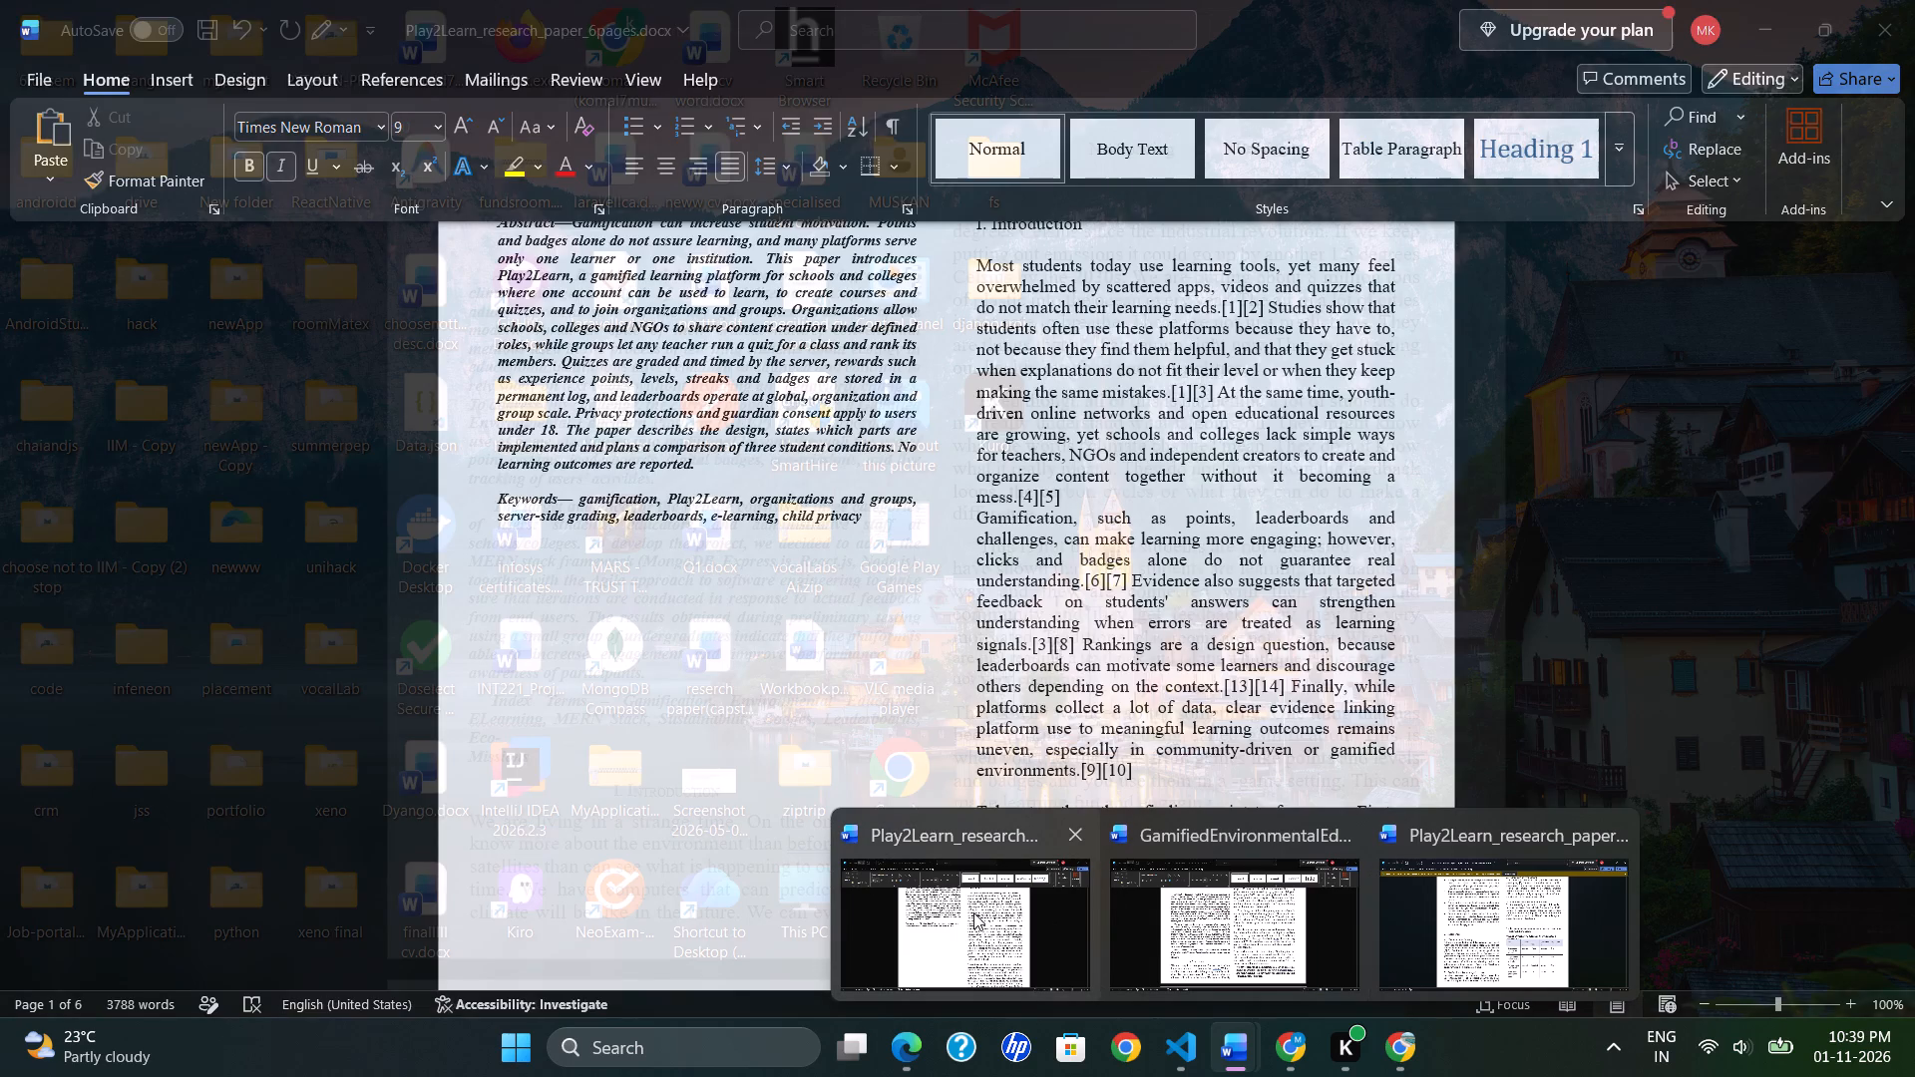
pyautogui.click(973, 912)
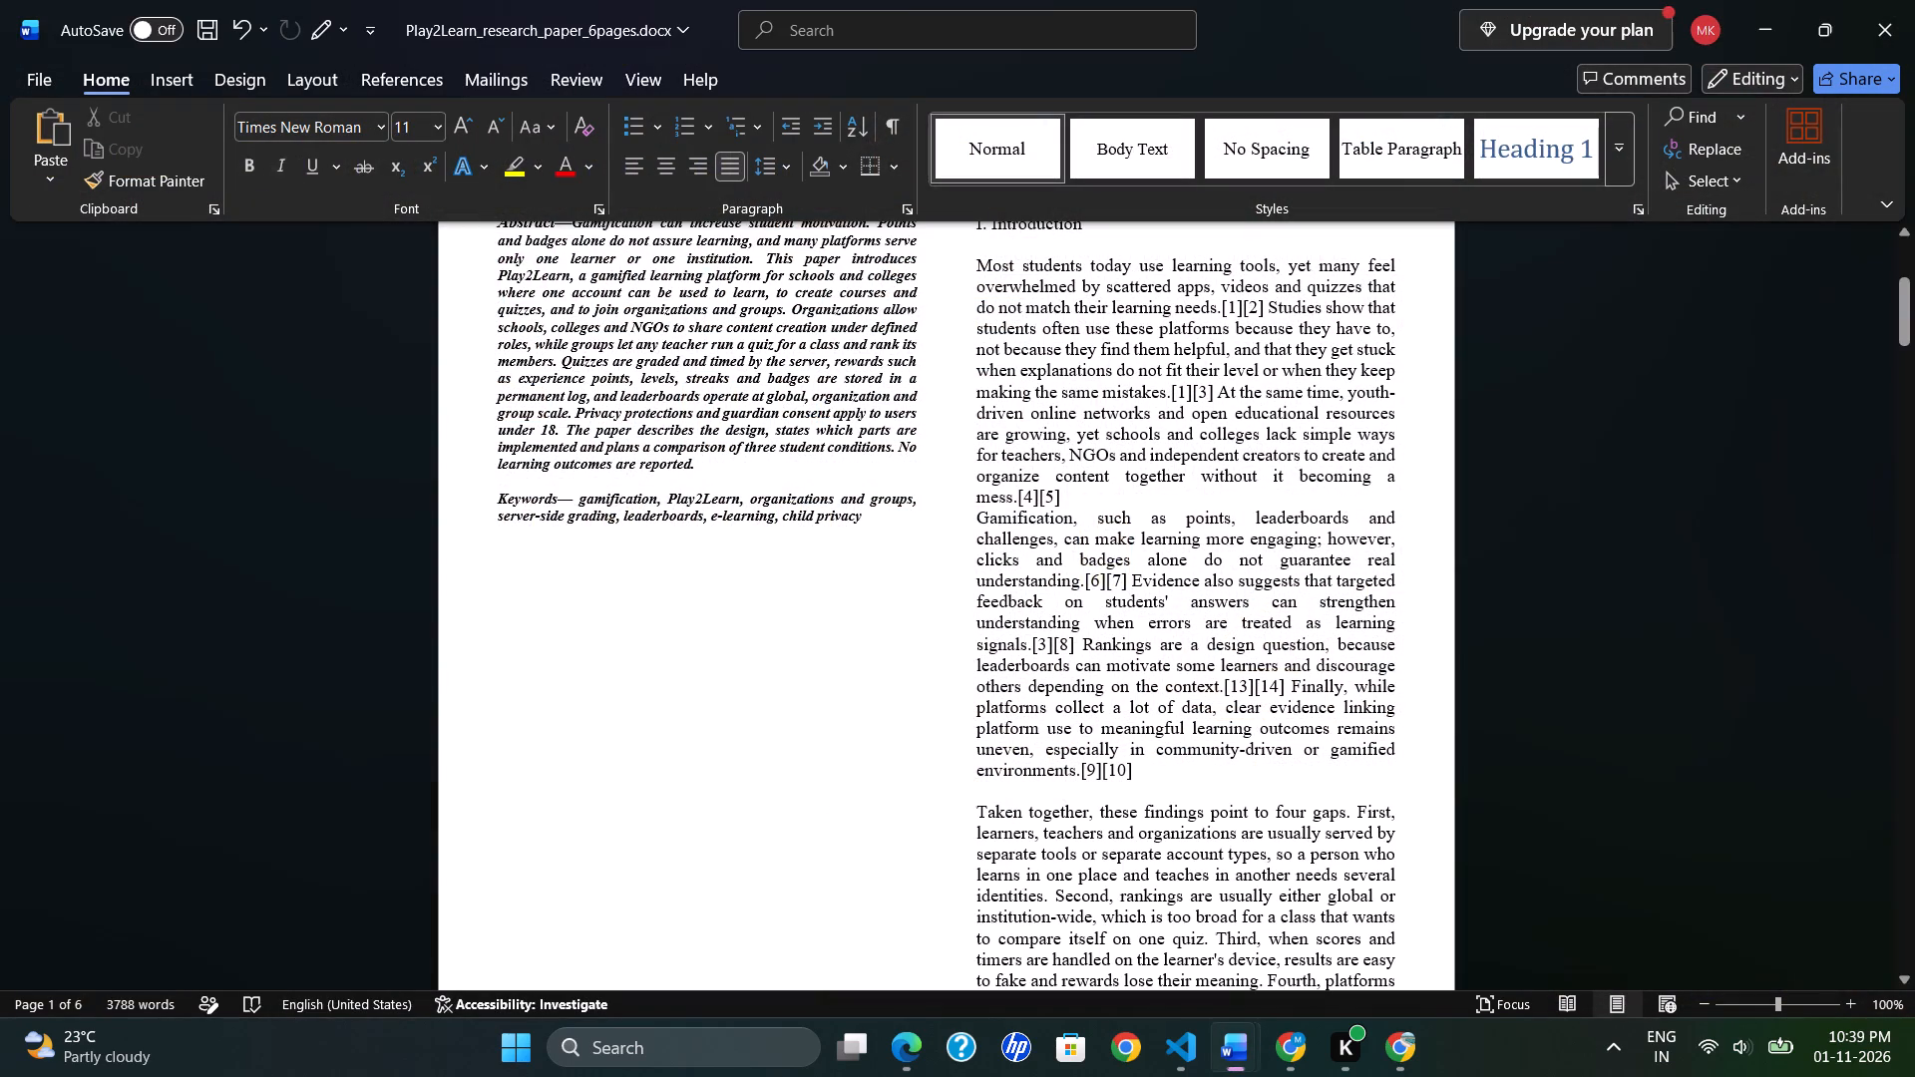
pyautogui.scroll(1, 856, 764)
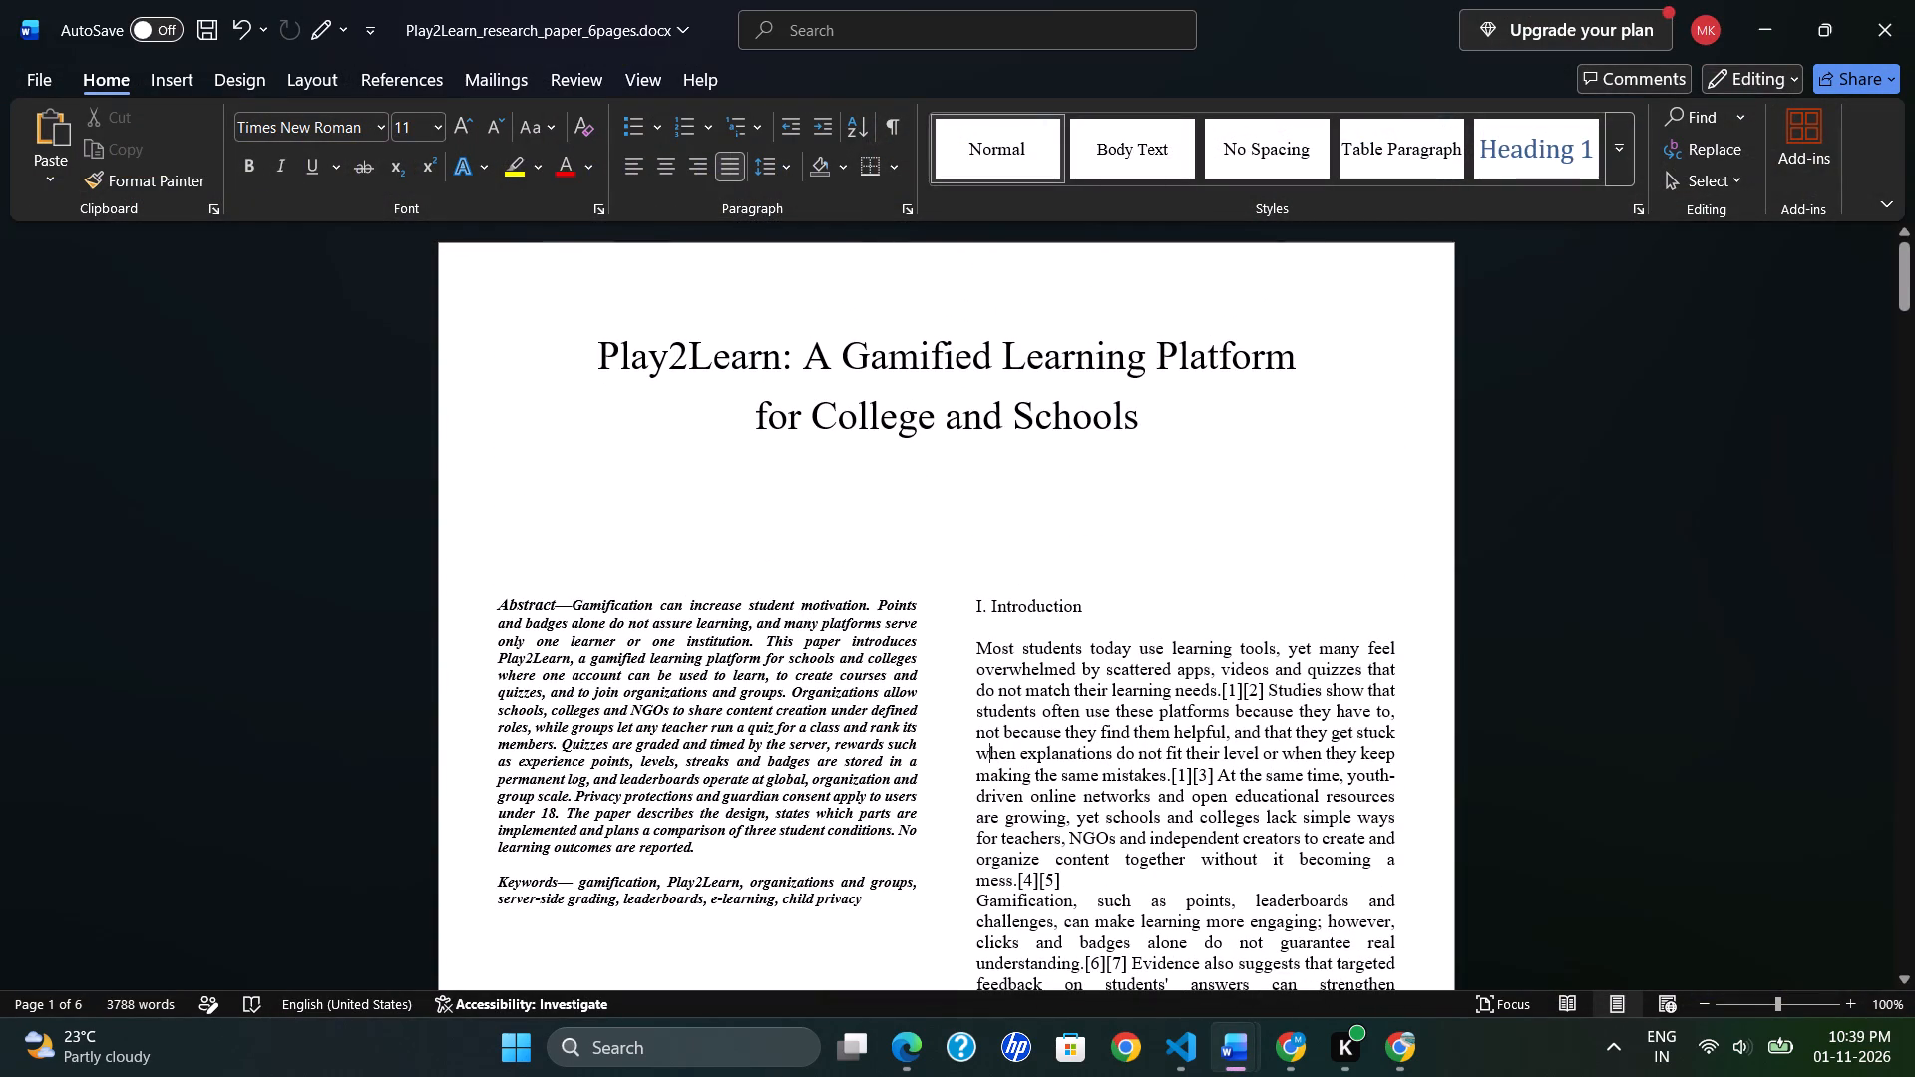
pyautogui.click(790, 860)
pyautogui.click(743, 837)
pyautogui.click(703, 852)
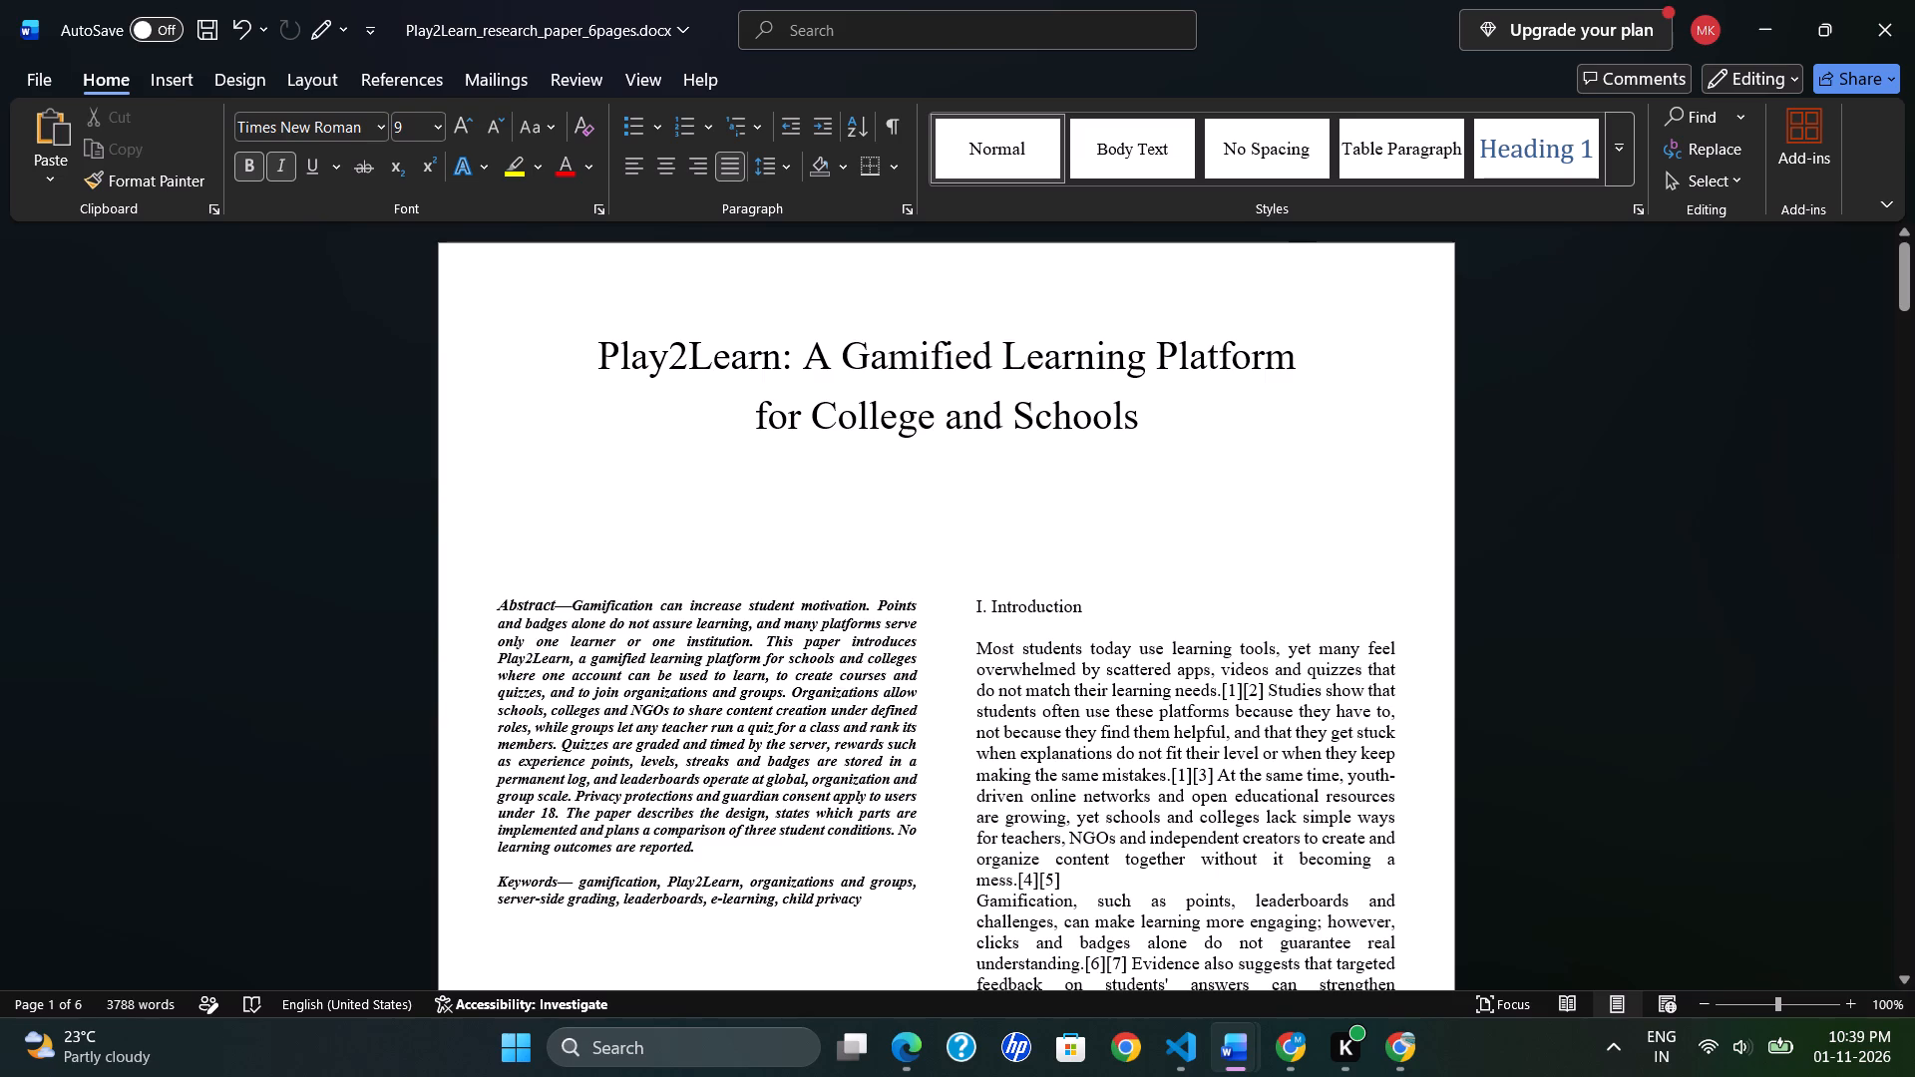
pyautogui.press('Return')
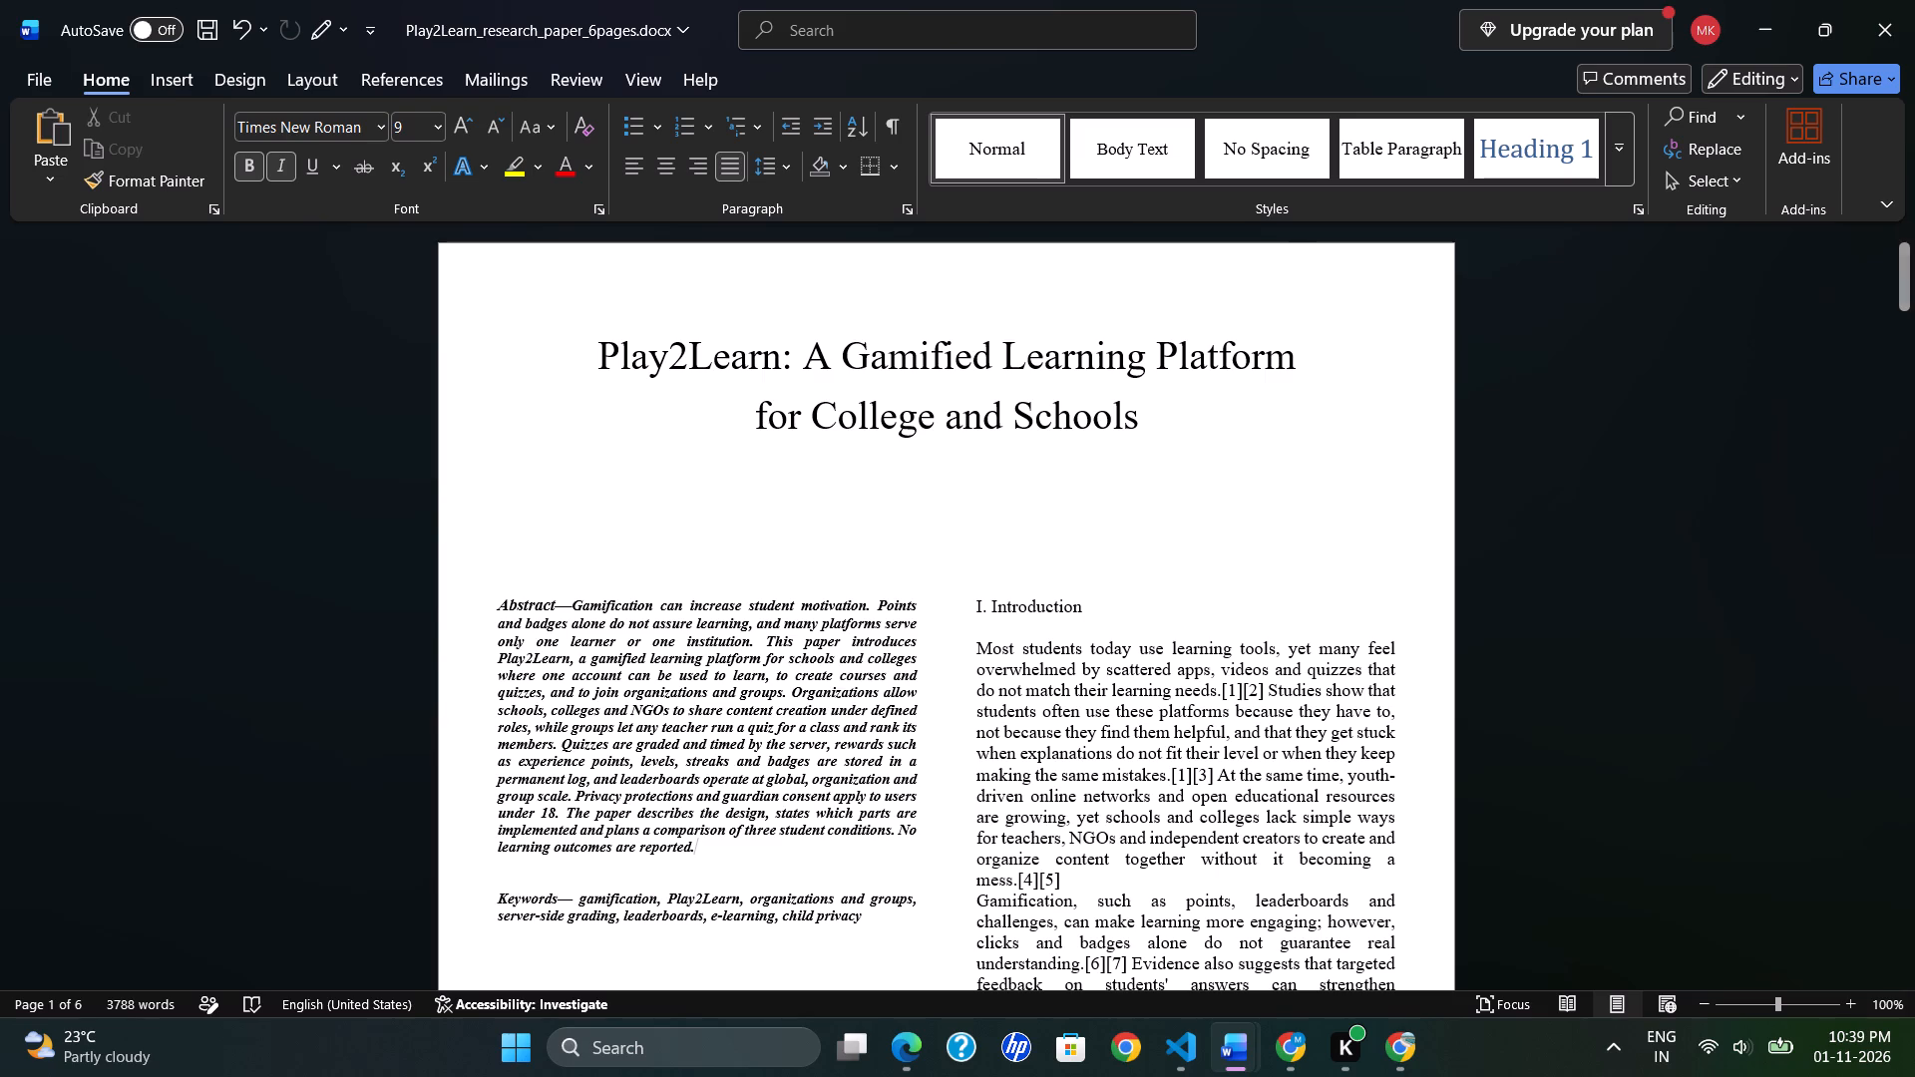
pyautogui.press('Return')
pyautogui.hotkey('ctrl', 'v')
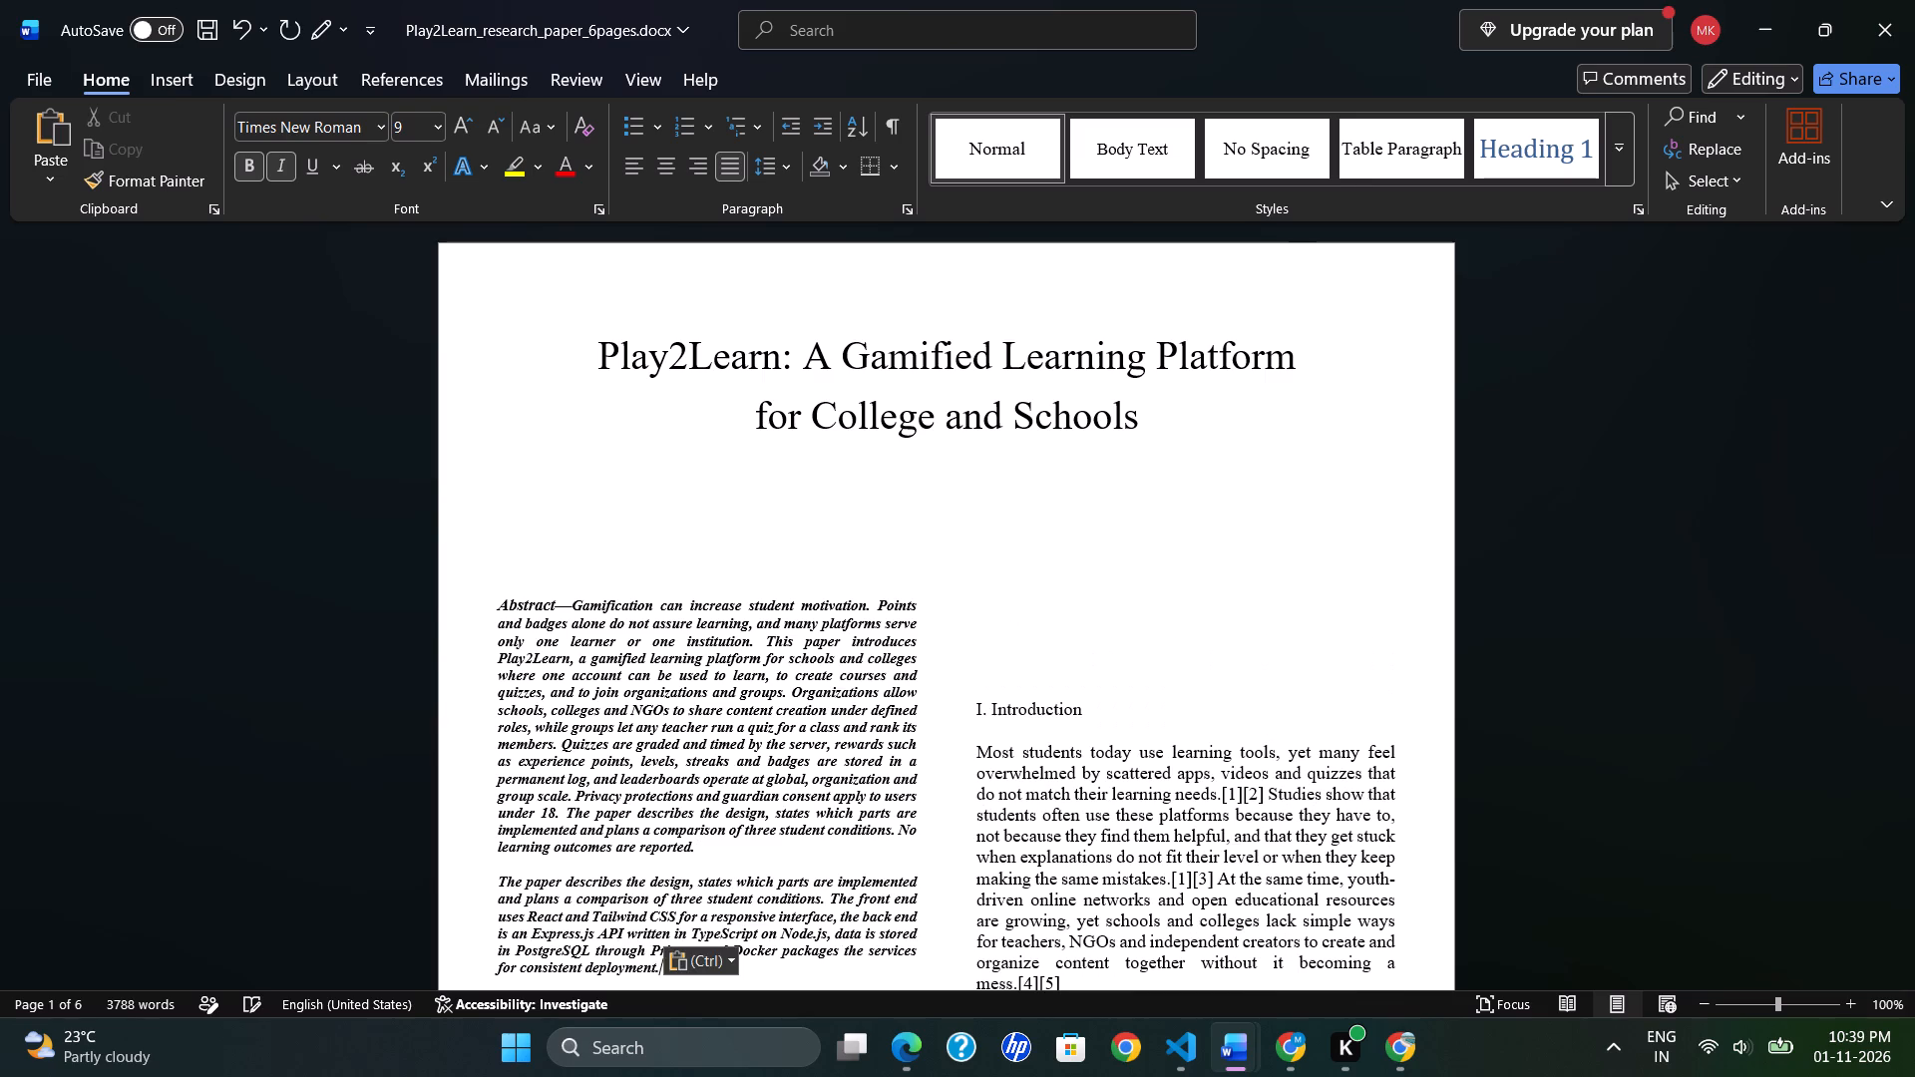
# Delete the extra blank lines above the "I. Introduction" heading so it moves up level with the abstract's start.
pyautogui.scroll(-1, 892, 764)
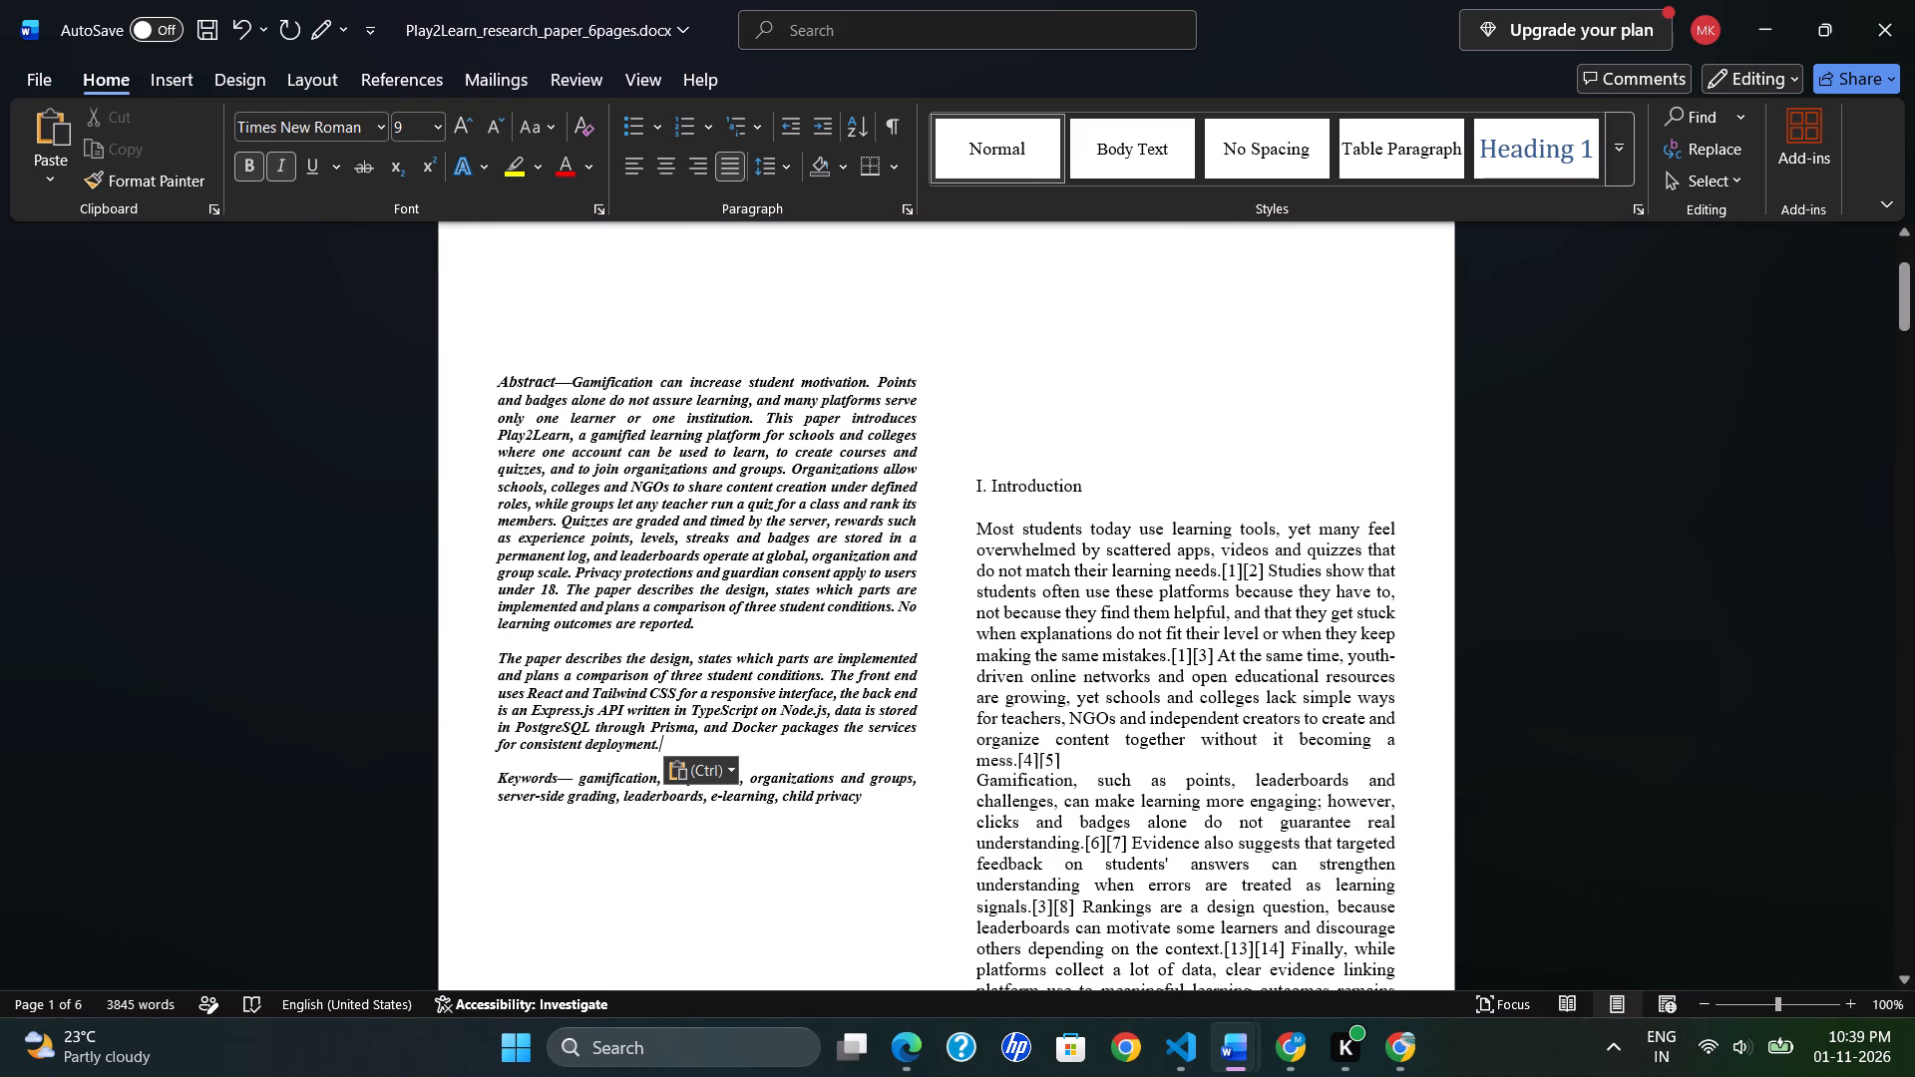
pyautogui.scroll(-1, 872, 778)
pyautogui.scroll(1, 872, 778)
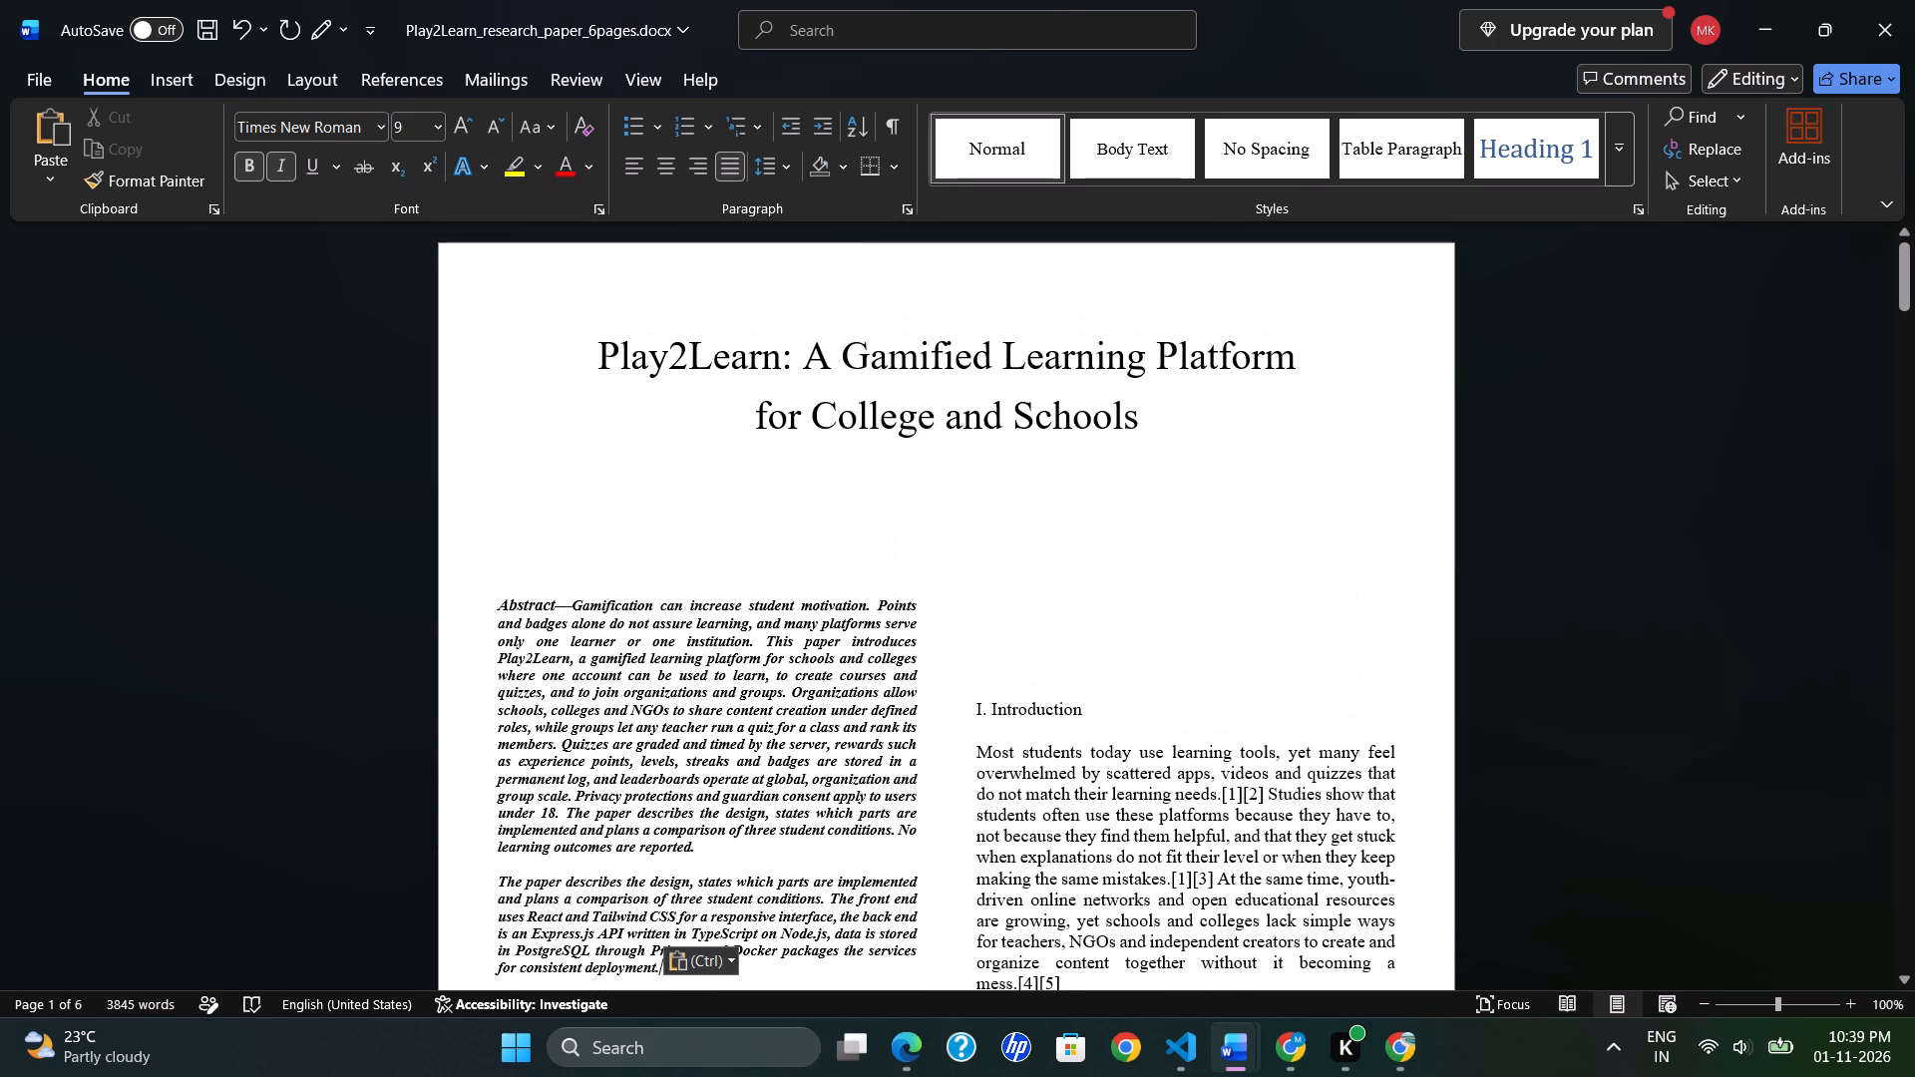
pyautogui.click(990, 686)
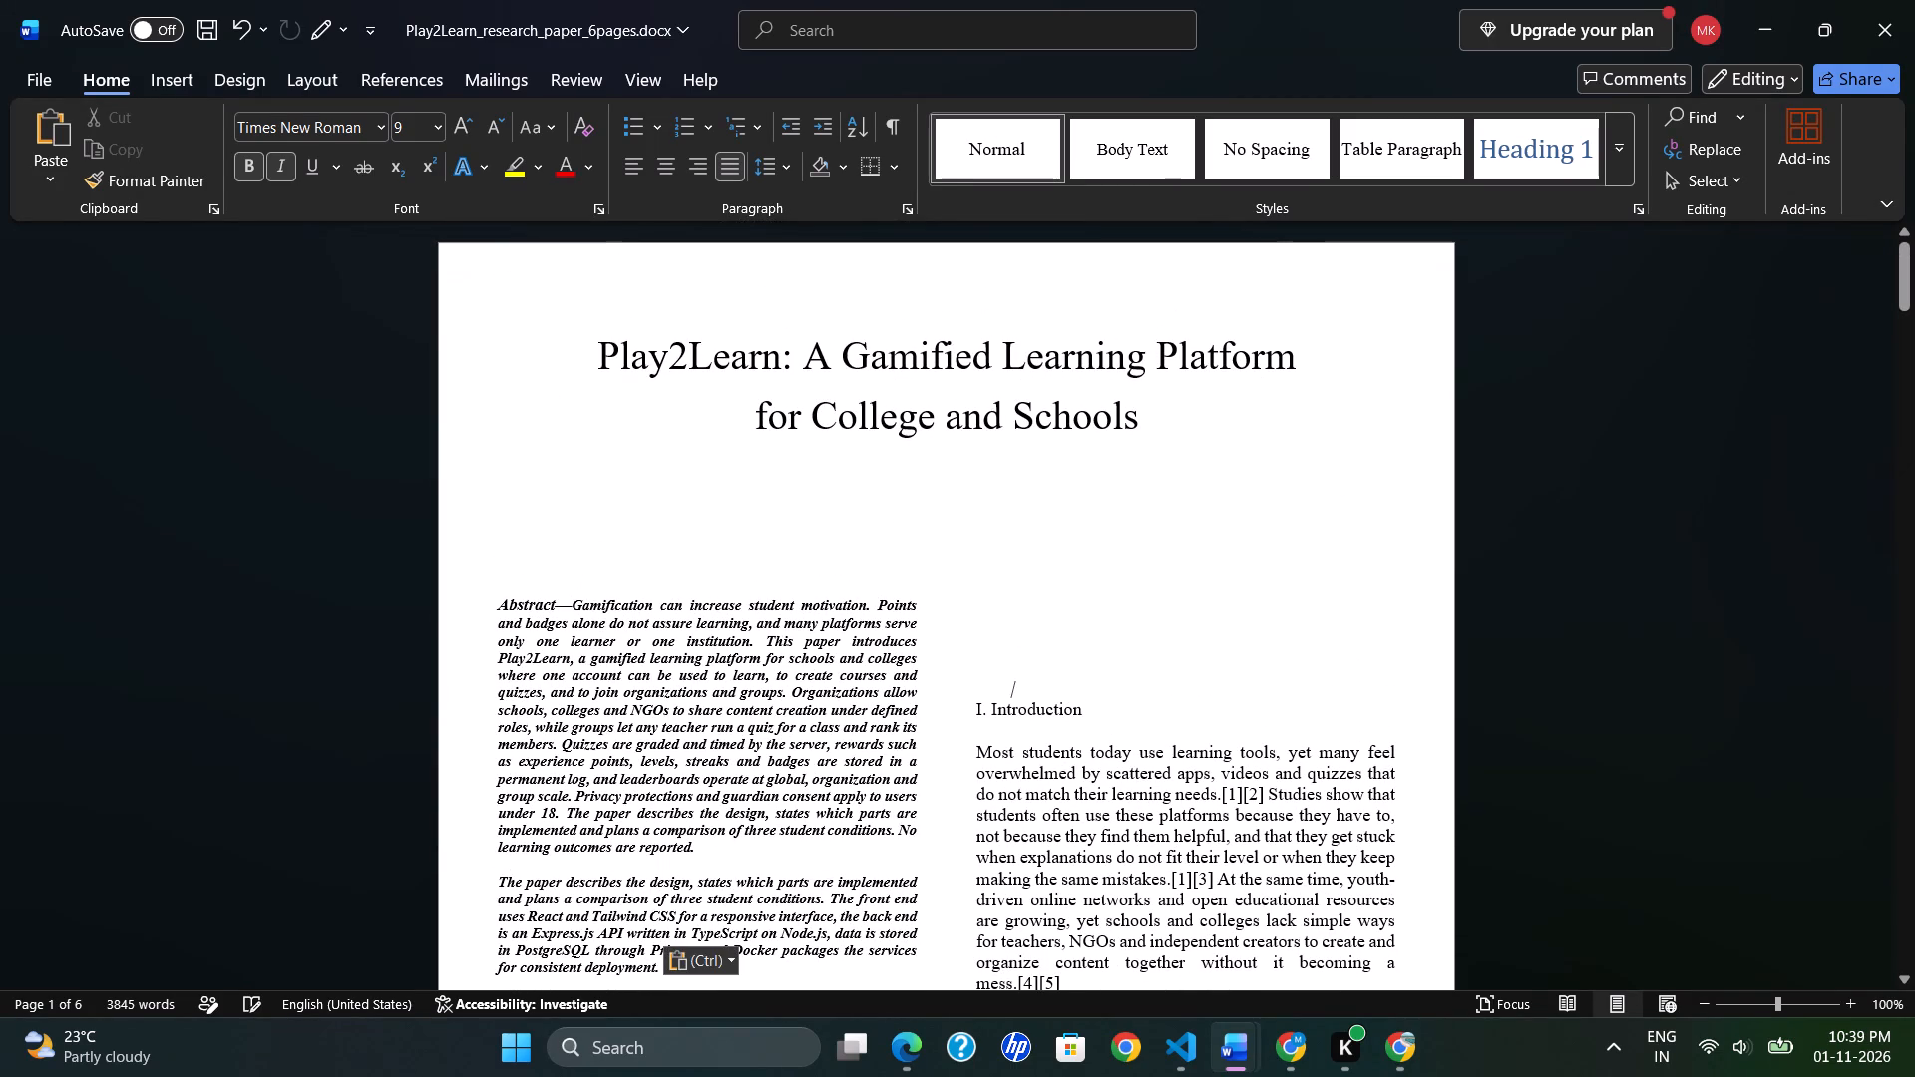
pyautogui.press('BackSpace')
pyautogui.press('BackSpace')
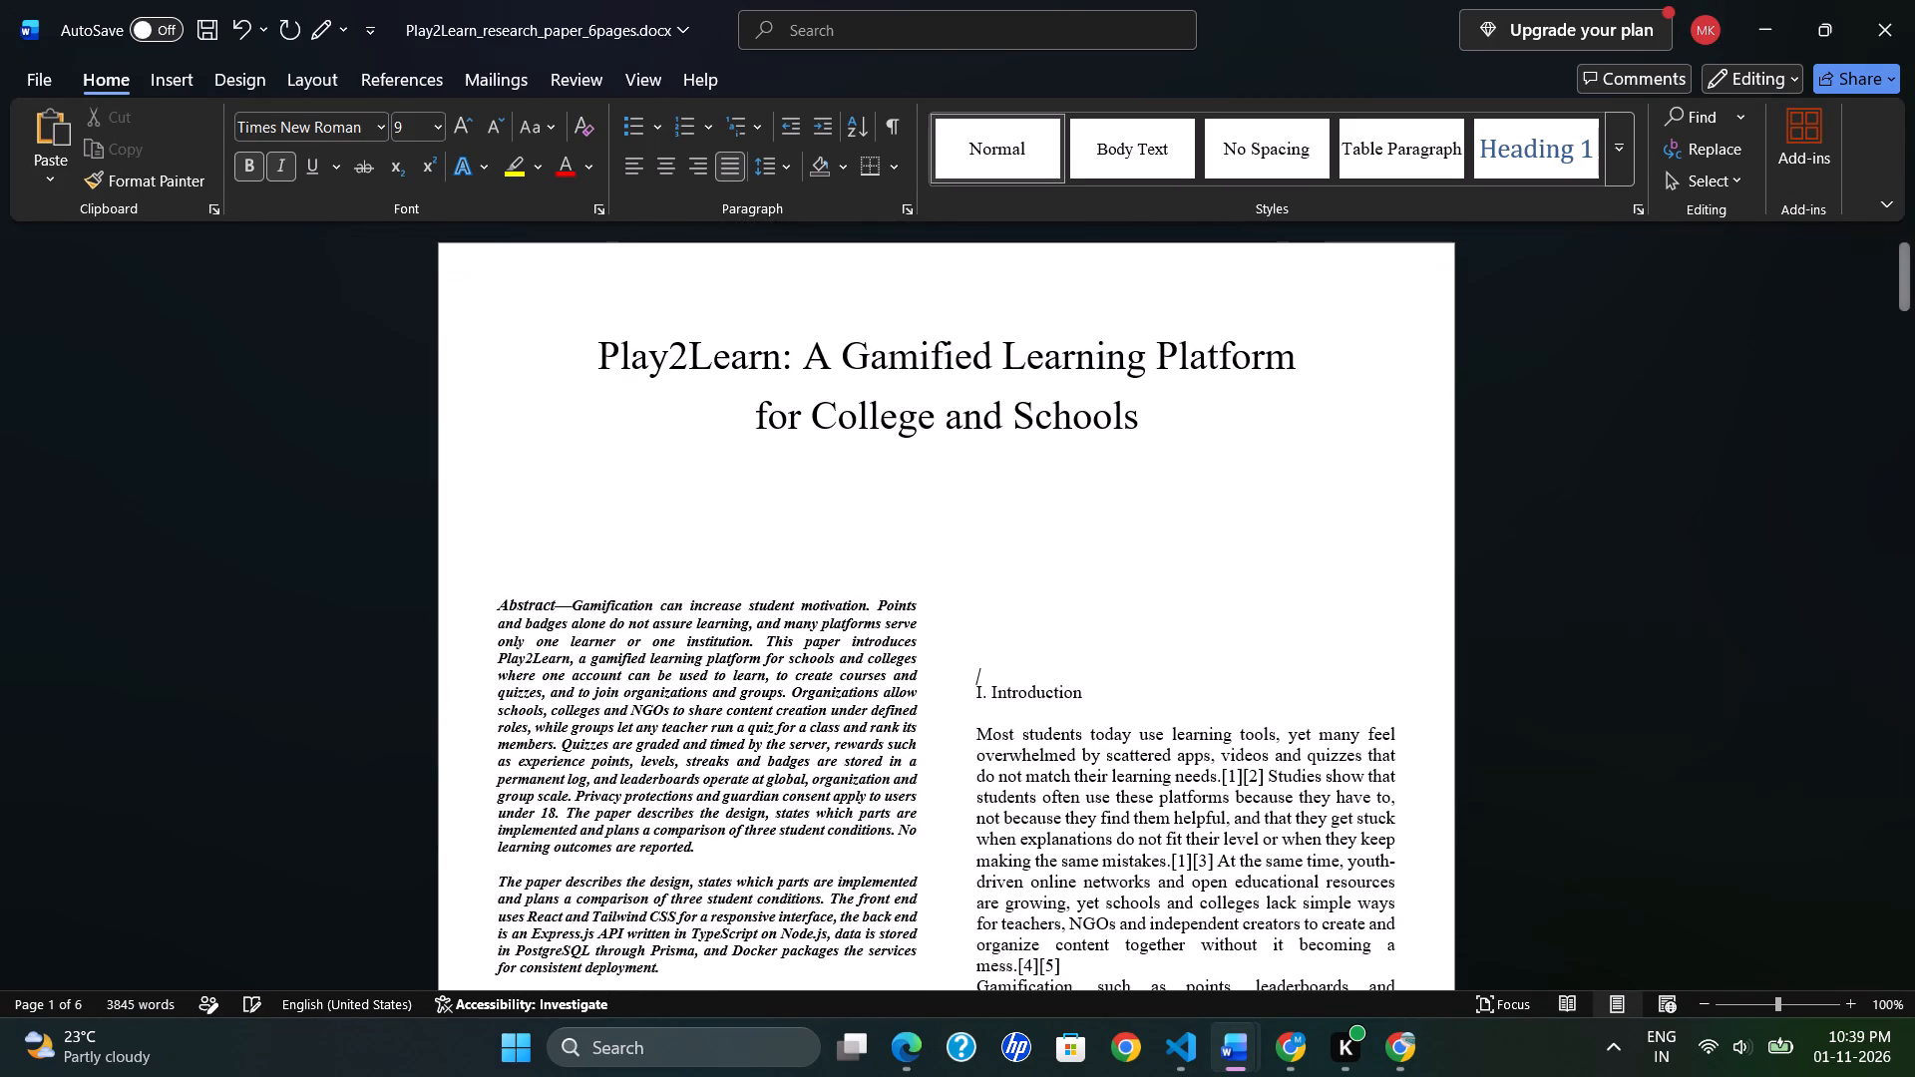
pyautogui.press('BackSpace')
pyautogui.press('BackSpace')
pyautogui.press('BackSpace')
pyautogui.press('BackSpace')
pyautogui.press('BackSpace')
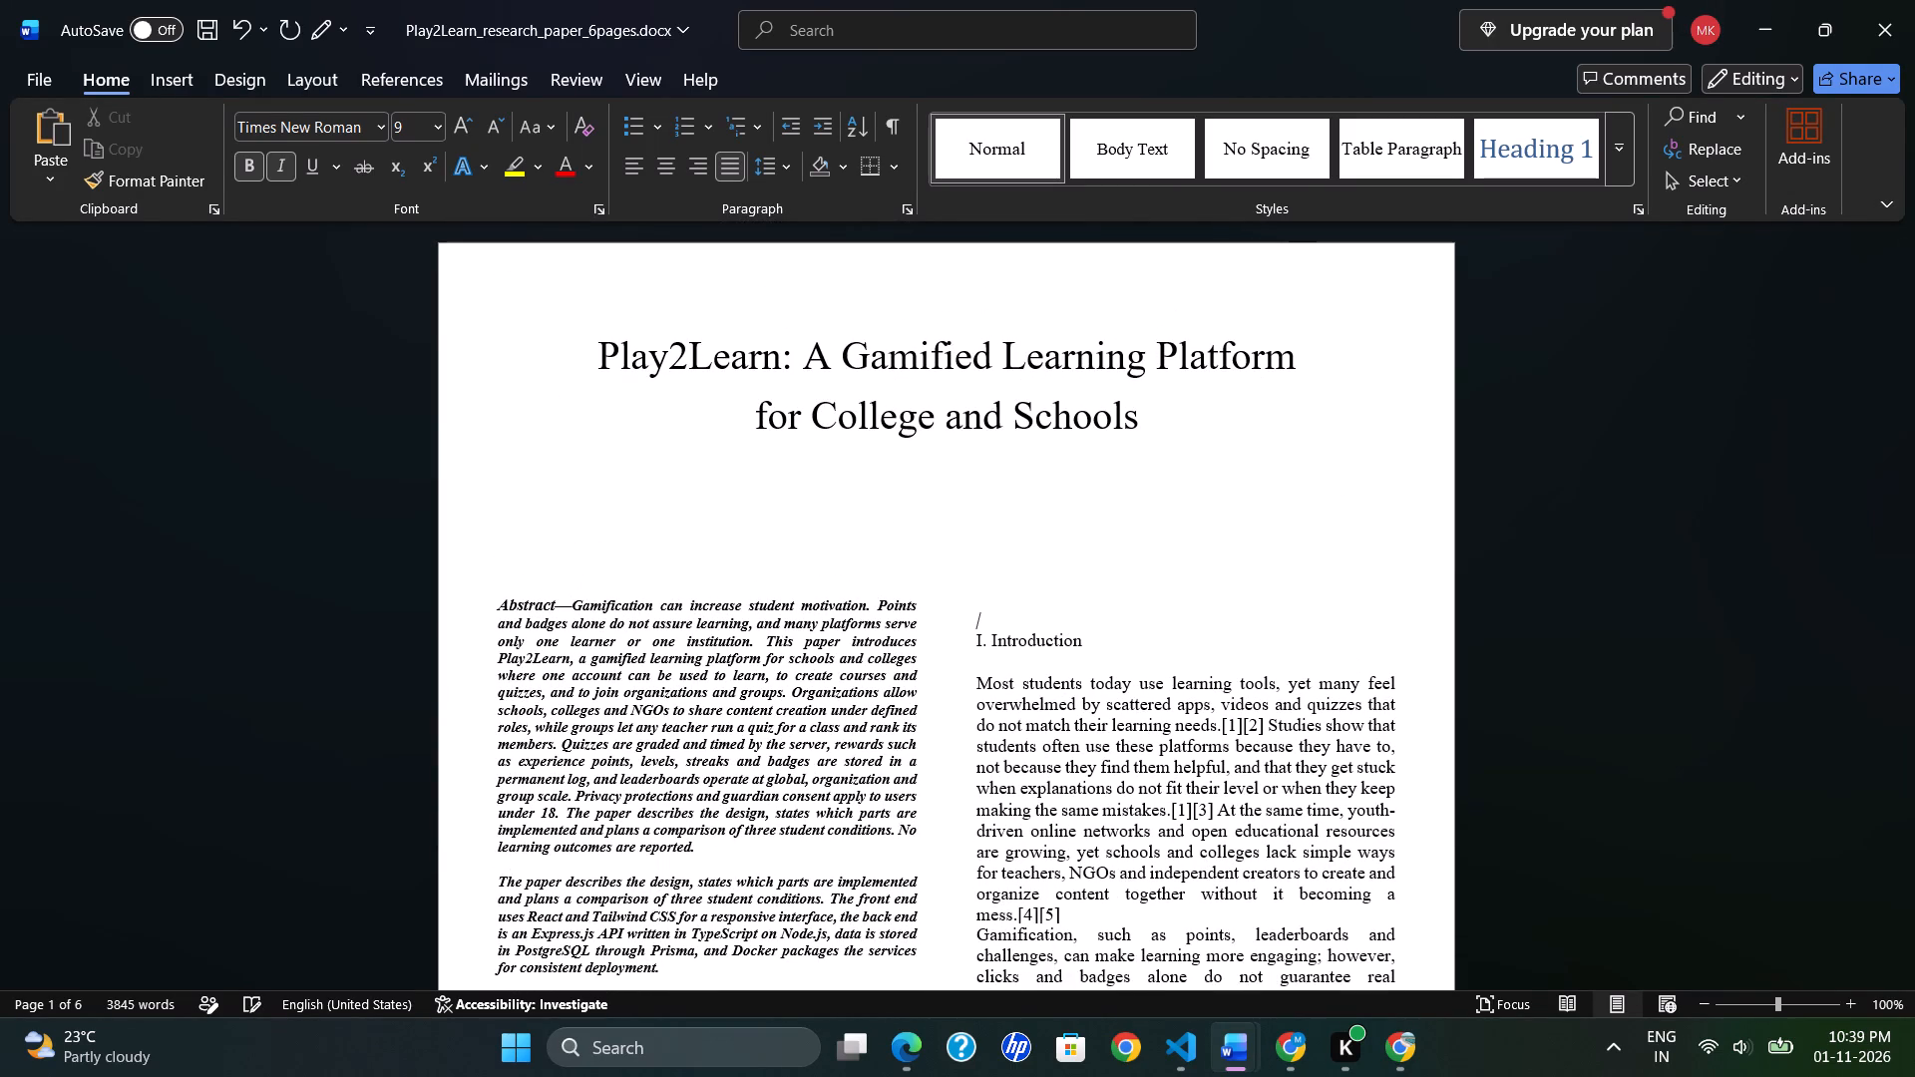
pyautogui.press('BackSpace')
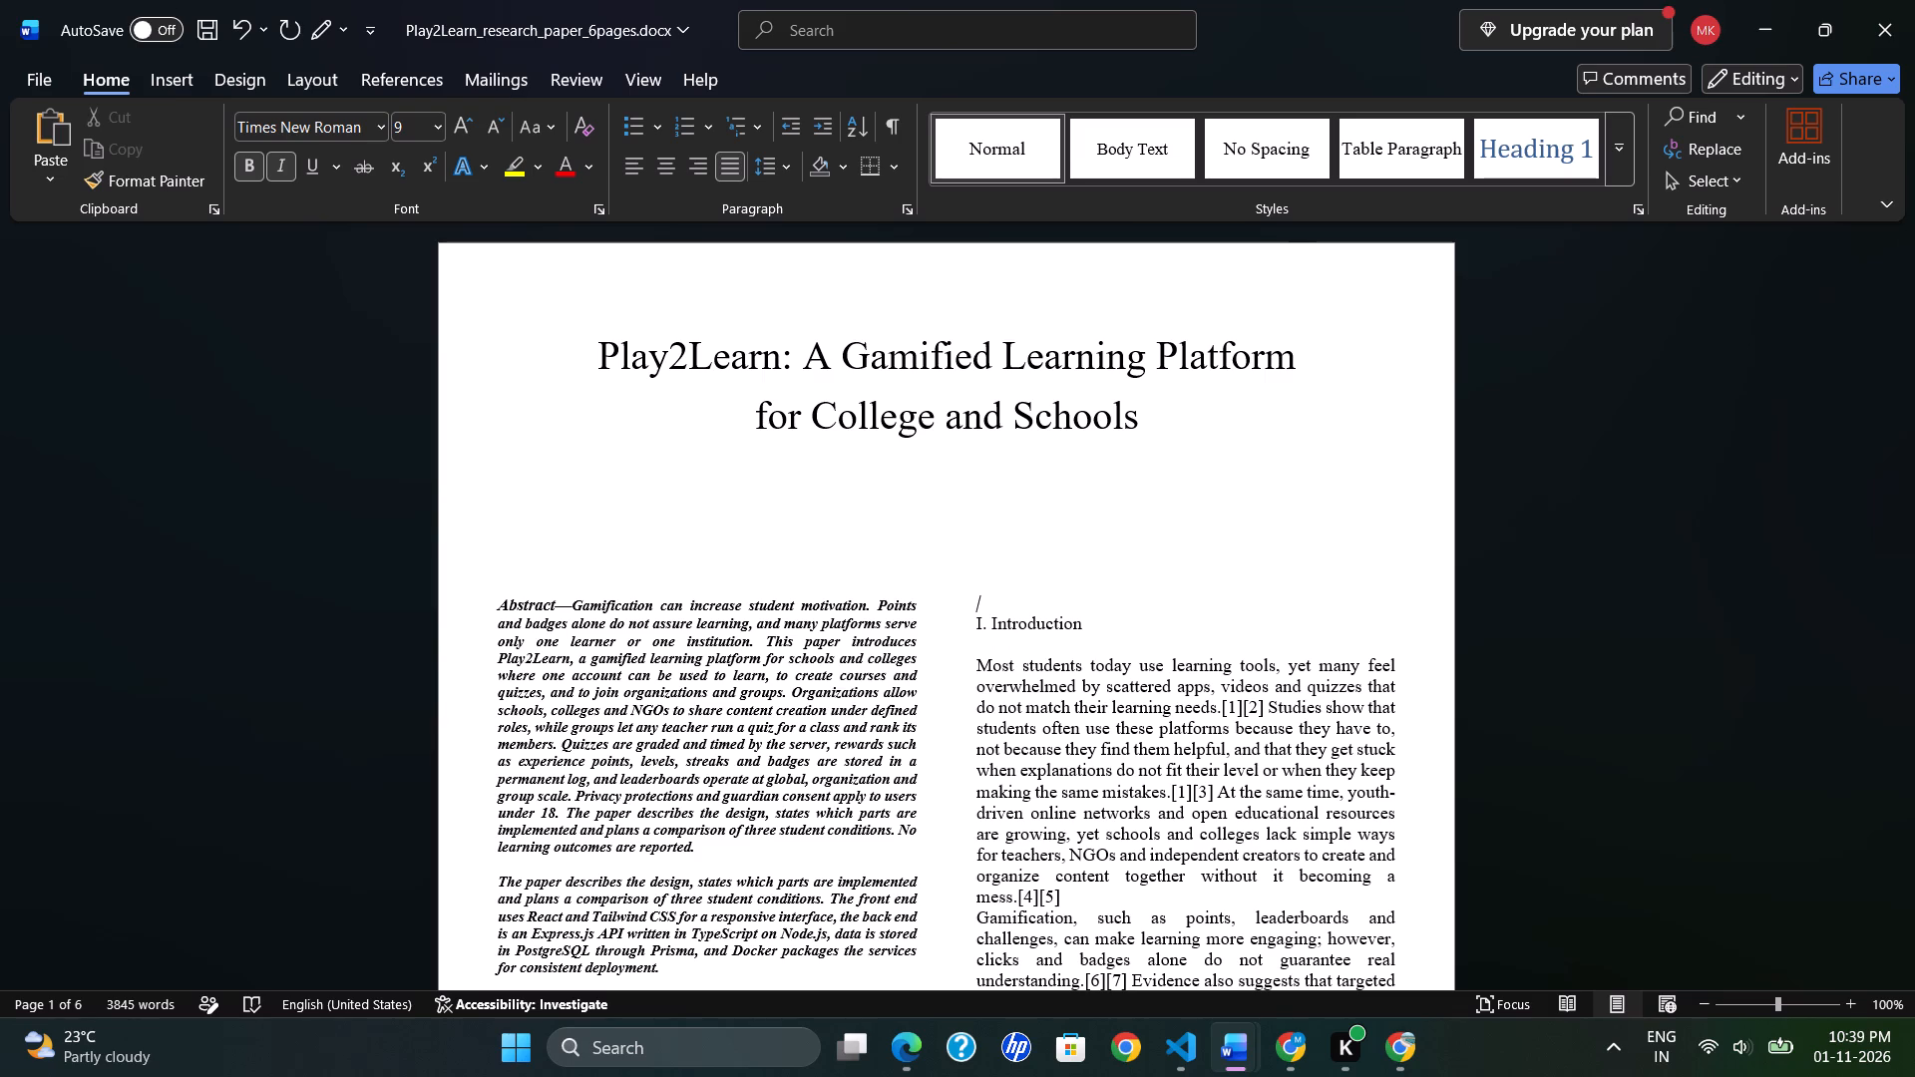
# Insert two blank lines directly before the word "Abstract" to push the abstract further below the paper's title.
pyautogui.click(501, 603)
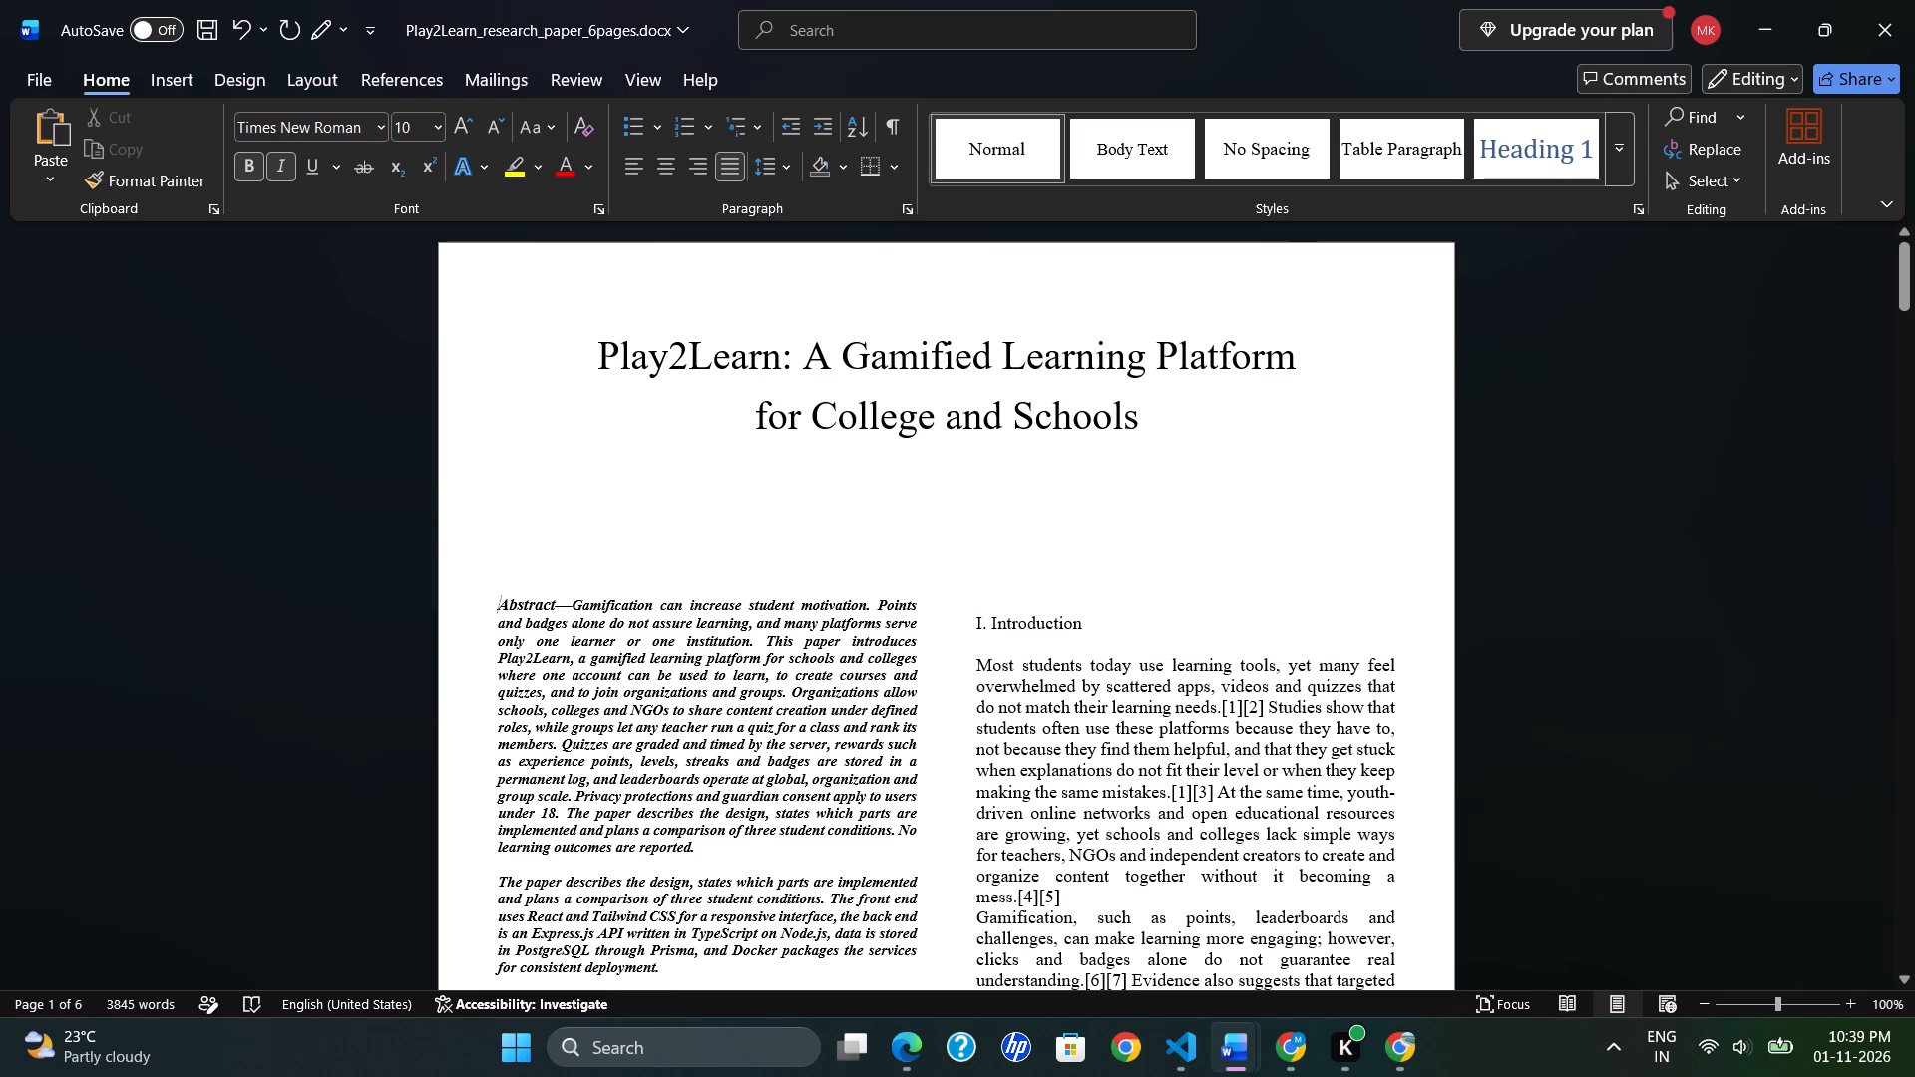
pyautogui.press('Return')
pyautogui.press('Return')
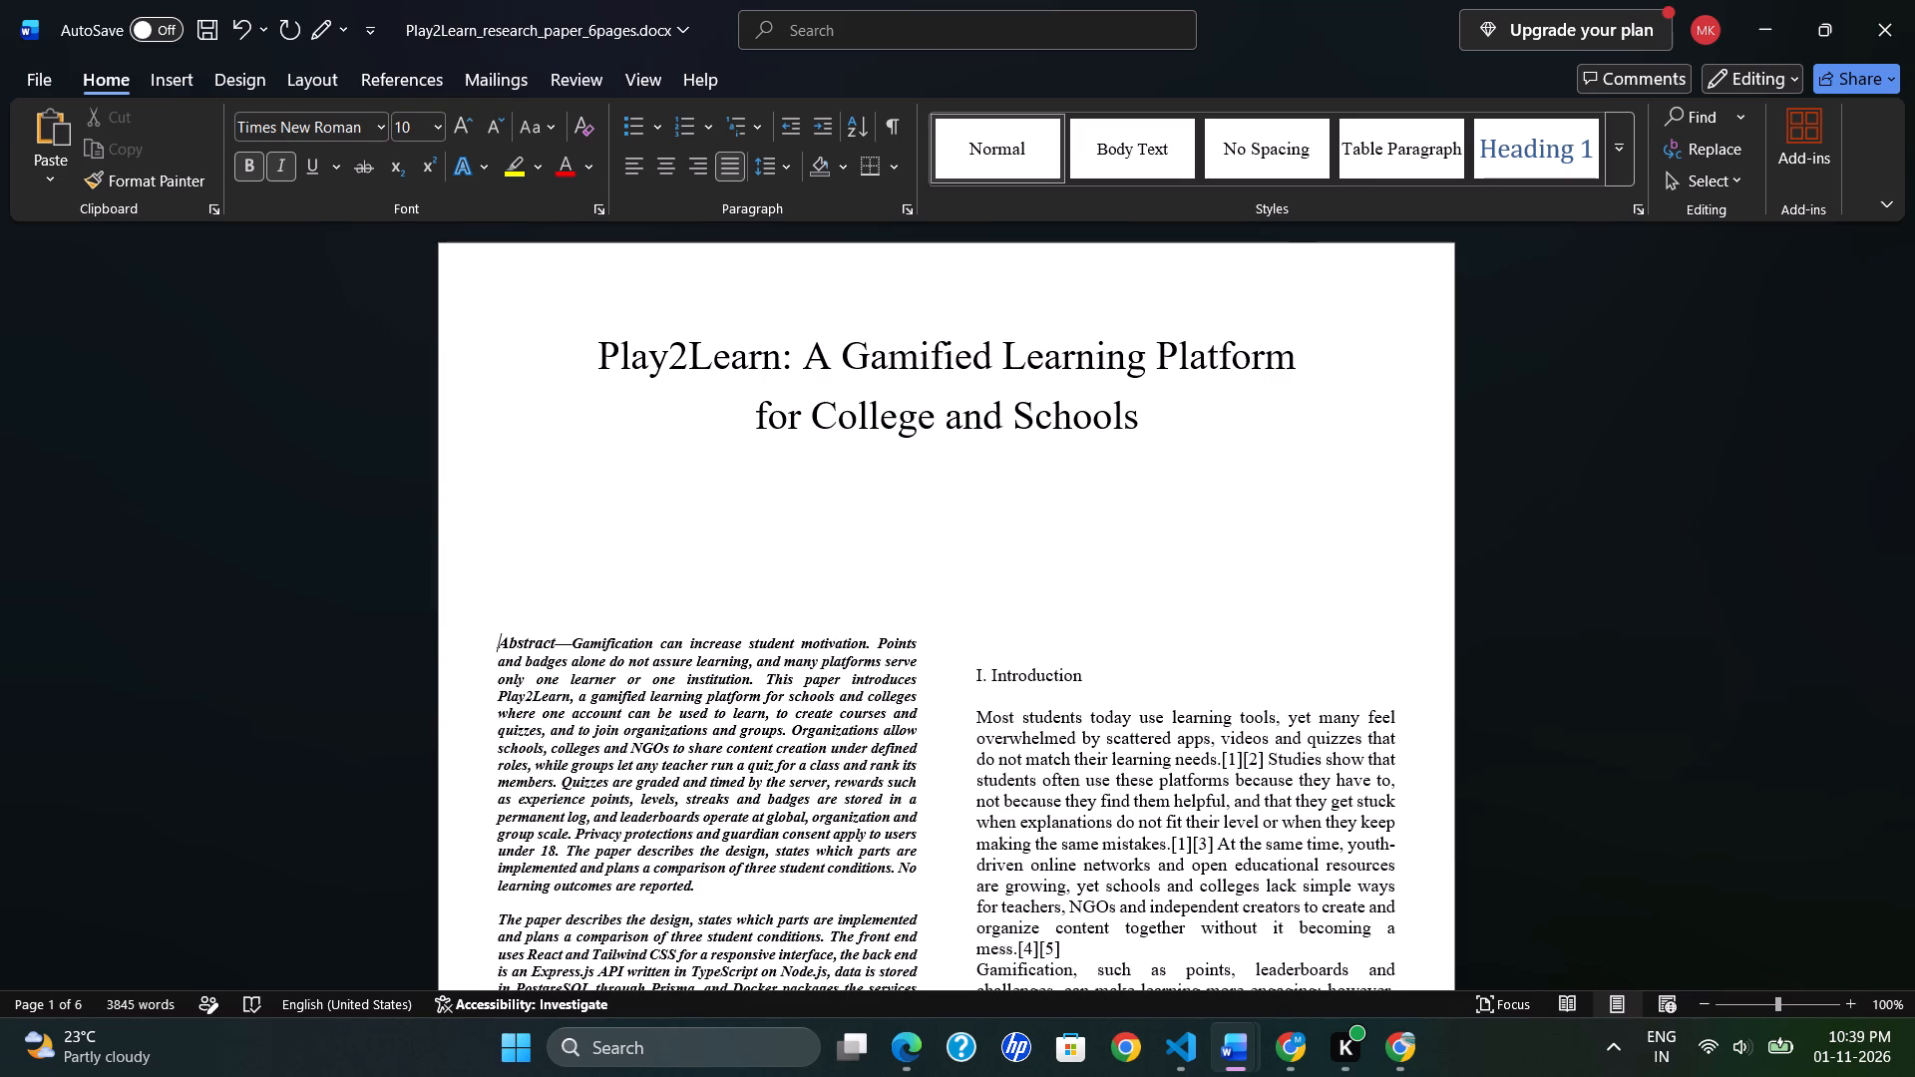
# Delete the blank lines directly above the "I. Introduction" heading so it lines up with the abstract's first line.
pyautogui.click(978, 667)
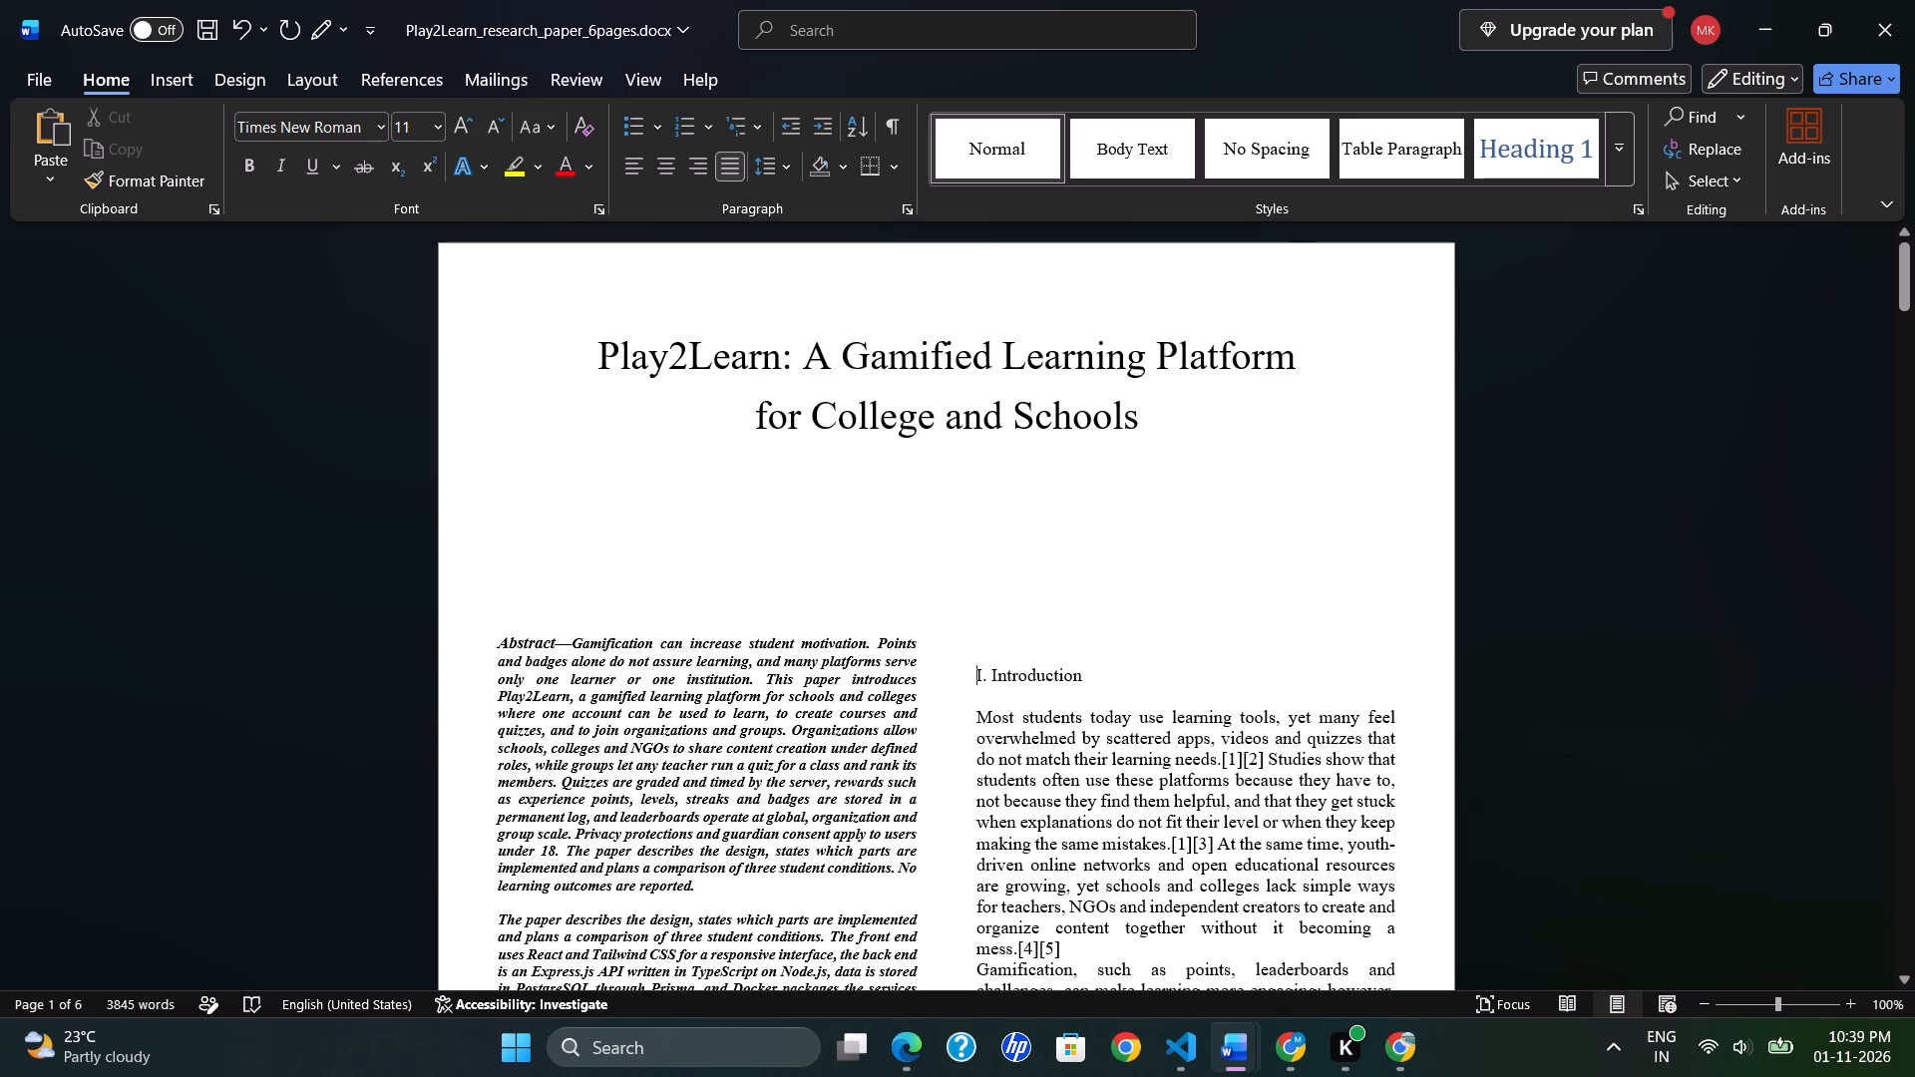
pyautogui.press('BackSpace')
pyautogui.press('BackSpace')
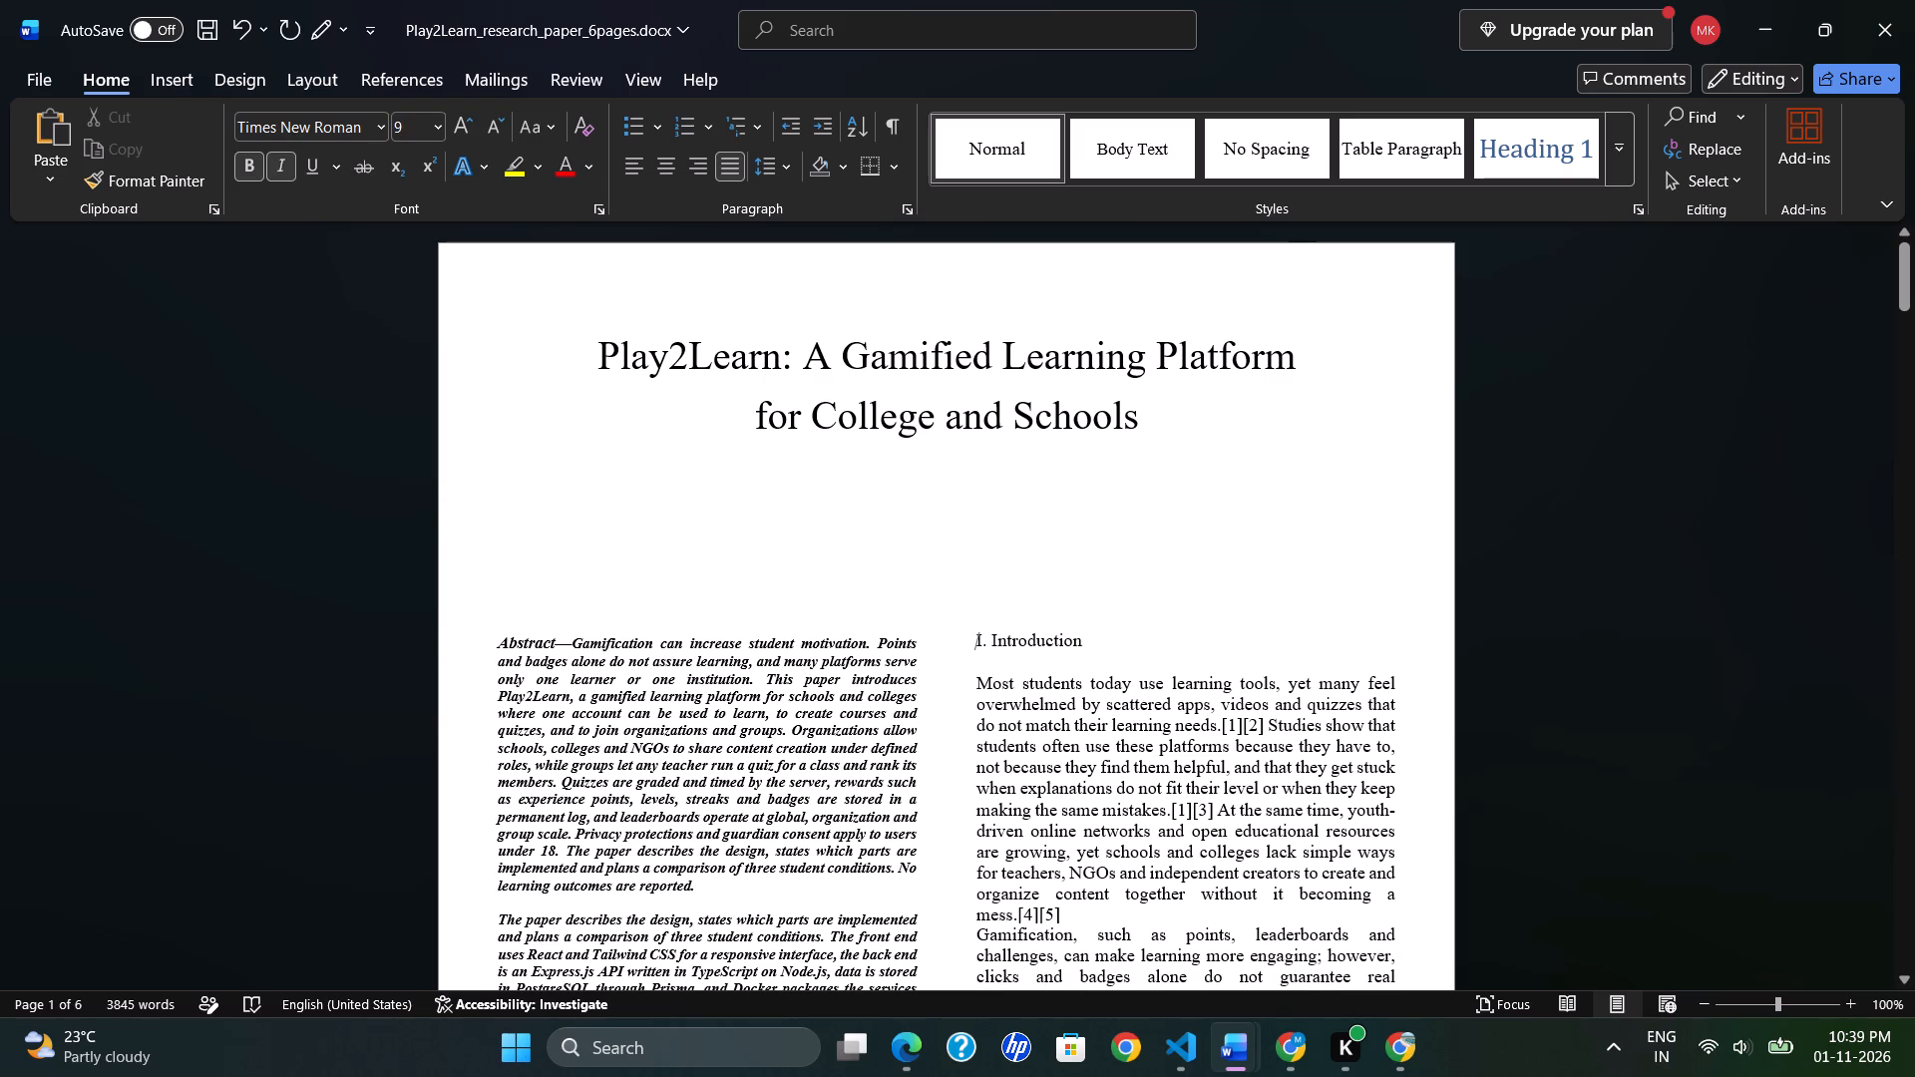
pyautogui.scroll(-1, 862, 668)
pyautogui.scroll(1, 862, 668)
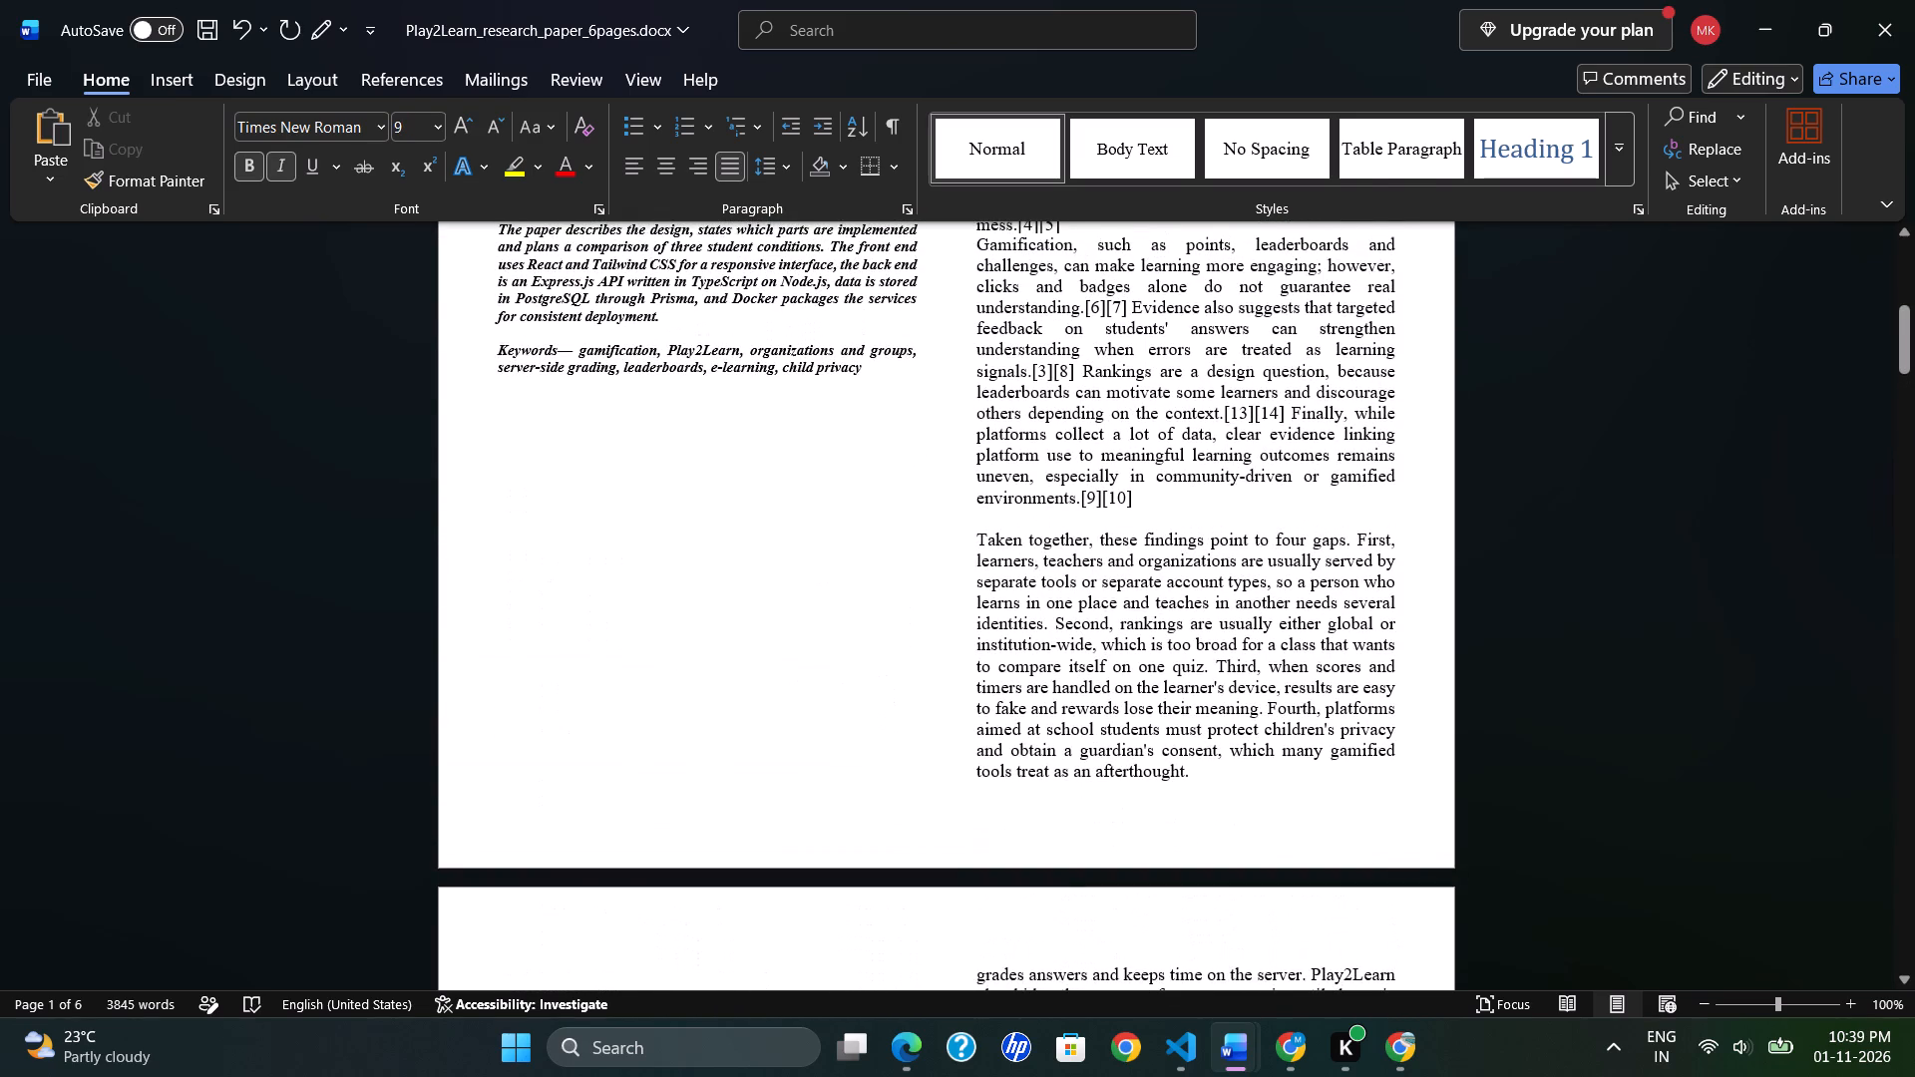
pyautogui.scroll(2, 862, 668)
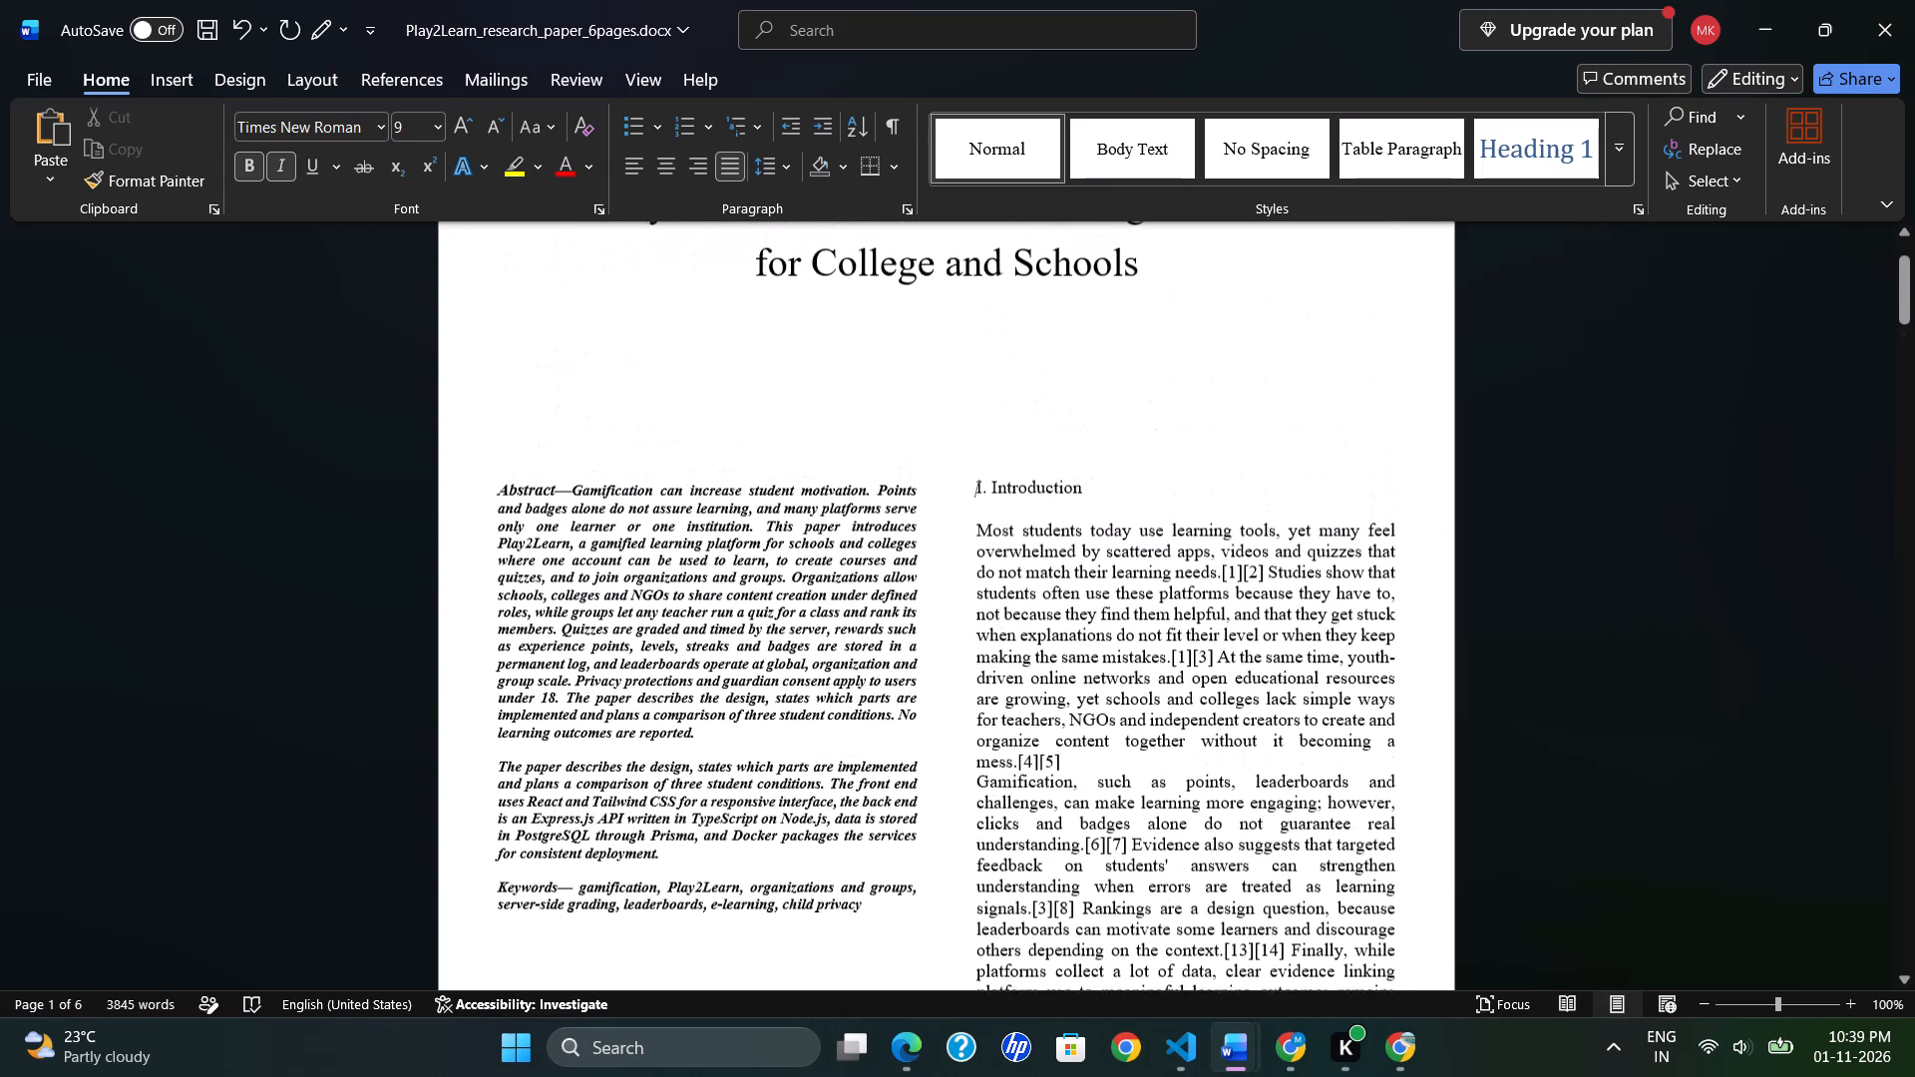
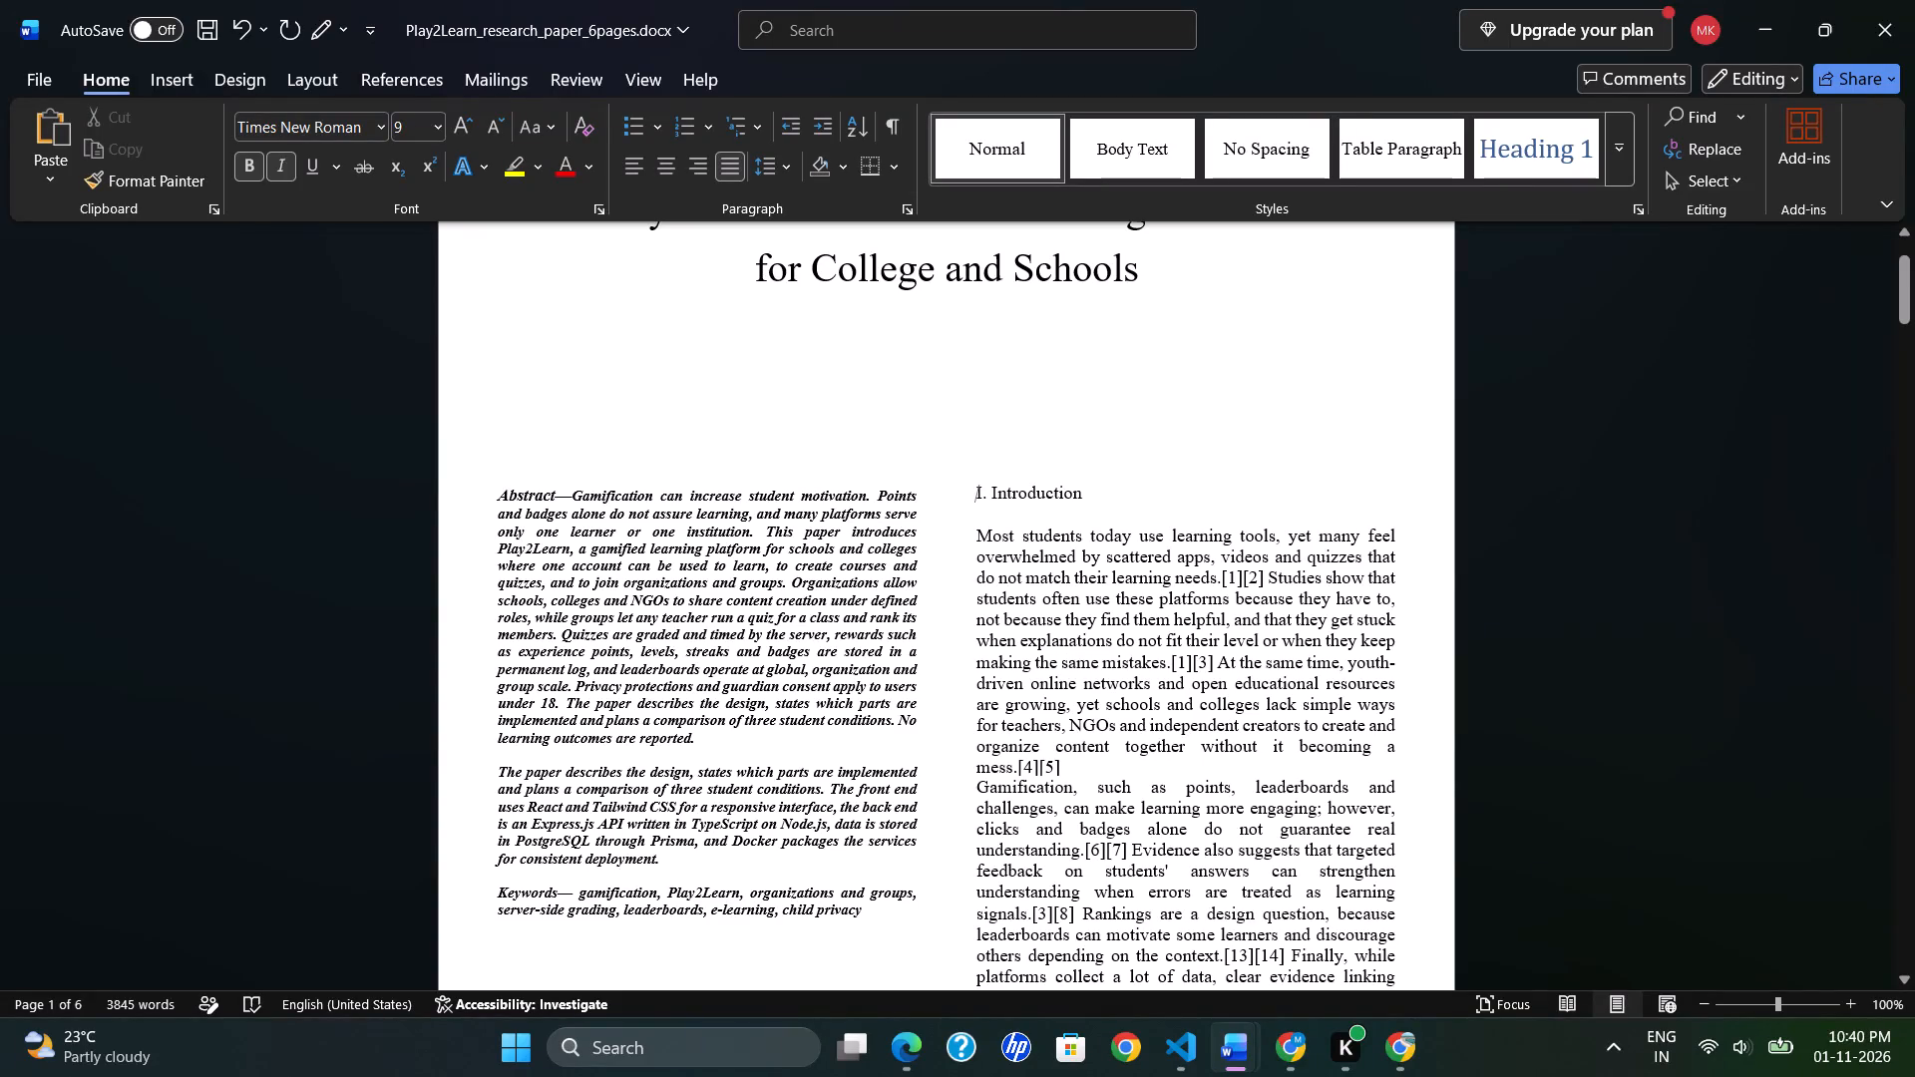
# Insert a blank line directly after the paper's title on the first page.
pyautogui.keyDown('ctrl'); pyautogui.scroll(-3, 776, 679); pyautogui.keyUp('ctrl')
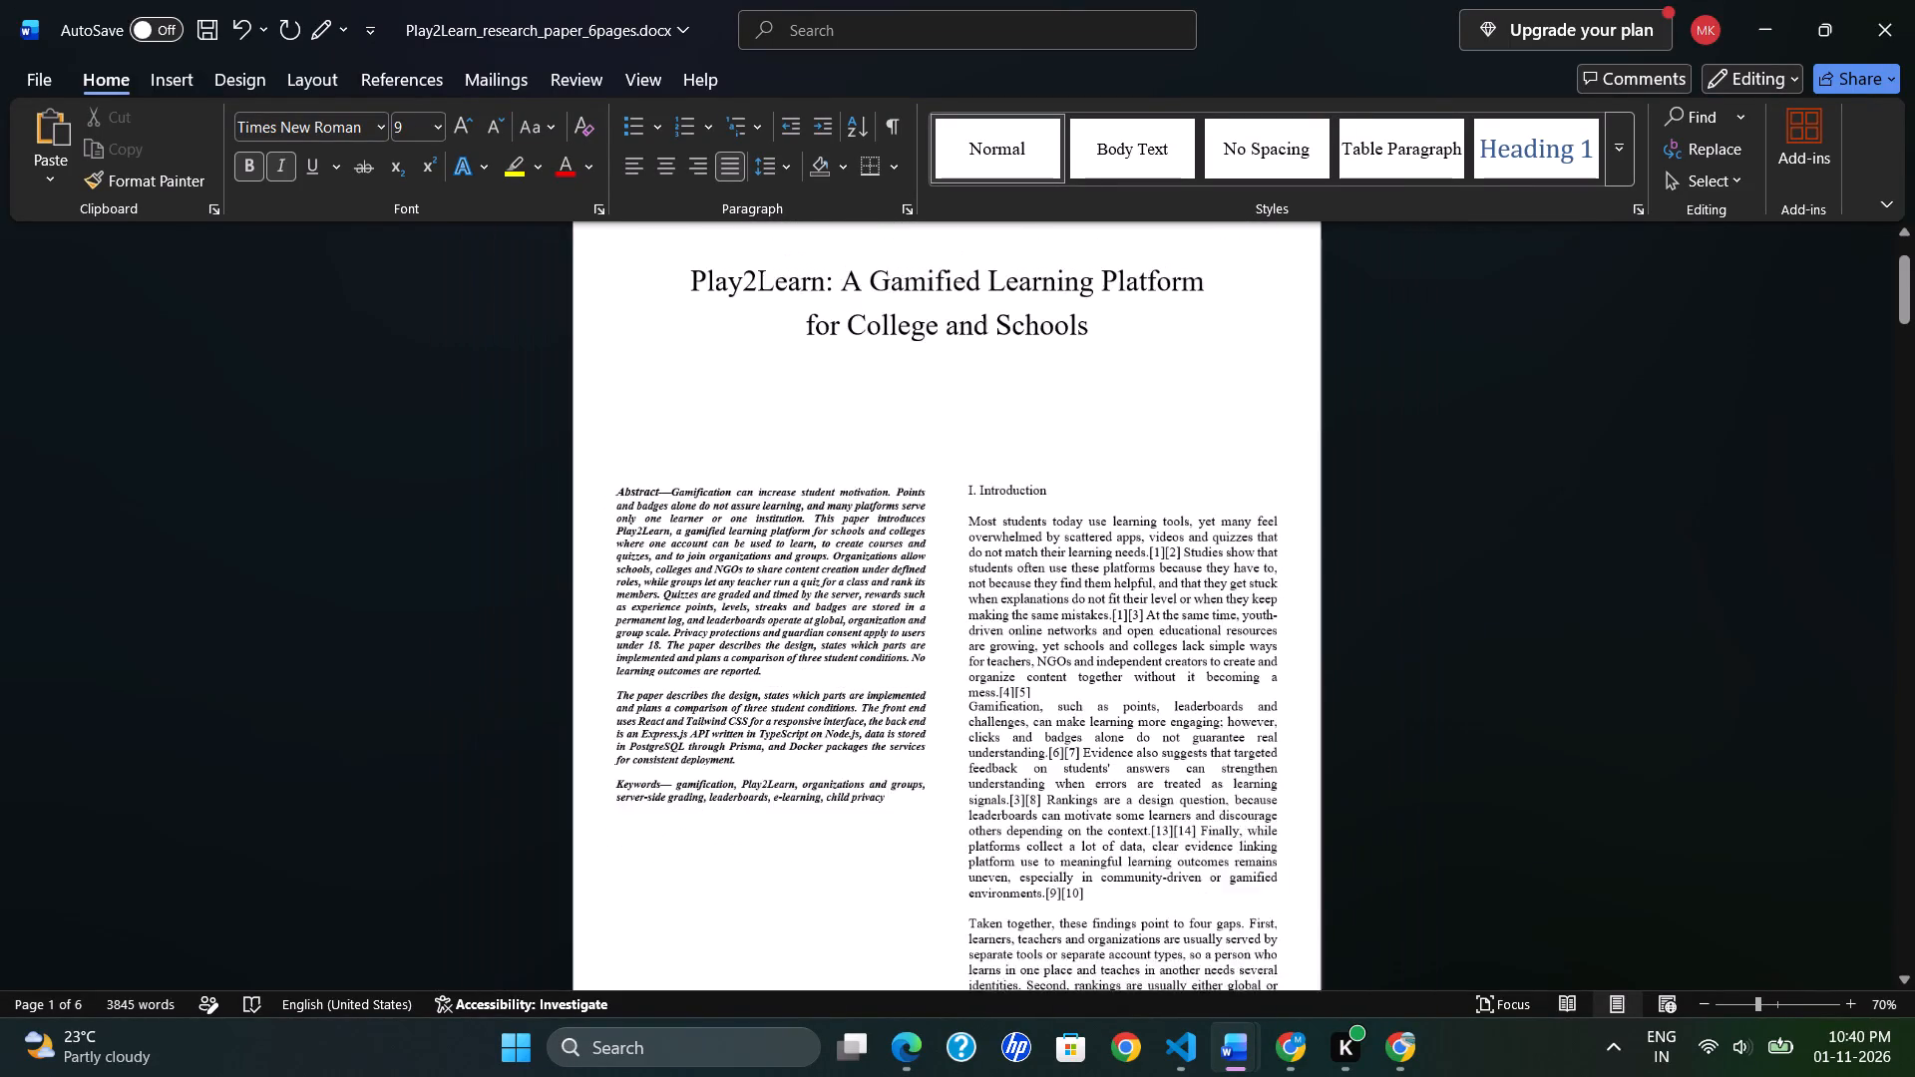
pyautogui.keyDown('ctrl'); pyautogui.scroll(-4, 776, 679); pyautogui.keyUp('ctrl')
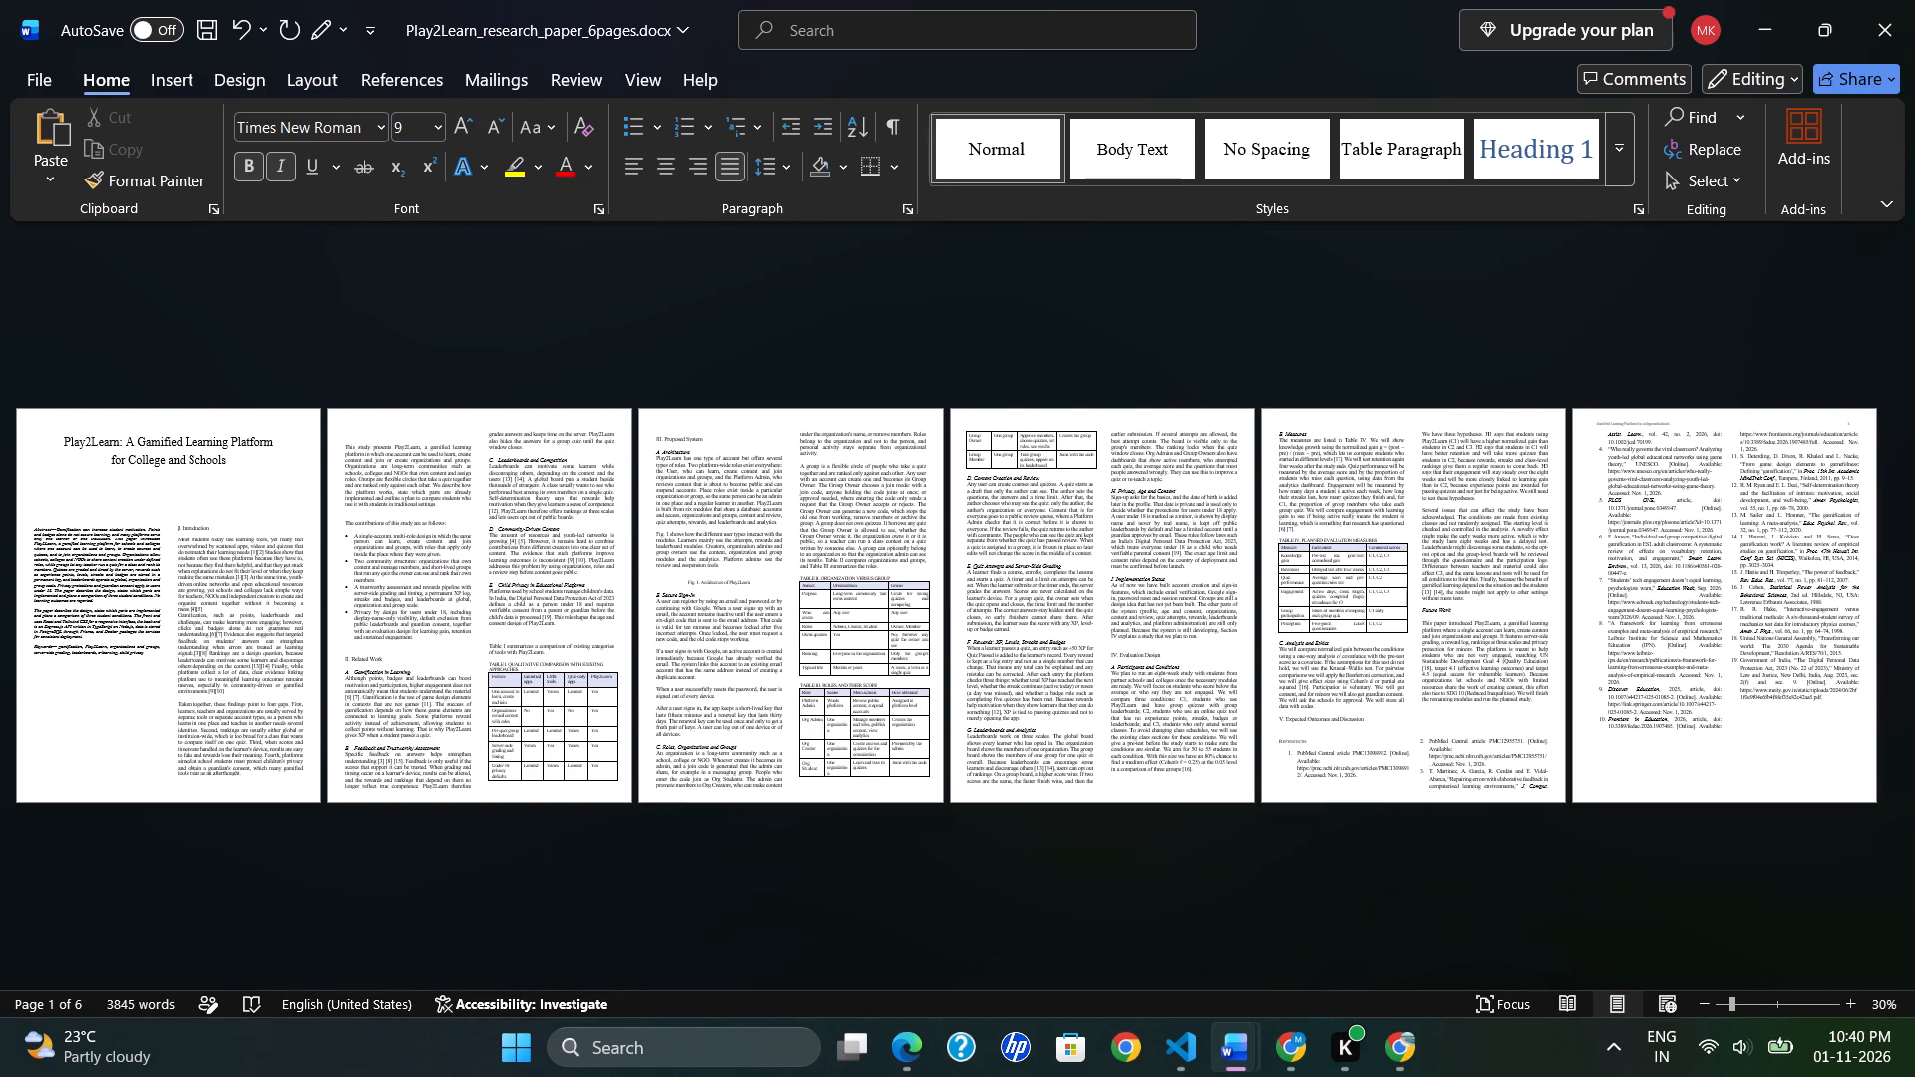
pyautogui.keyDown('ctrl'); pyautogui.scroll(5, 188, 590); pyautogui.keyUp('ctrl')
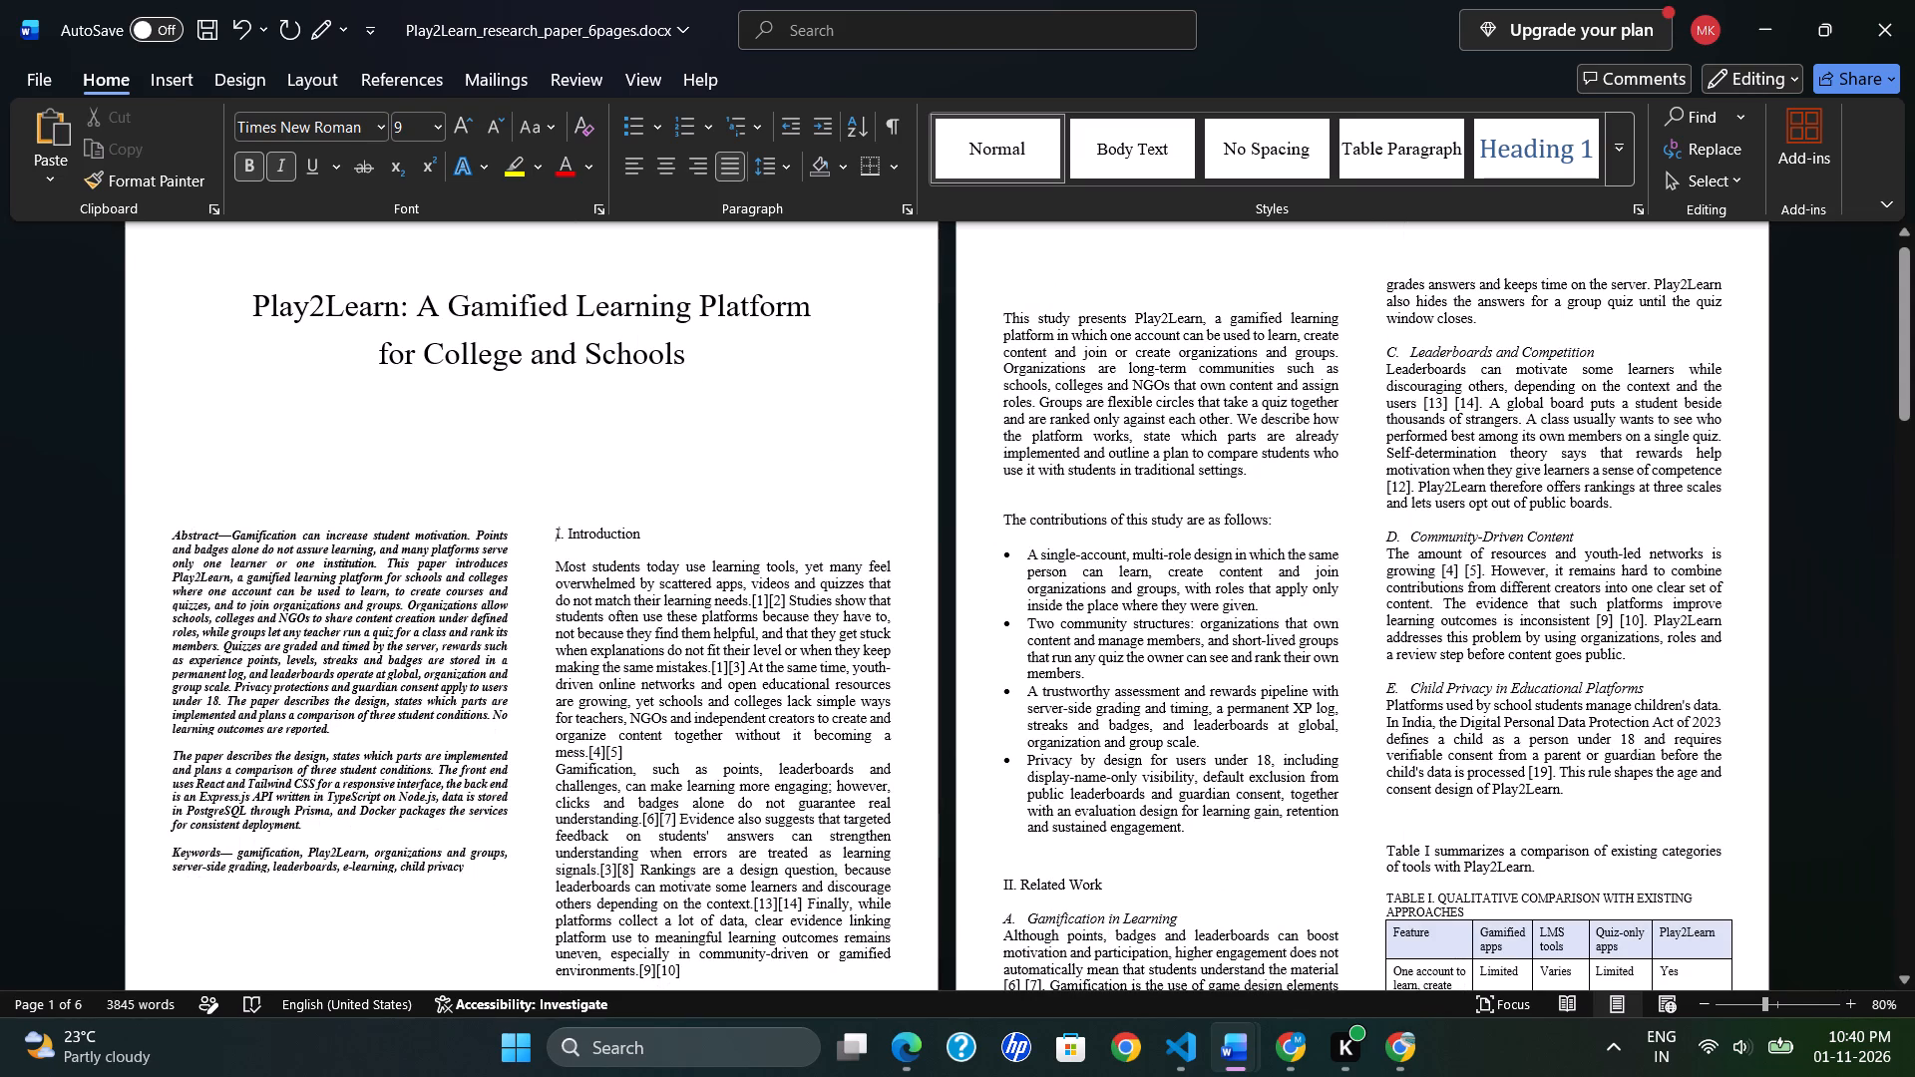
pyautogui.click(705, 361)
pyautogui.press('Return')
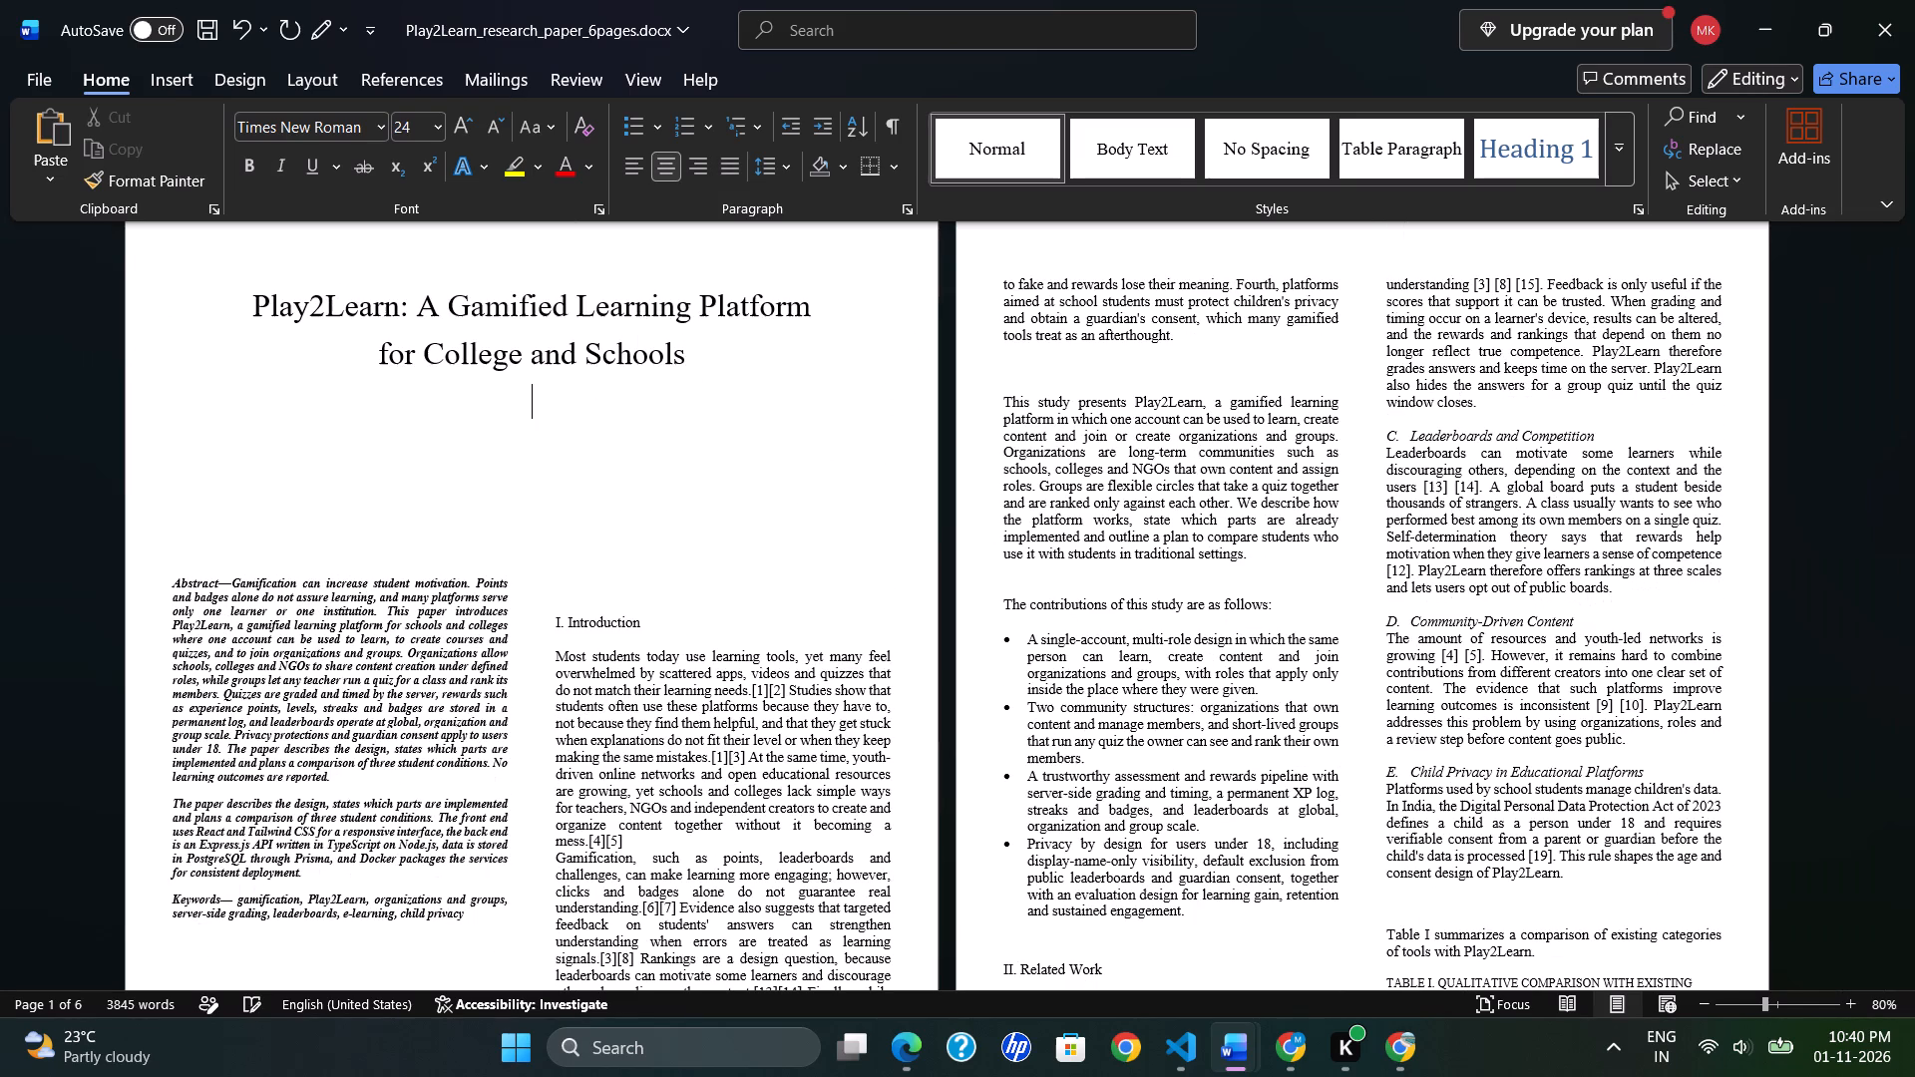
# Delete two extra blank lines above the paragraph starting "This study presents Play2Learn" on page 2.
pyautogui.click(1030, 379)
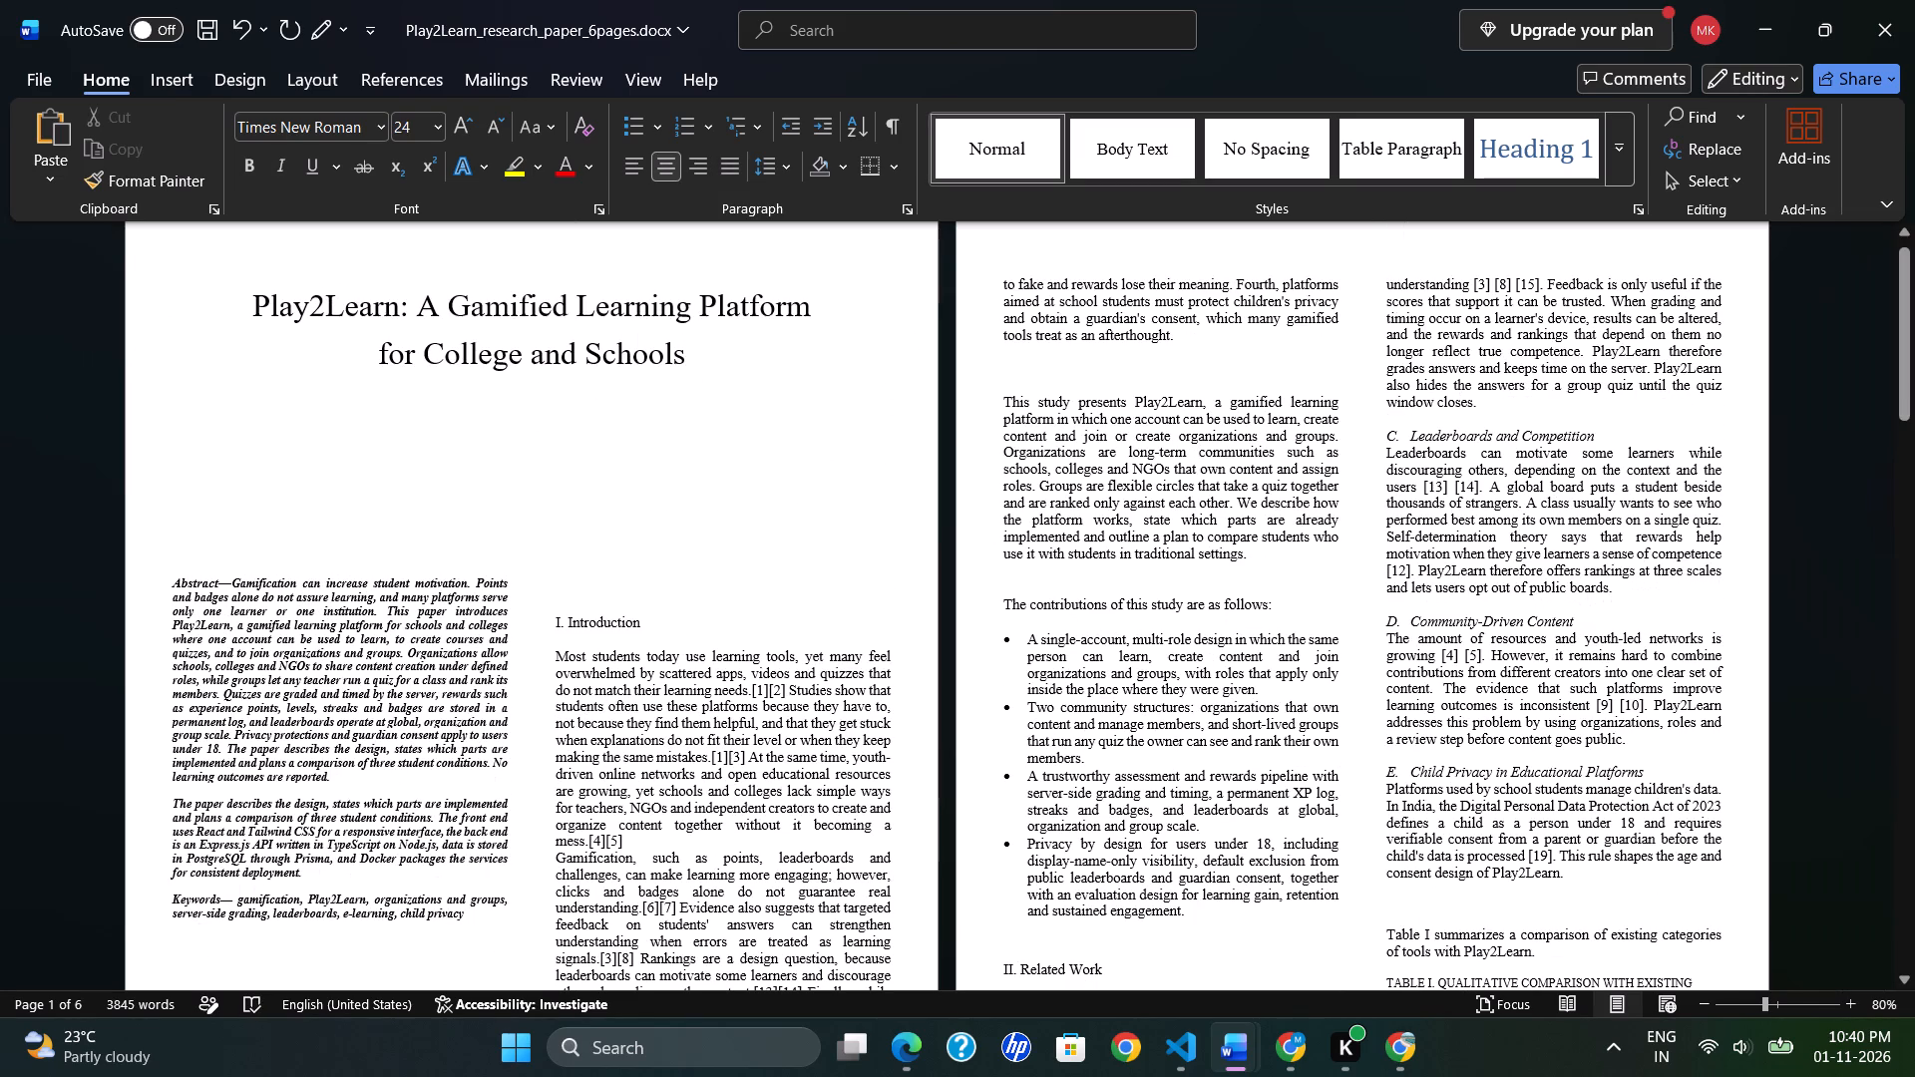
pyautogui.press('BackSpace')
pyautogui.press('BackSpace')
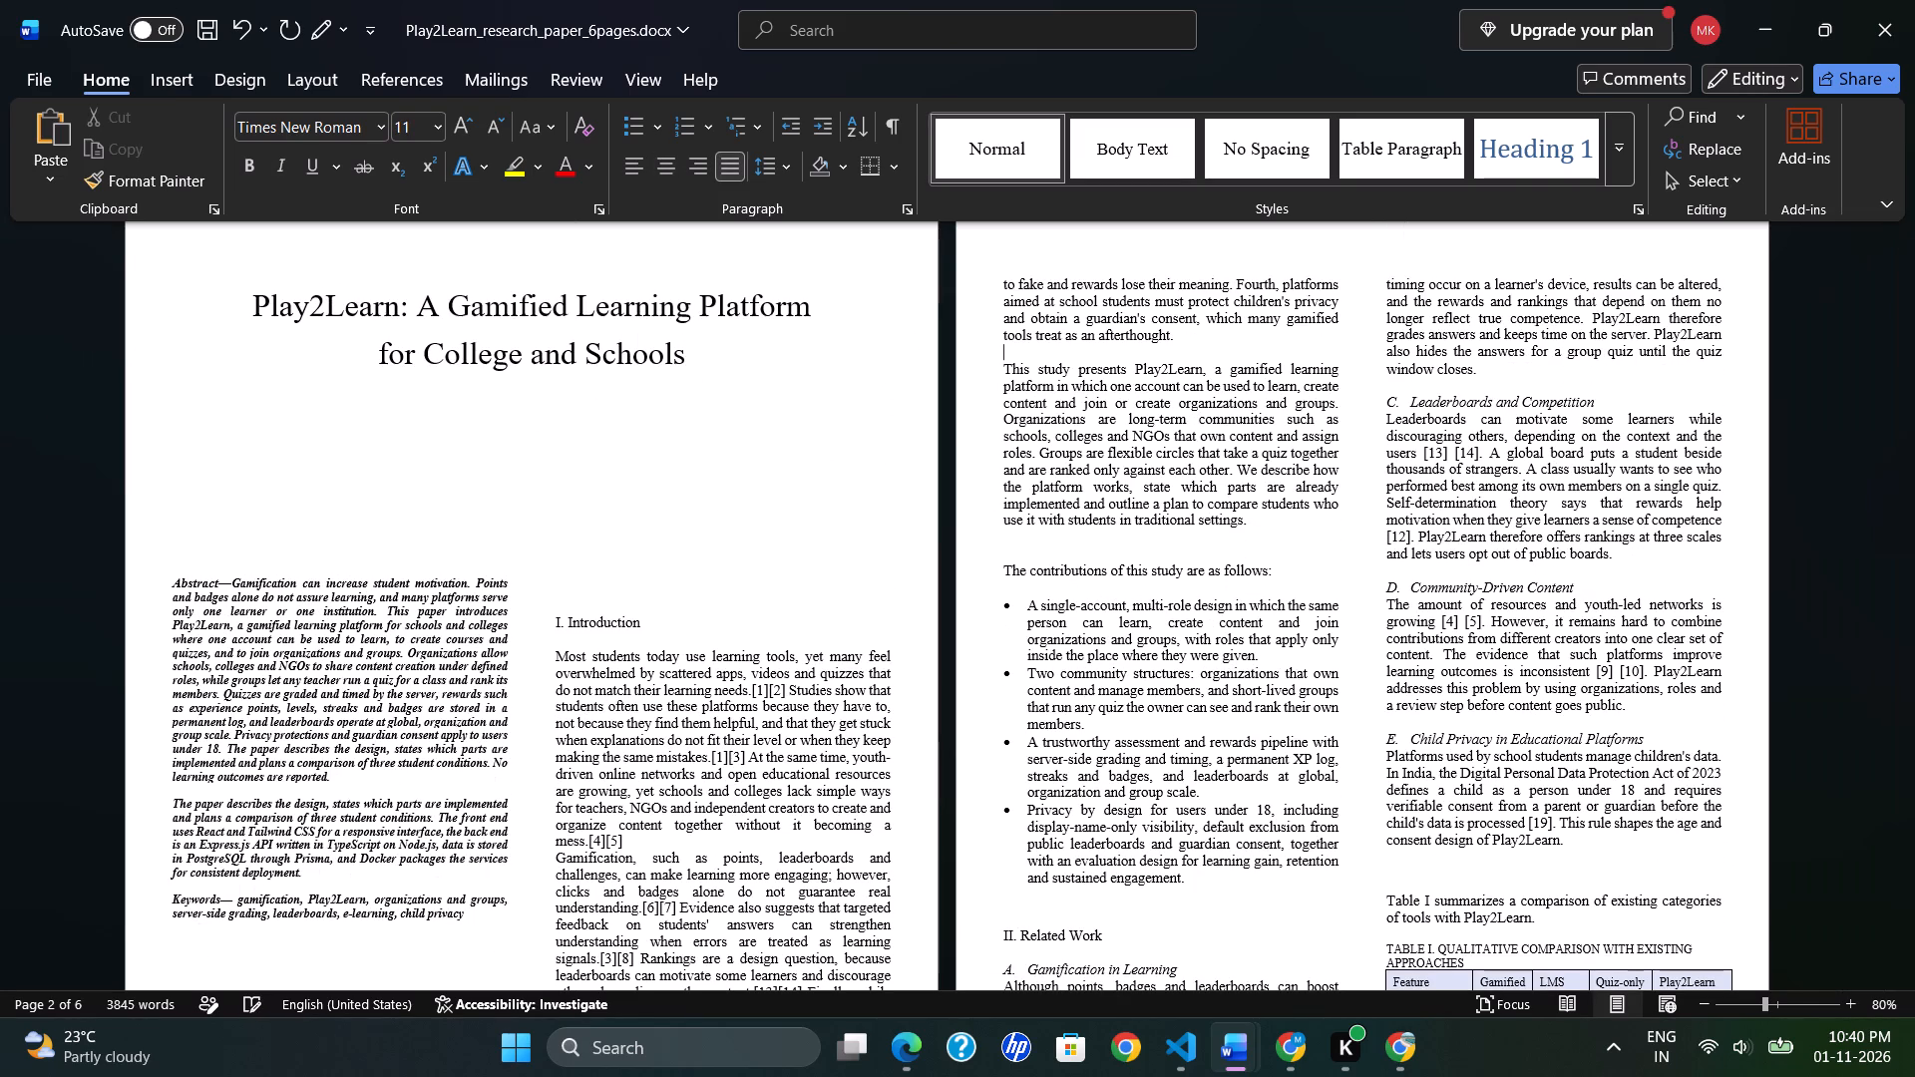
# Delete blank lines above the "I. Introduction" heading so it sits level with the abstract's first line.
pyautogui.scroll(-2, 1191, 559)
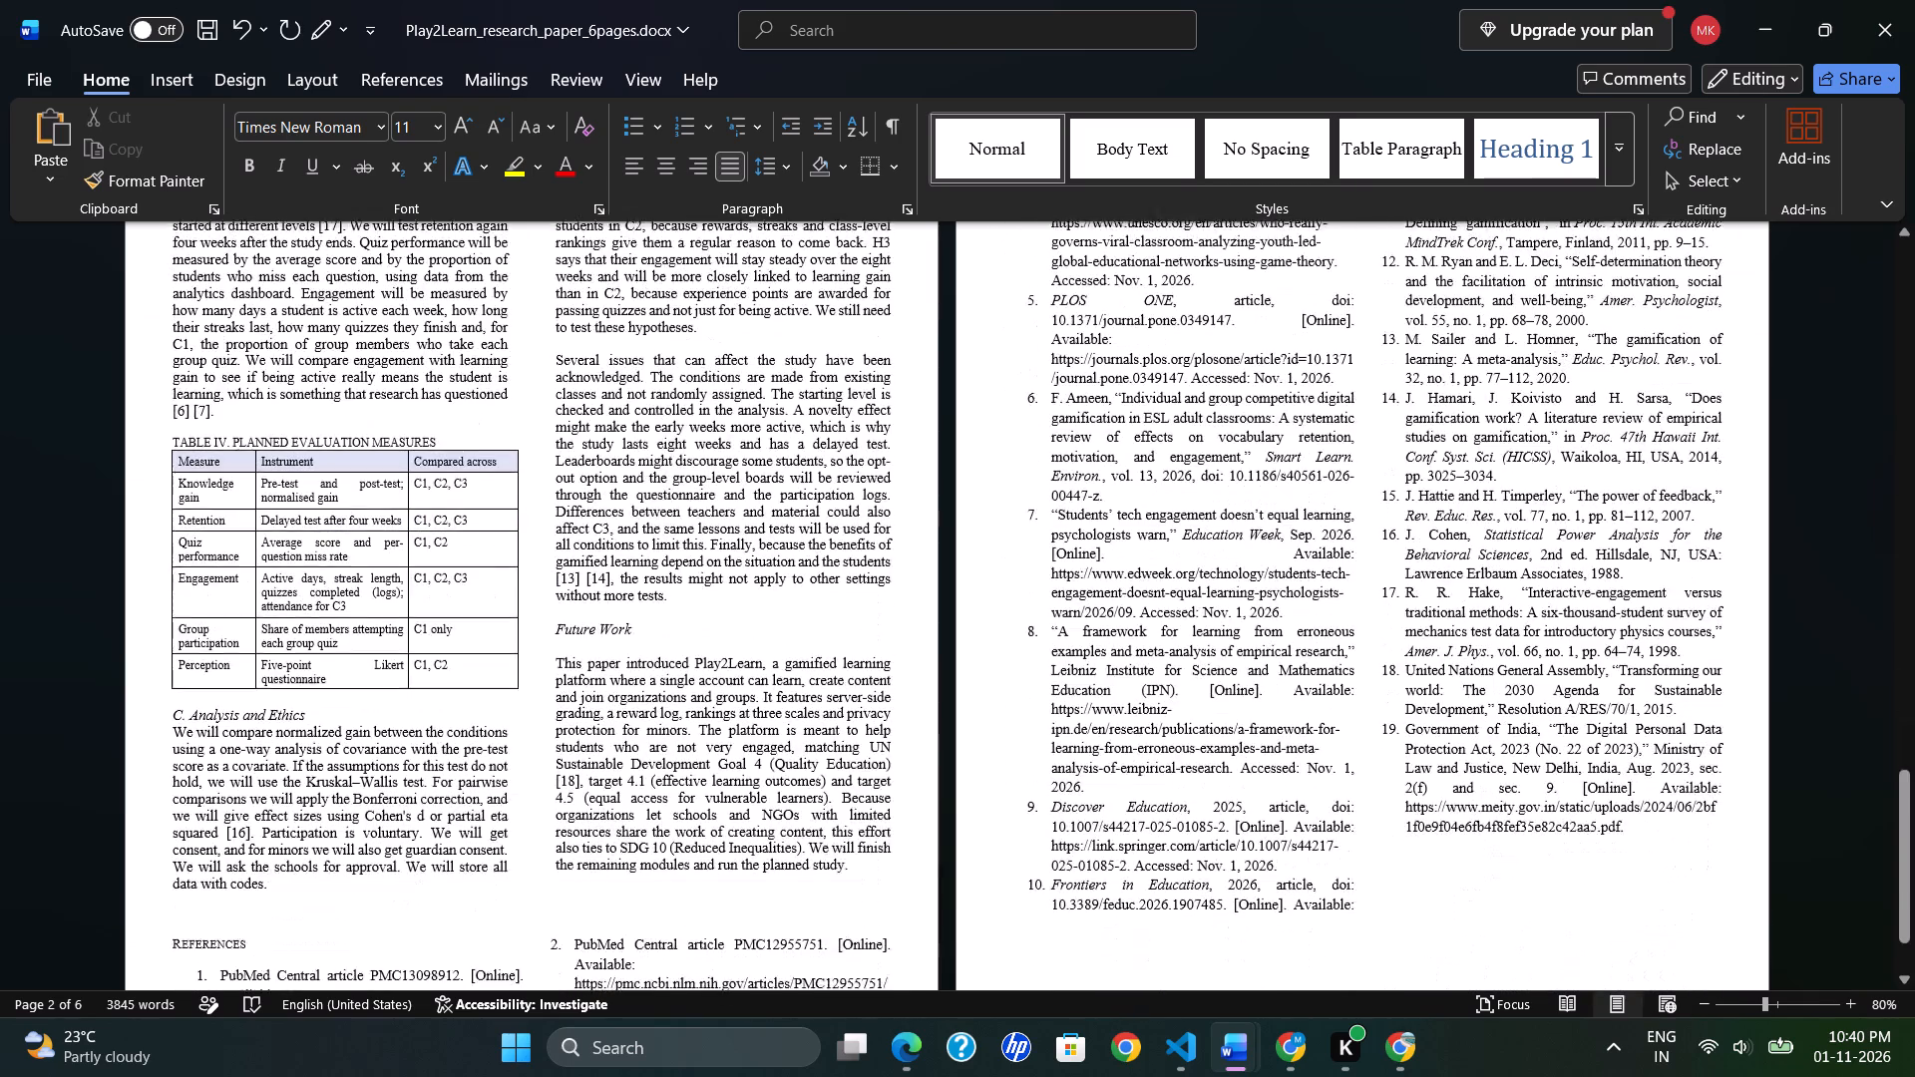
pyautogui.scroll(-1, 1191, 559)
pyautogui.scroll(1, 1191, 559)
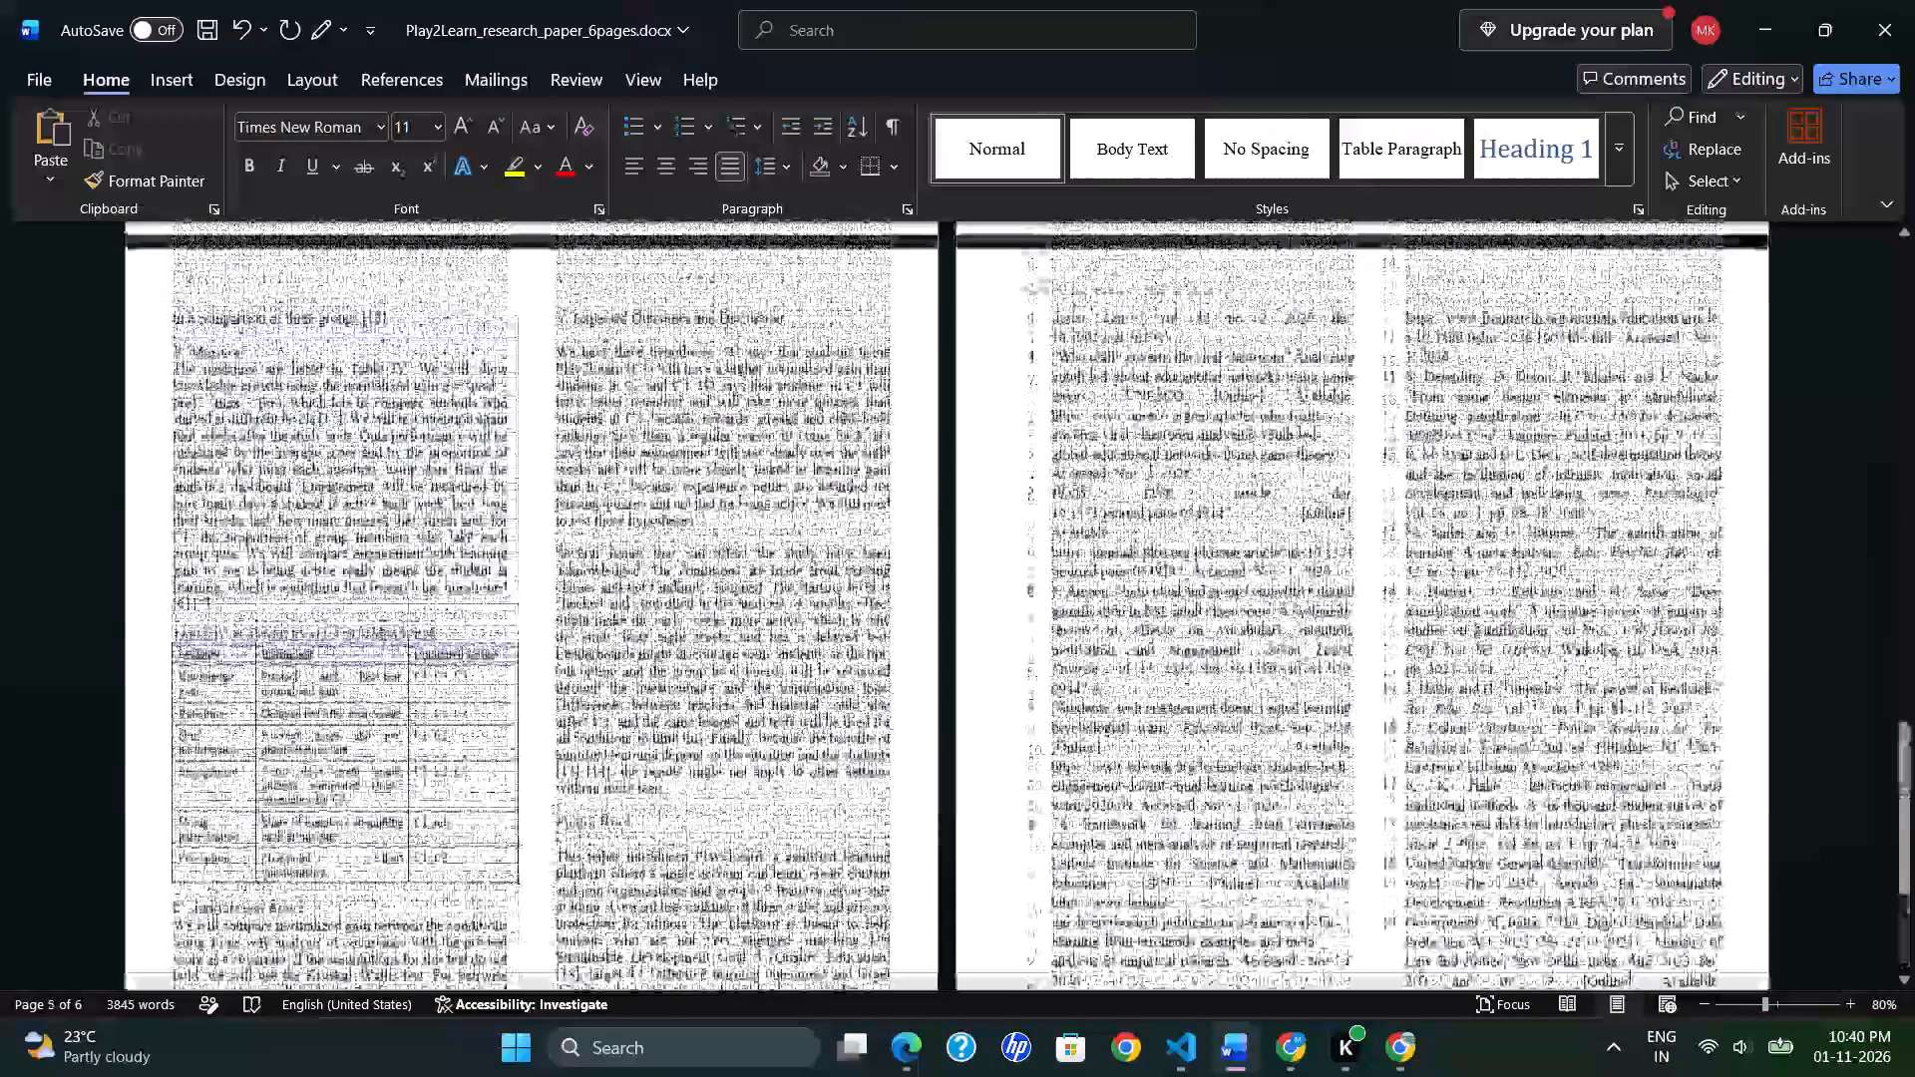
pyautogui.scroll(3, 1191, 559)
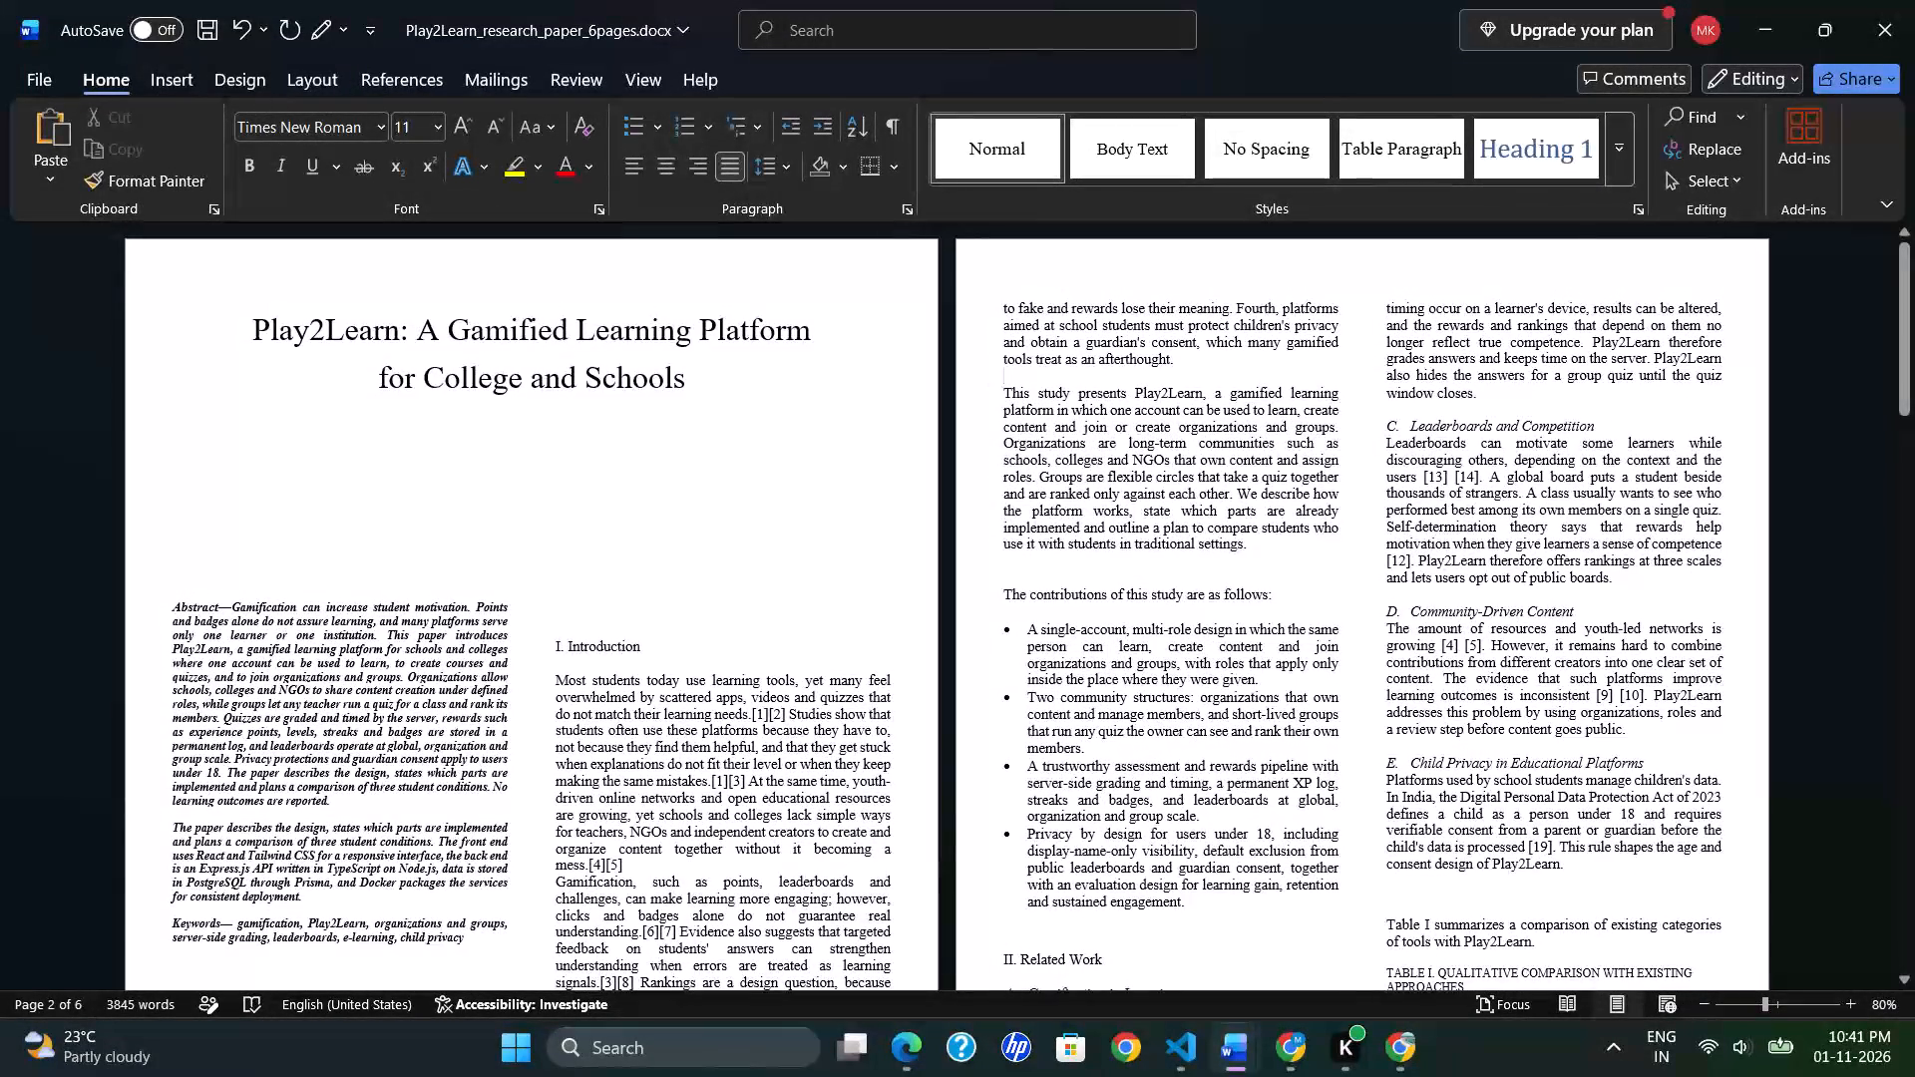
pyautogui.click(569, 606)
pyautogui.press('Down')
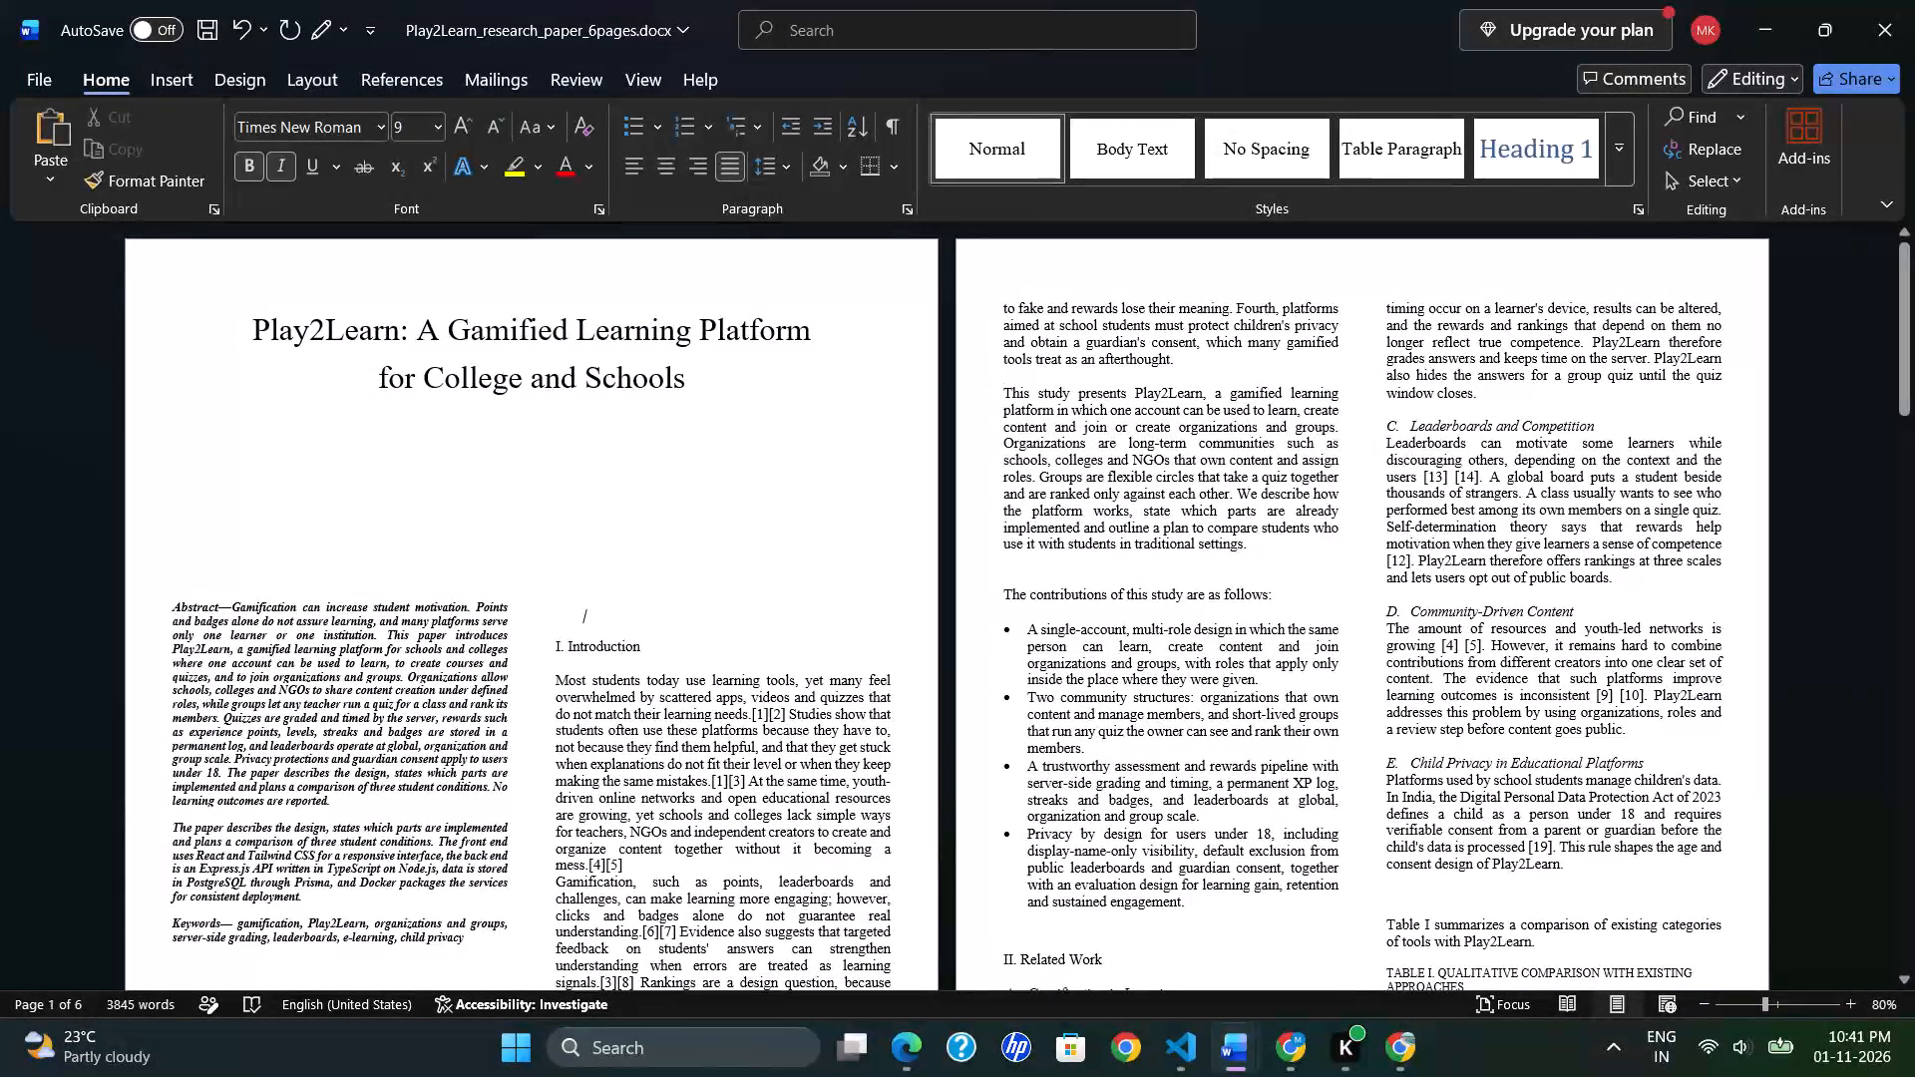
pyautogui.press('BackSpace')
pyautogui.press('BackSpace')
pyautogui.press('BackSpace')
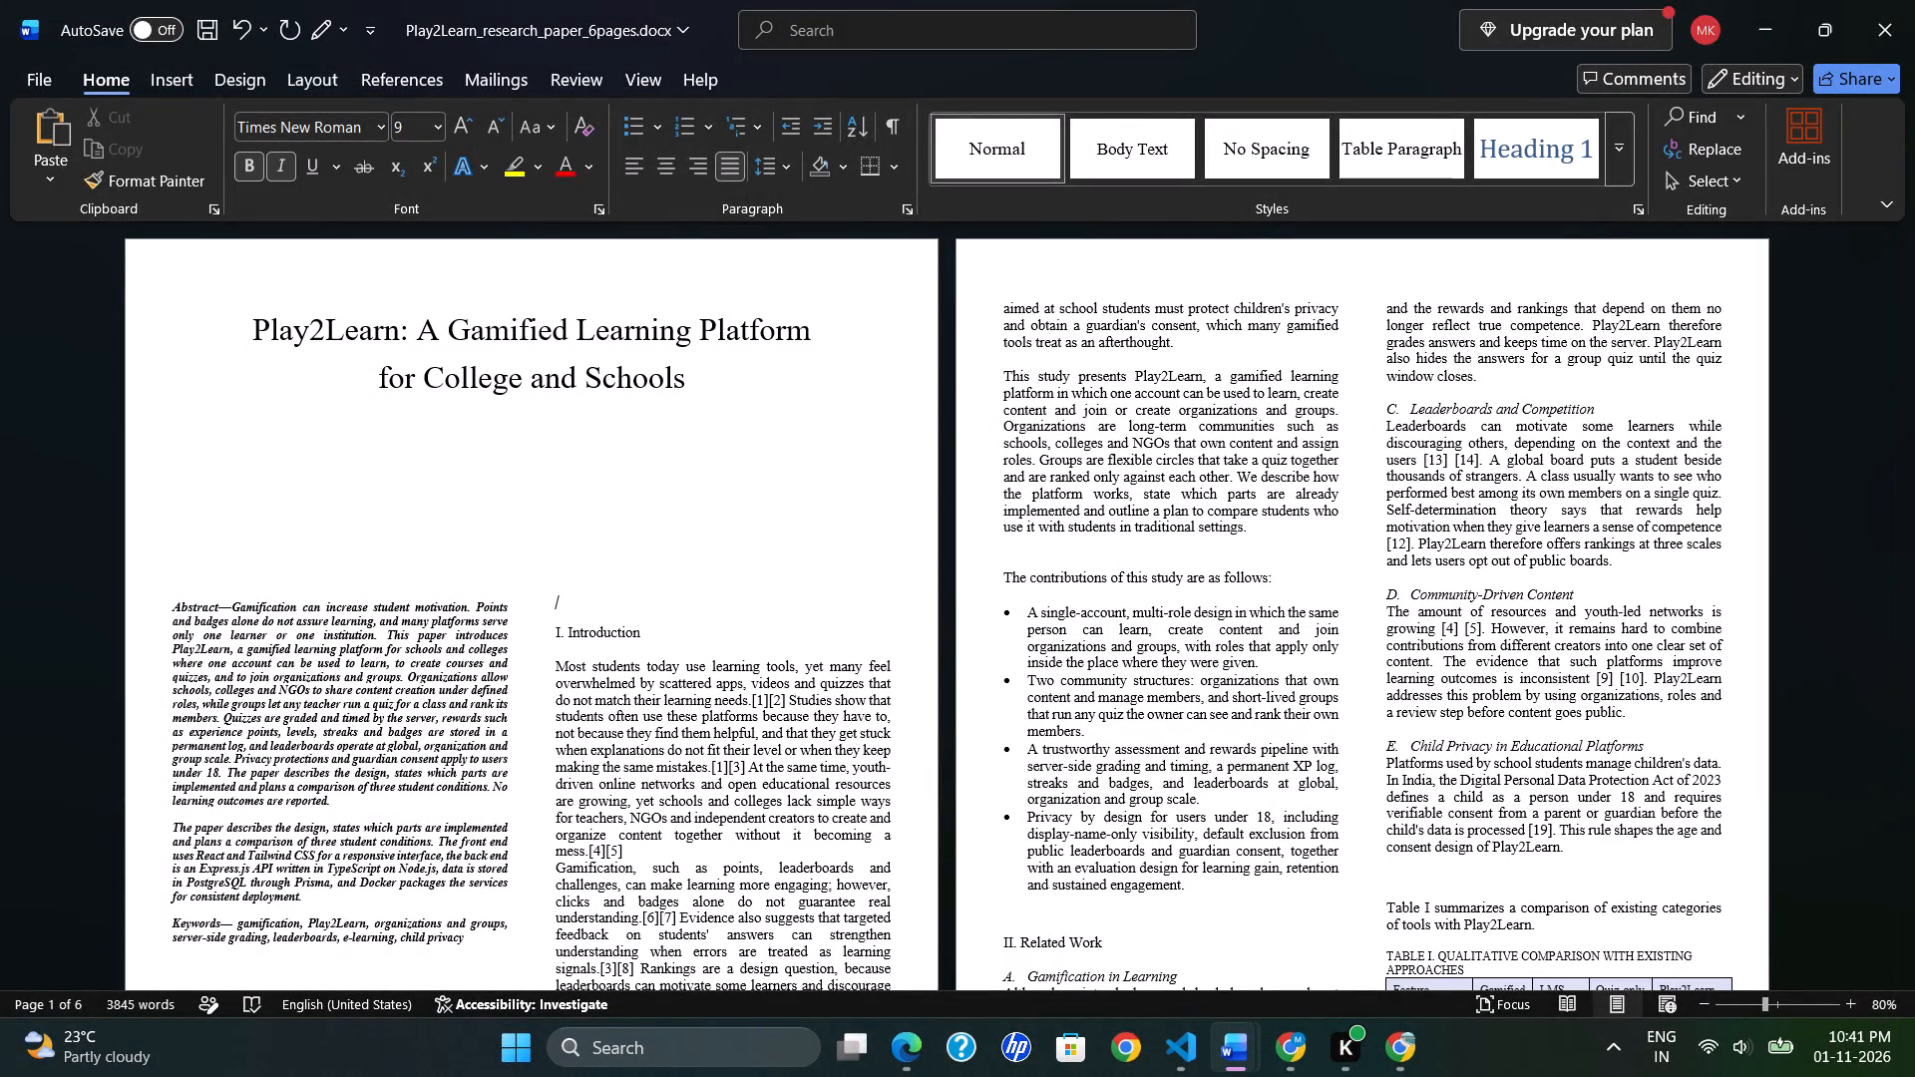
pyautogui.press('BackSpace')
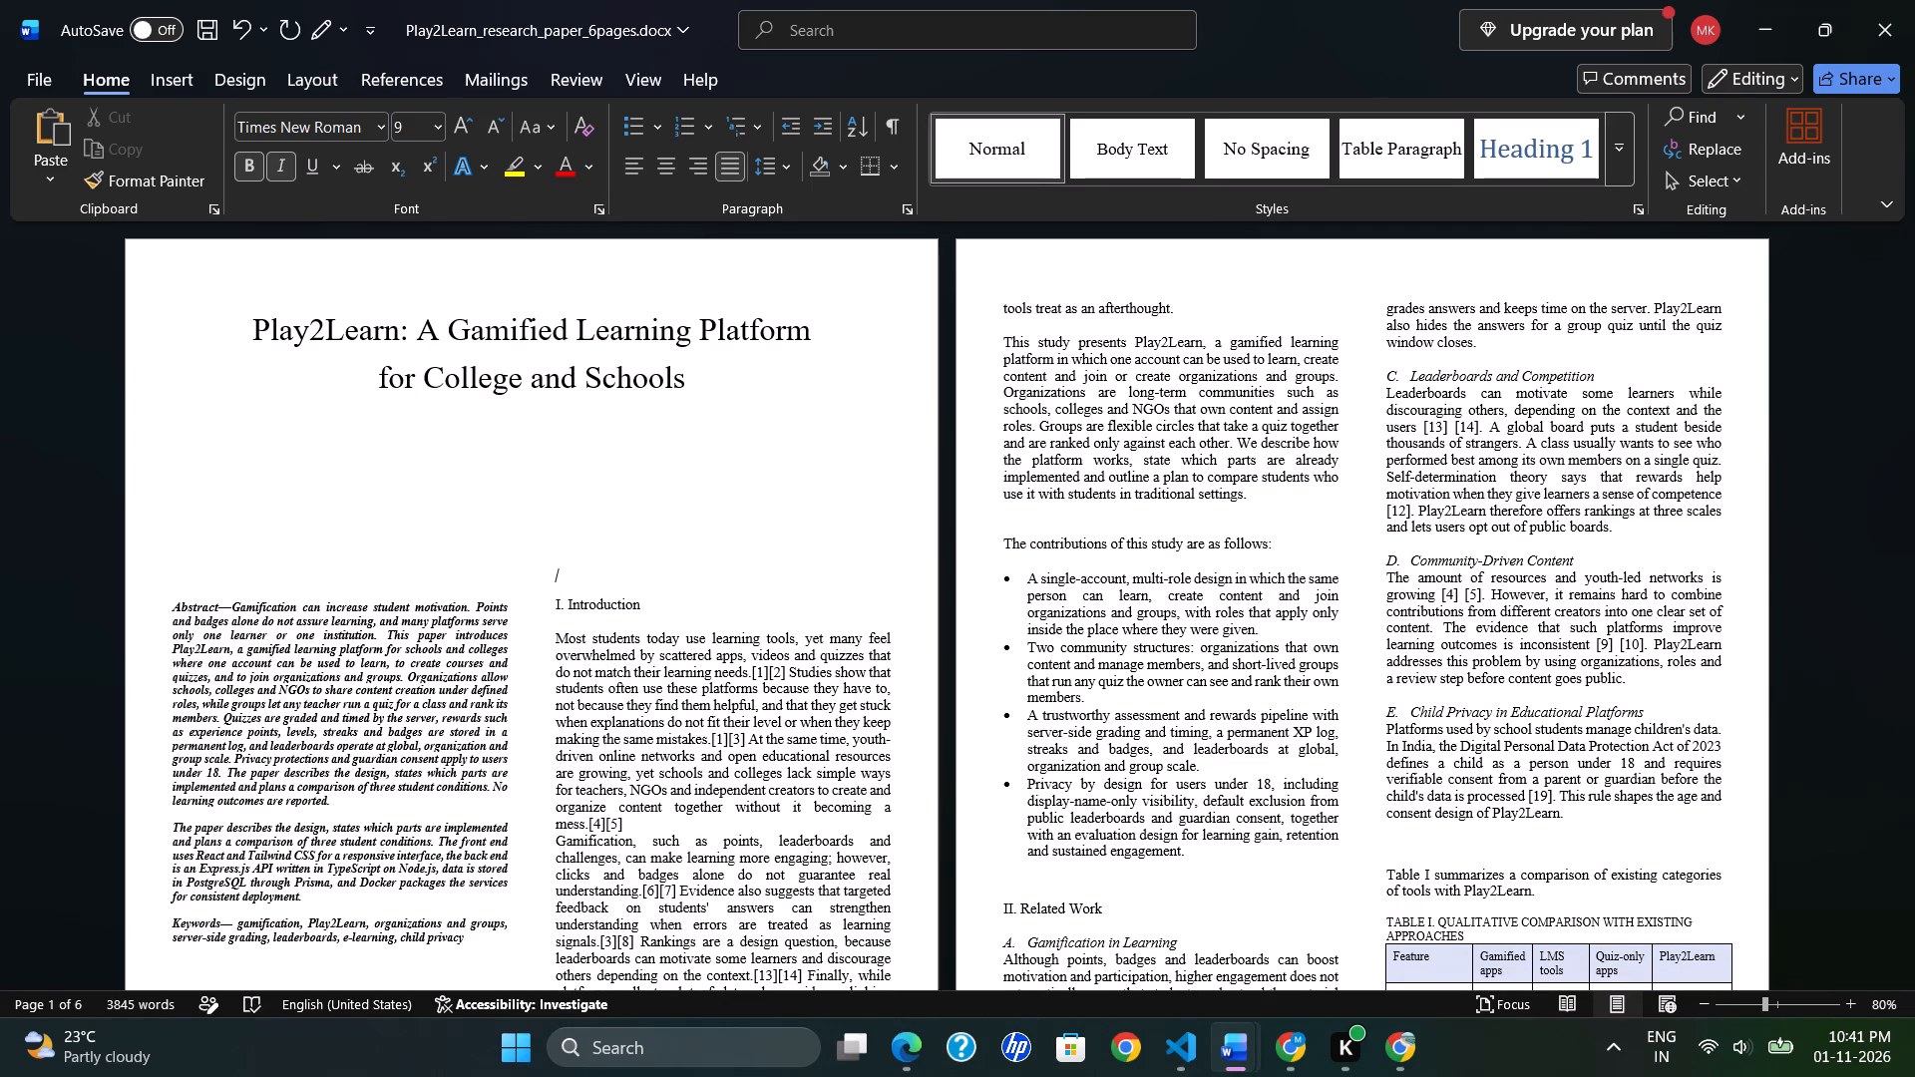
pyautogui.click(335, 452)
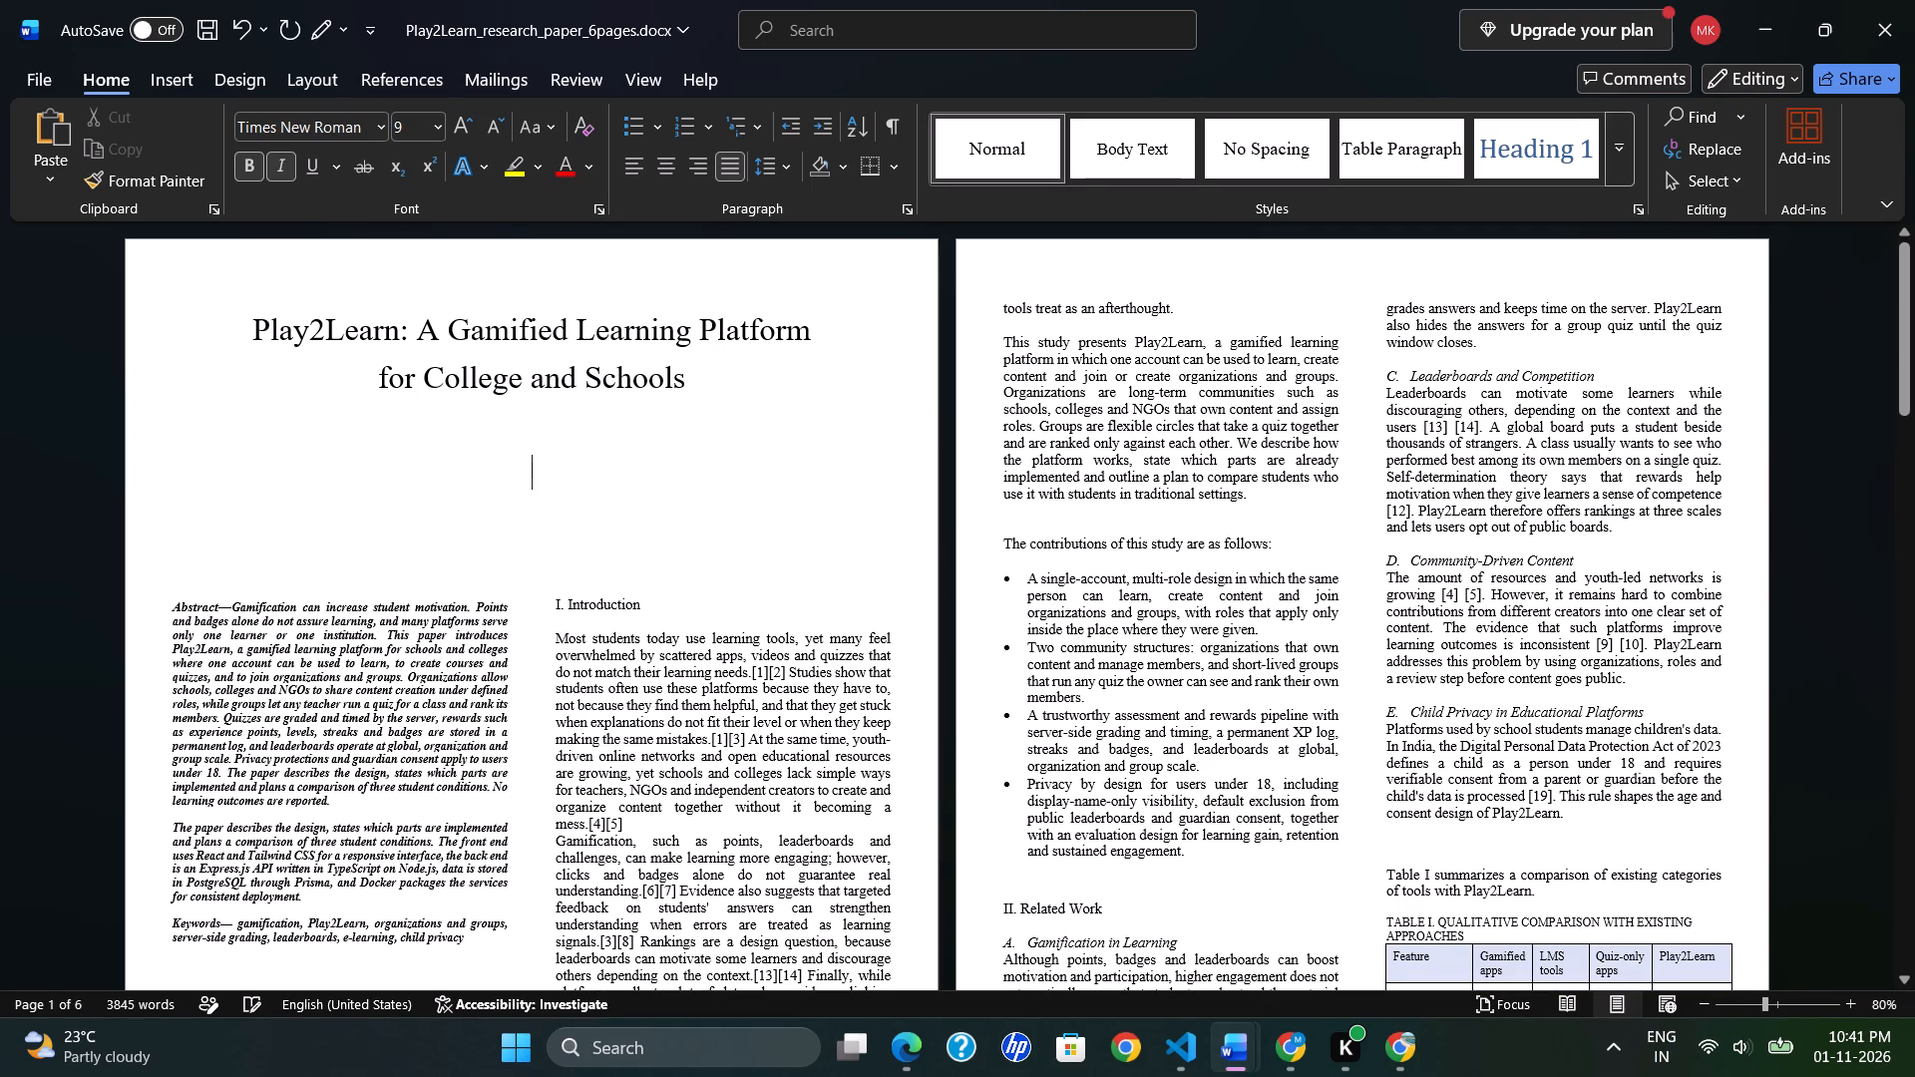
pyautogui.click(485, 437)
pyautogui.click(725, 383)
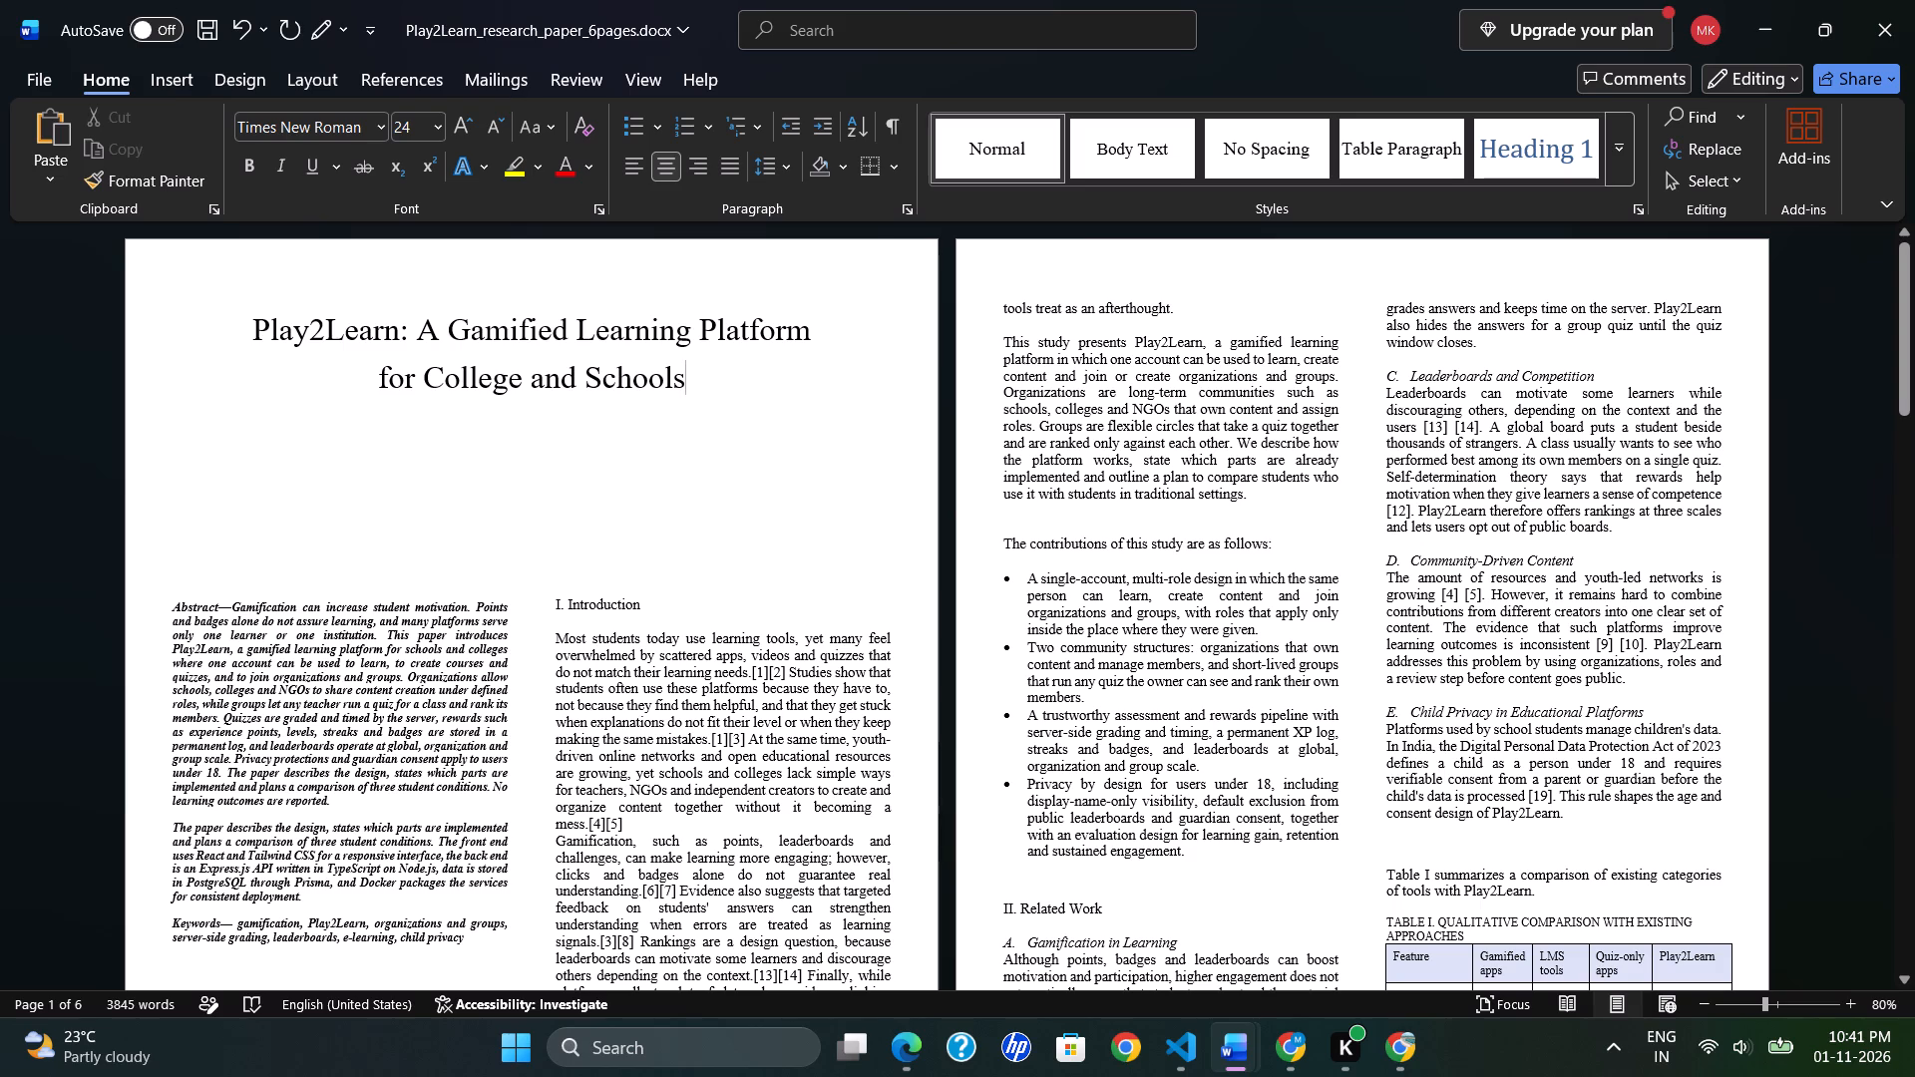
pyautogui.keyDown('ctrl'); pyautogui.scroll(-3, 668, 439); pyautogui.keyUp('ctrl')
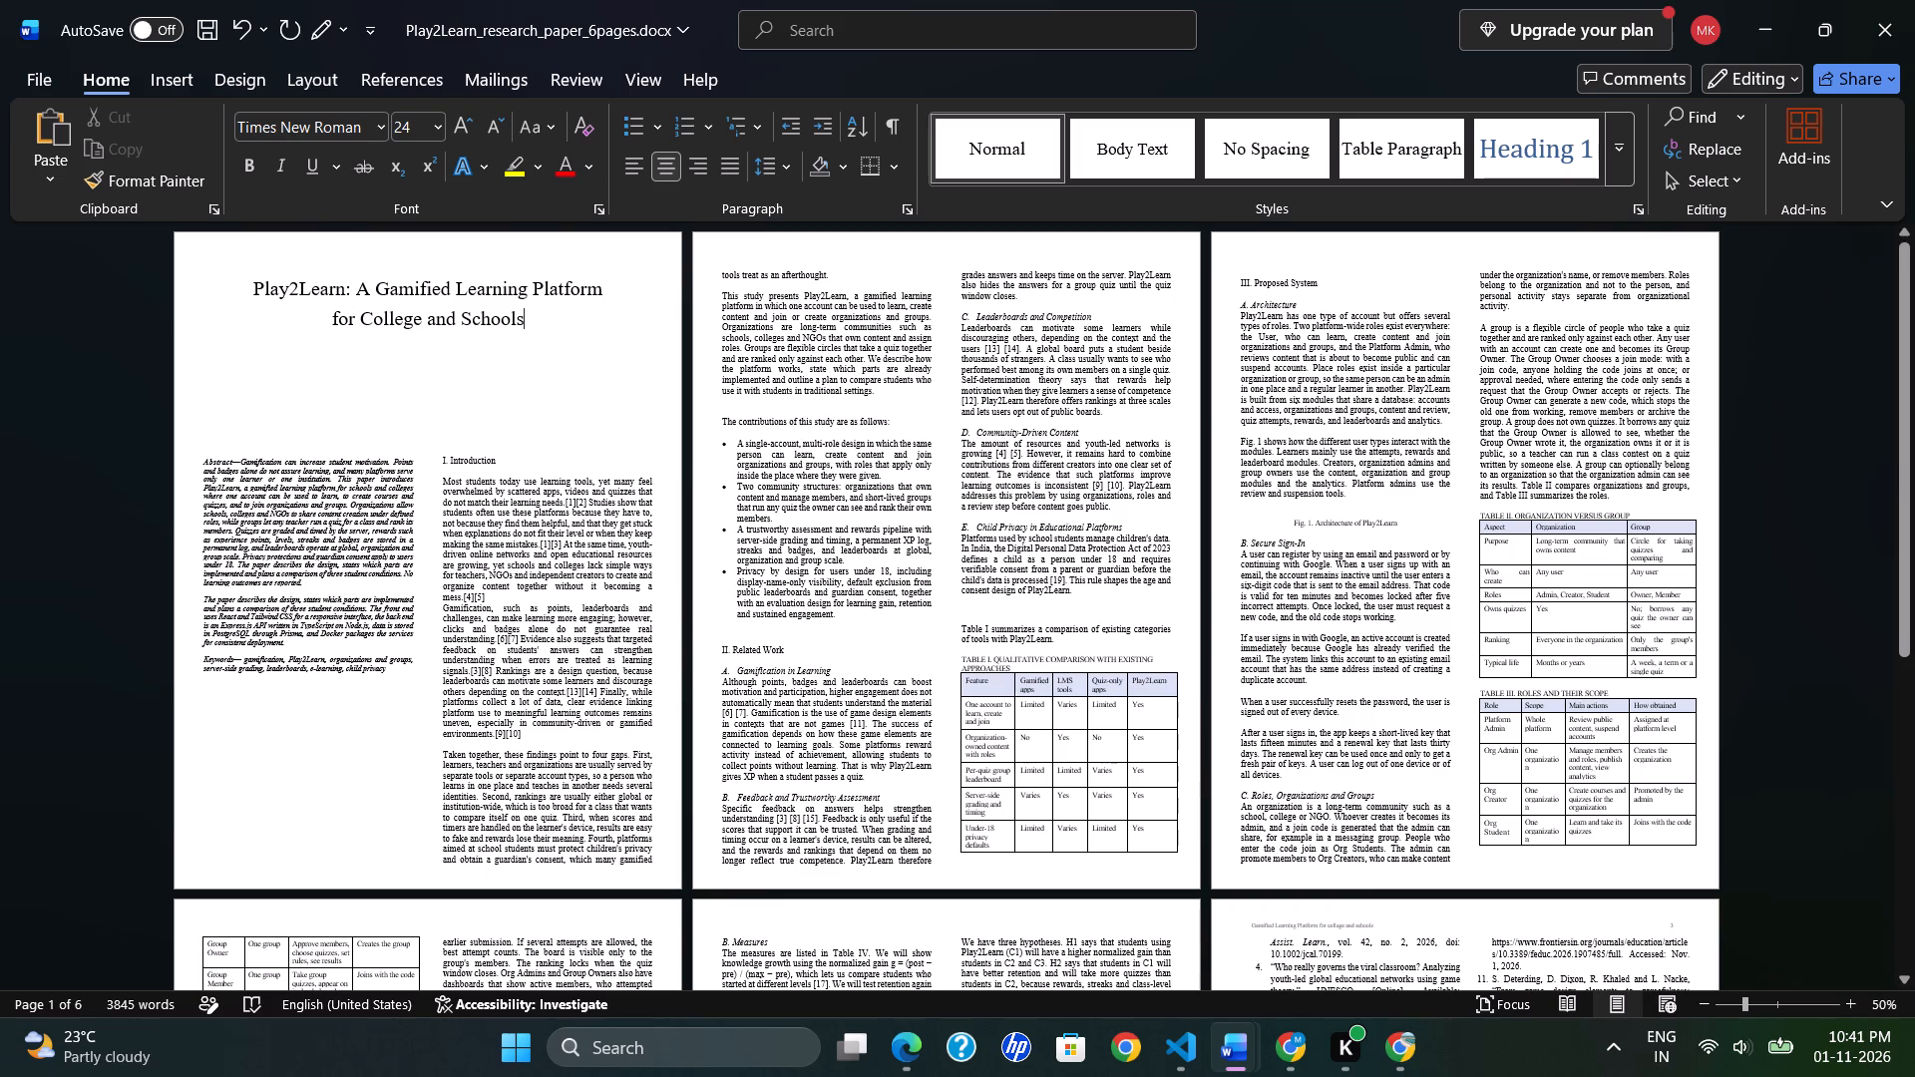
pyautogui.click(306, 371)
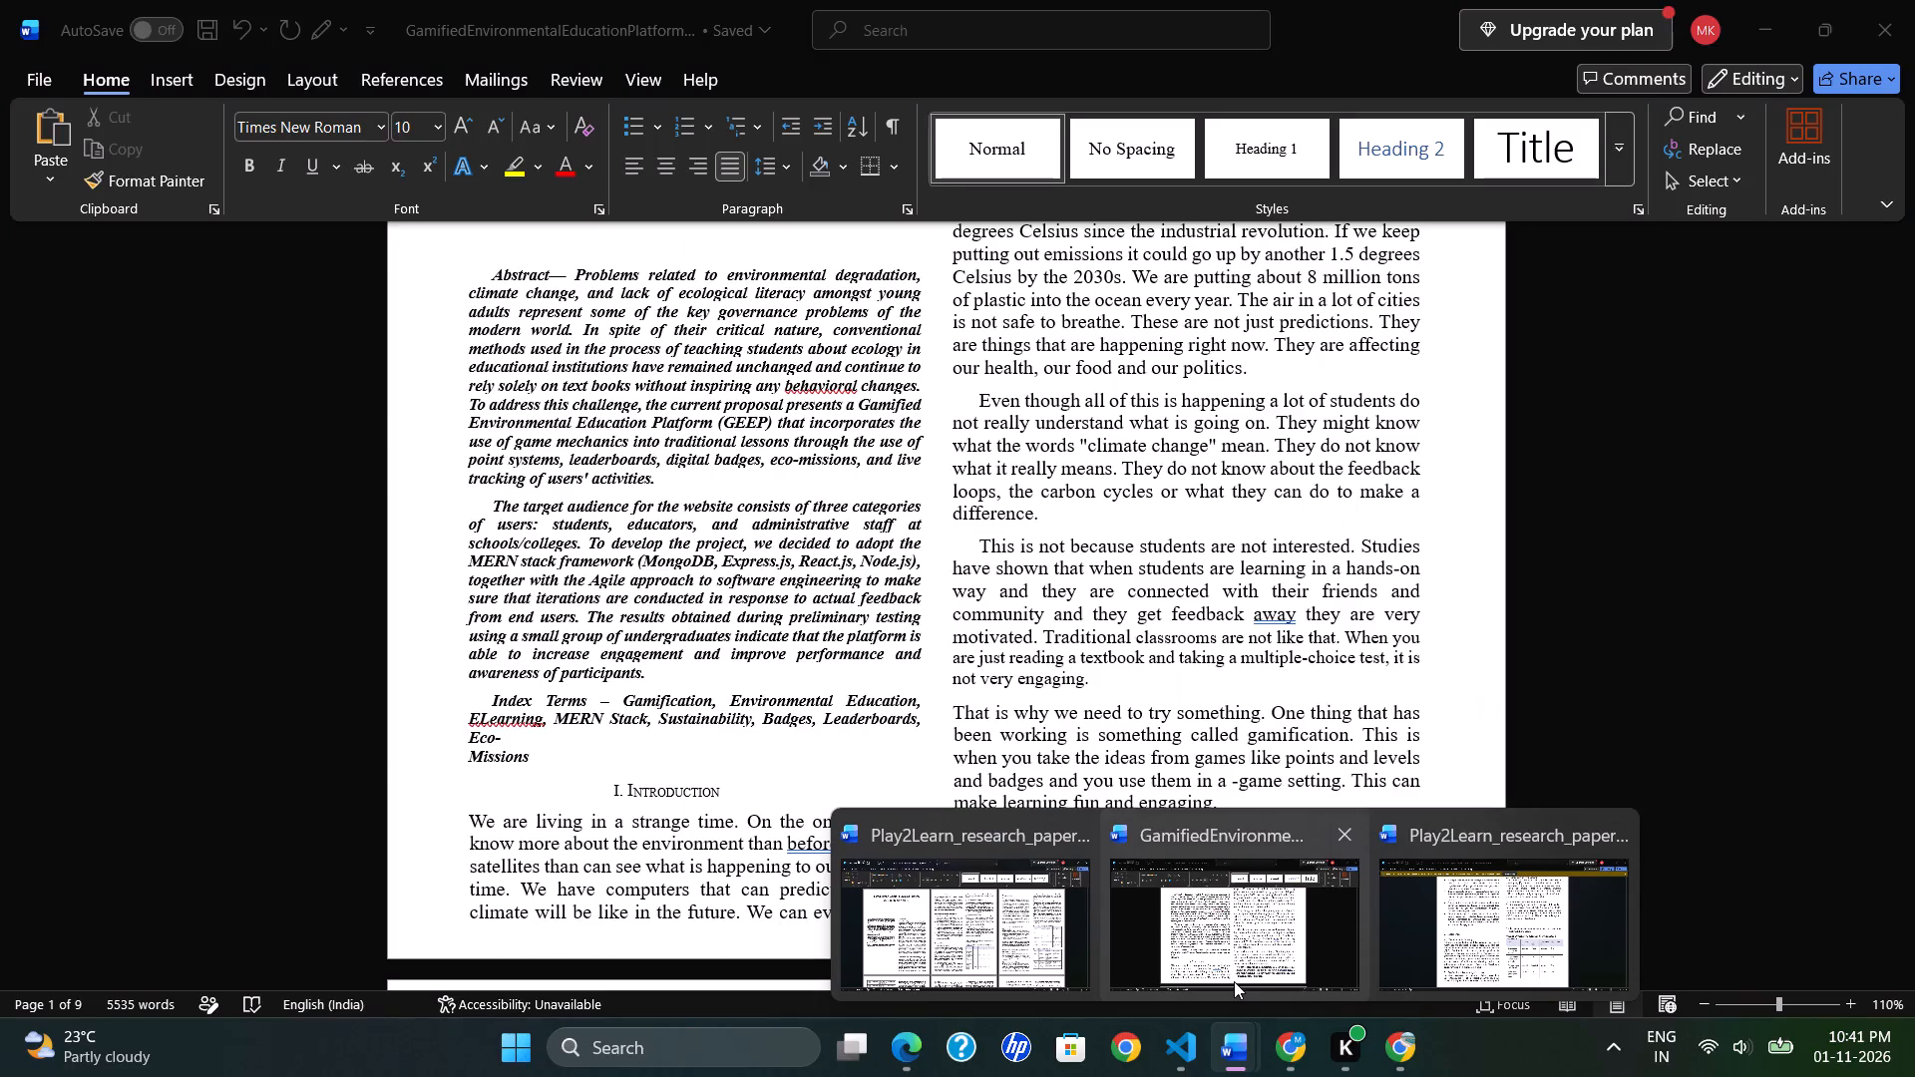
# Switch to the GamifiedEnvironmentalEducationPlatform document and examine the author block beneath its title.
pyautogui.click(1234, 968)
pyautogui.scroll(1, 1161, 813)
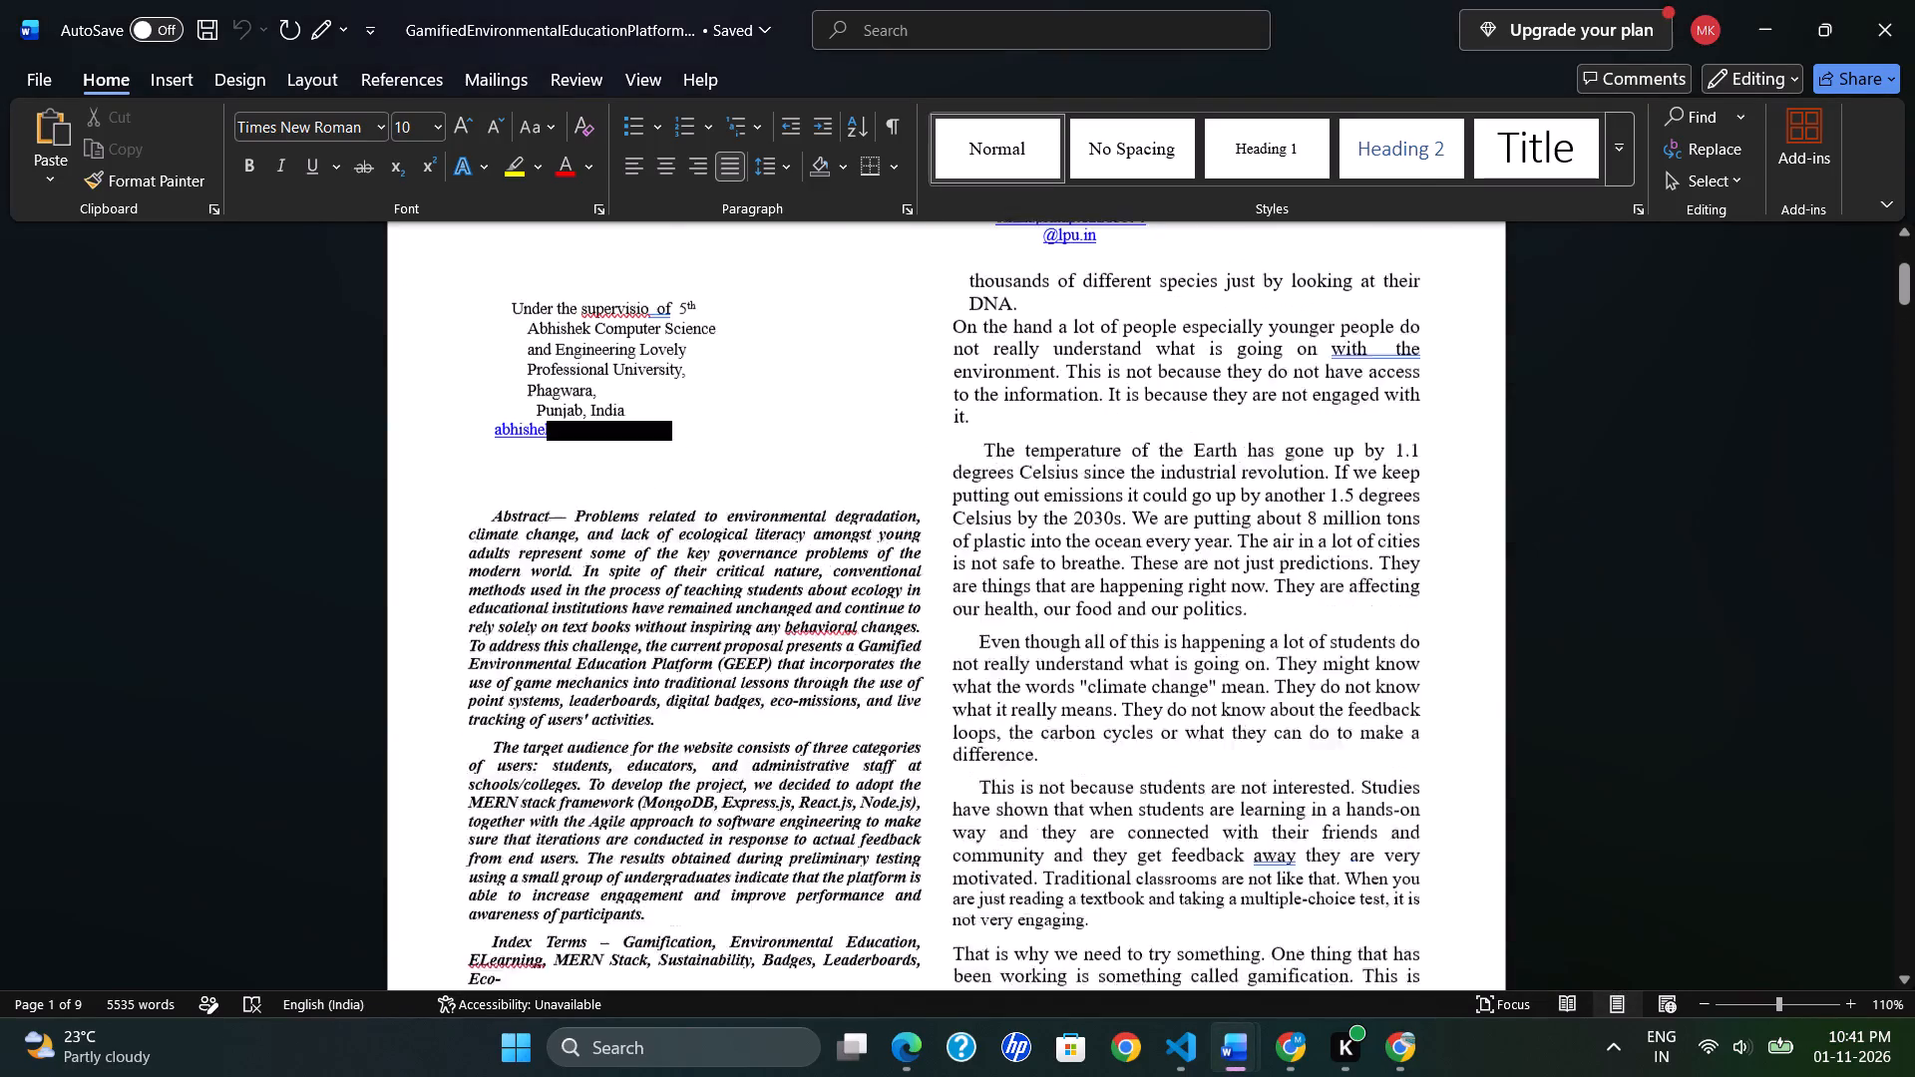
pyautogui.scroll(2, 1161, 813)
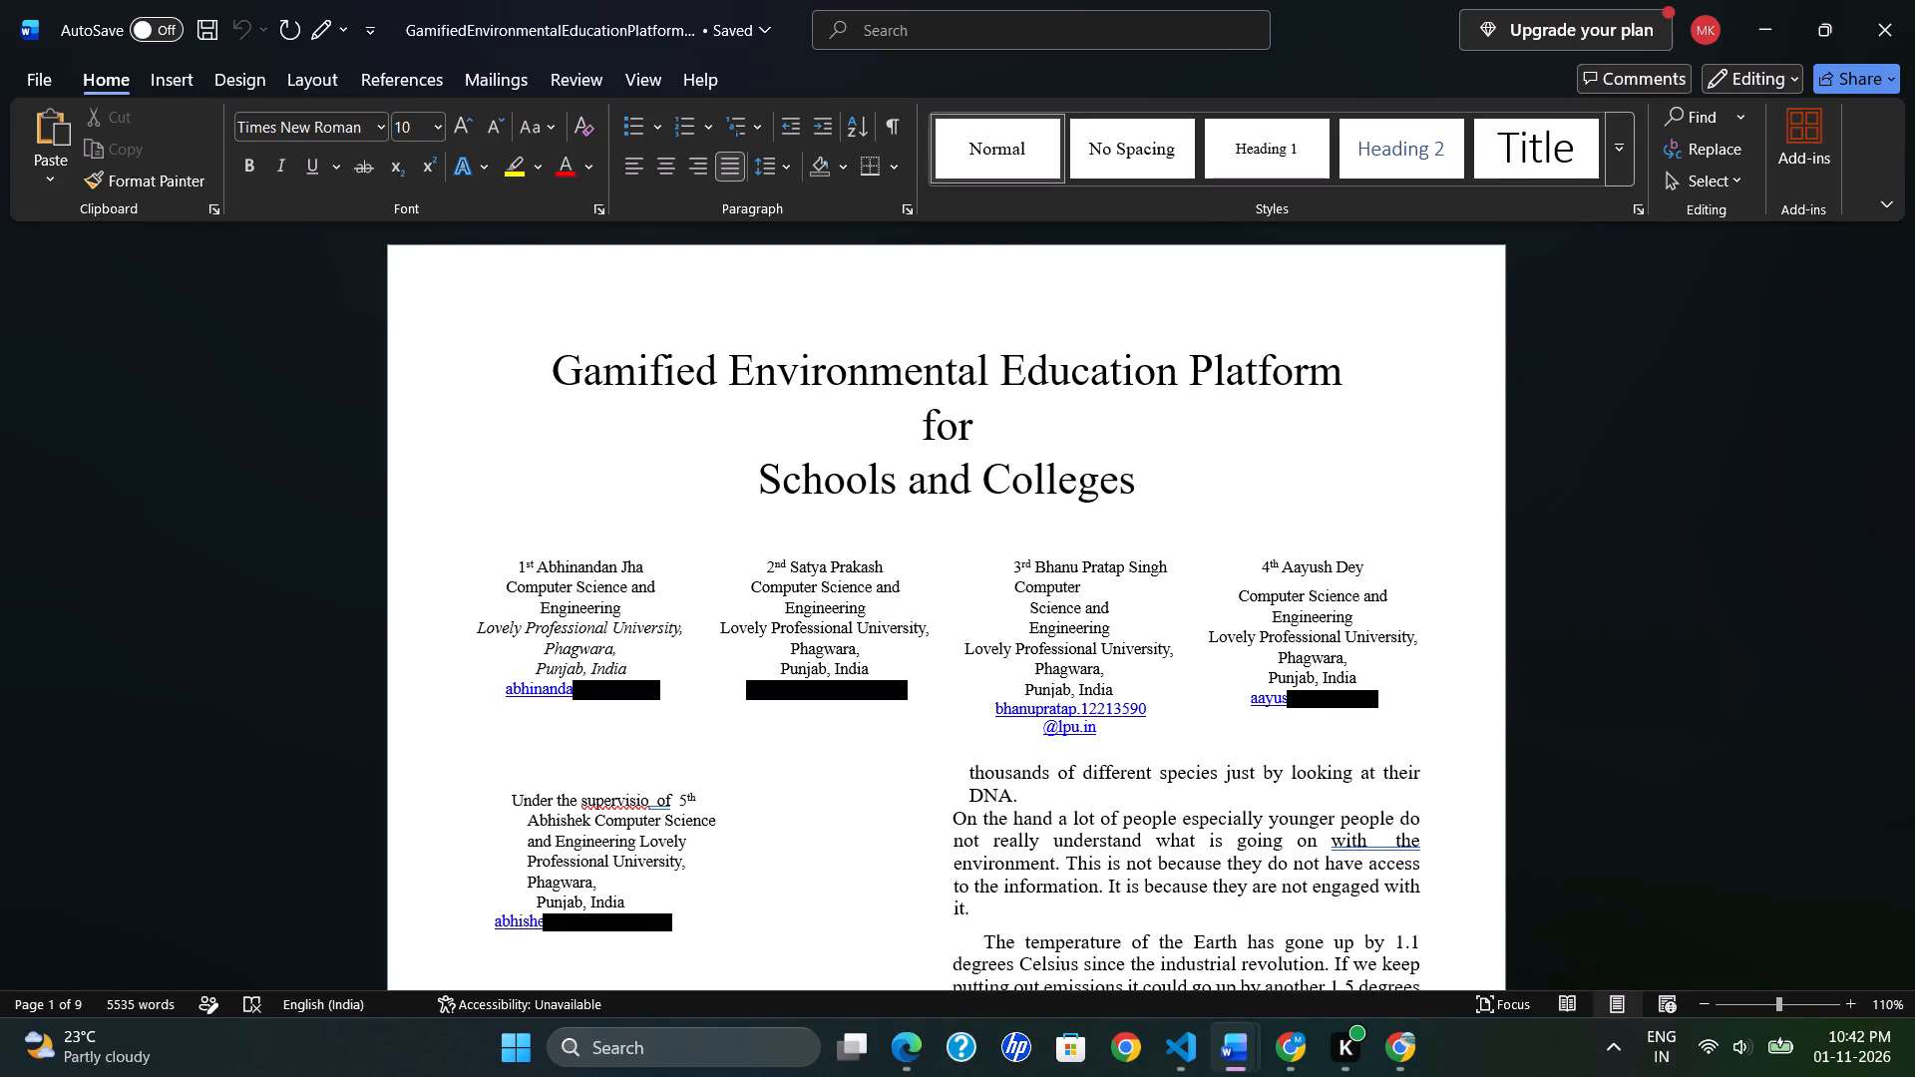
pyautogui.click(1051, 687)
pyautogui.click(1167, 711)
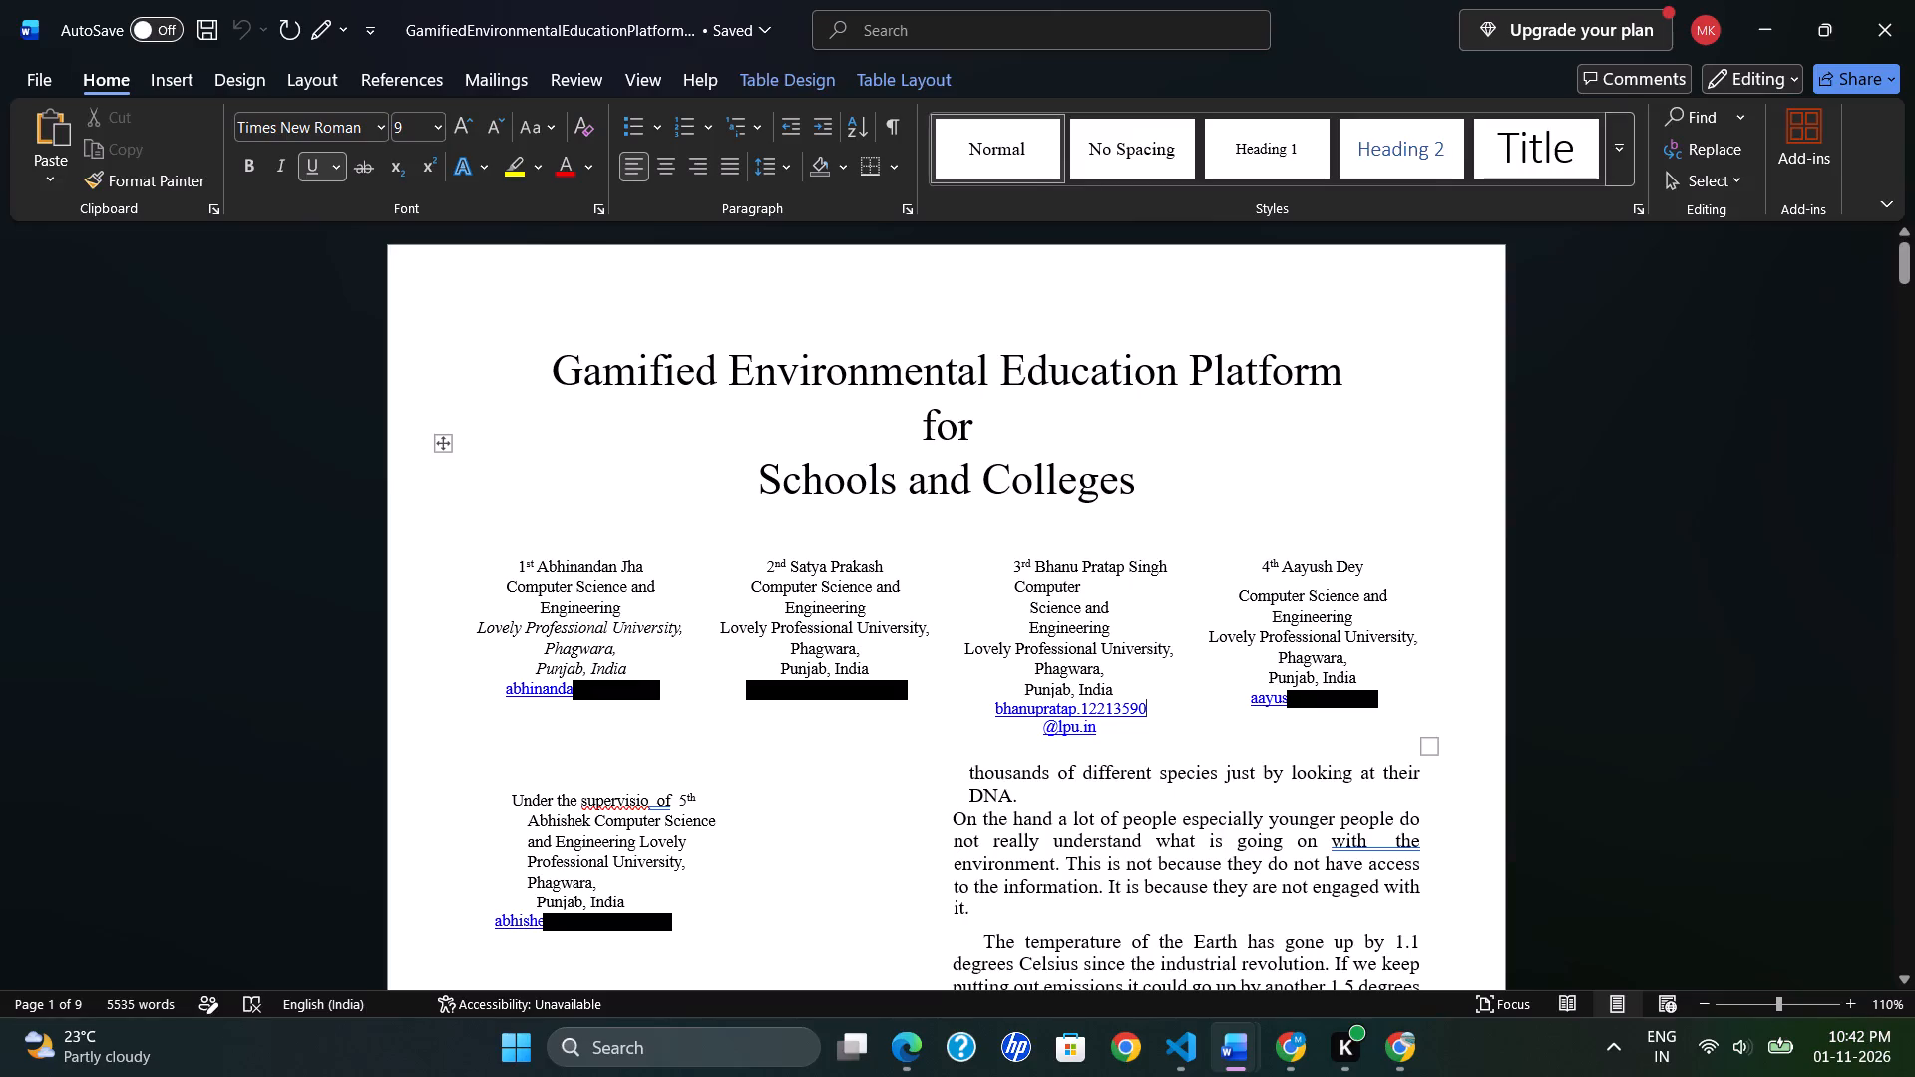
# Shift the author table's row border just above the author names slightly upward.
pyautogui.moveTo(491, 560); pyautogui.dragTo(607, 535)
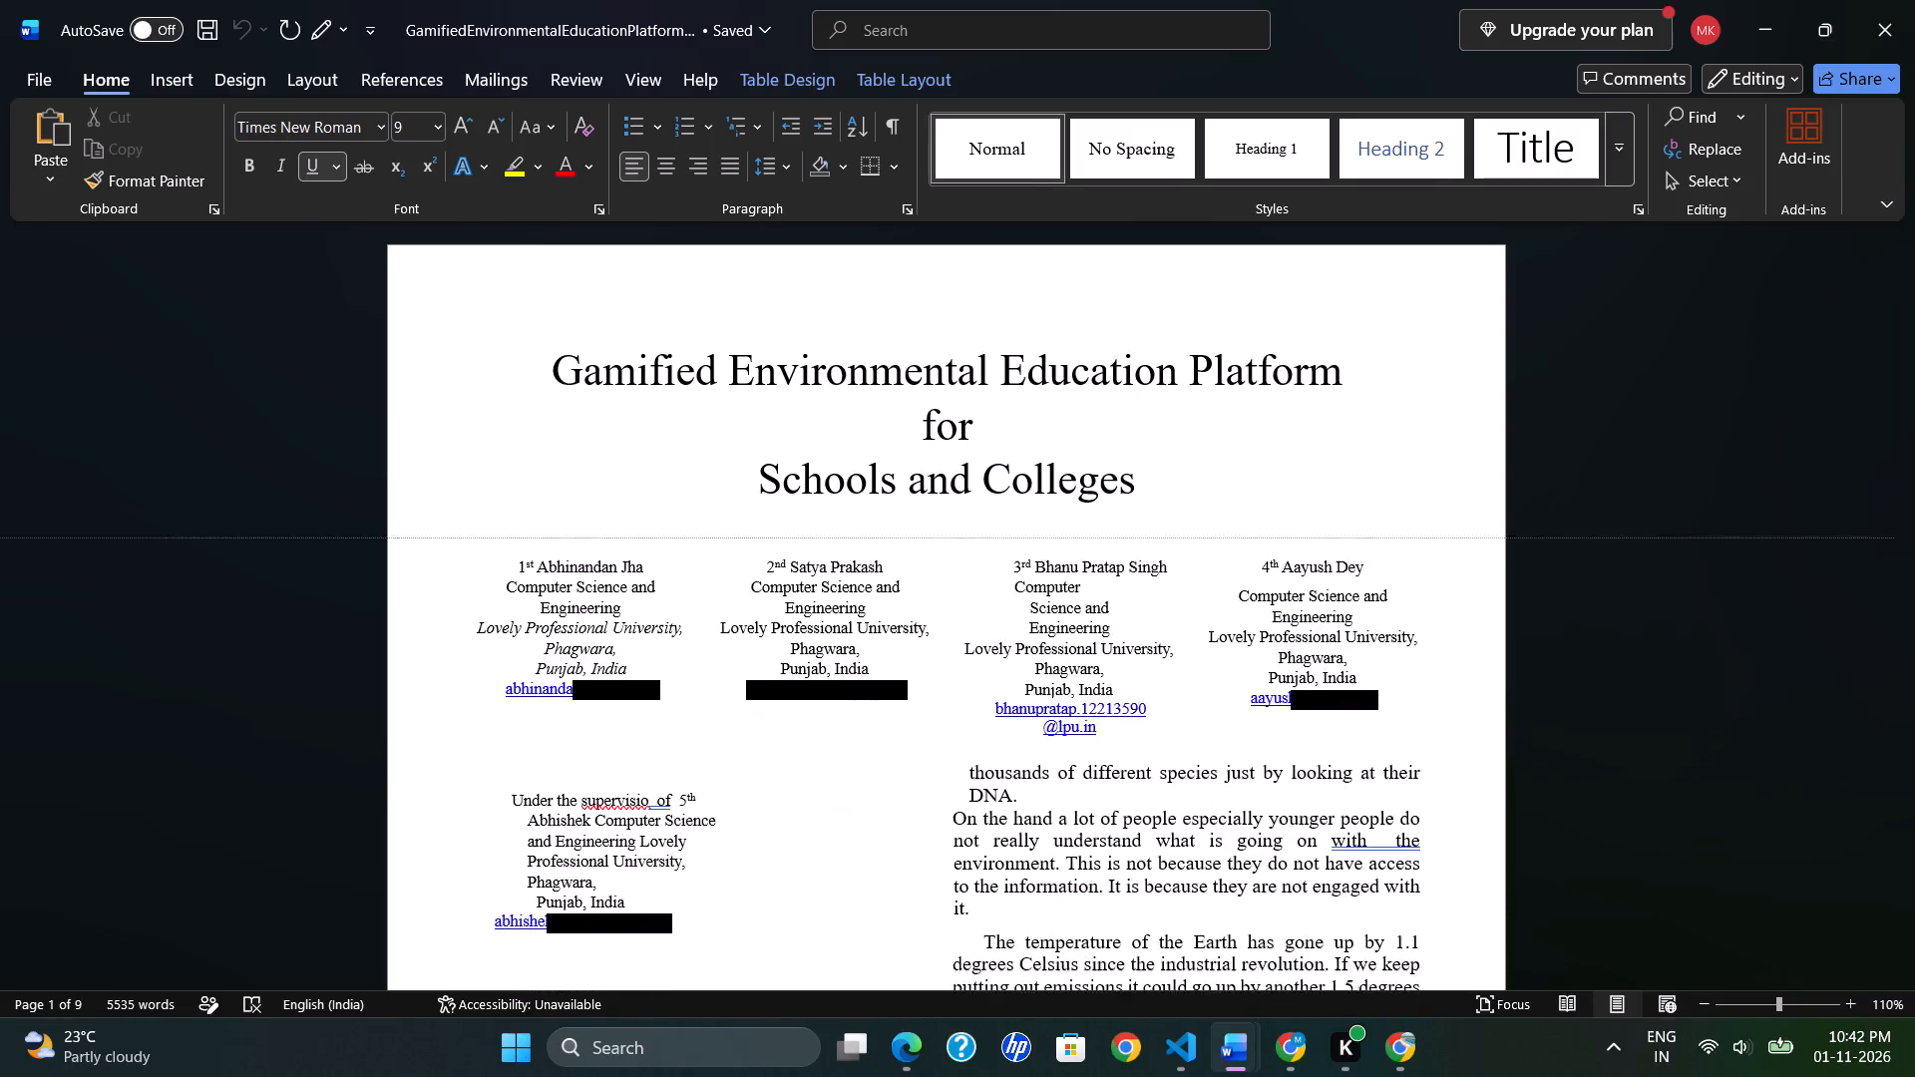
pyautogui.moveTo(607, 535); pyautogui.dragTo(602, 539)
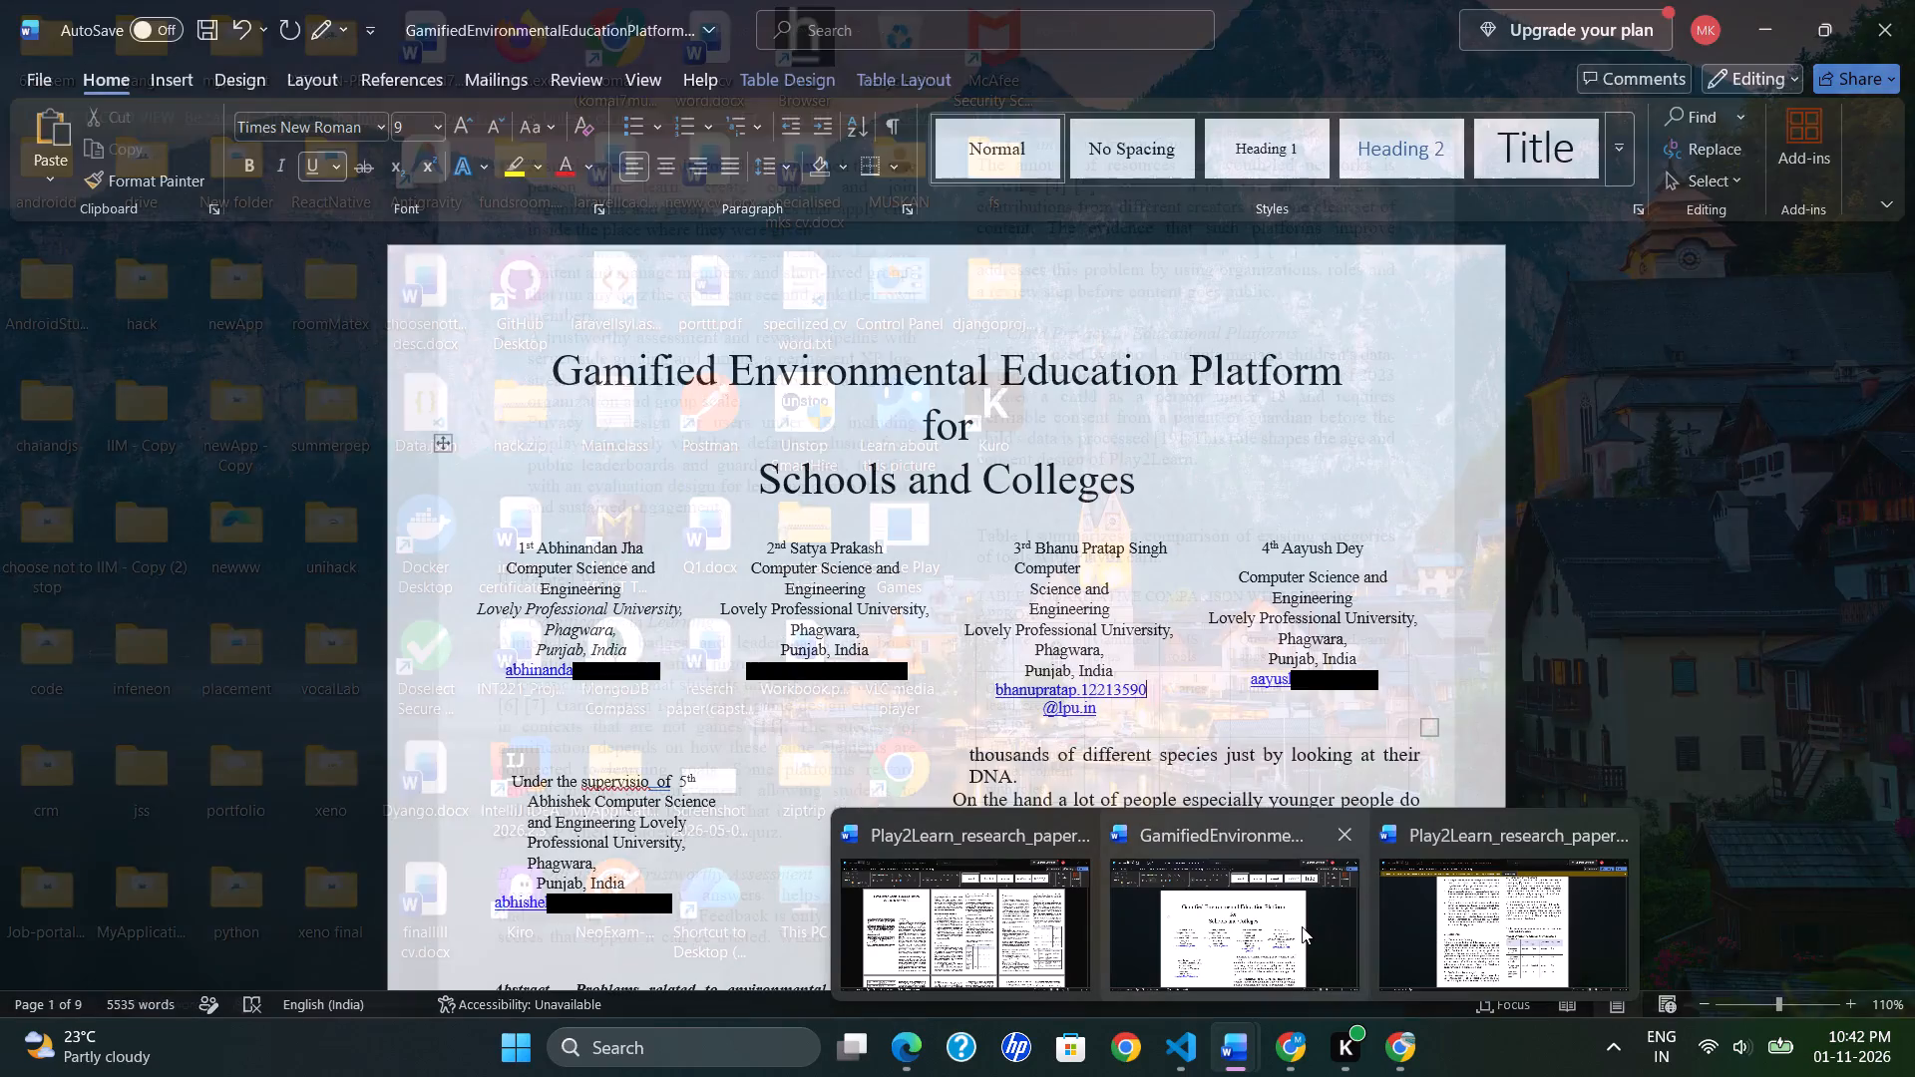
# Switch back to Play2Learn_research_paper_6pages.docx and insert a blank line at font size 14 directly below the title.
pyautogui.click(1055, 923)
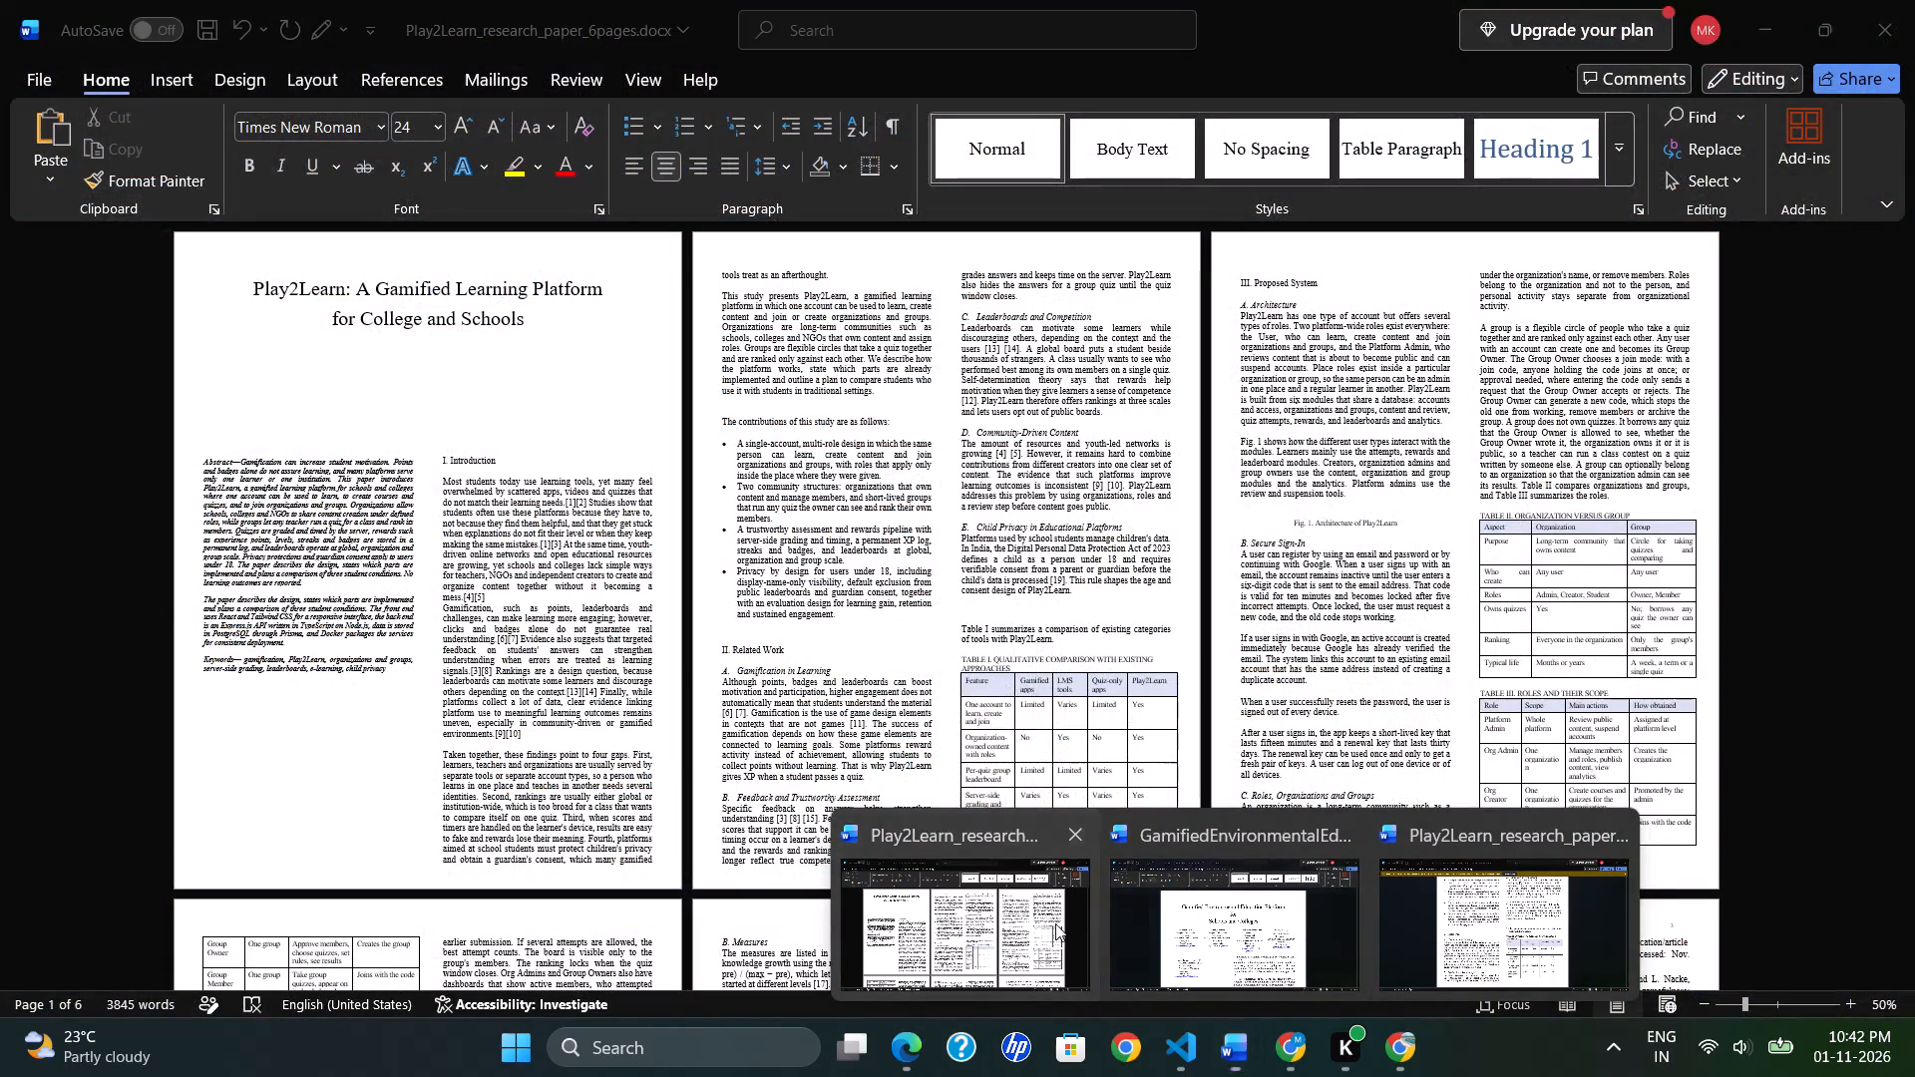
pyautogui.click(536, 317)
pyautogui.press('Return')
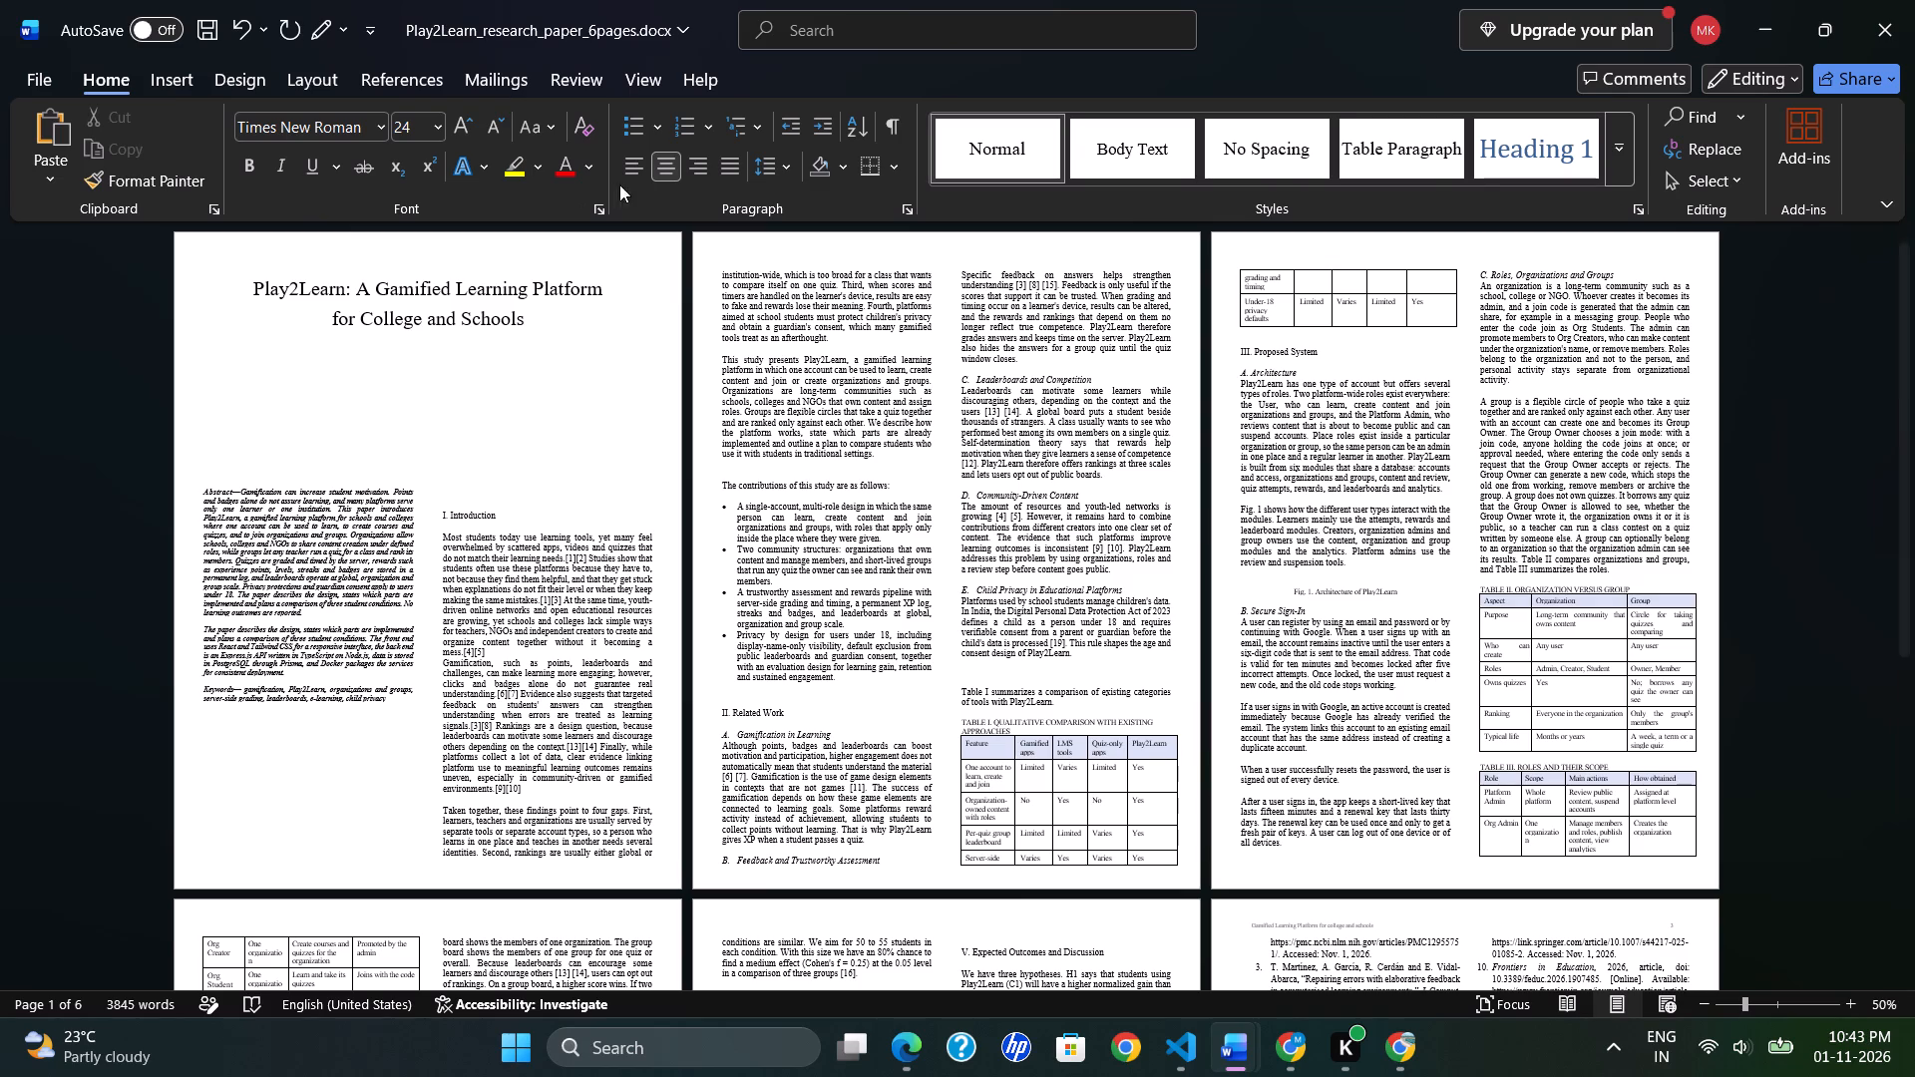
pyautogui.click(437, 132)
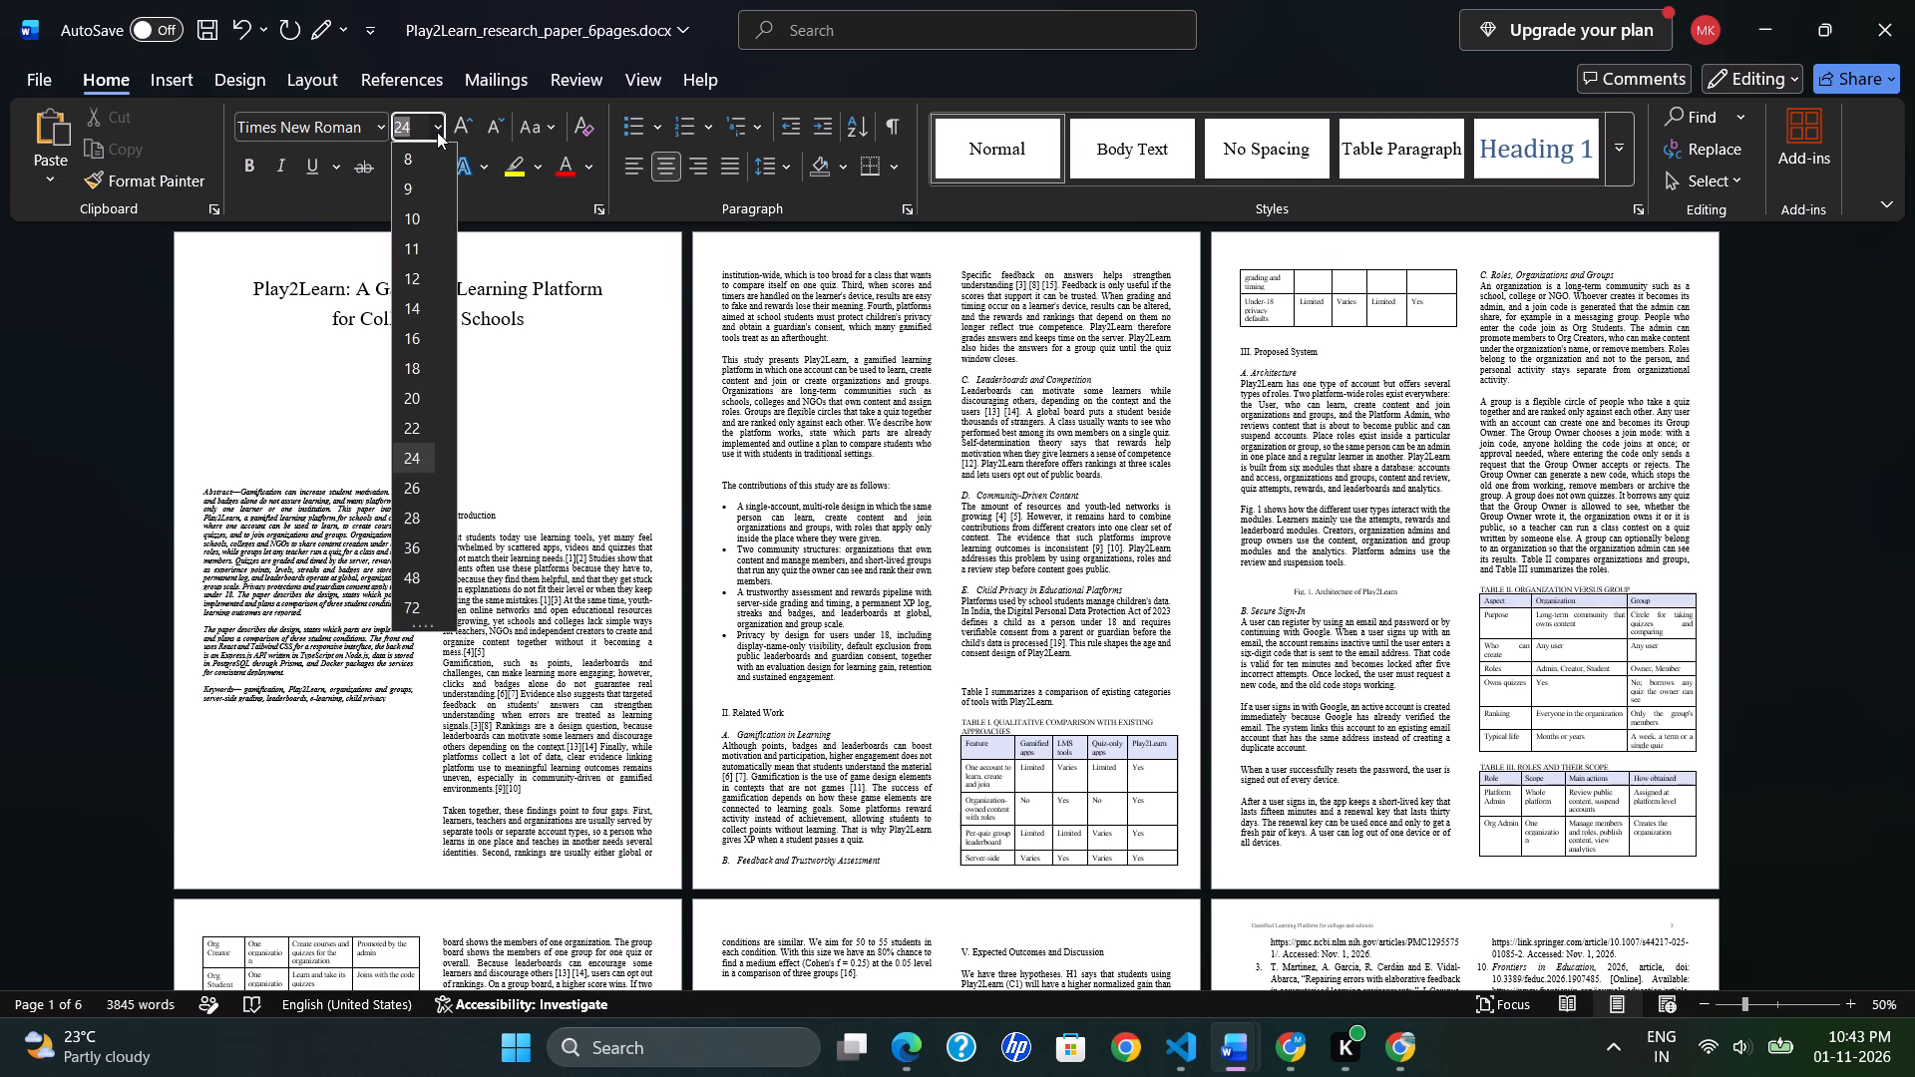
pyautogui.click(420, 296)
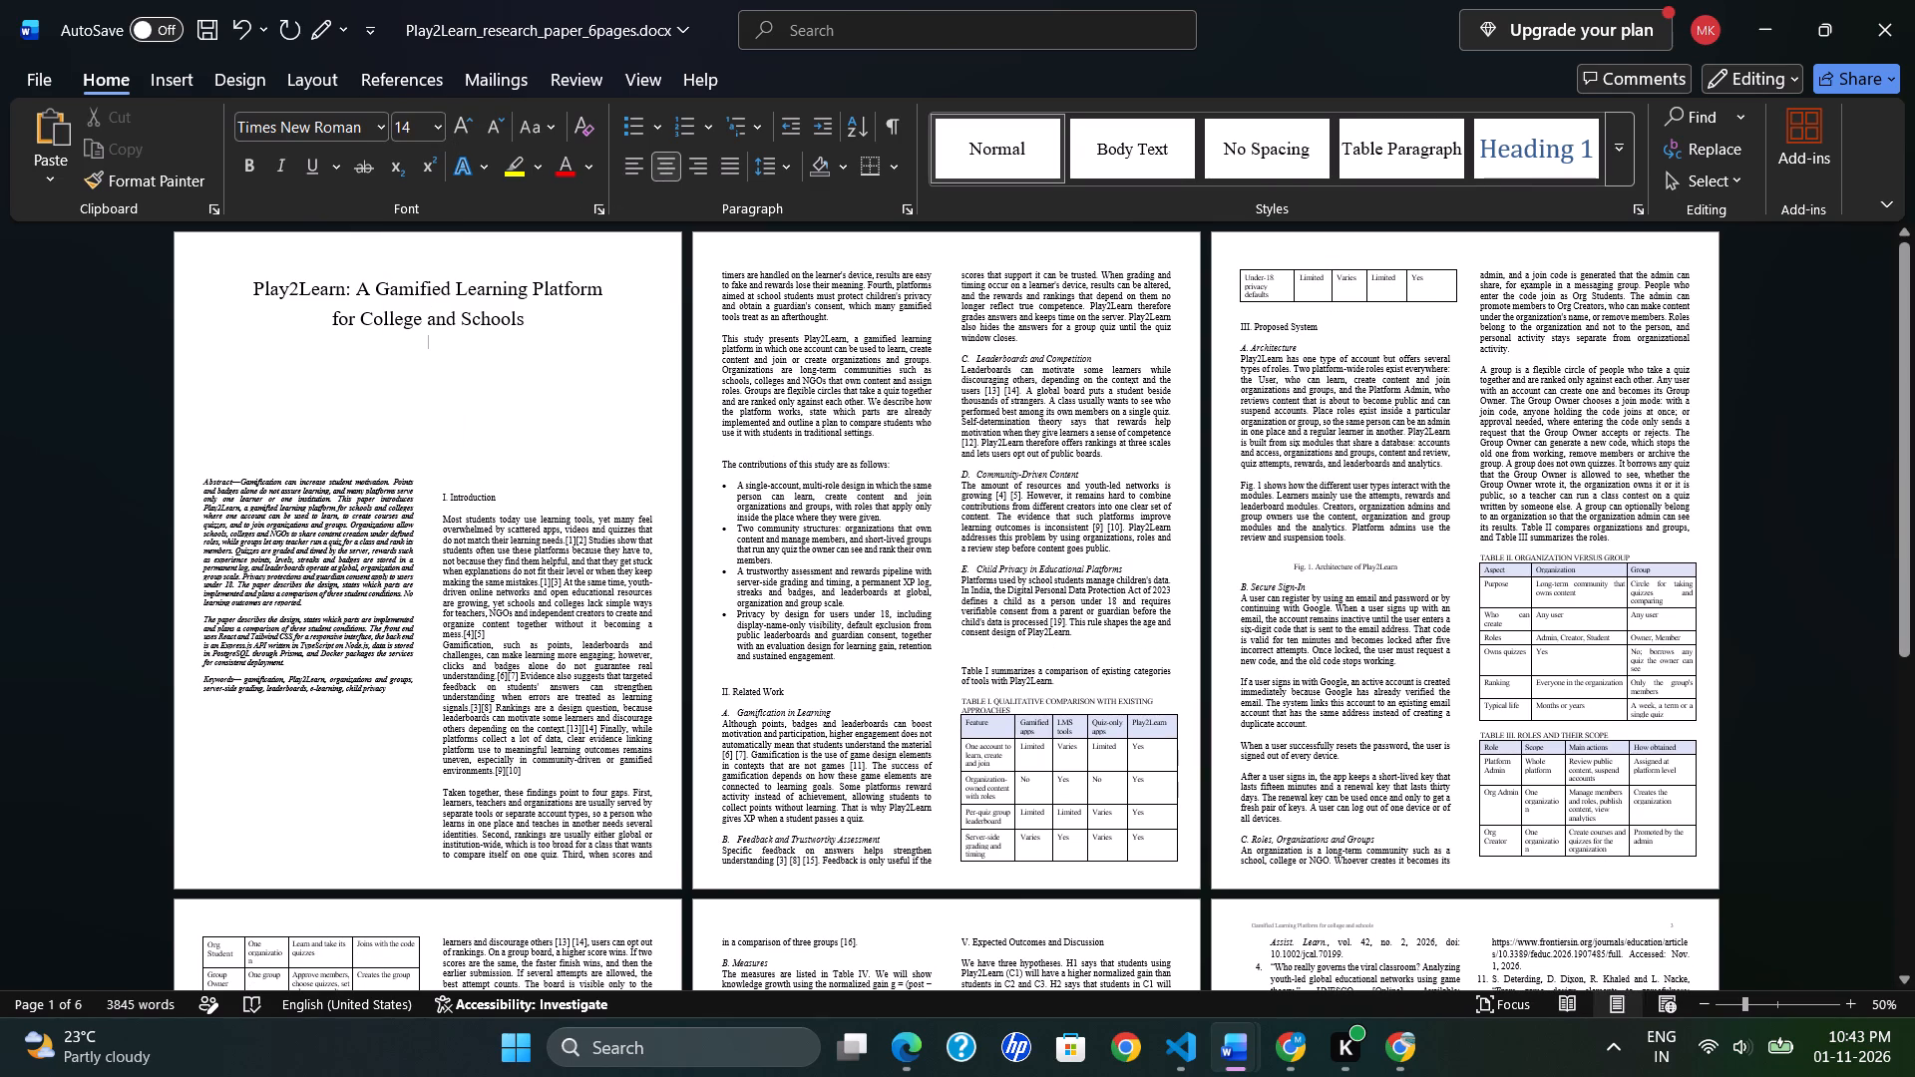
pyautogui.press('BackSpace')
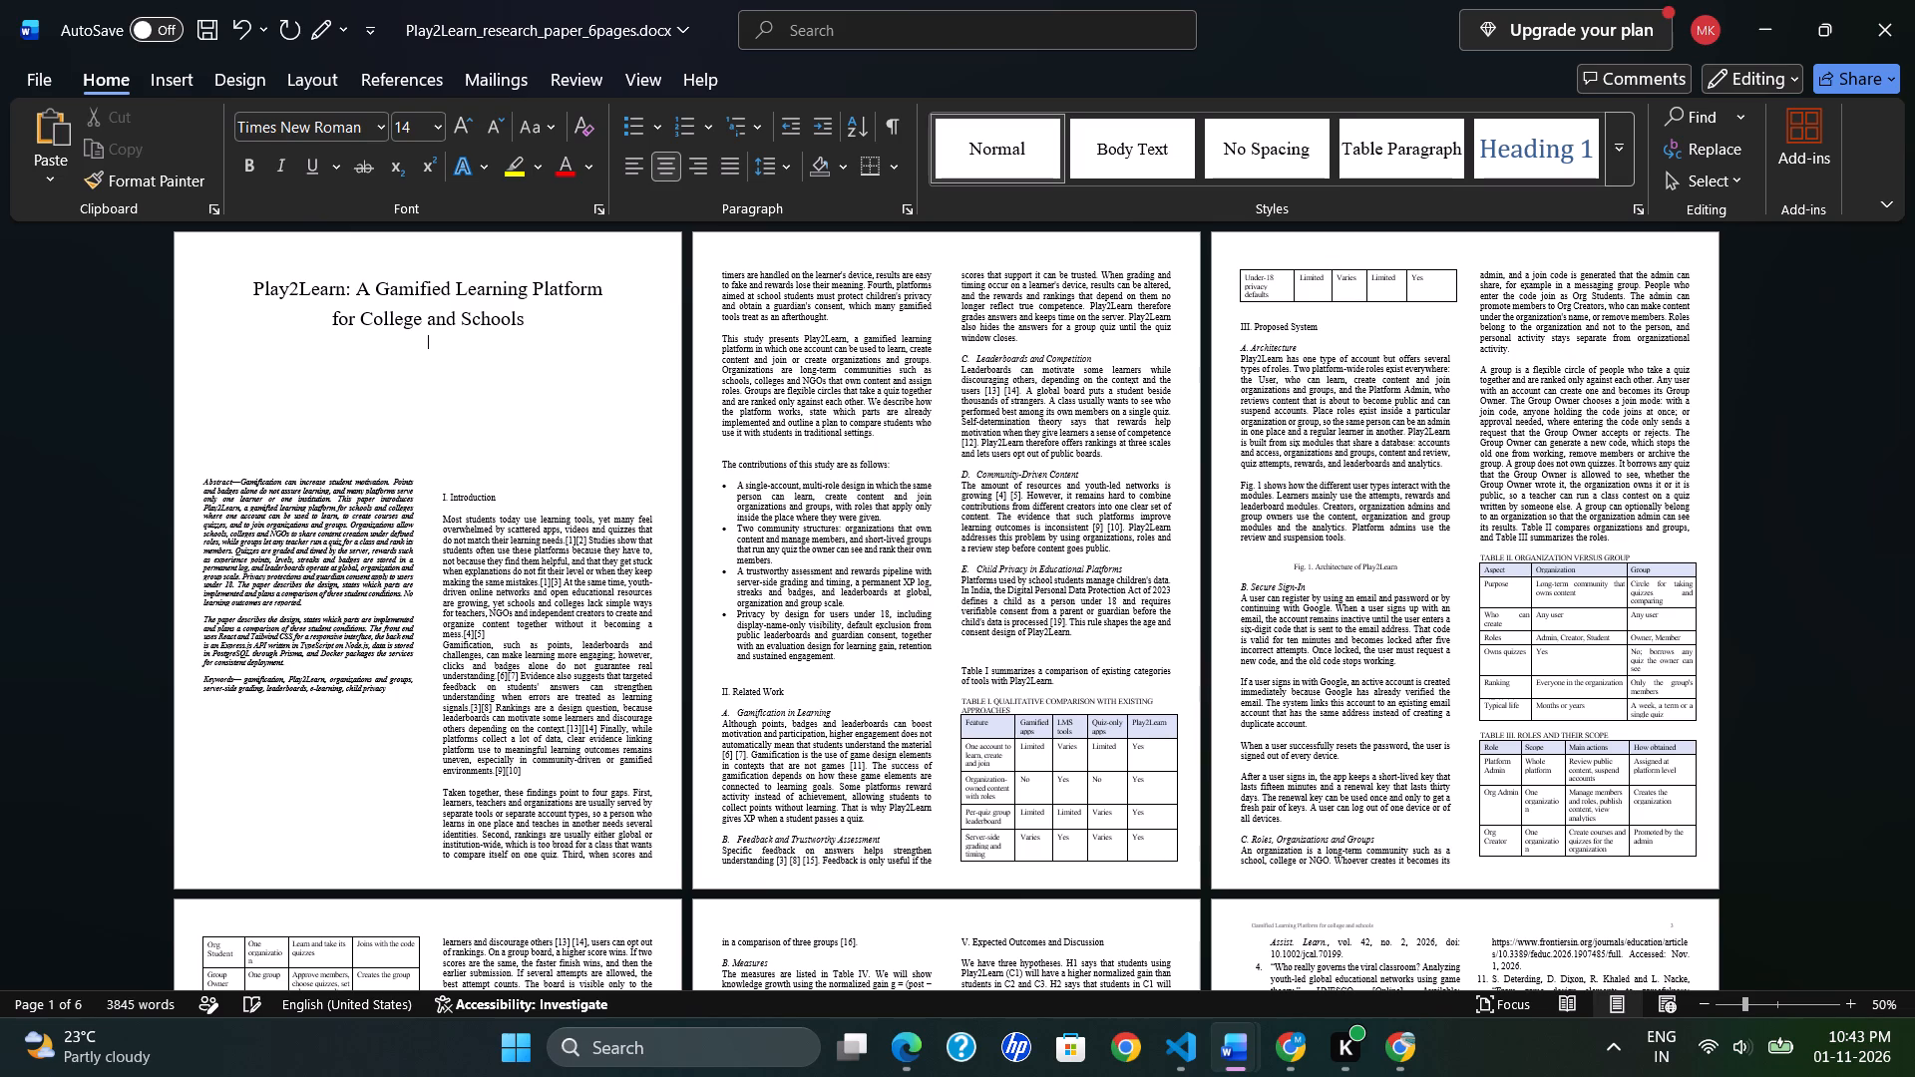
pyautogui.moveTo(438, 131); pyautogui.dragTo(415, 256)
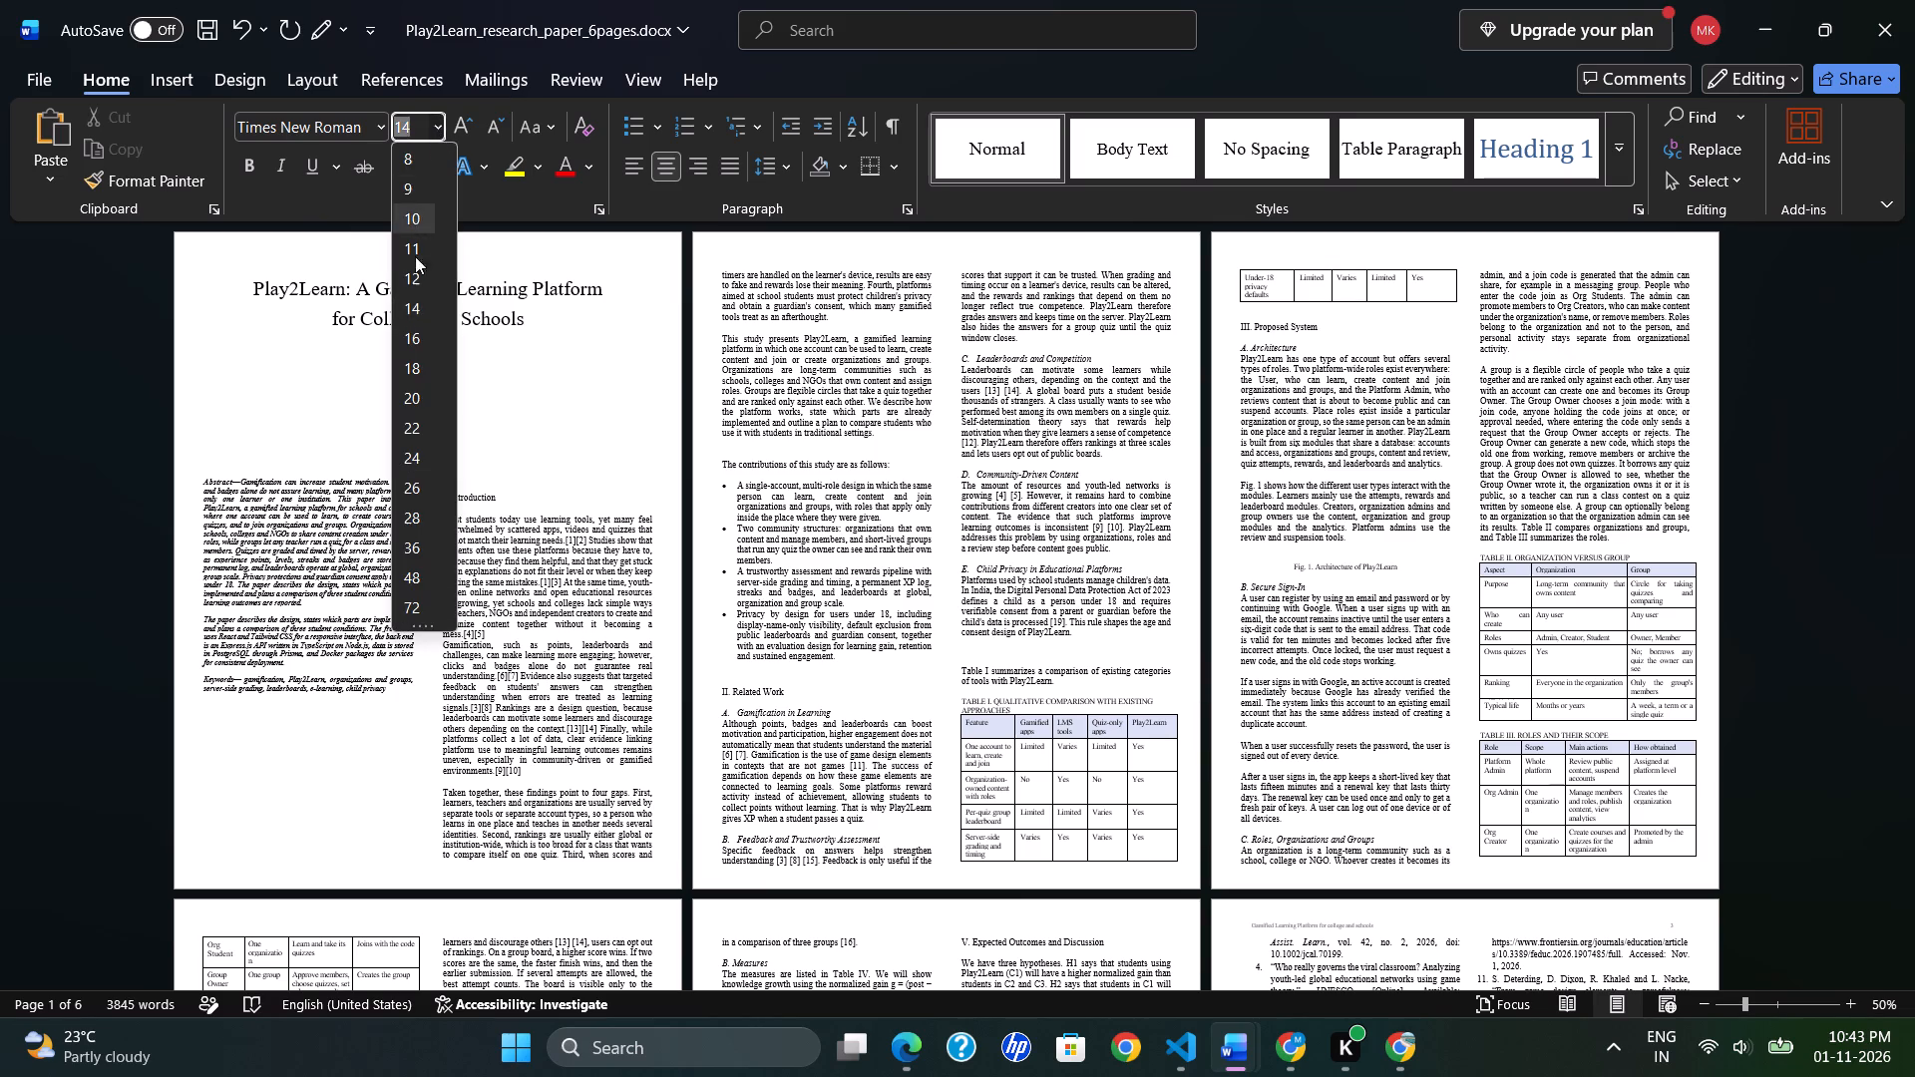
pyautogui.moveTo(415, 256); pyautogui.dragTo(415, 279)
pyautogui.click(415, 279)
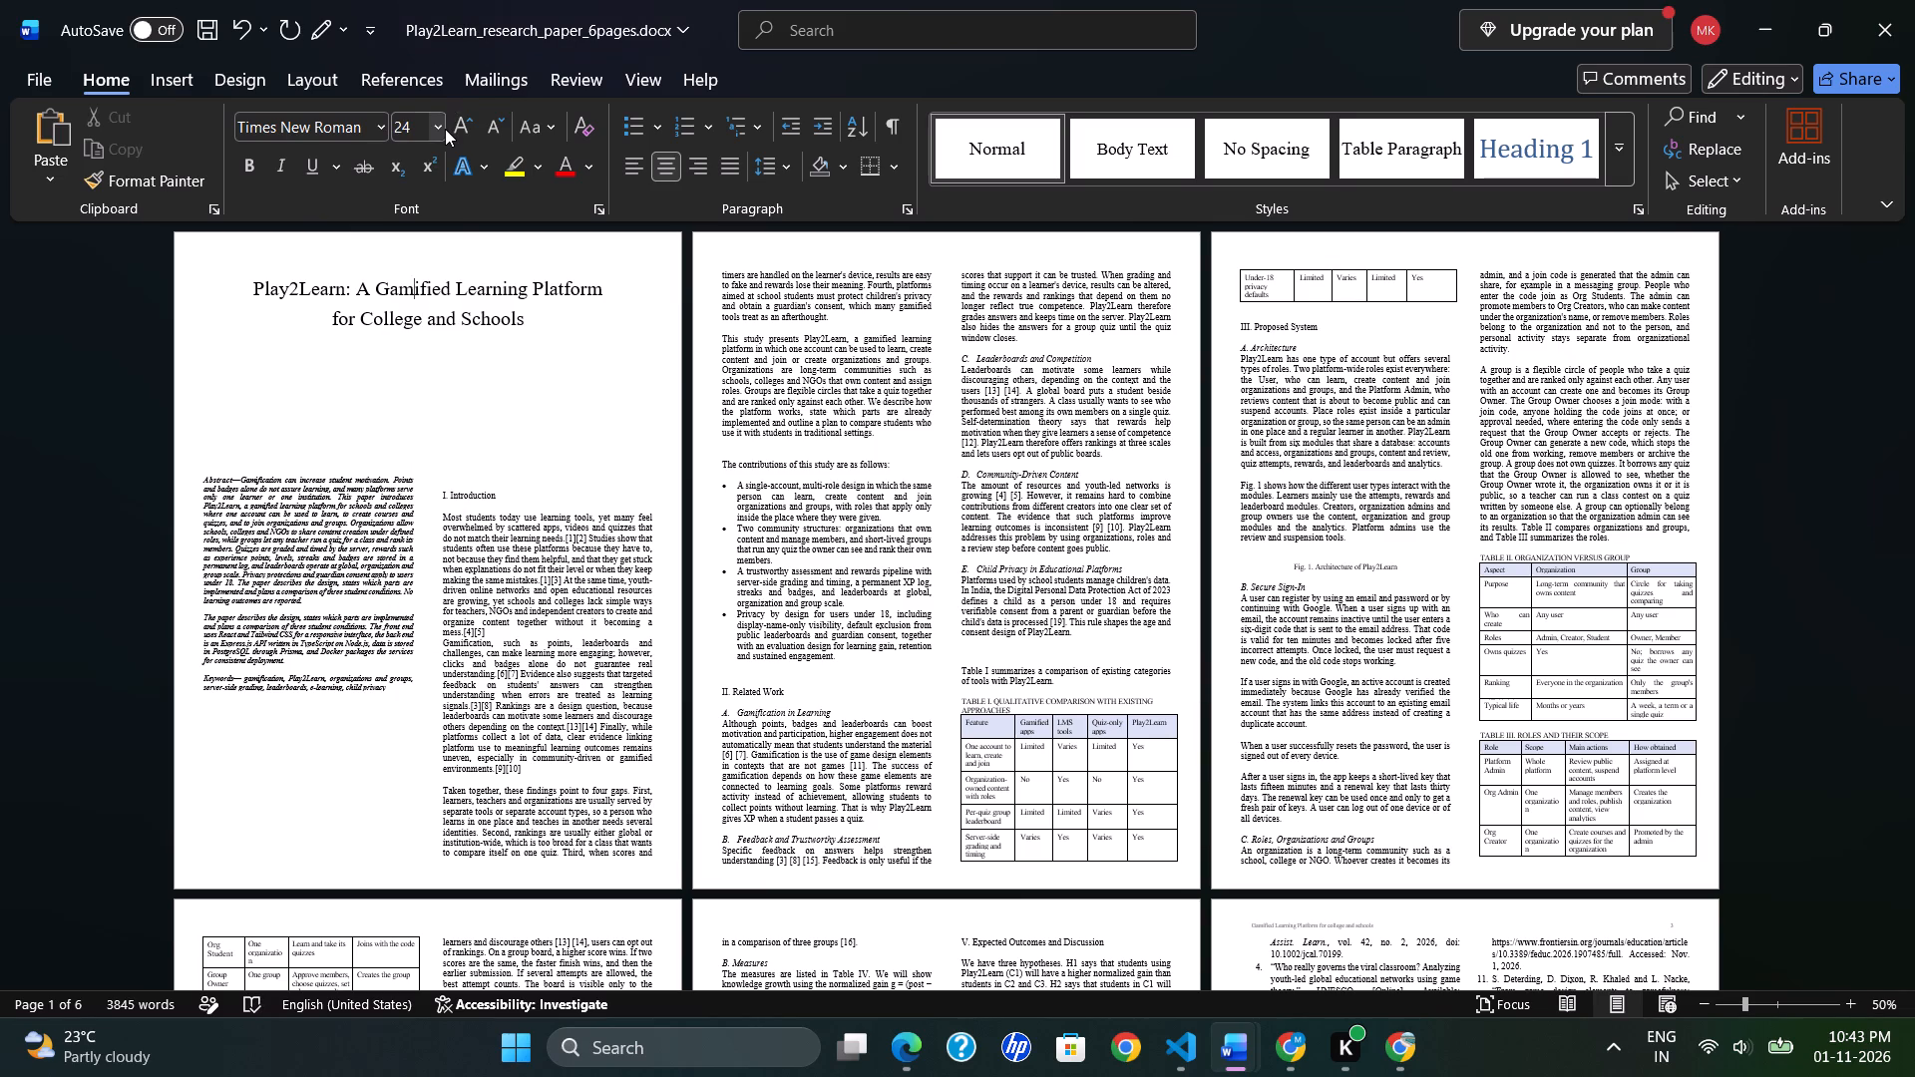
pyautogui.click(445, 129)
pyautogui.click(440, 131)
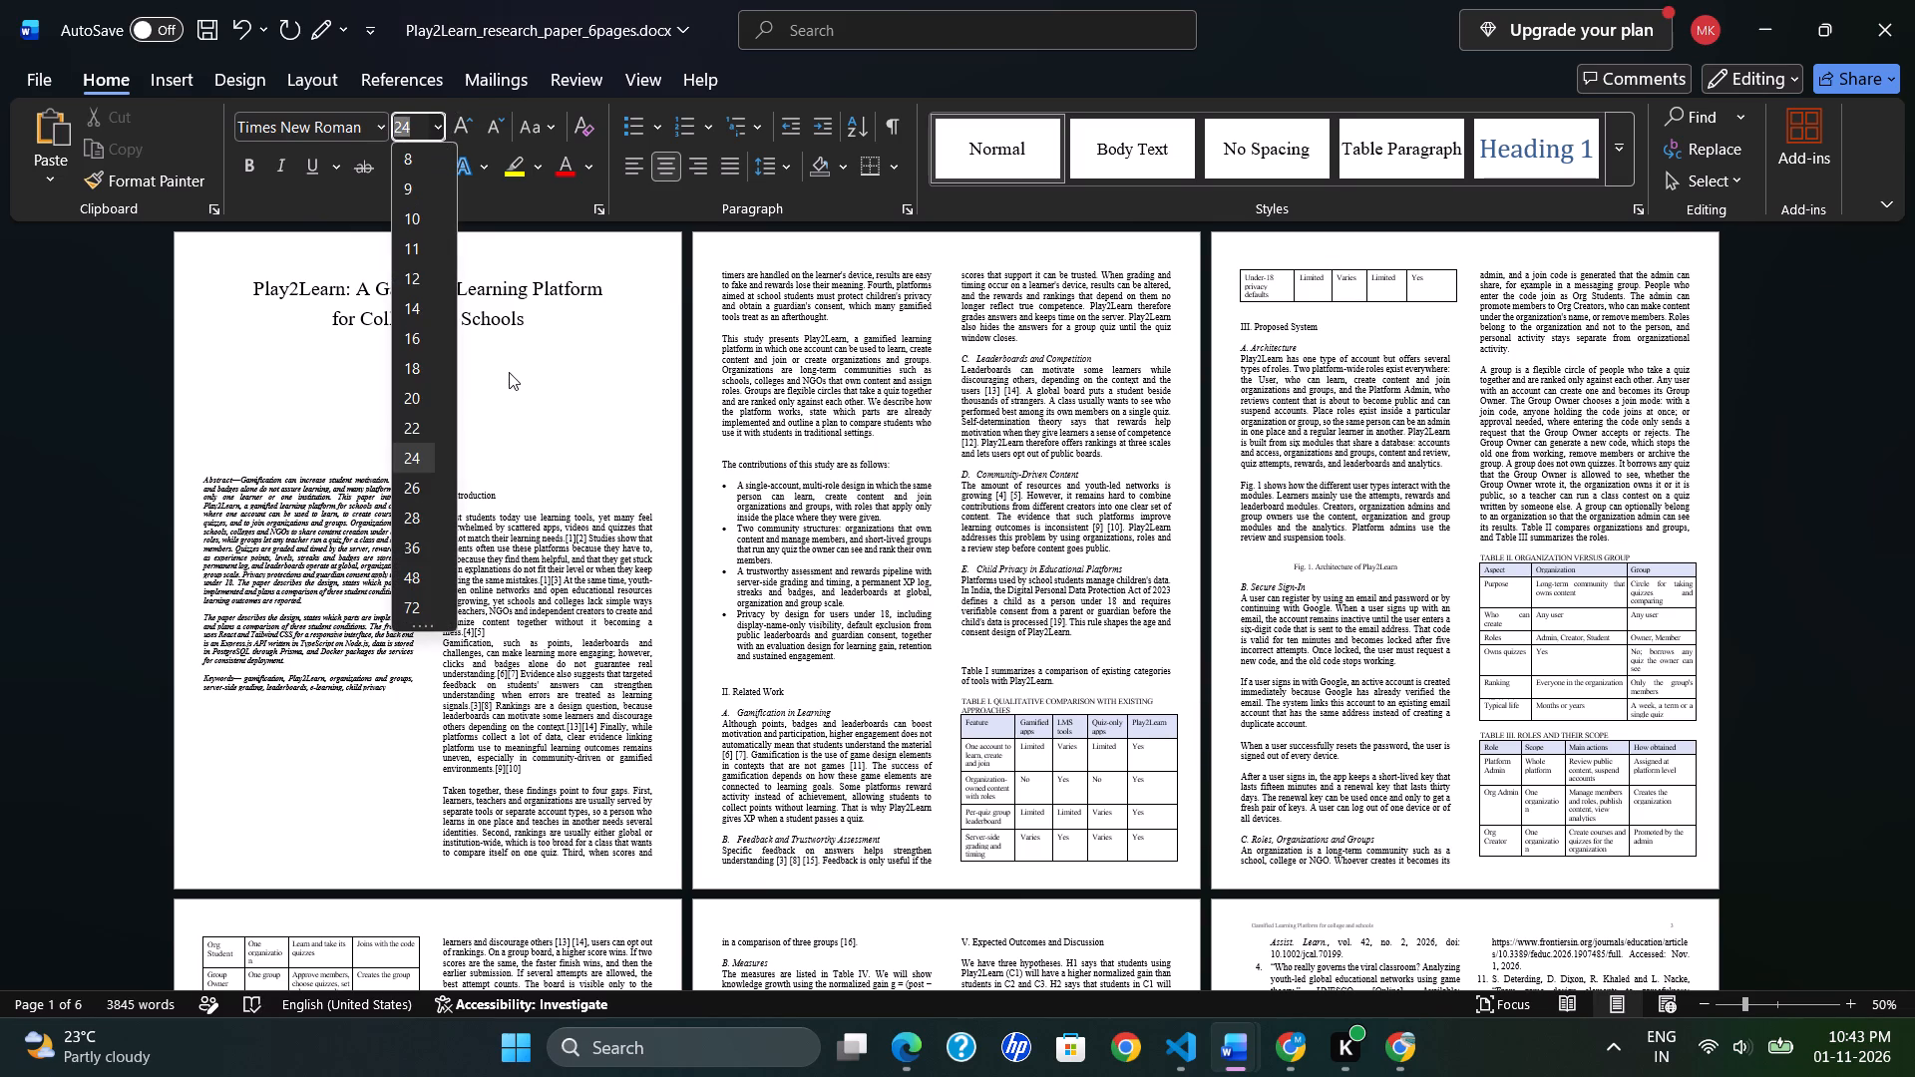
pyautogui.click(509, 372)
# Insert another blank line directly after the title, set it to font size 10, and test it with a character that is removed again.
pyautogui.click(535, 323)
pyautogui.press('Return')
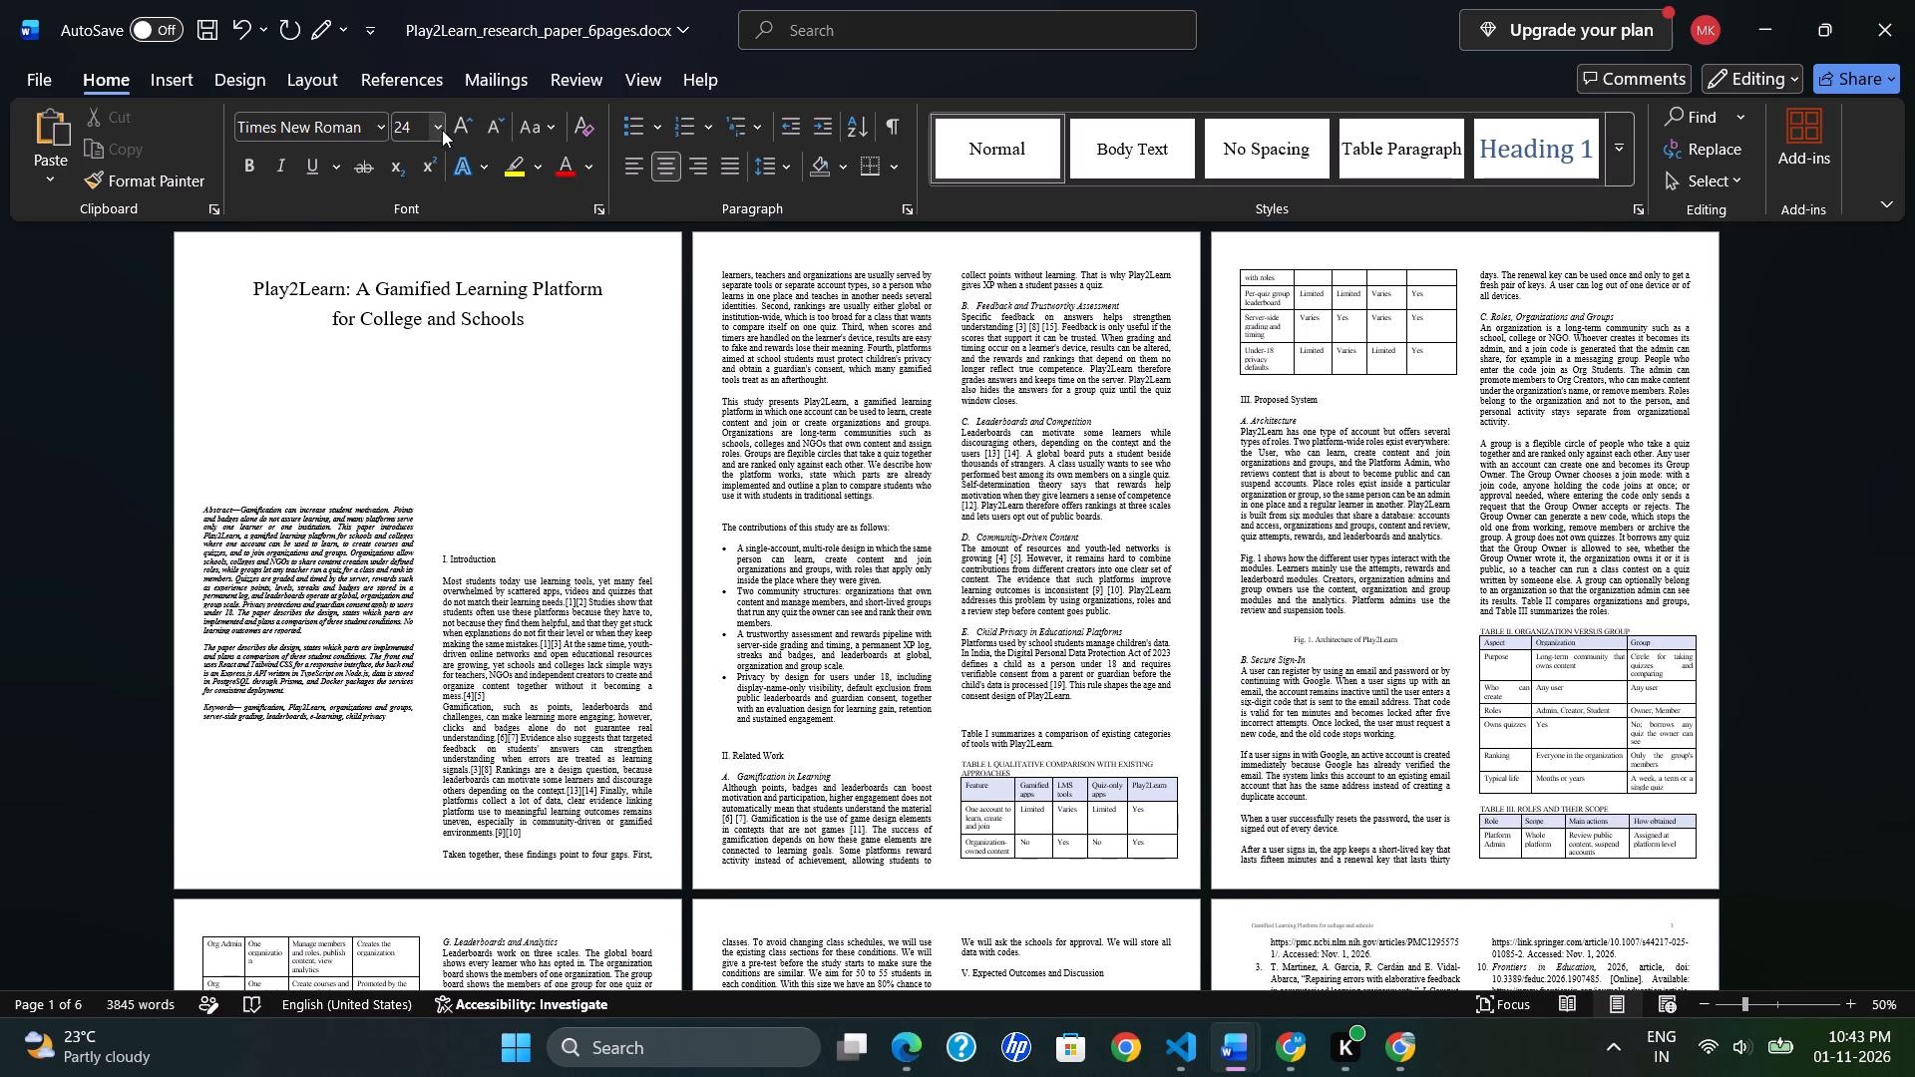
pyautogui.click(442, 130)
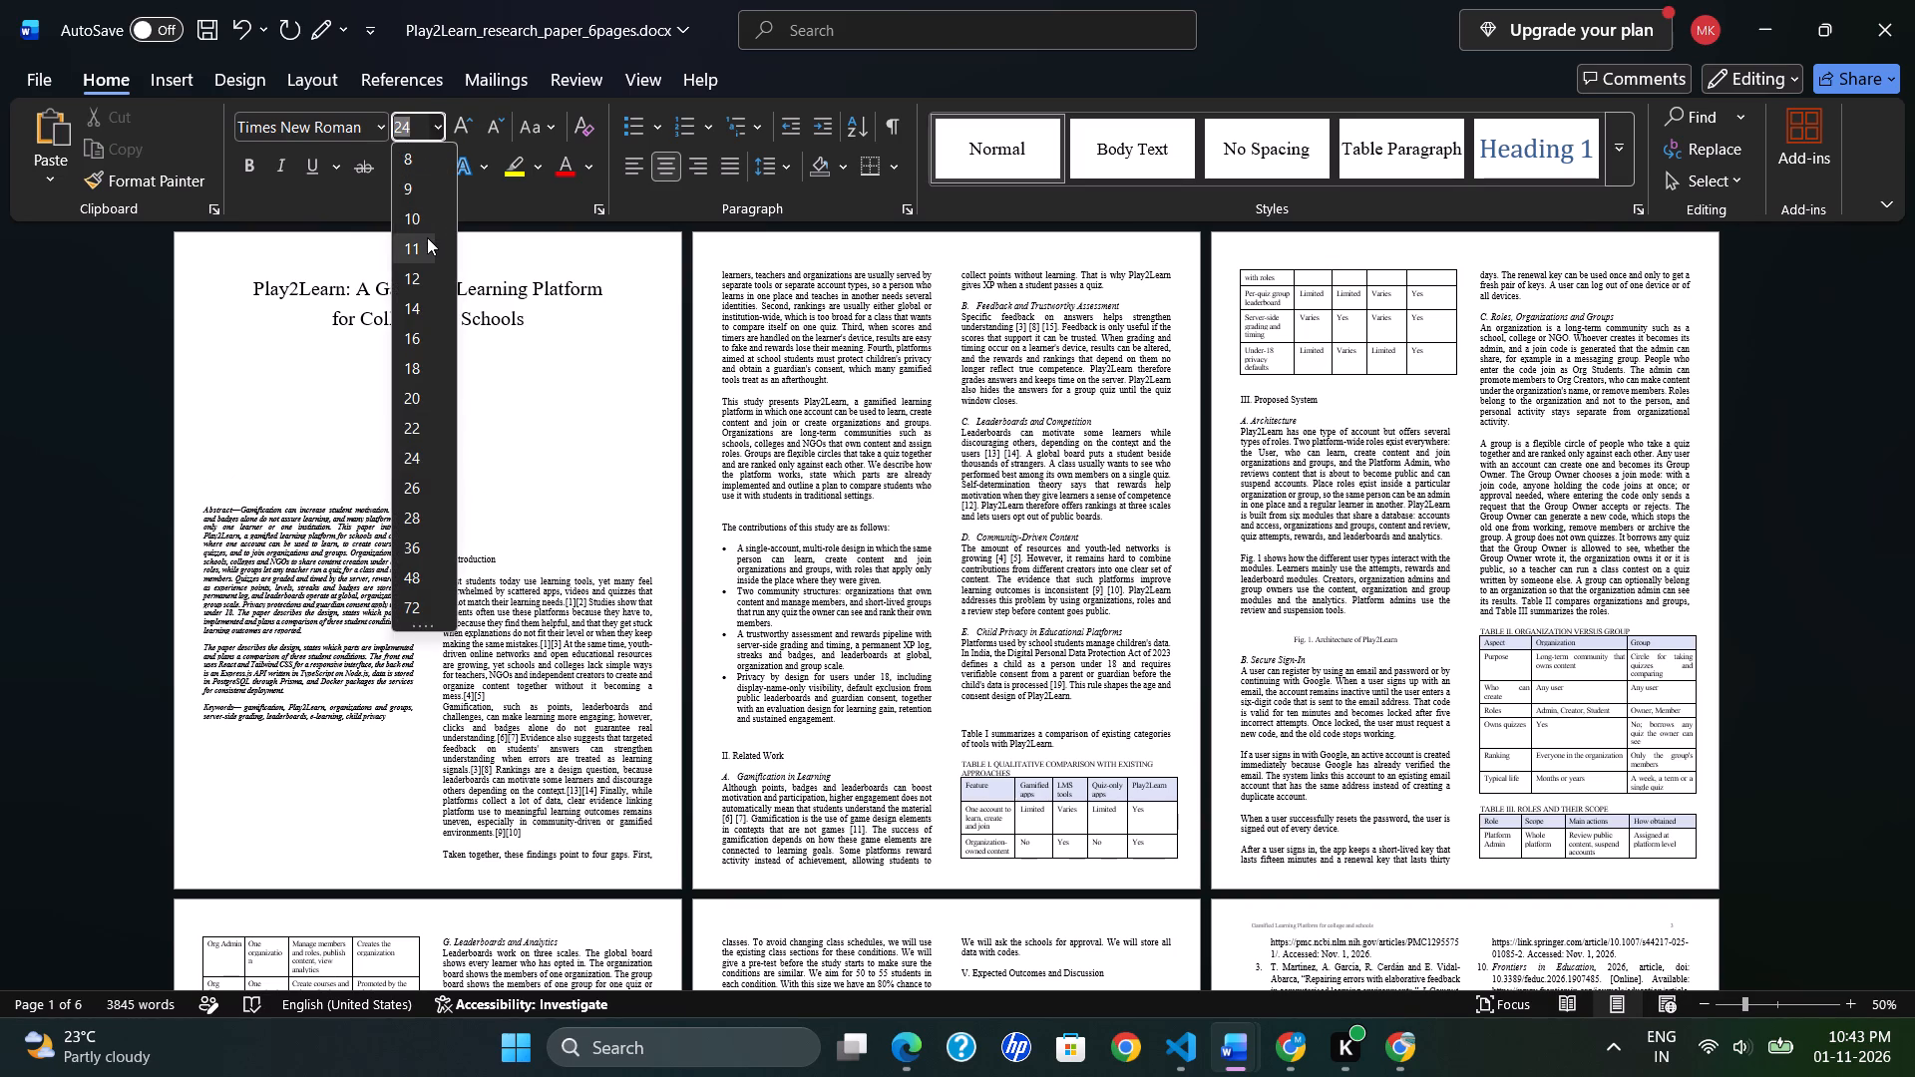
pyautogui.click(419, 215)
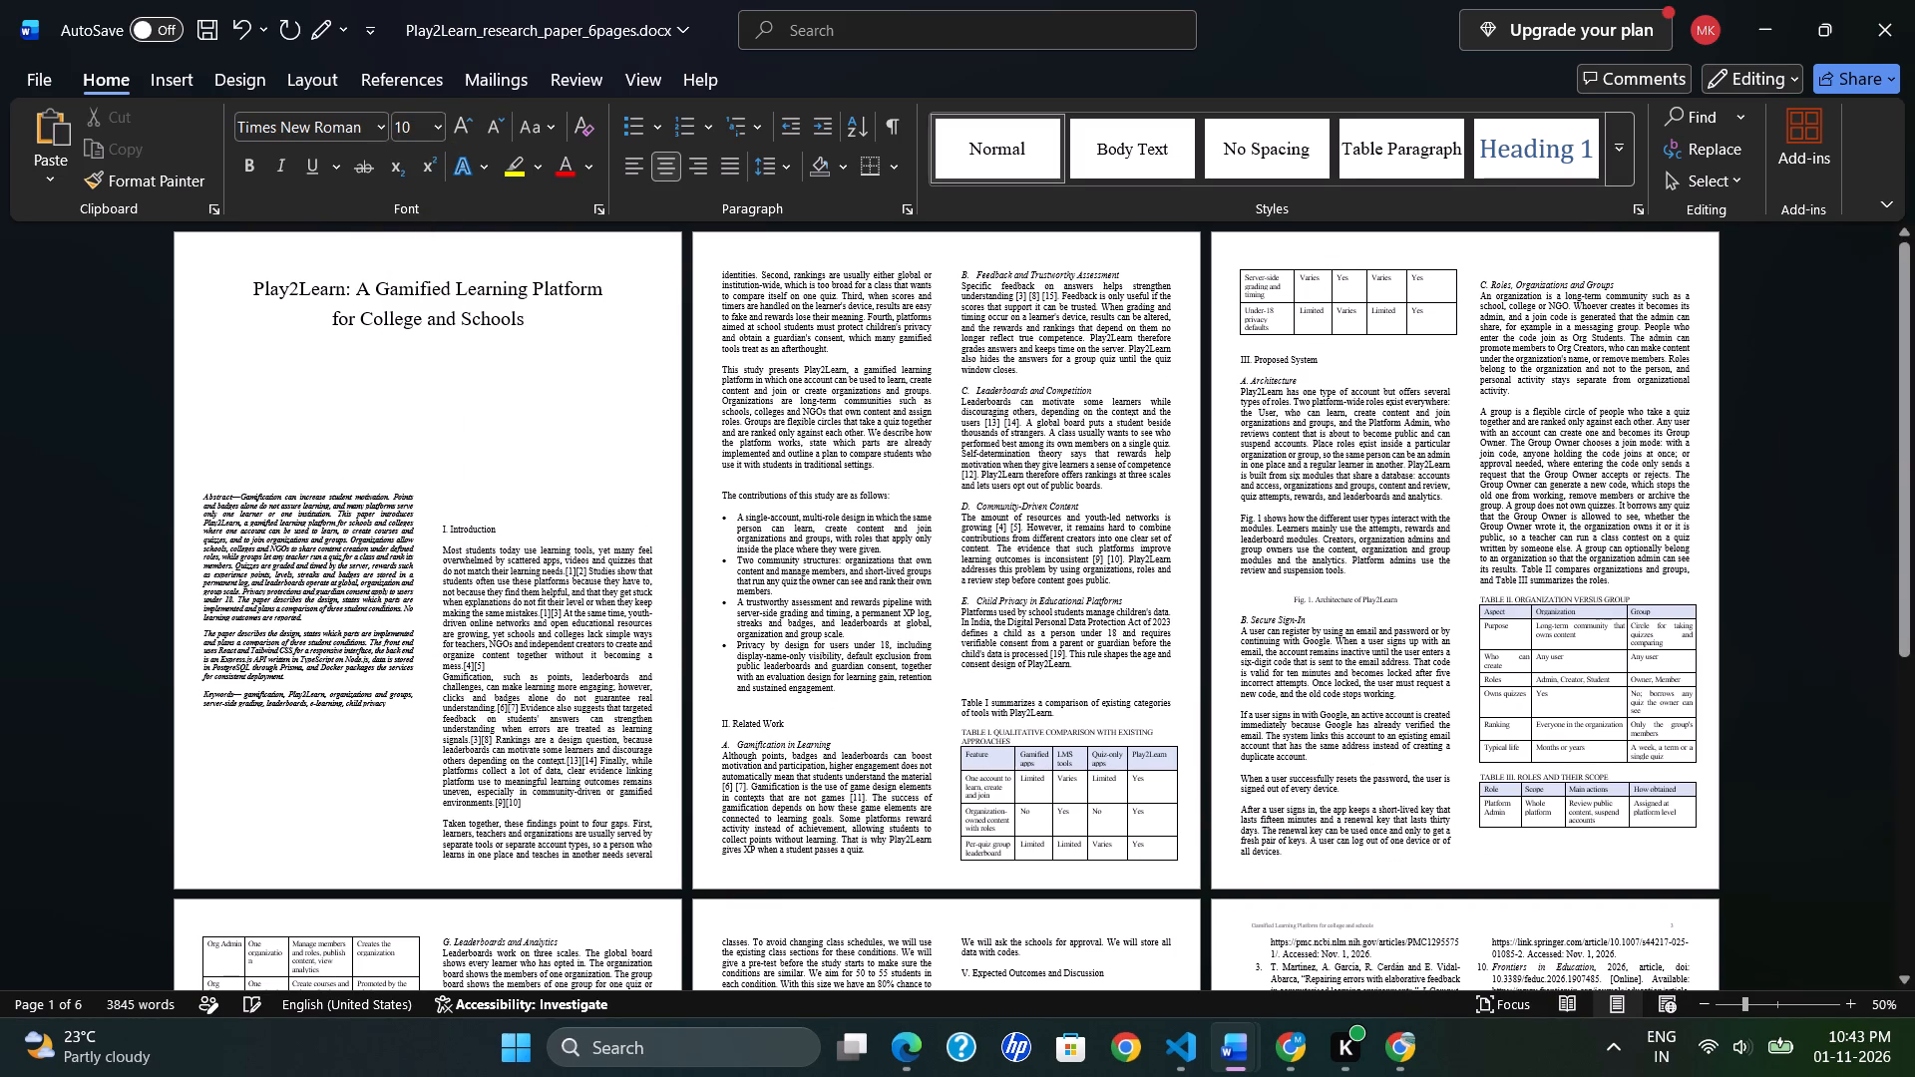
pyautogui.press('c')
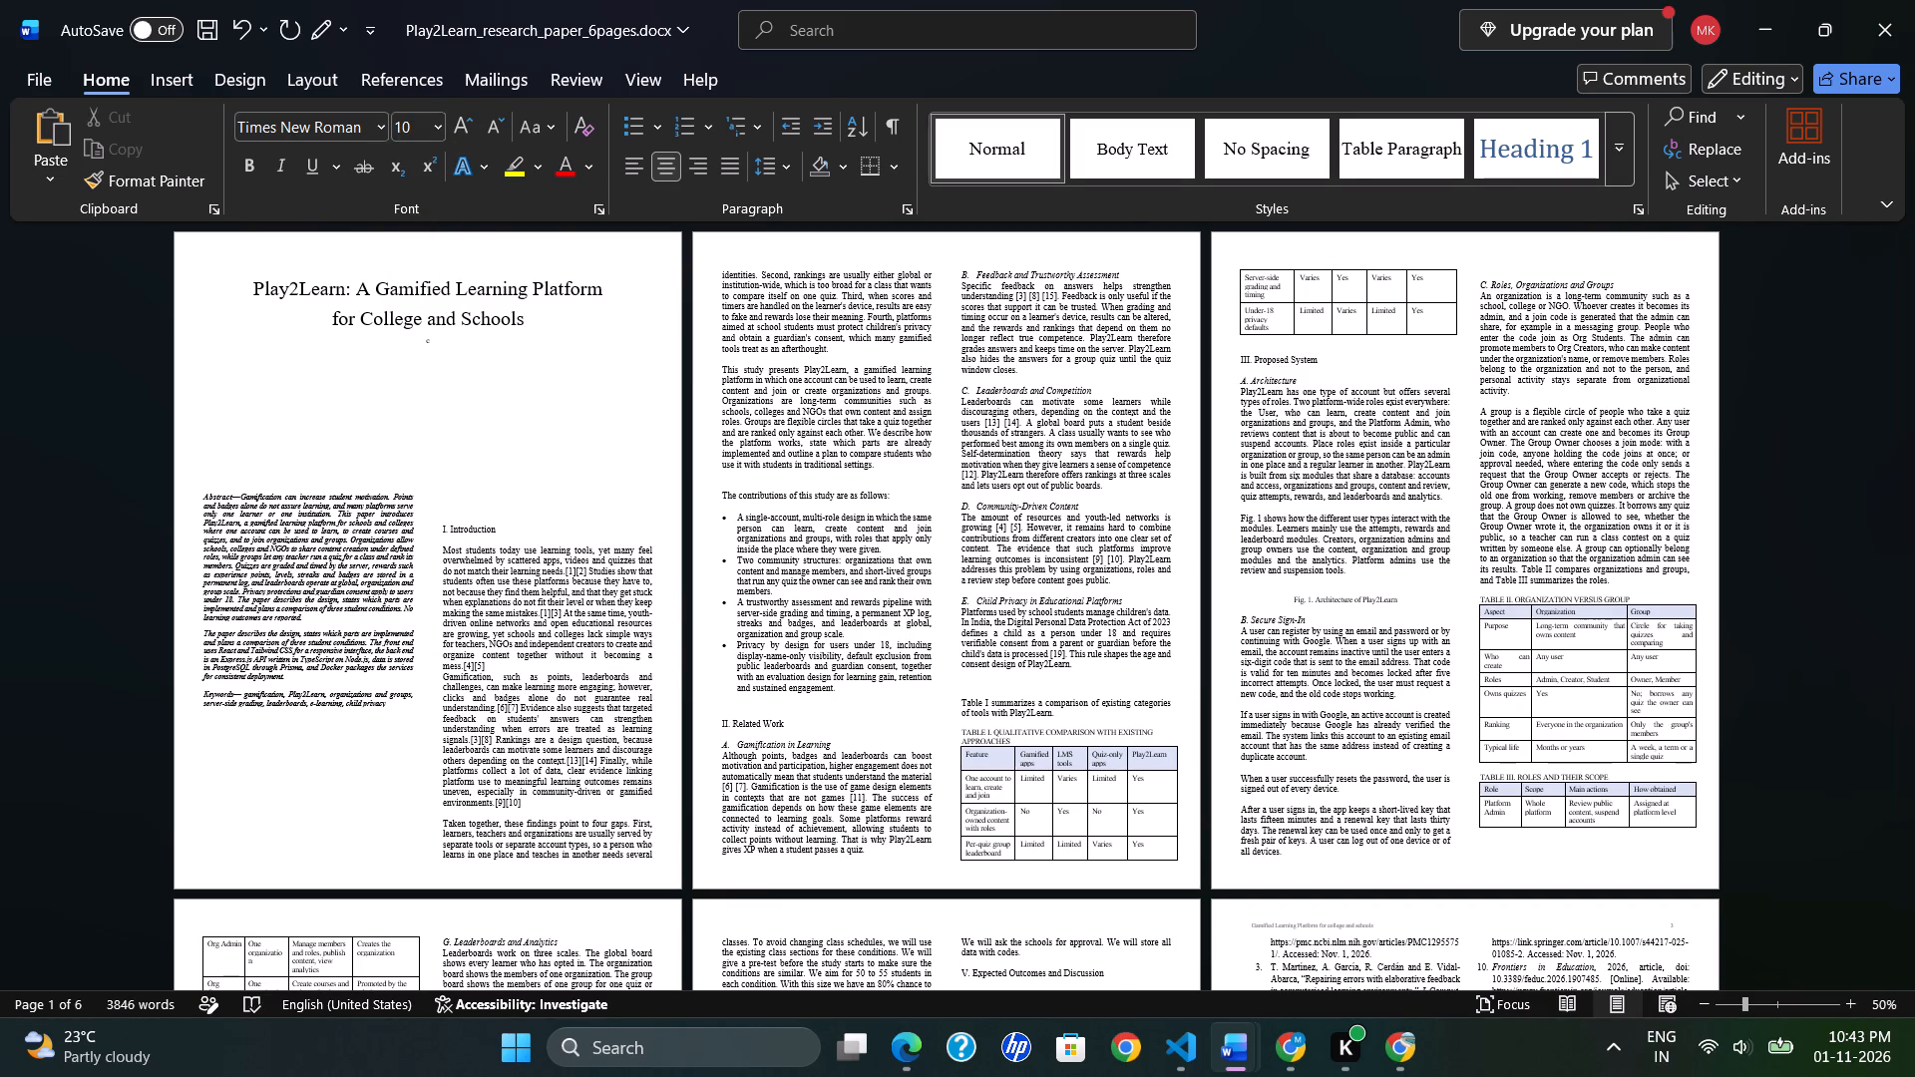
pyautogui.press('BackSpace')
pyautogui.keyDown('ctrl'); pyautogui.scroll(5, 457, 348); pyautogui.keyUp('ctrl')
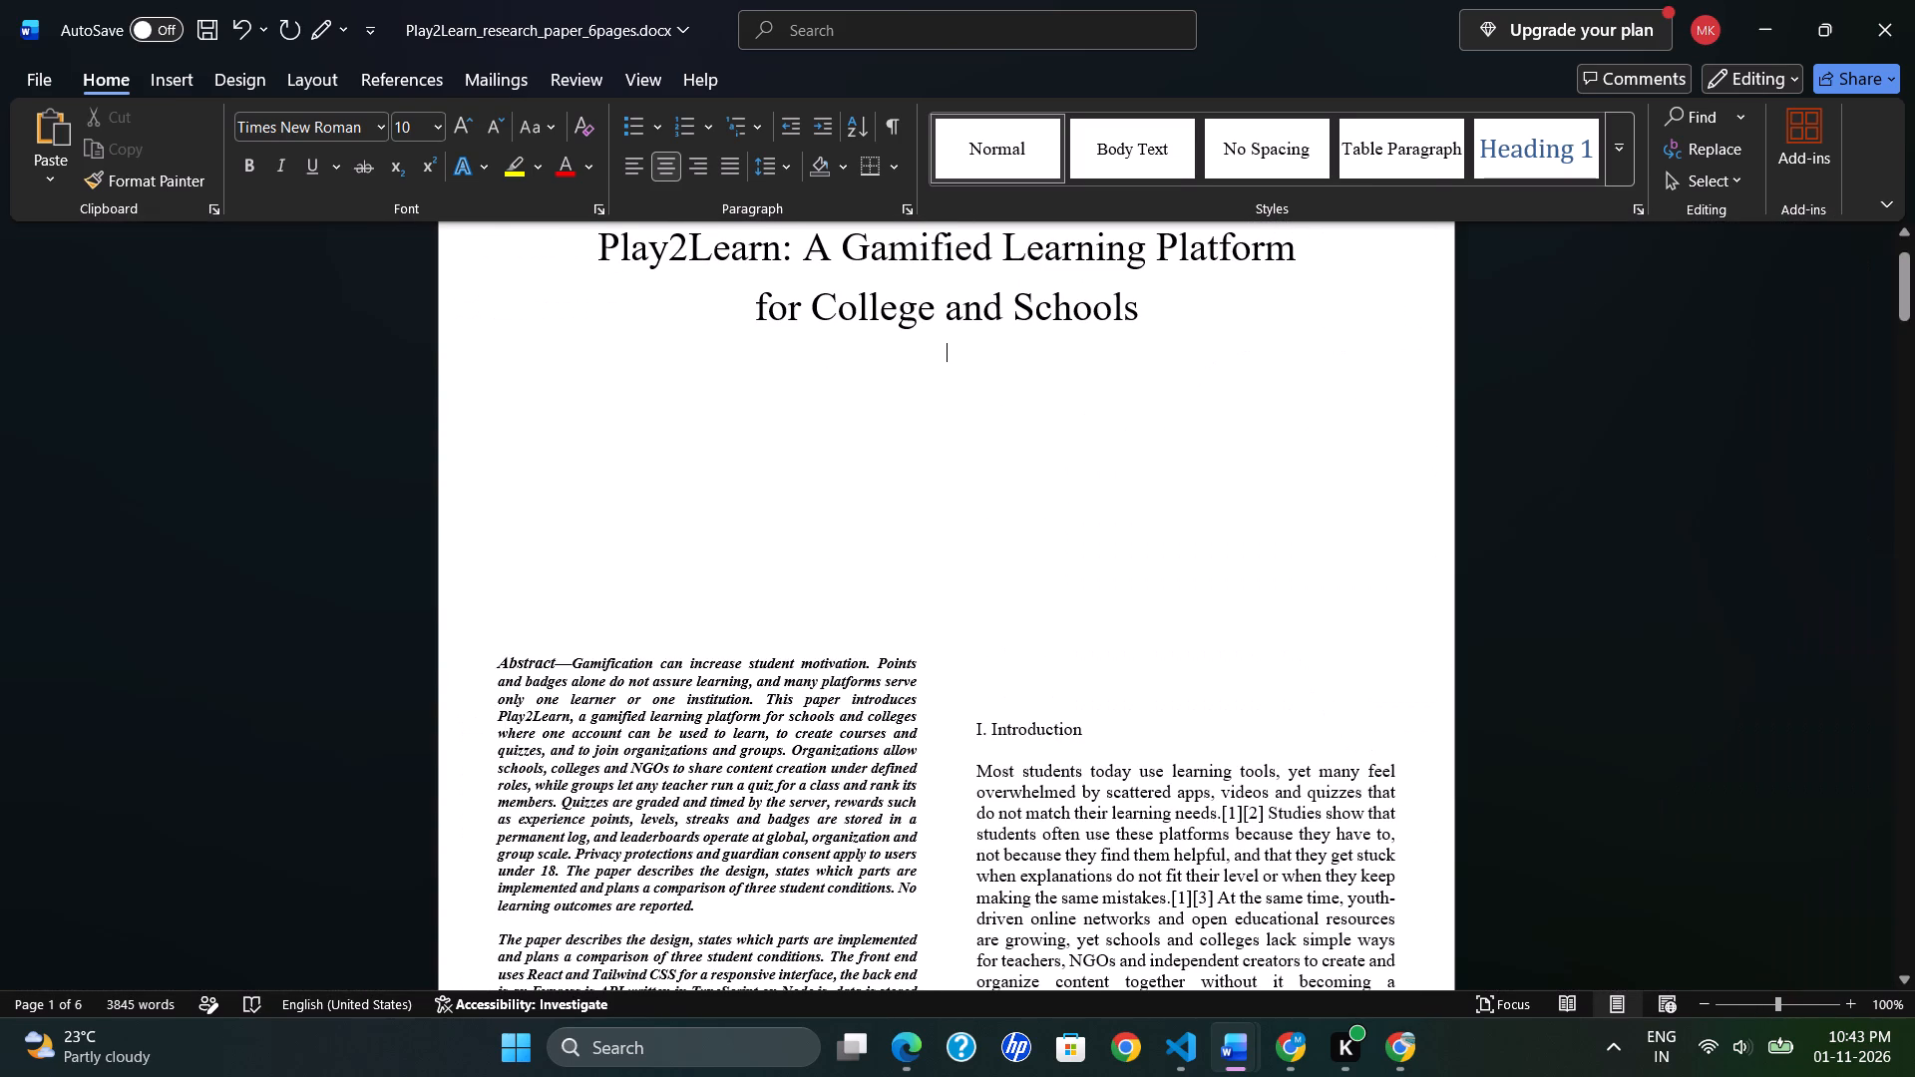
pyautogui.scroll(1, 457, 348)
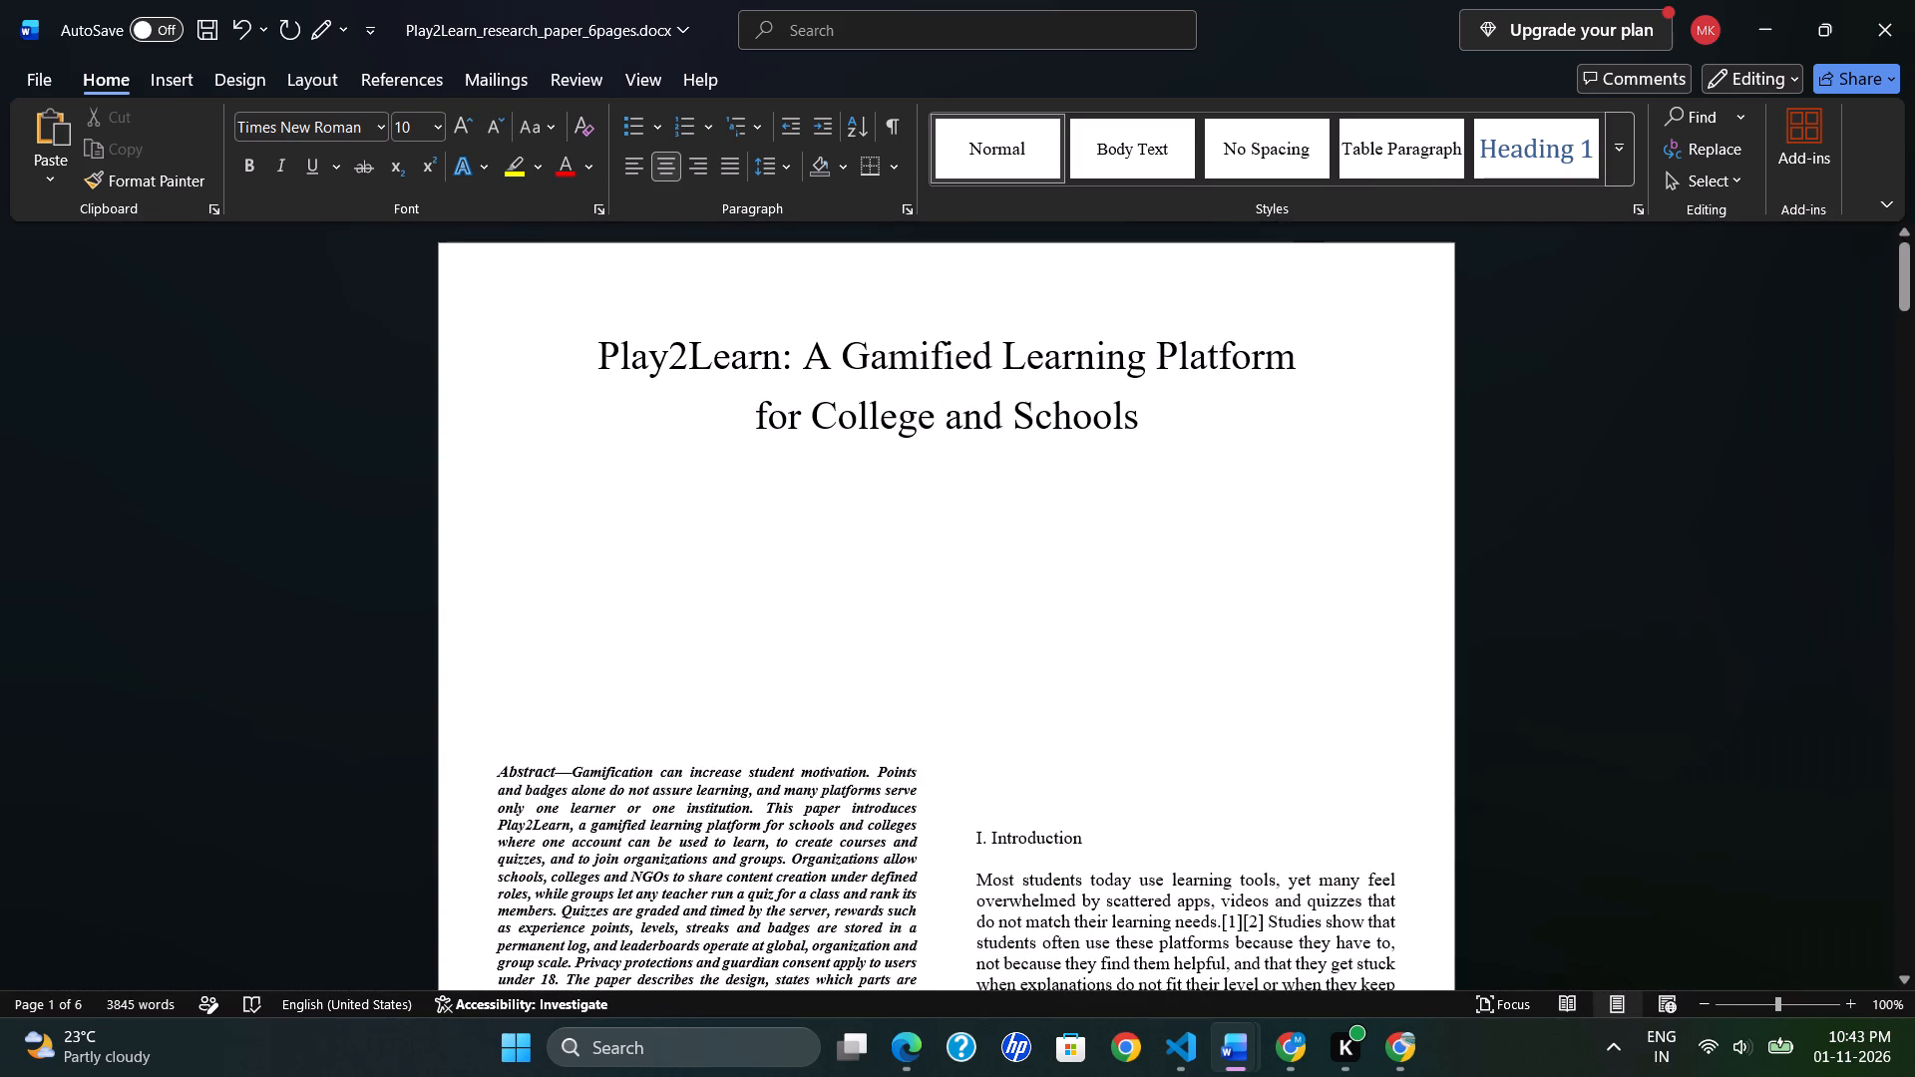
# Enter "computer science and engineer" at font size 12 on the blank line directly below the title.
pyautogui.click(439, 134)
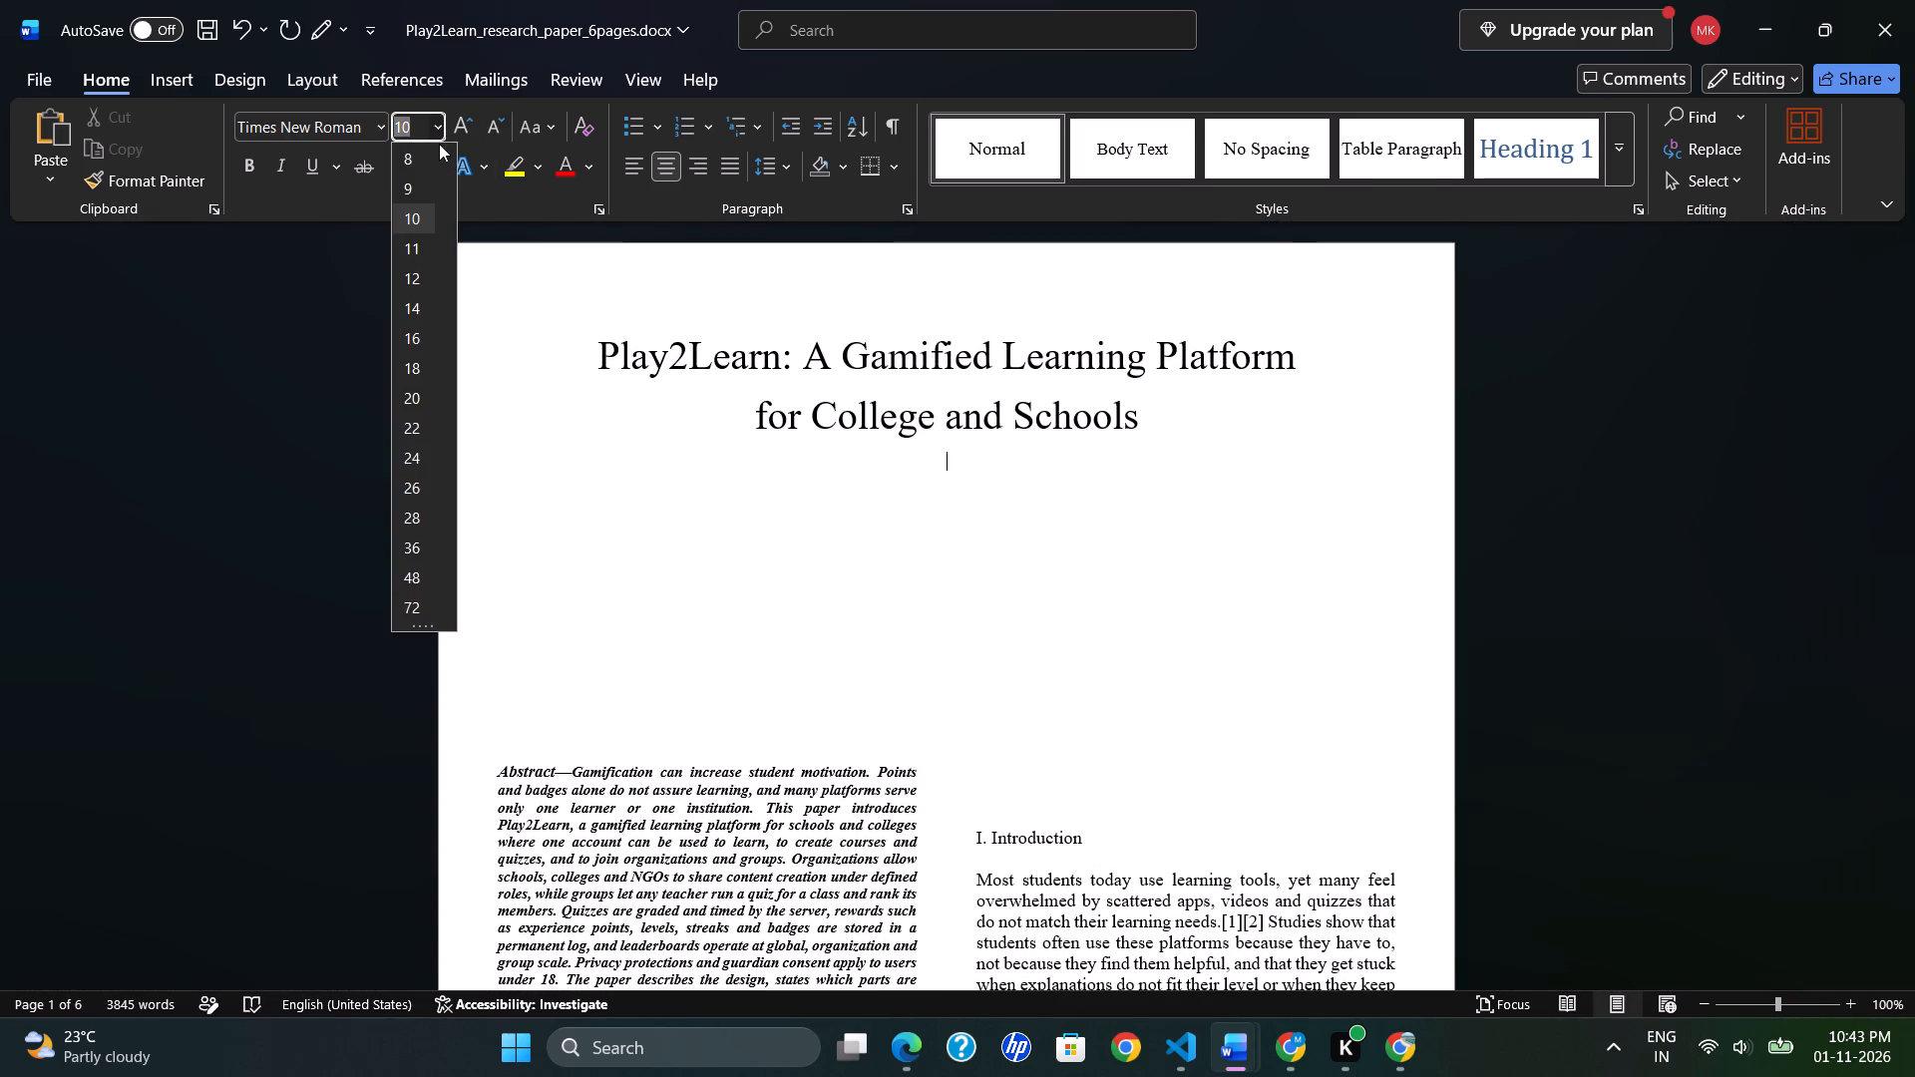
pyautogui.click(429, 273)
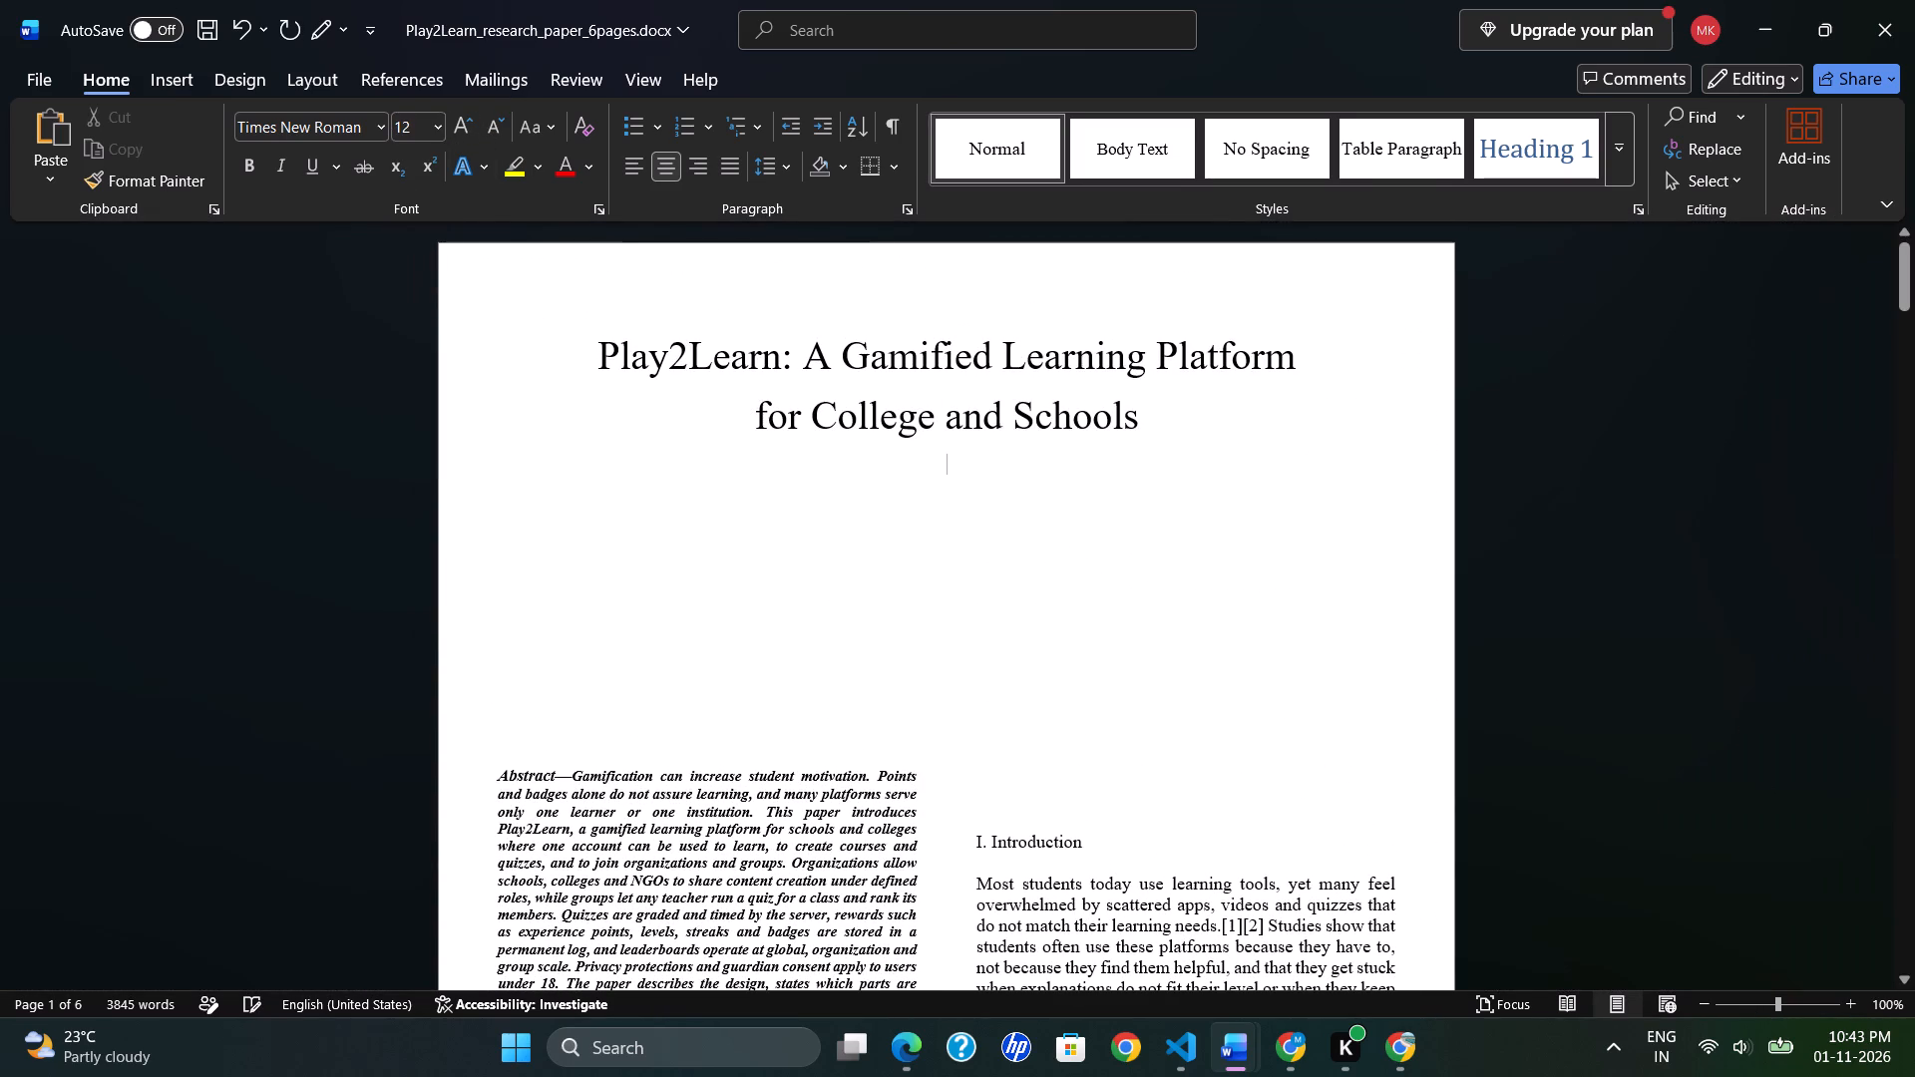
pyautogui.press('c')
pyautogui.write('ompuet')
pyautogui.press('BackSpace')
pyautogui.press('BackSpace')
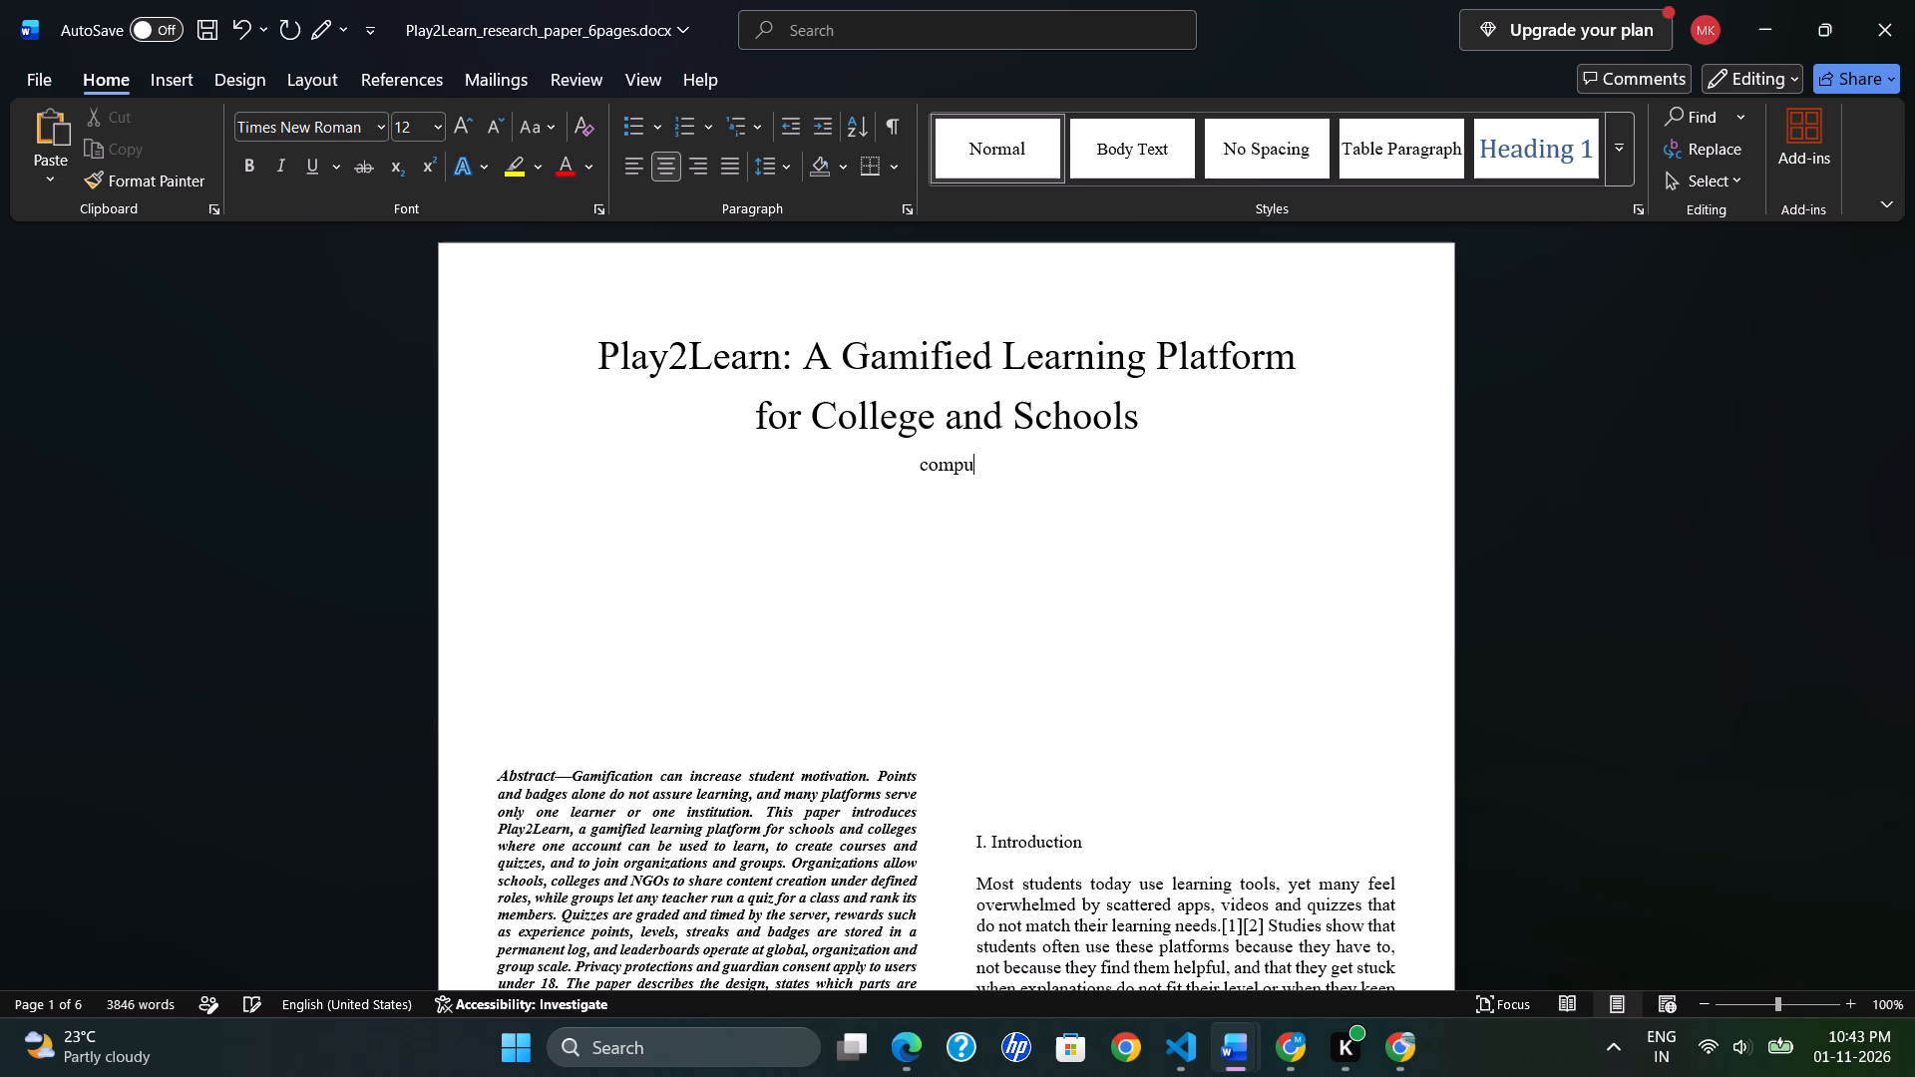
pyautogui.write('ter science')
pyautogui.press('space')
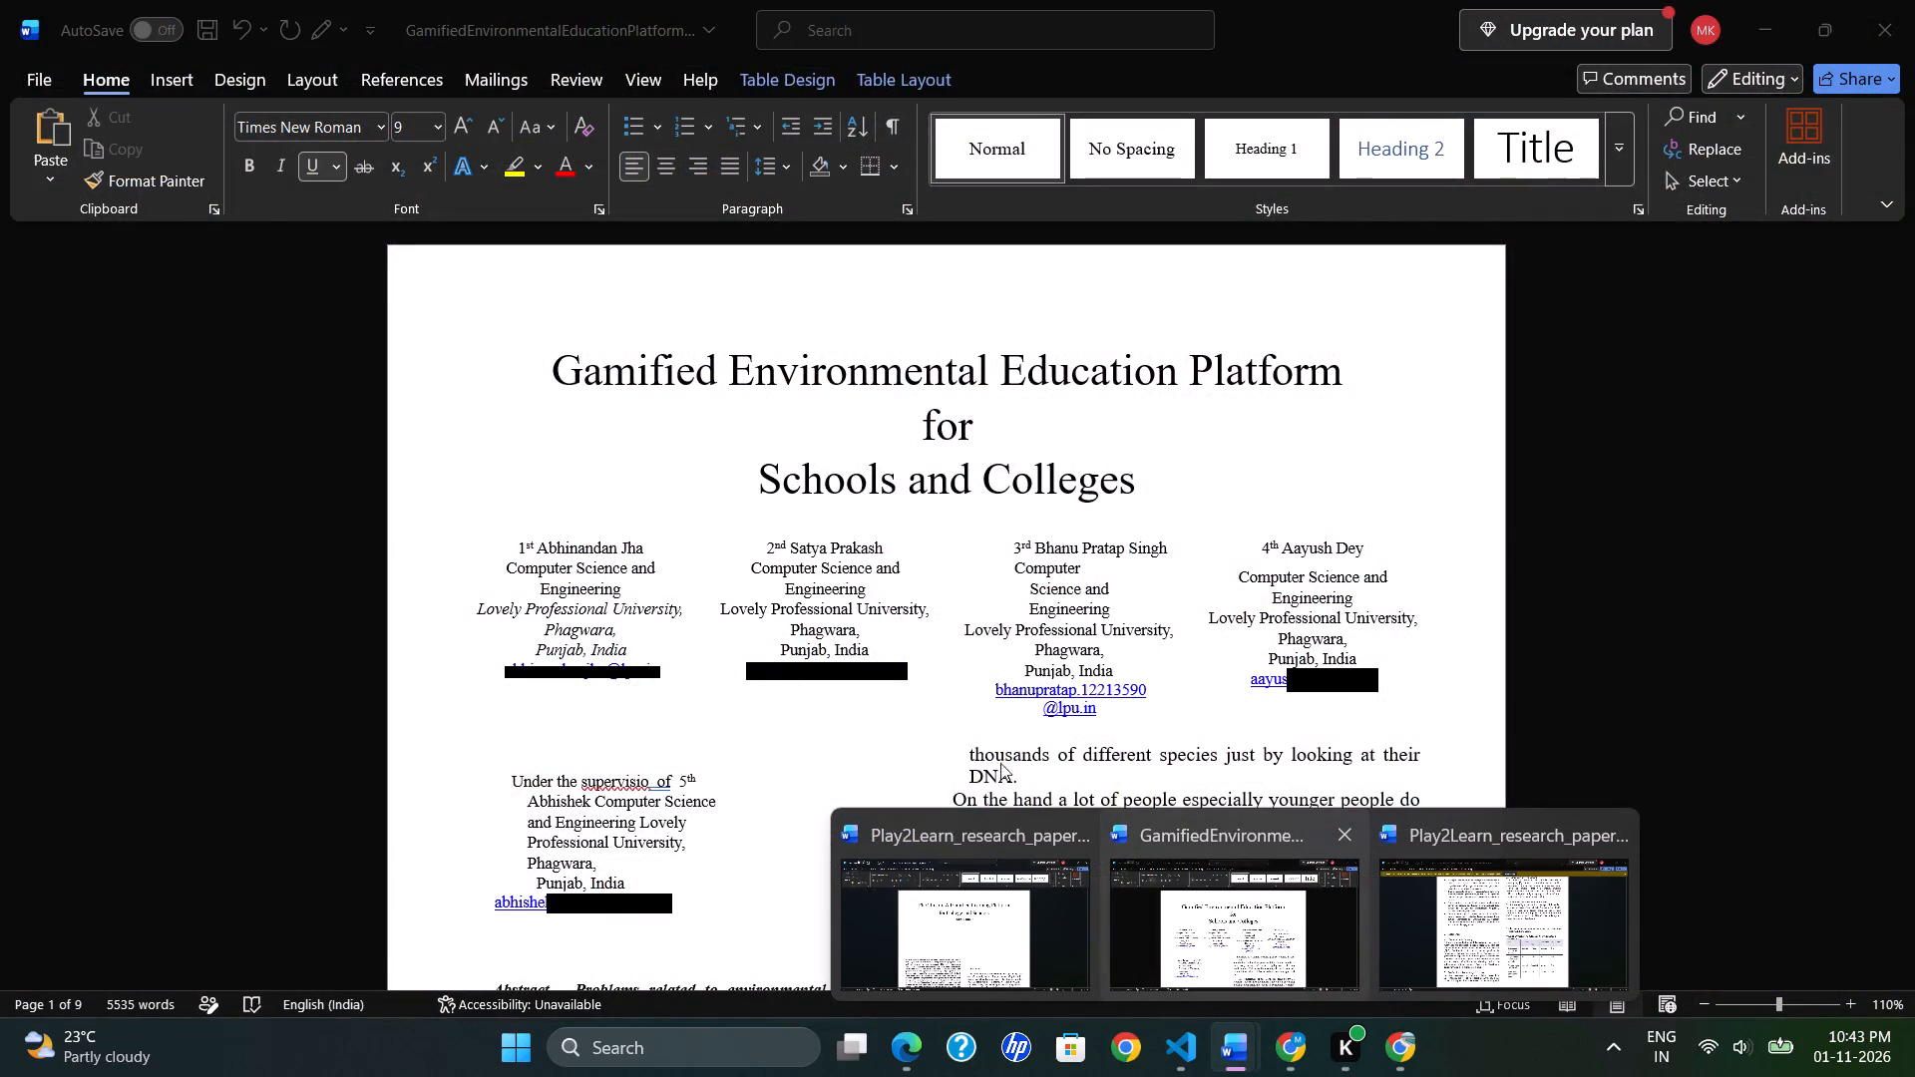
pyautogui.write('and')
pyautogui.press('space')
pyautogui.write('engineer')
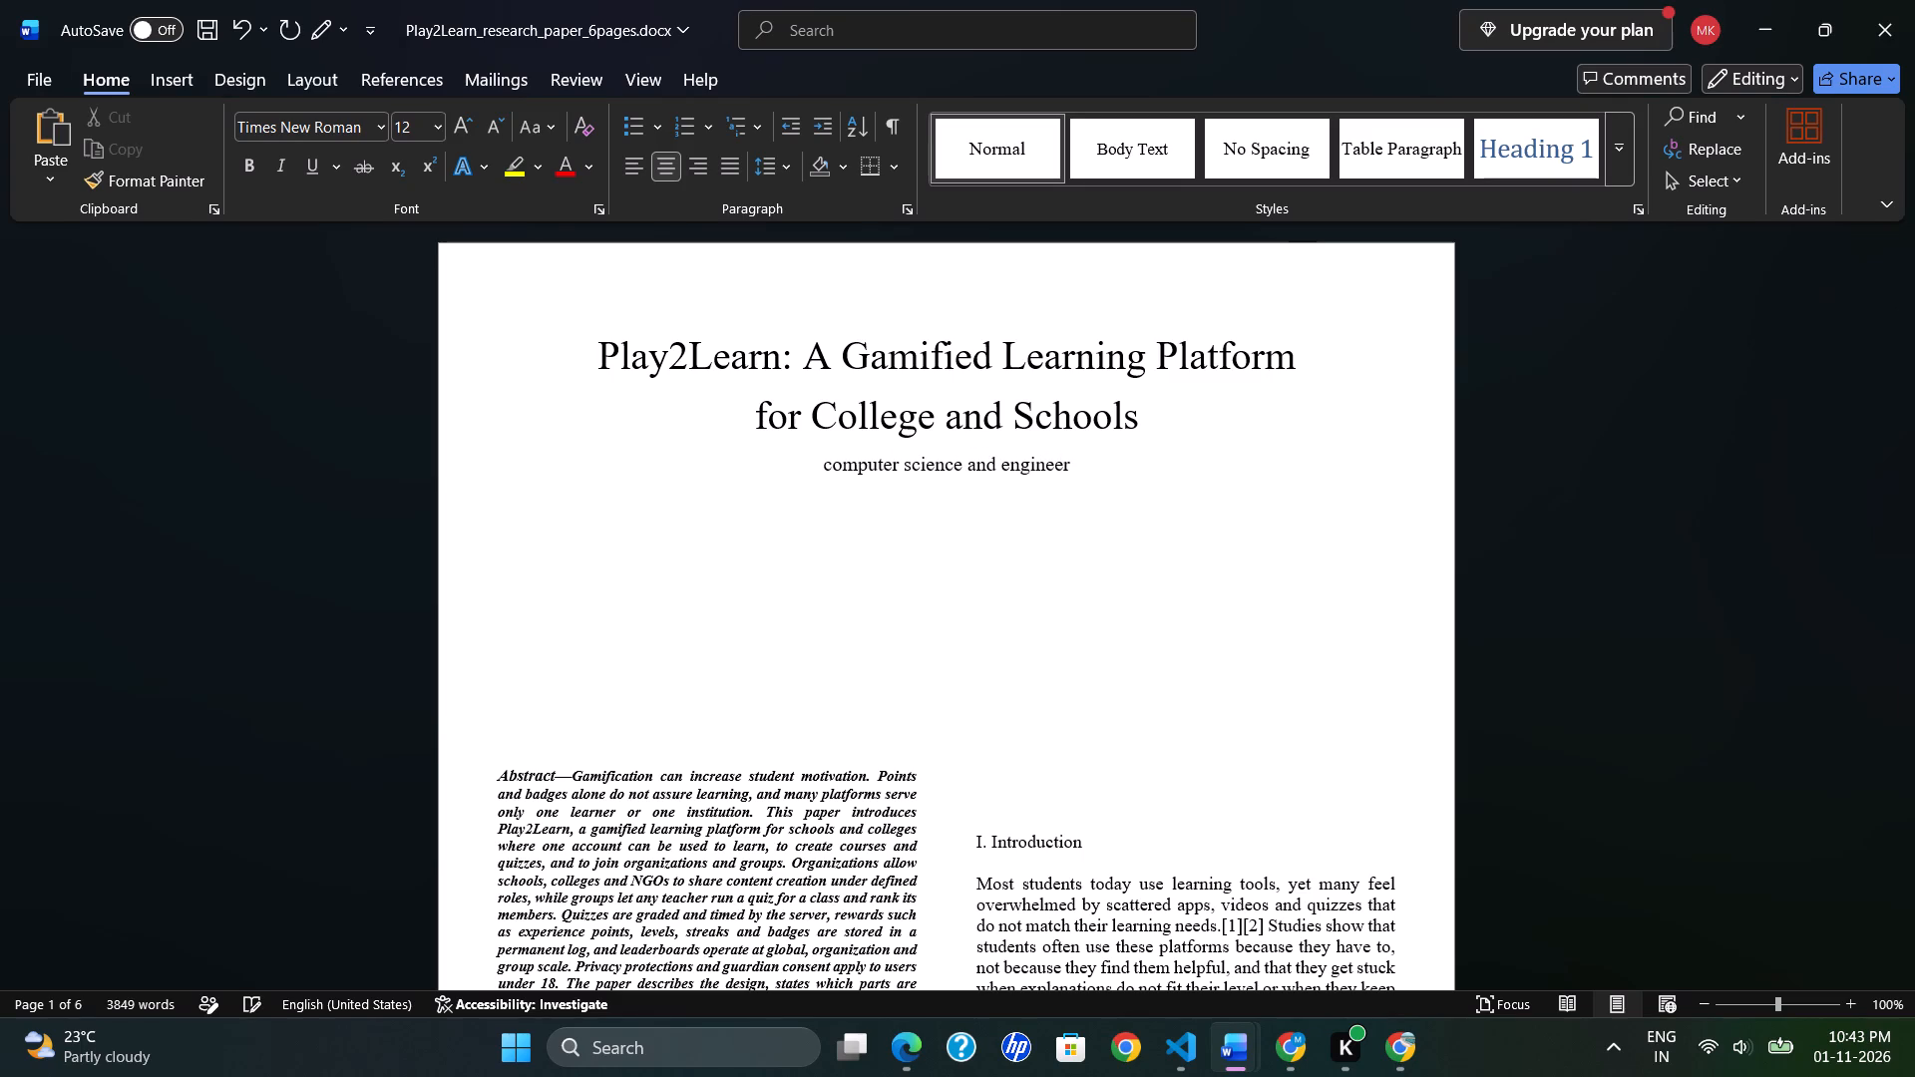
# Capitalize the first letters of the affiliation line's main words so it reads "Computer Science and Engineer".
pyautogui.click(833, 464)
pyautogui.press('BackSpace')
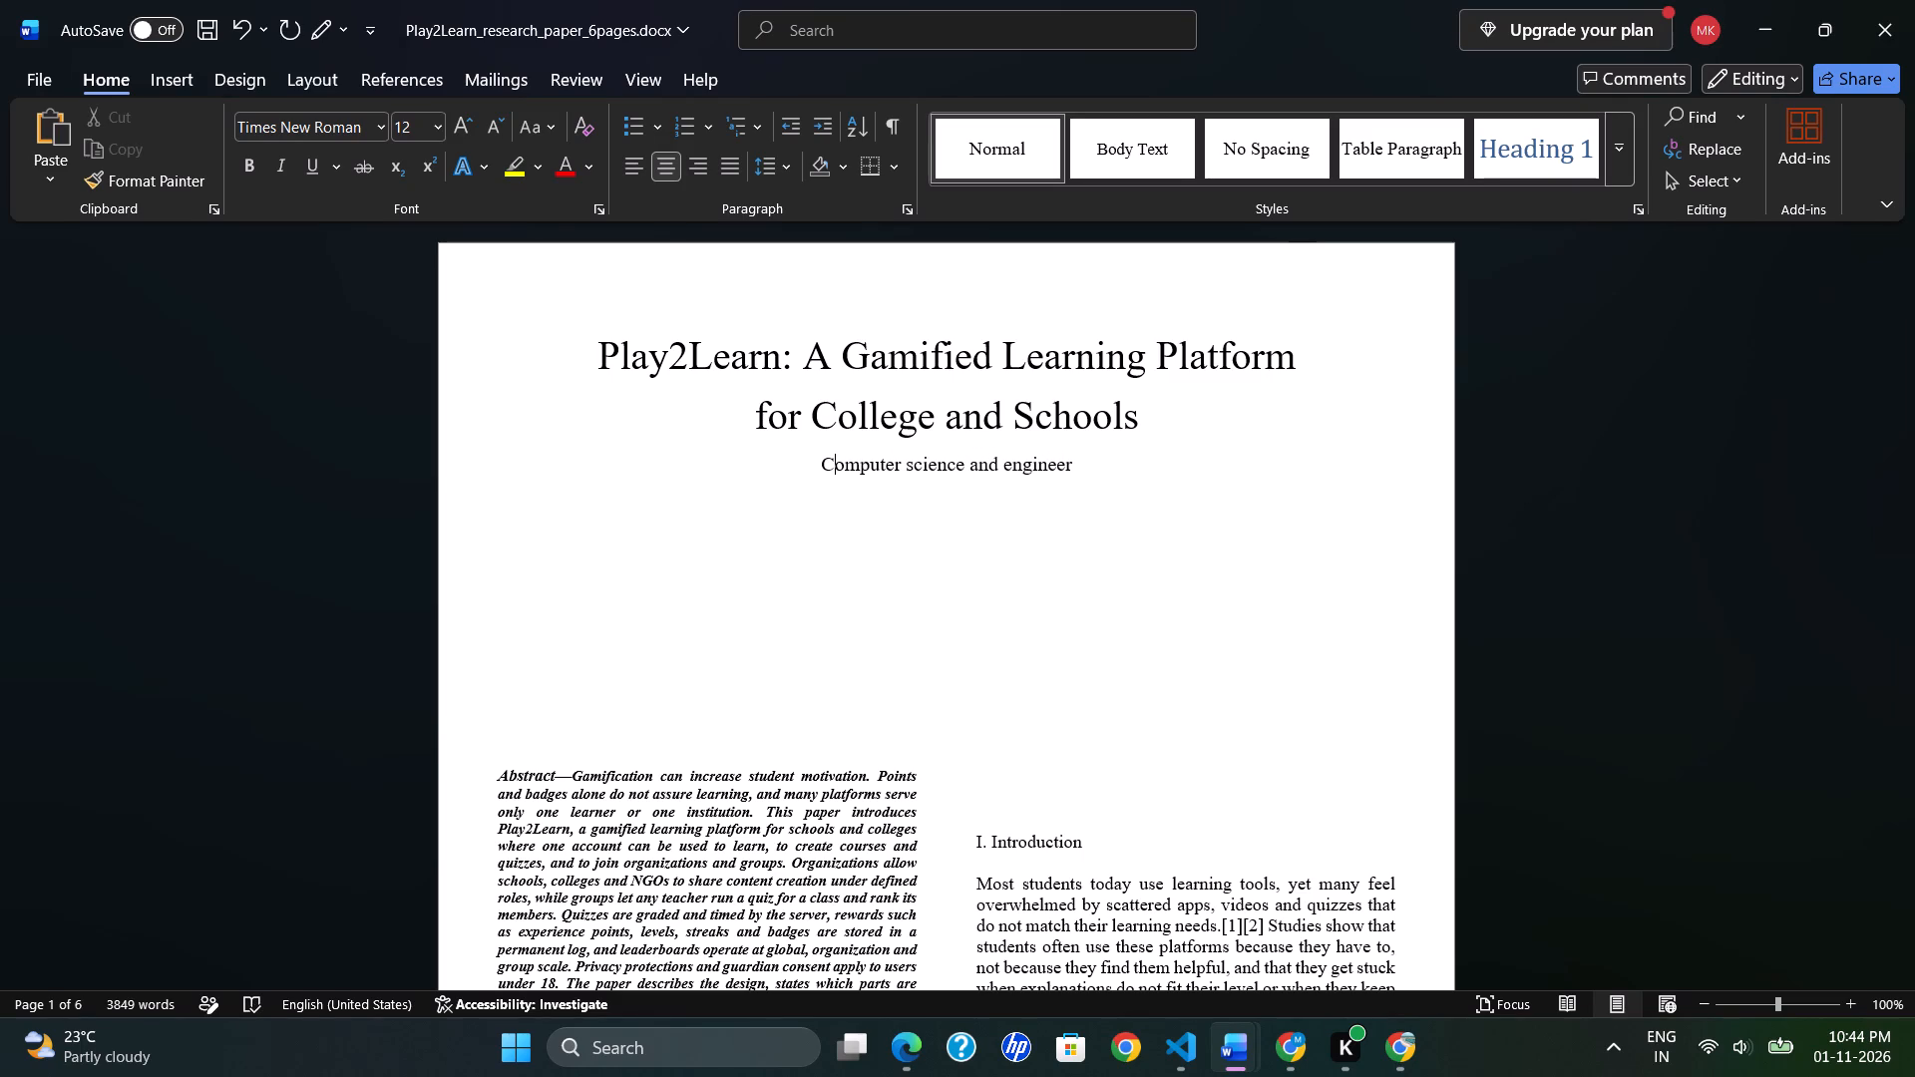
pyautogui.press('Right')
pyautogui.press('Right')
pyautogui.press('Right')
pyautogui.press('Right')
pyautogui.press('Right')
pyautogui.press('Right')
pyautogui.press('Right')
pyautogui.press('Right')
pyautogui.press('Right')
pyautogui.press('BackSpace')
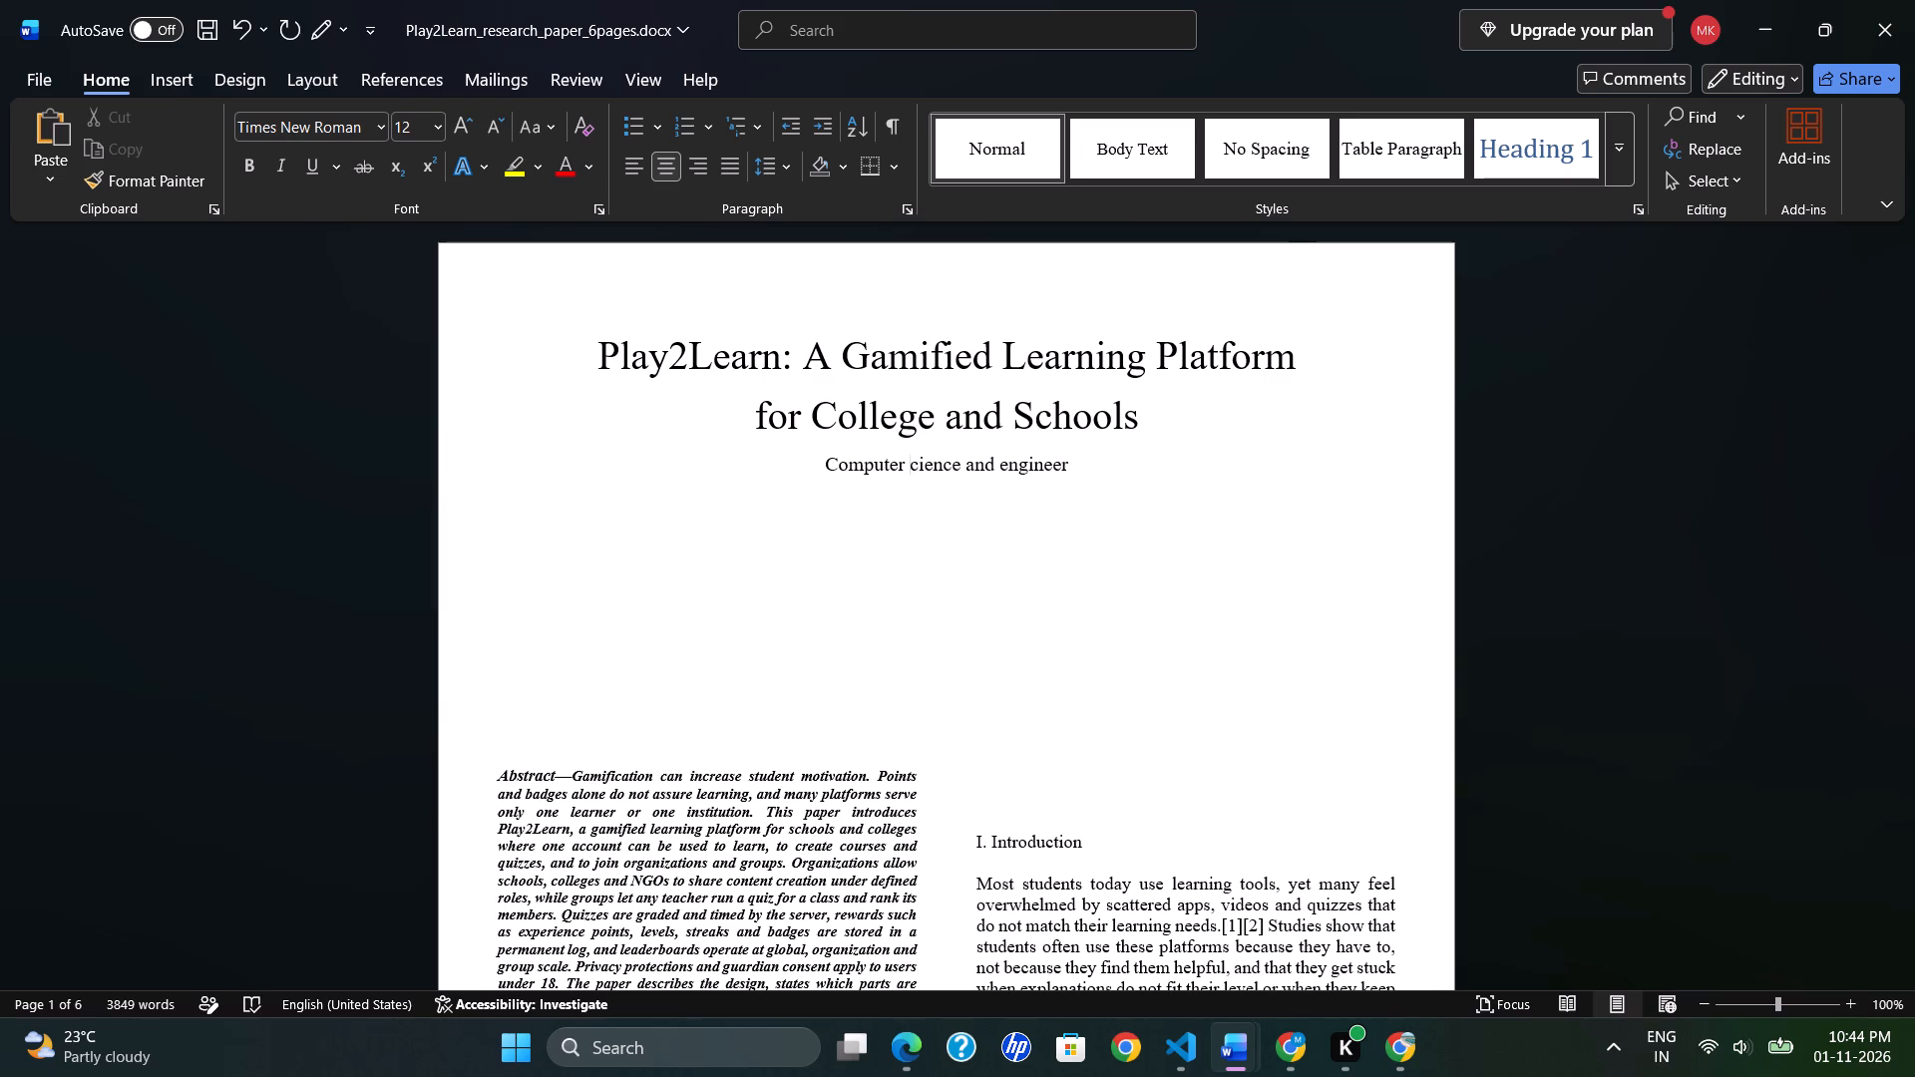
pyautogui.press('Right')
pyautogui.press('Right')
pyautogui.press('Right')
pyautogui.press('Right')
pyautogui.press('Right')
pyautogui.press('Right')
pyautogui.press('Right')
pyautogui.press('Right')
pyautogui.press('Right')
pyautogui.press('Right')
pyautogui.press('Right')
pyautogui.press('Right')
pyautogui.press('Right')
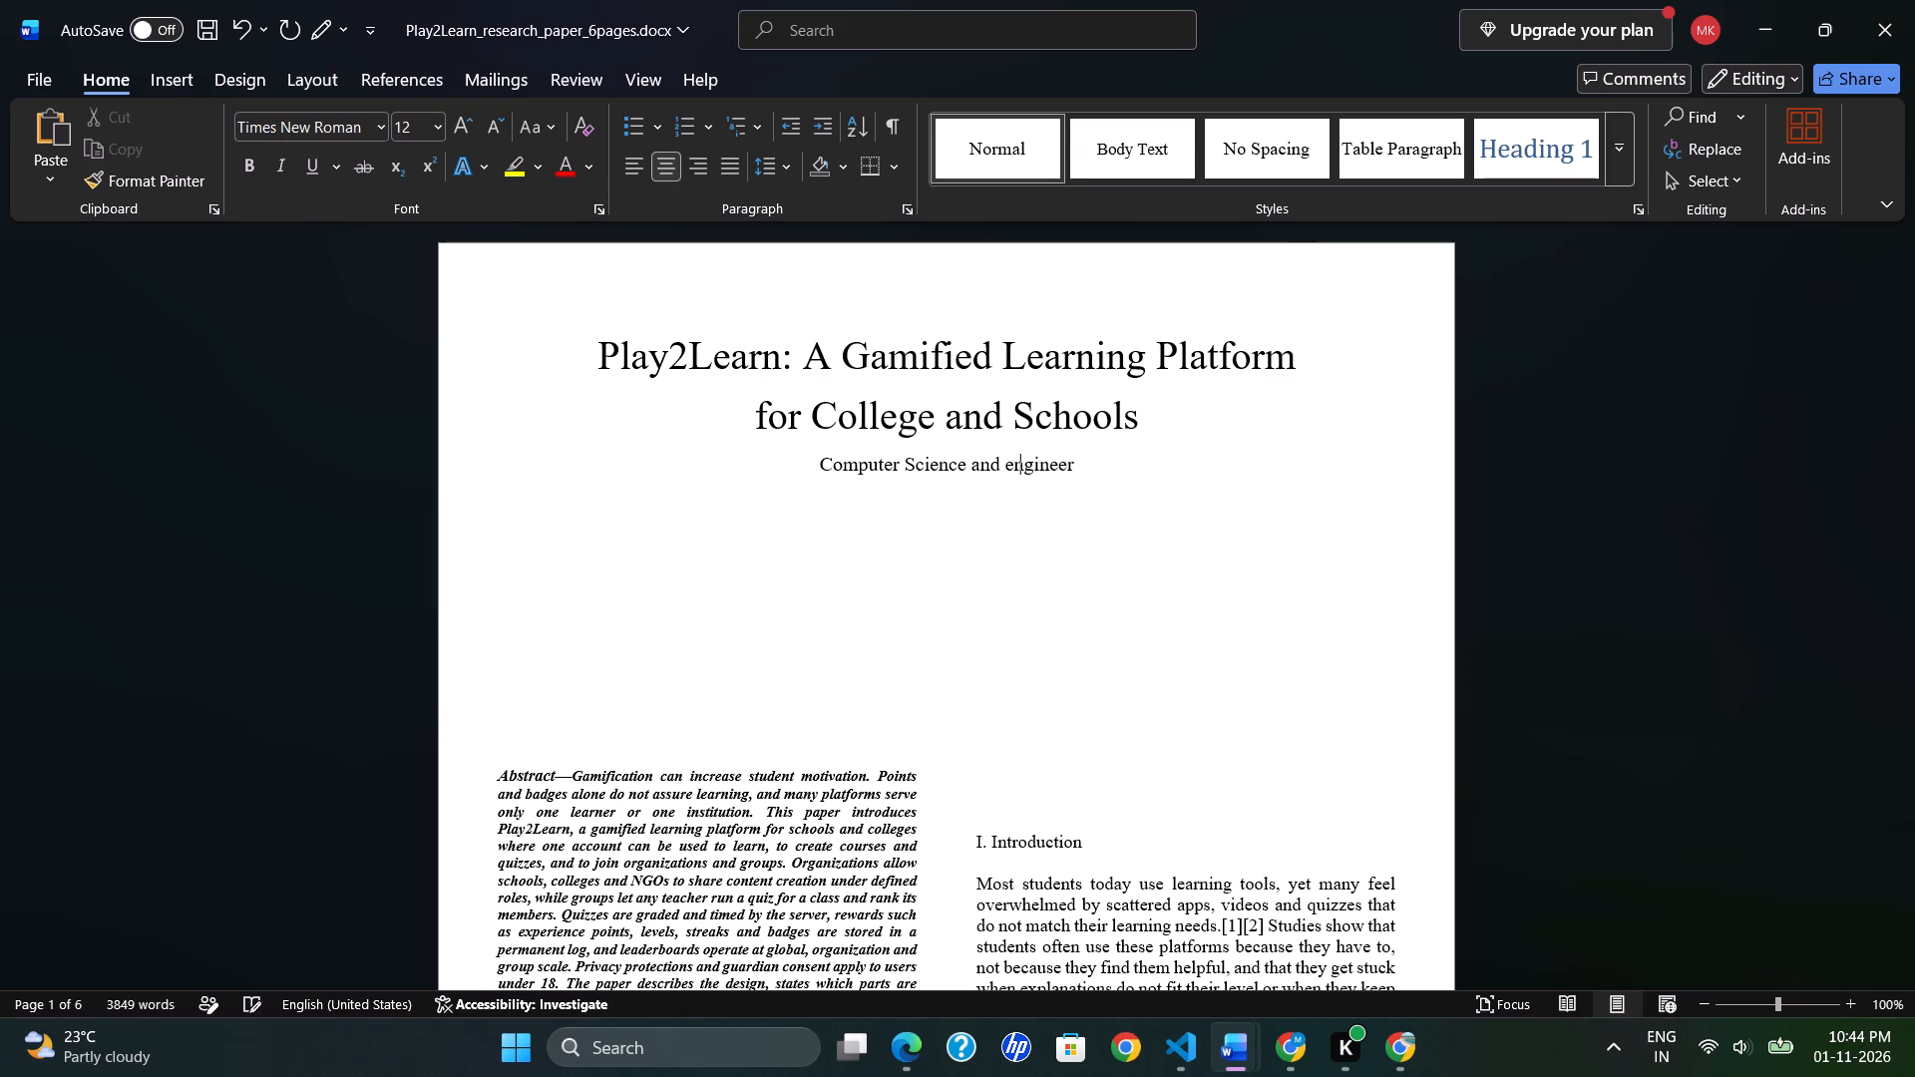
pyautogui.press('Left')
pyautogui.press('BackSpace')
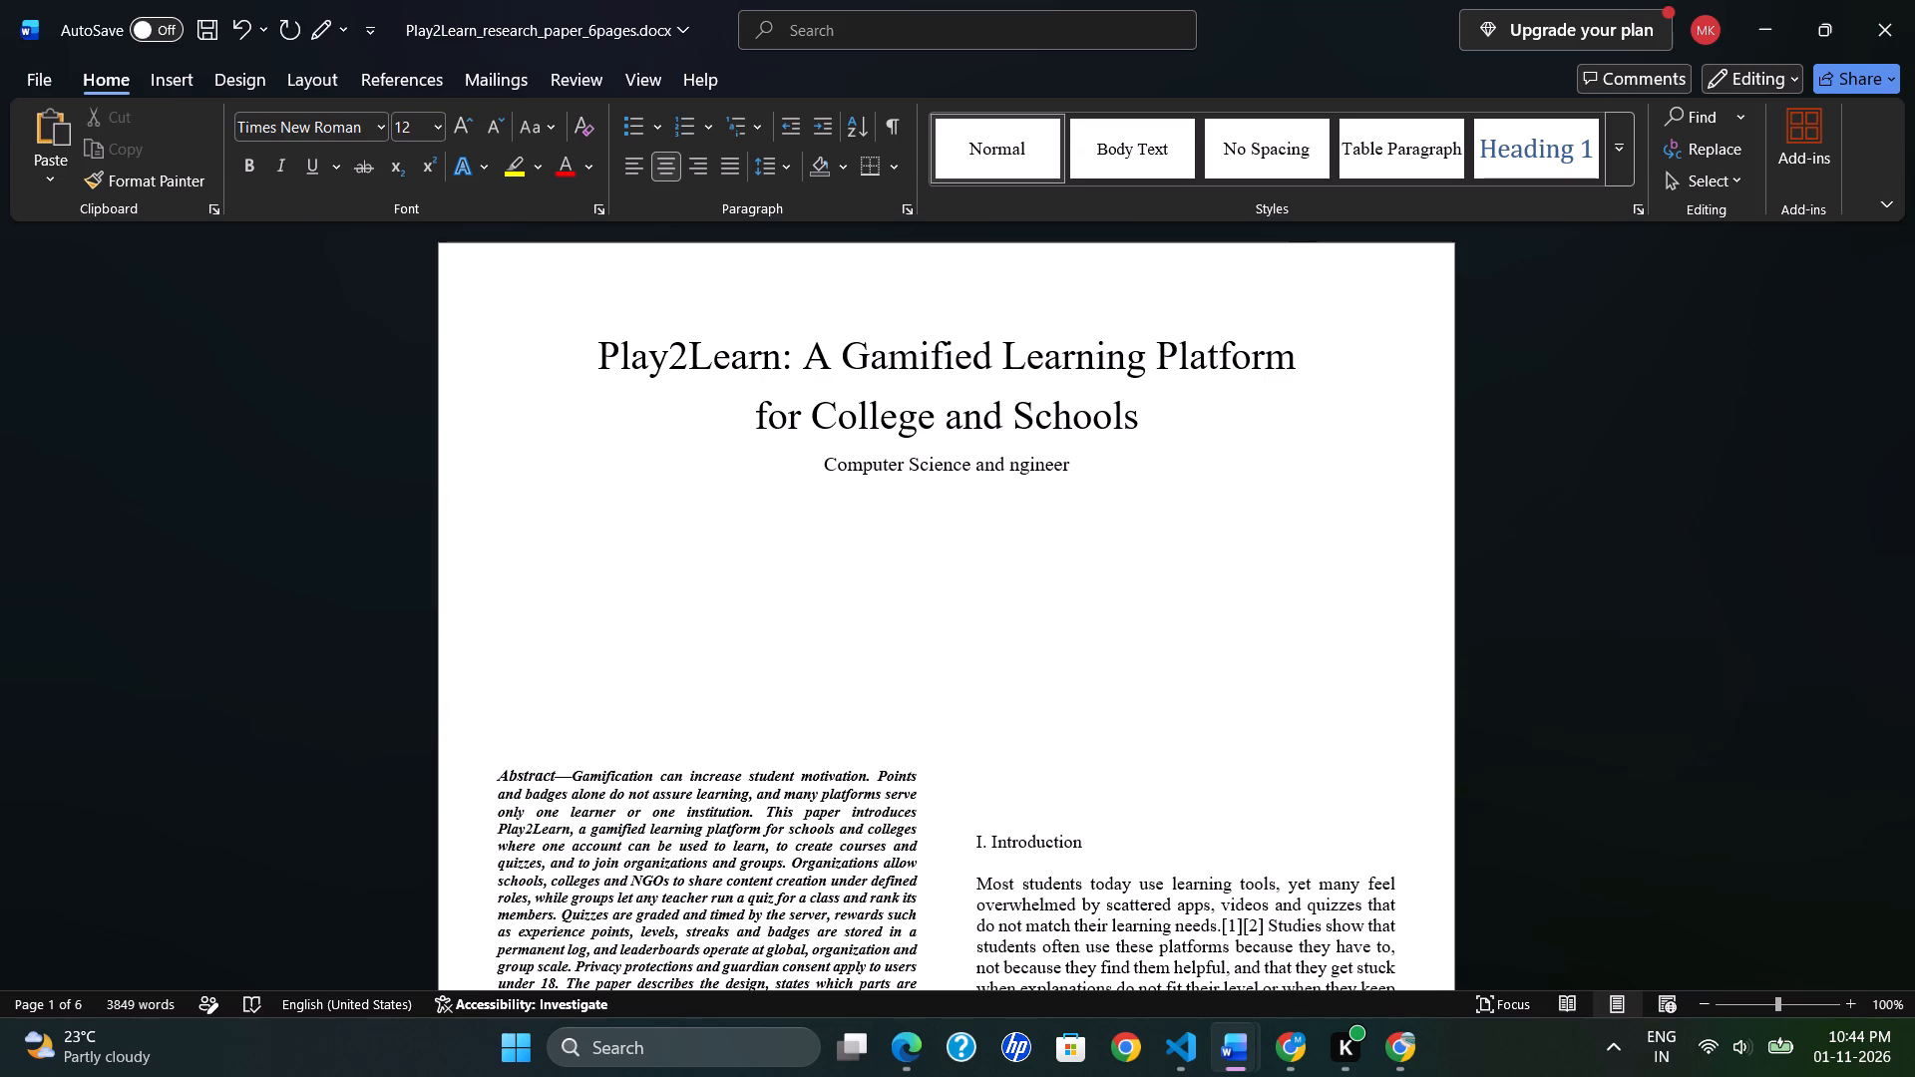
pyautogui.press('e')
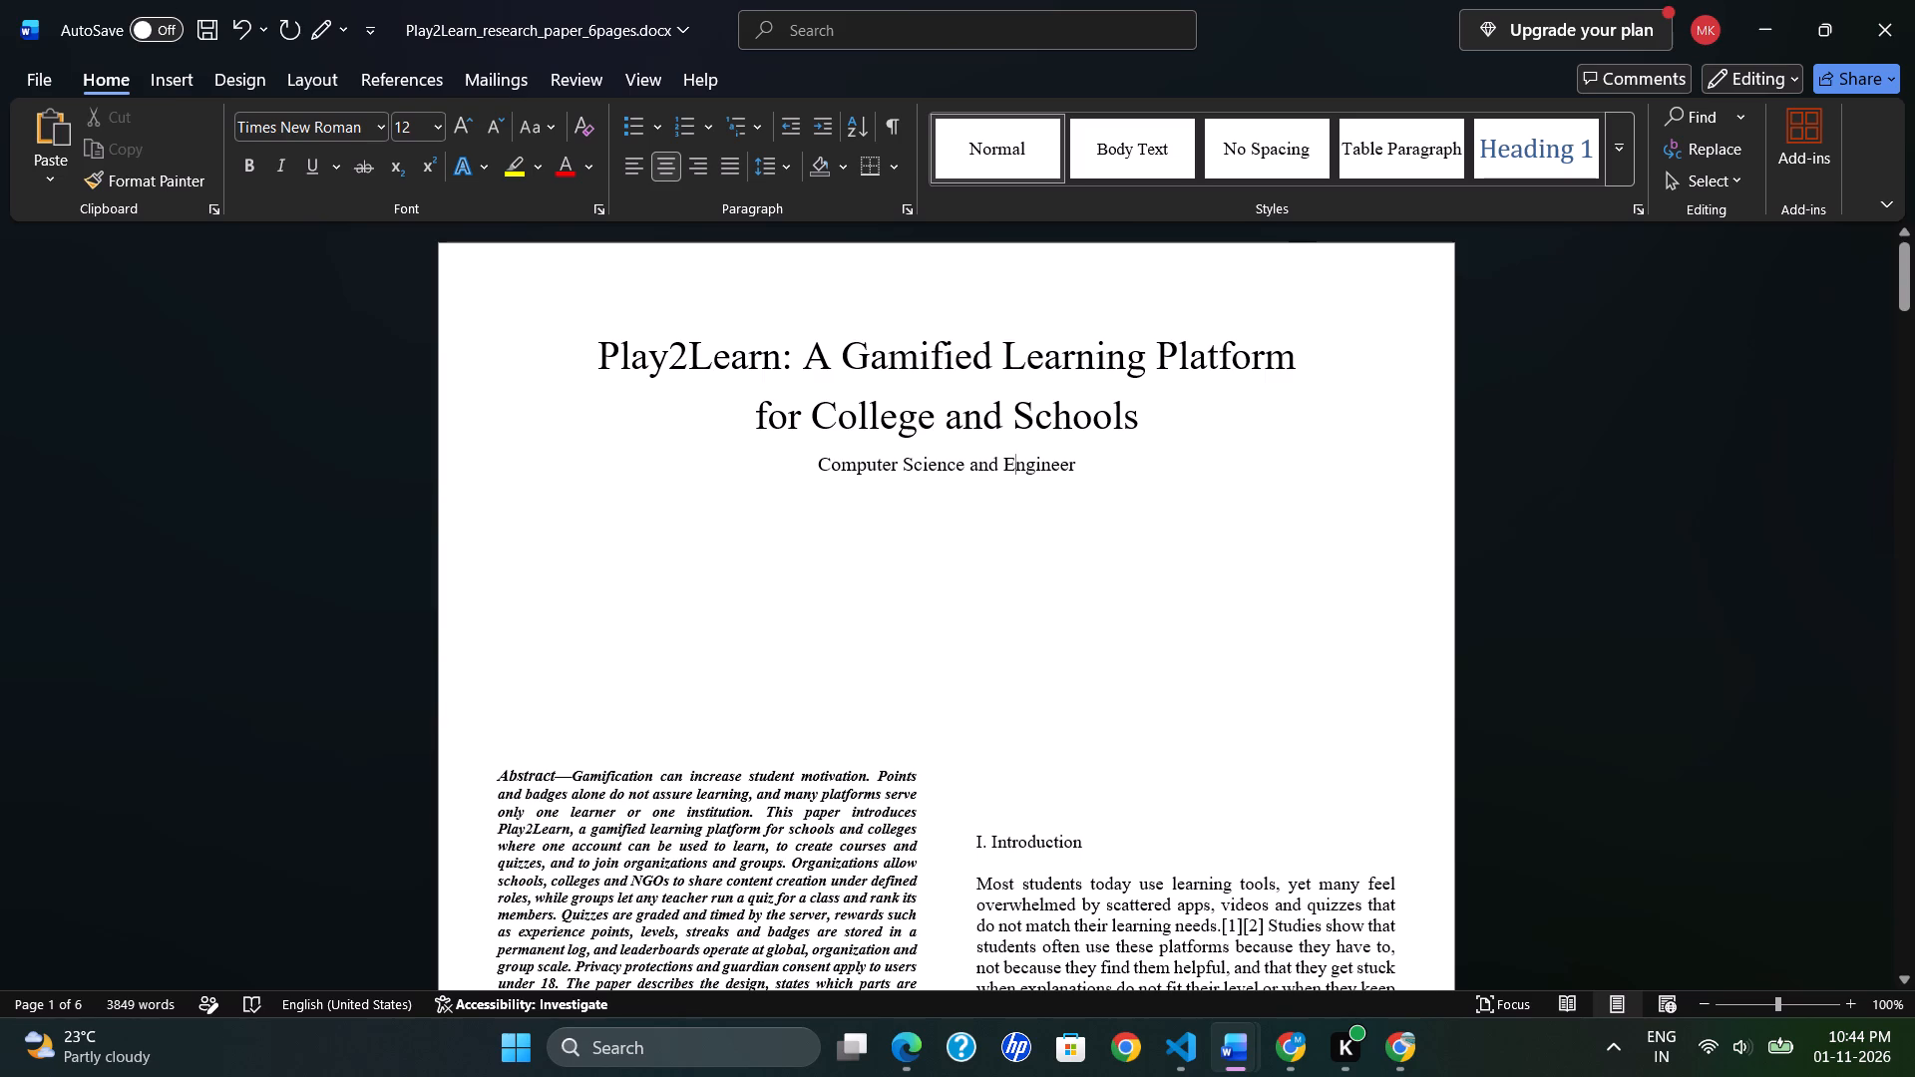
# Extend the affiliation line after "Engineer" with " , Lovely Professional University, Phagwara ,Punjab".
pyautogui.click(1101, 455)
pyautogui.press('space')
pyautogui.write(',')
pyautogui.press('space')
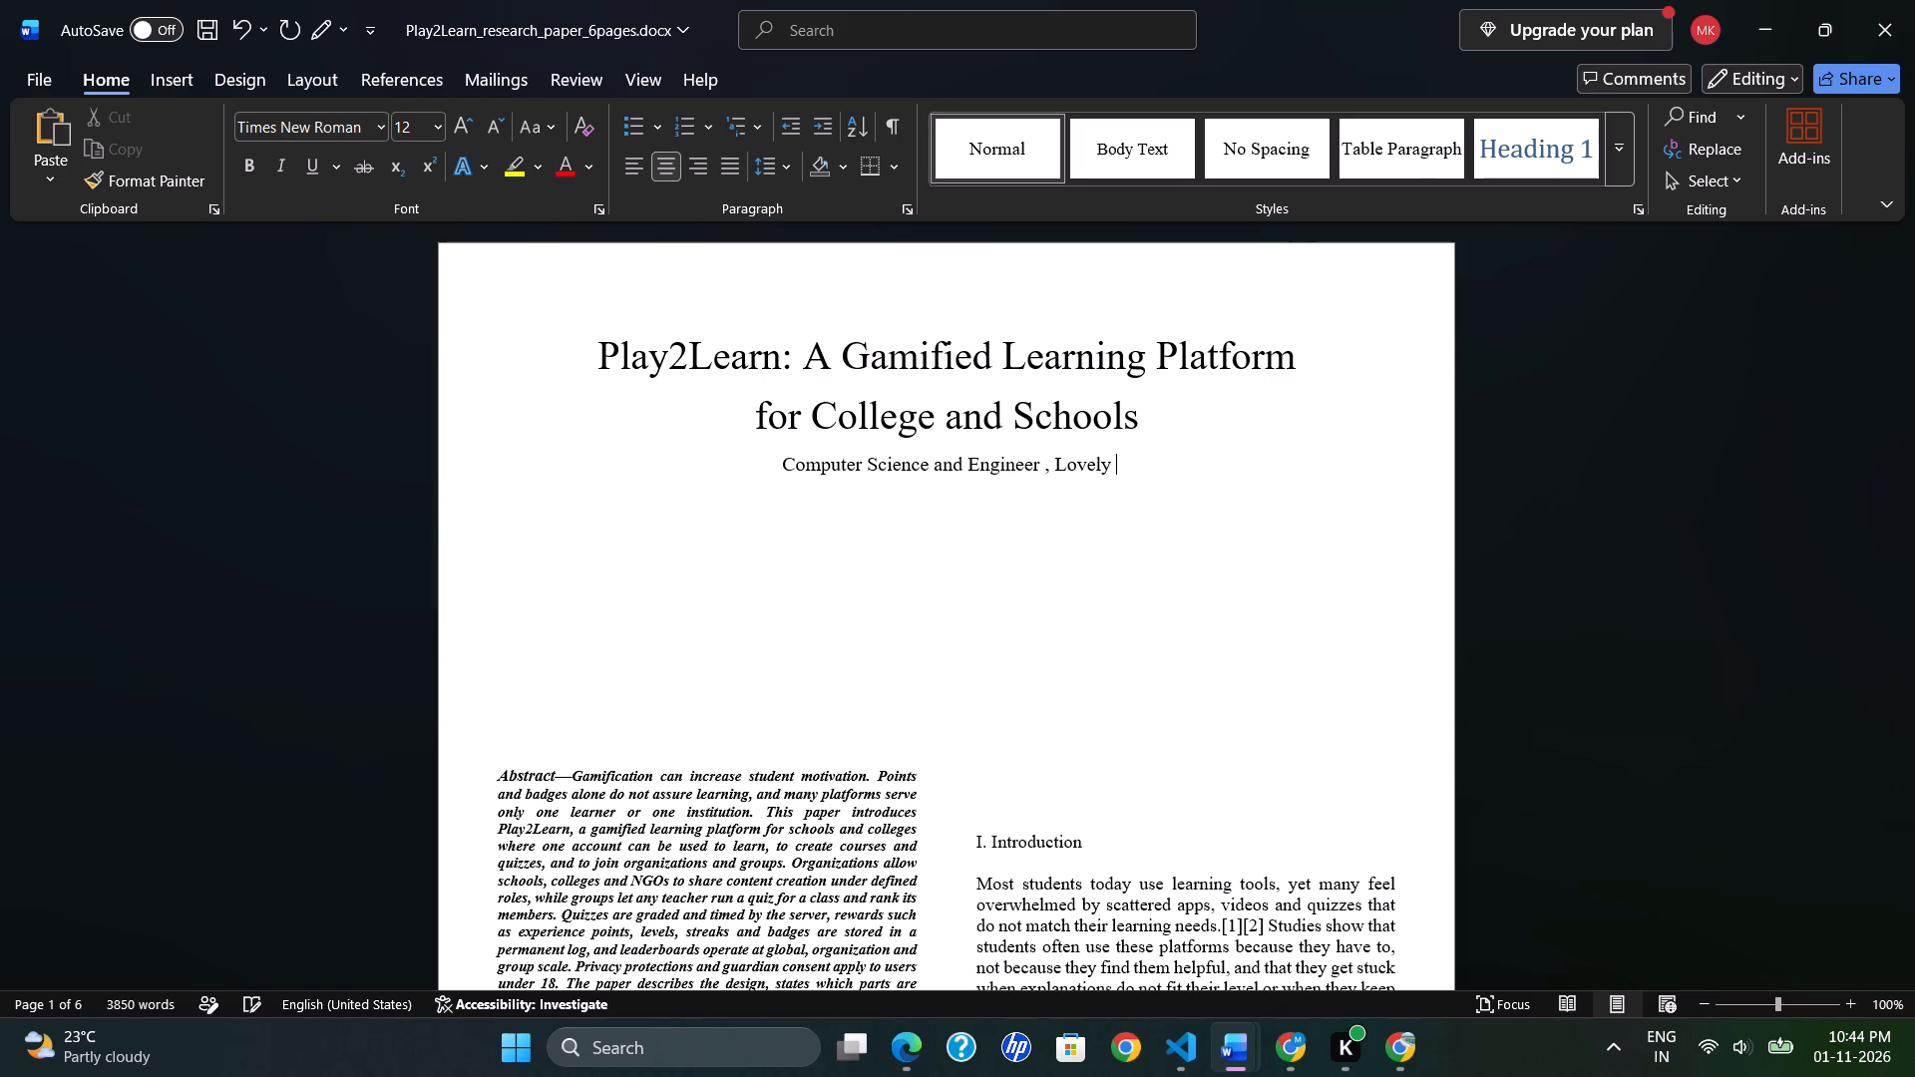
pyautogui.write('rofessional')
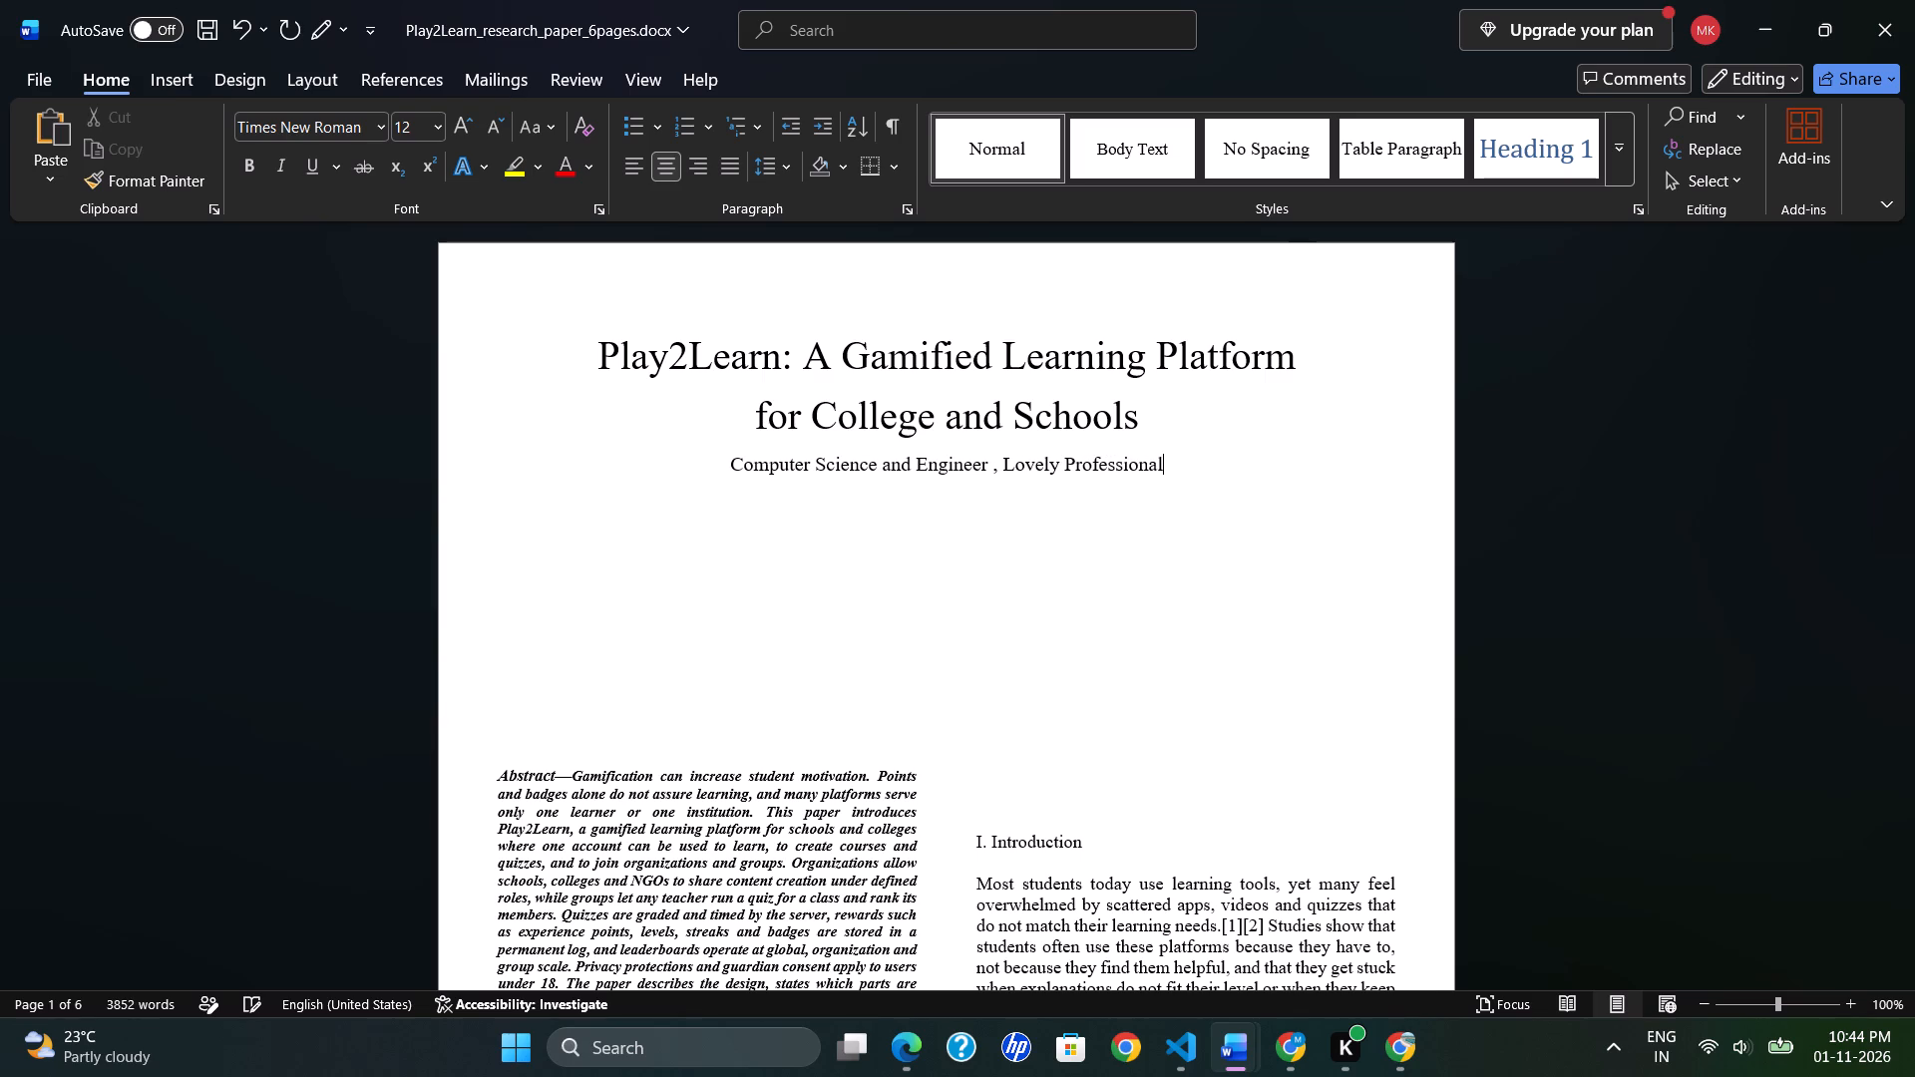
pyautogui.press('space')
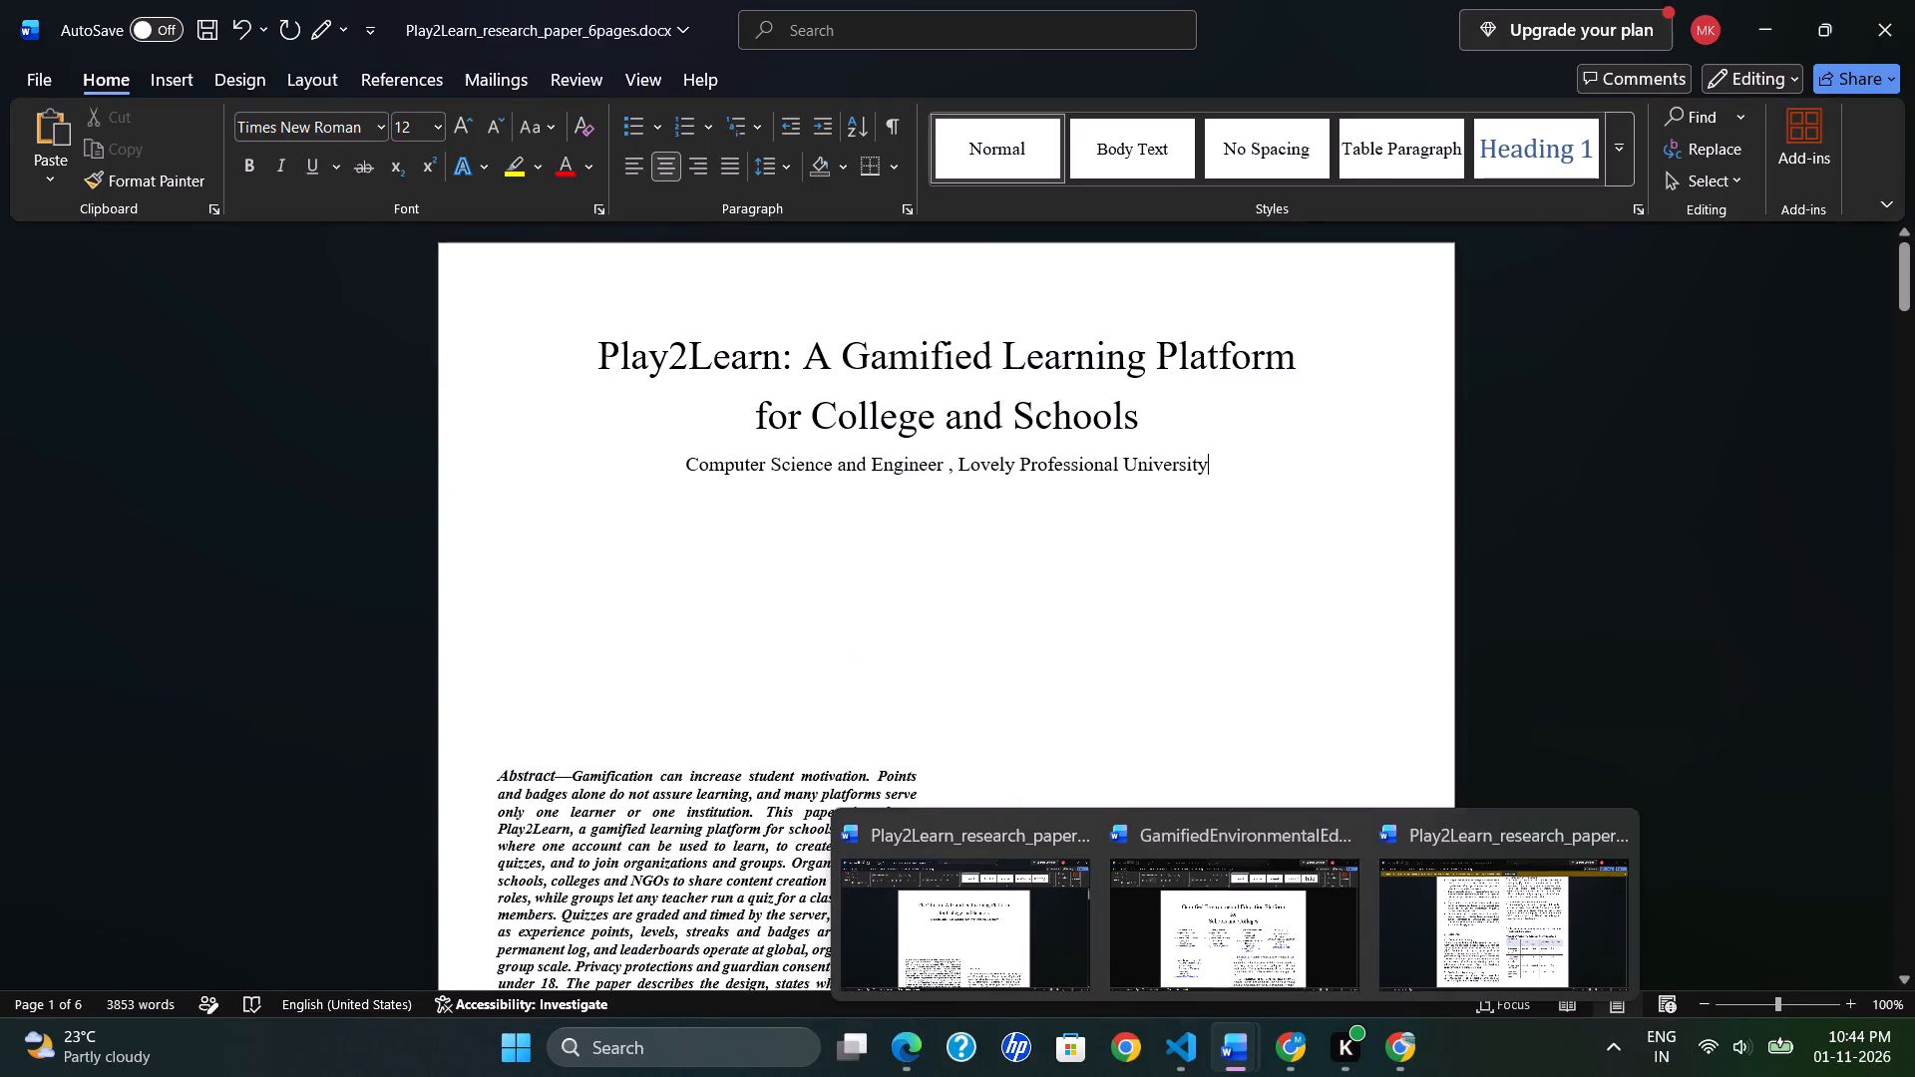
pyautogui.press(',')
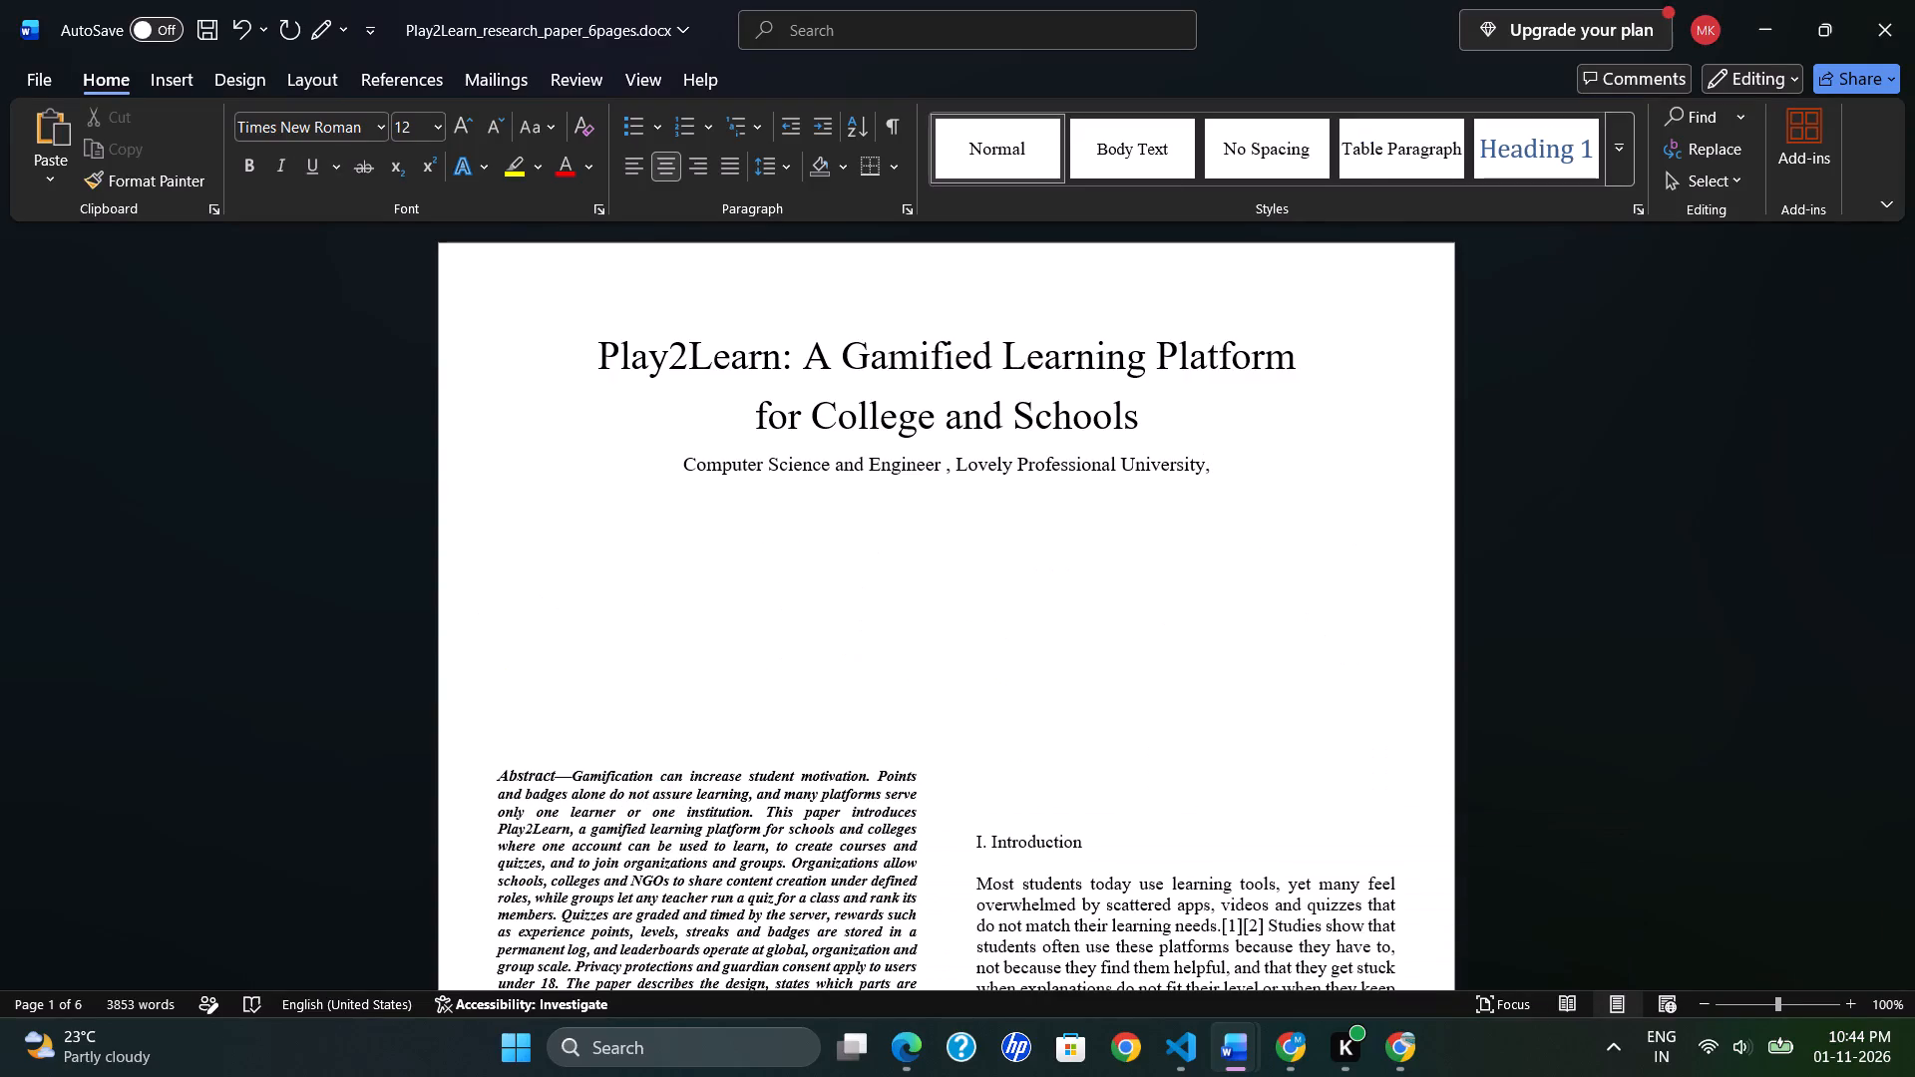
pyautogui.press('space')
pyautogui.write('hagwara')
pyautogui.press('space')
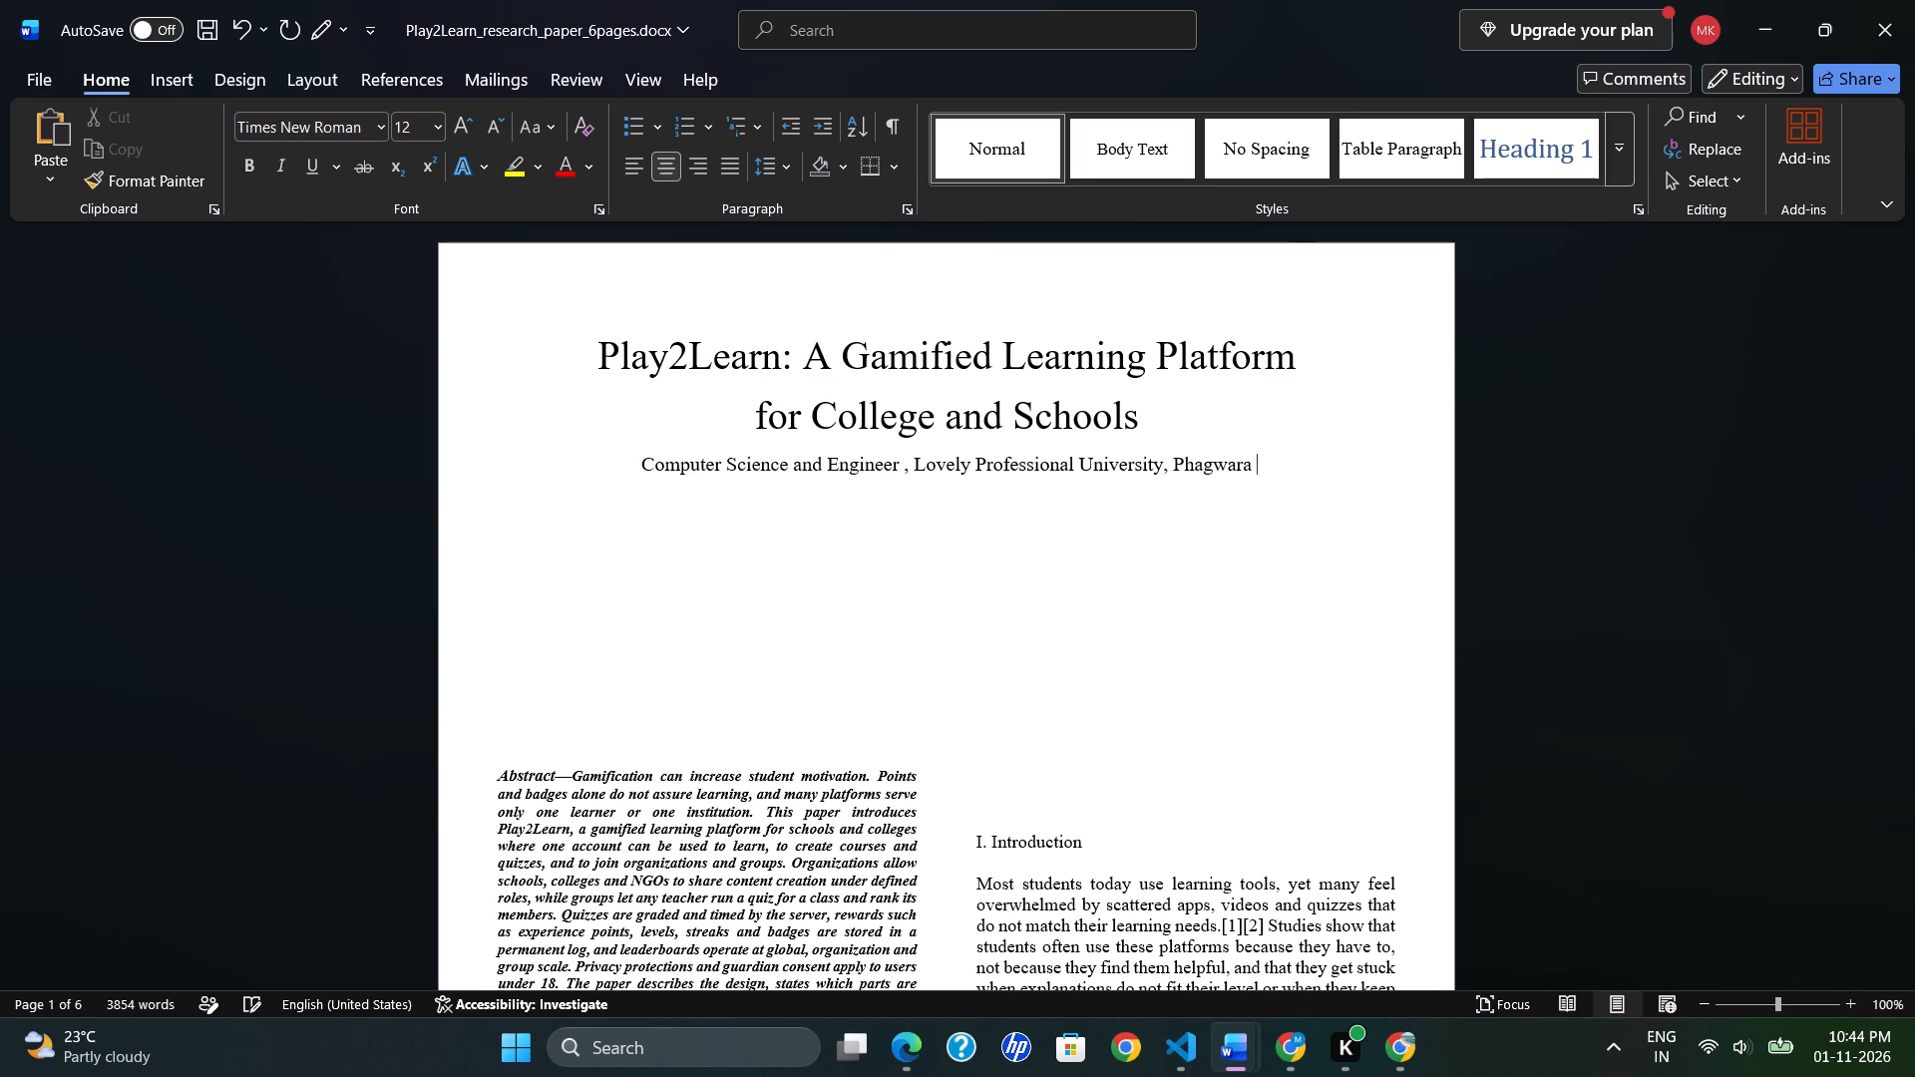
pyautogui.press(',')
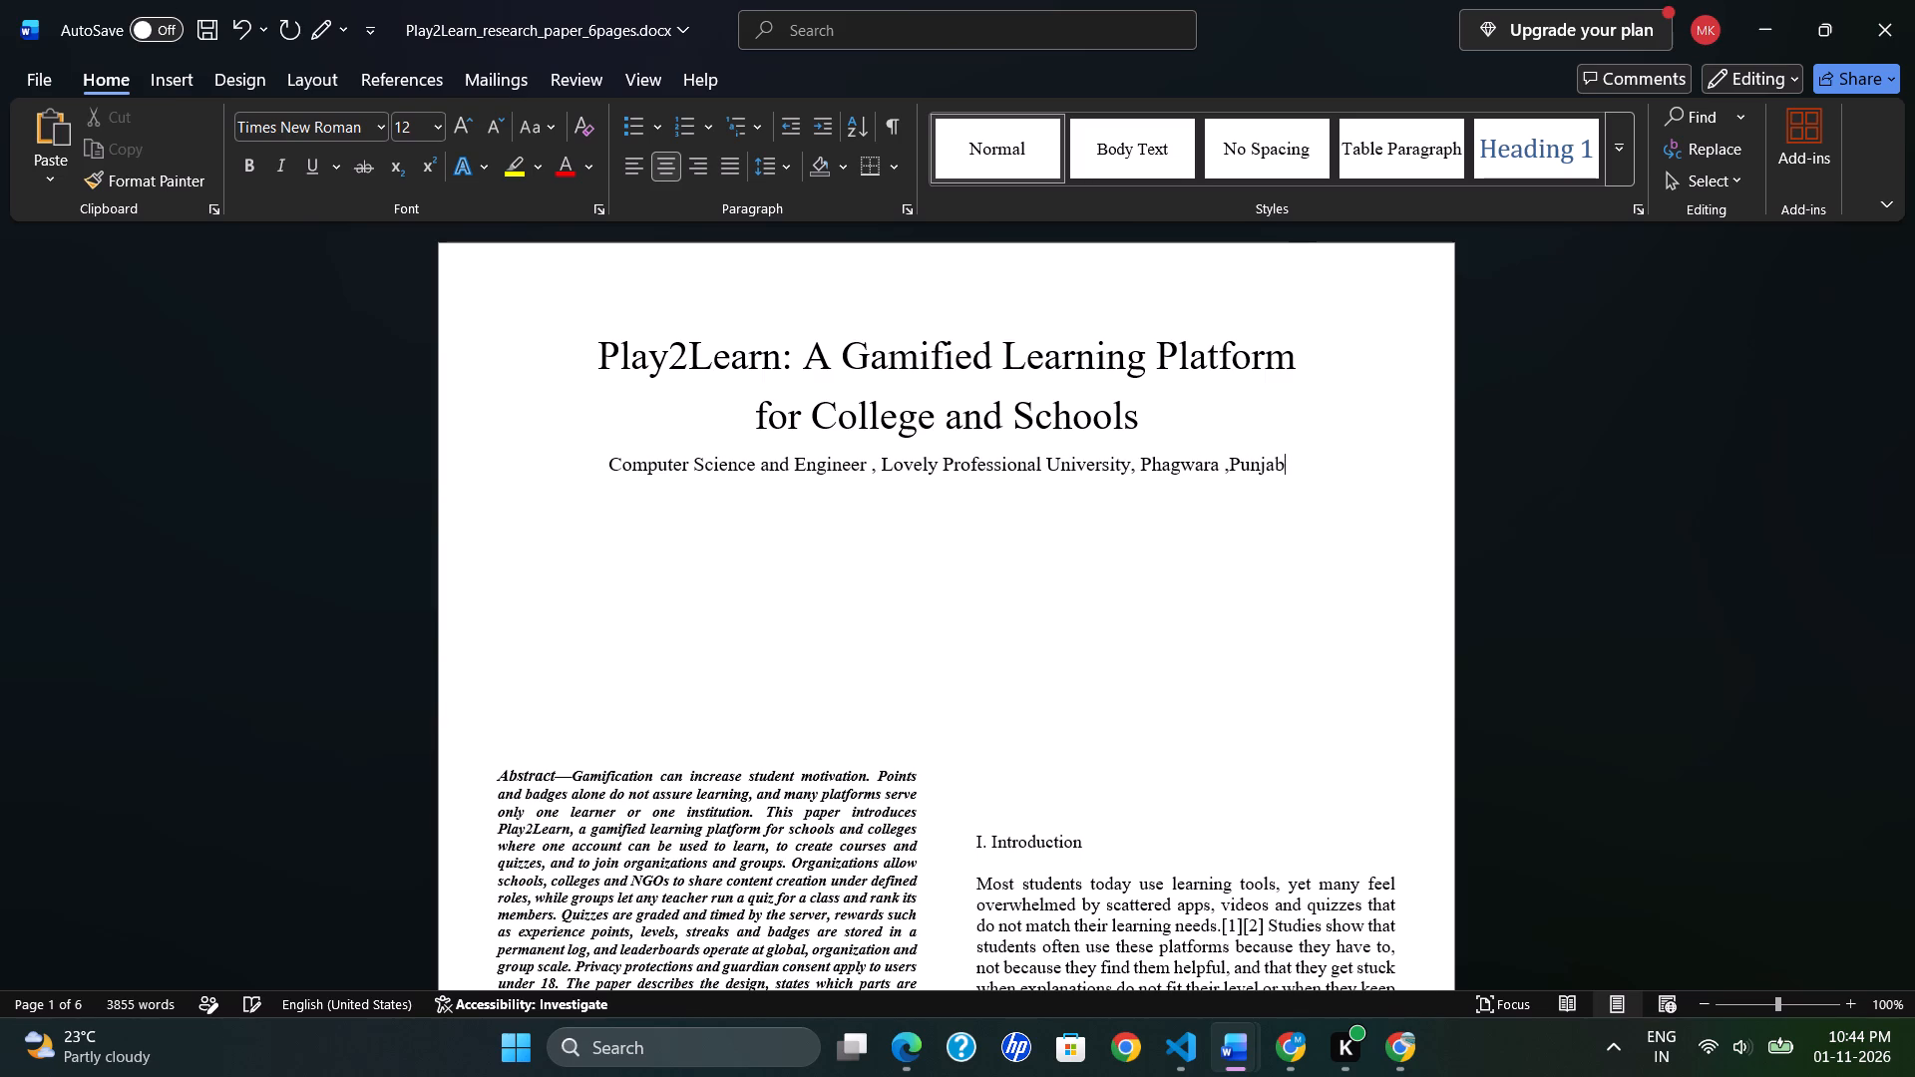
# Insert a space between the comma and "Punjab" in the affiliation line.
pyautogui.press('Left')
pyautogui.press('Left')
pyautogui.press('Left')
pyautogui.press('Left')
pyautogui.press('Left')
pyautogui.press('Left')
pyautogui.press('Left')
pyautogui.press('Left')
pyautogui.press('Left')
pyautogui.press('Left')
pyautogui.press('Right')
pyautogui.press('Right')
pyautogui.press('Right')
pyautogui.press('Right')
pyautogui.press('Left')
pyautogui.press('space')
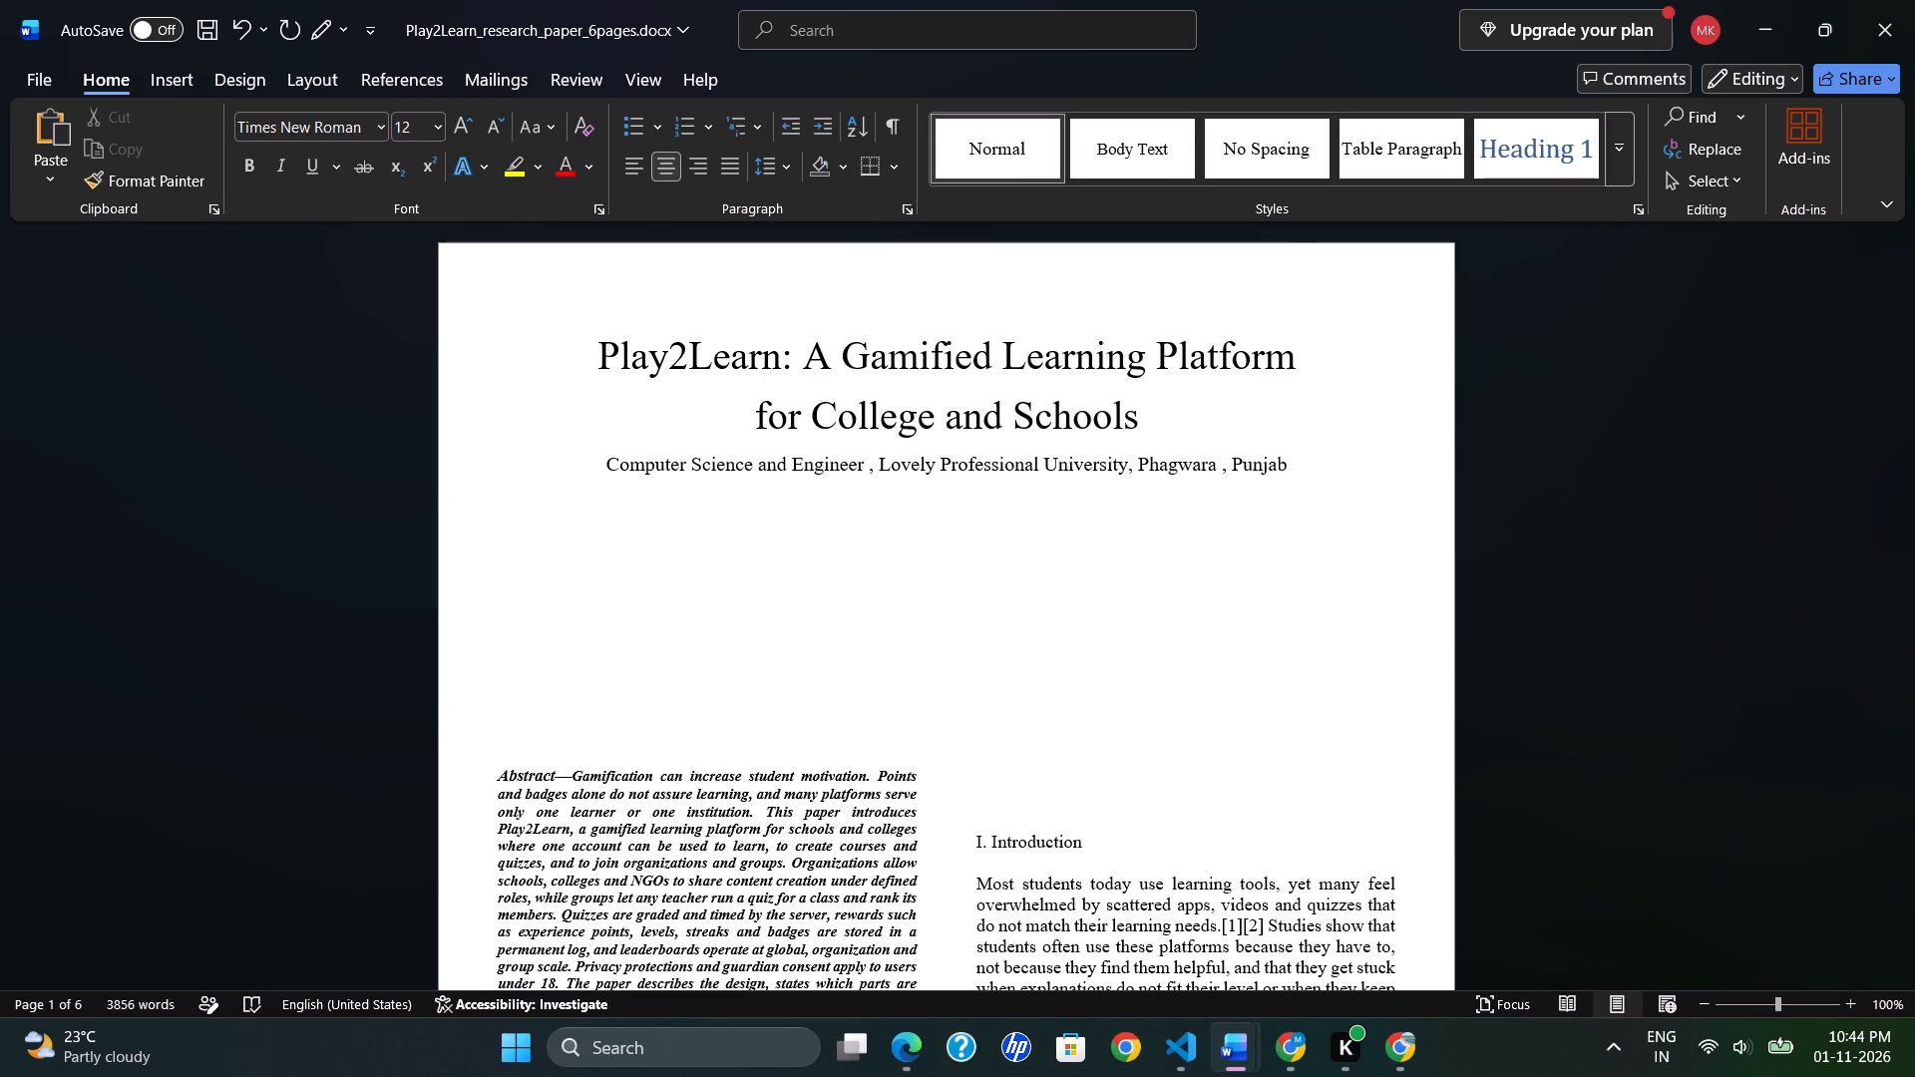
# Append ",India" to the end of the affiliation line.
pyautogui.click(1285, 456)
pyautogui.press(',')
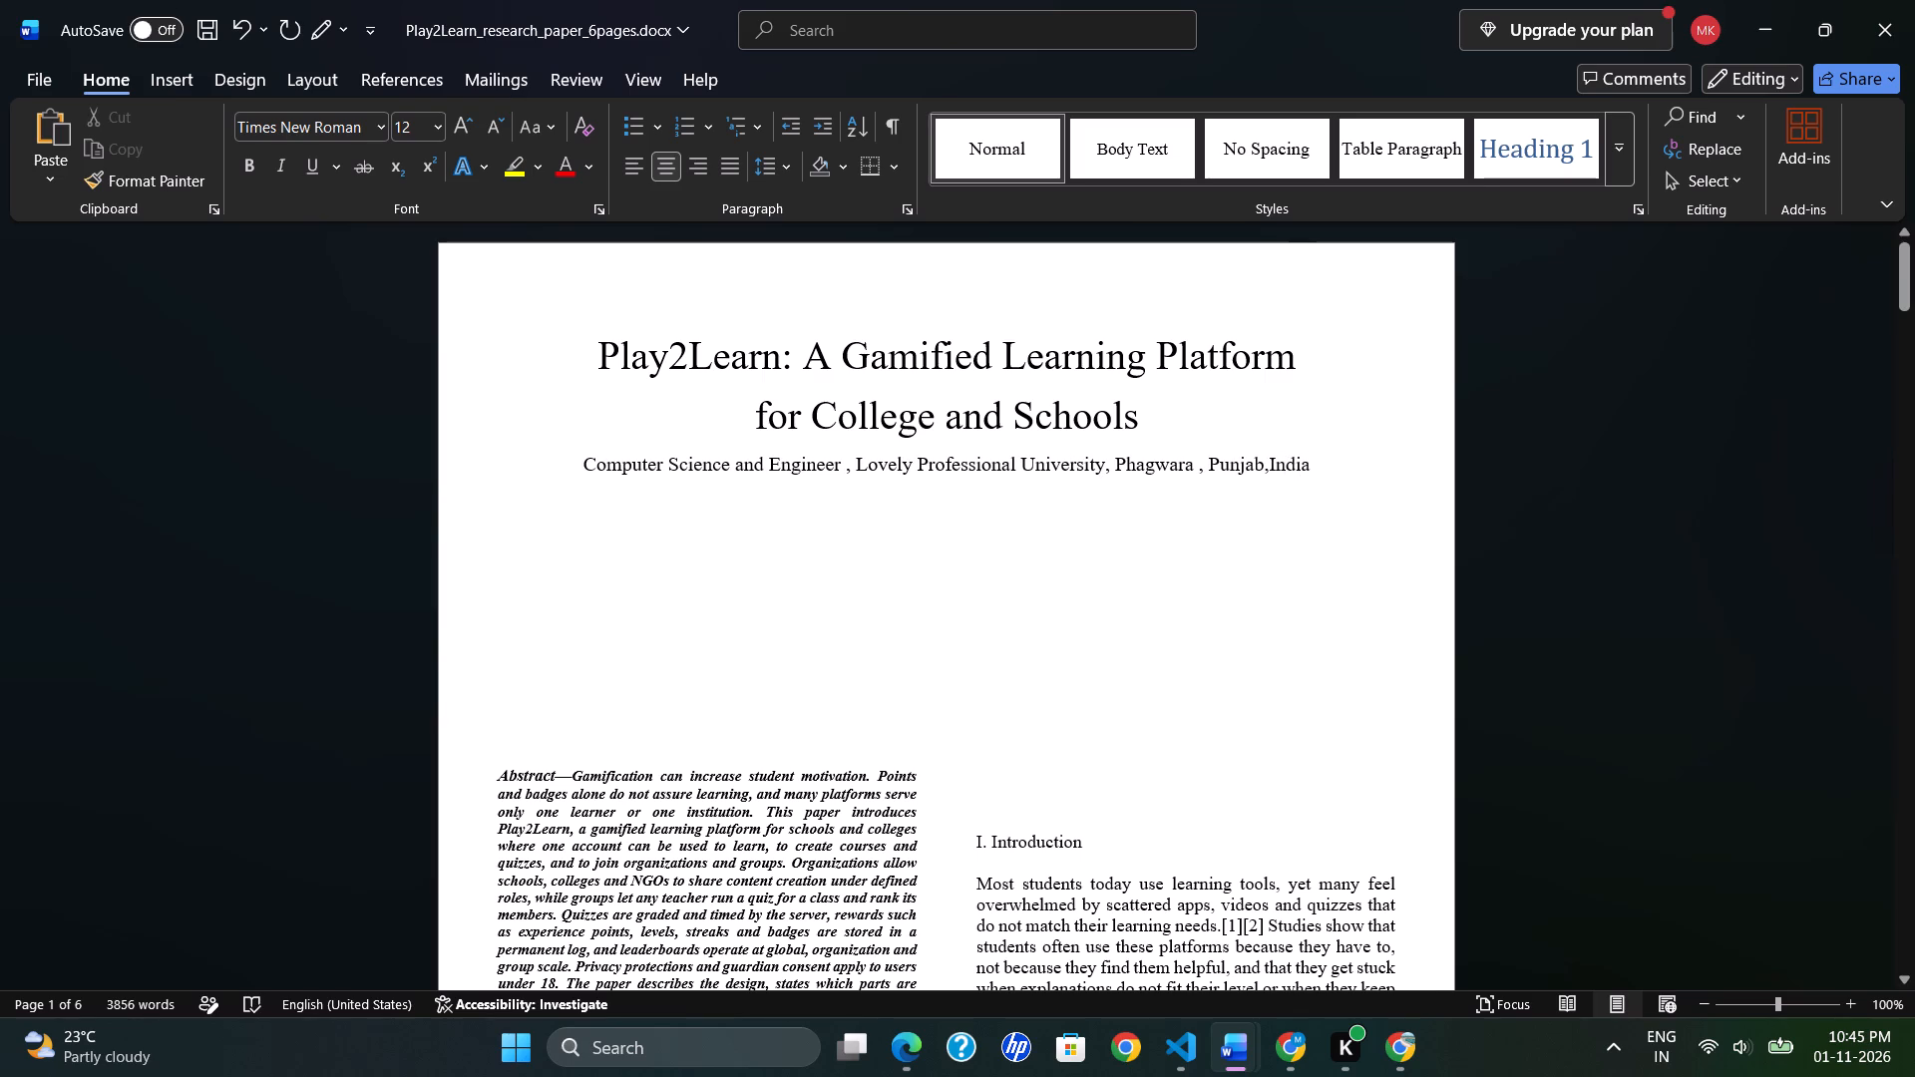
# Enclose the location from Phagwara to India in parentheses, replacing the comma and space after "University" with the opening one.
pyautogui.click(1113, 469)
pyautogui.press('BackSpace')
pyautogui.press('BackSpace')
pyautogui.hotkey('shift', '(')
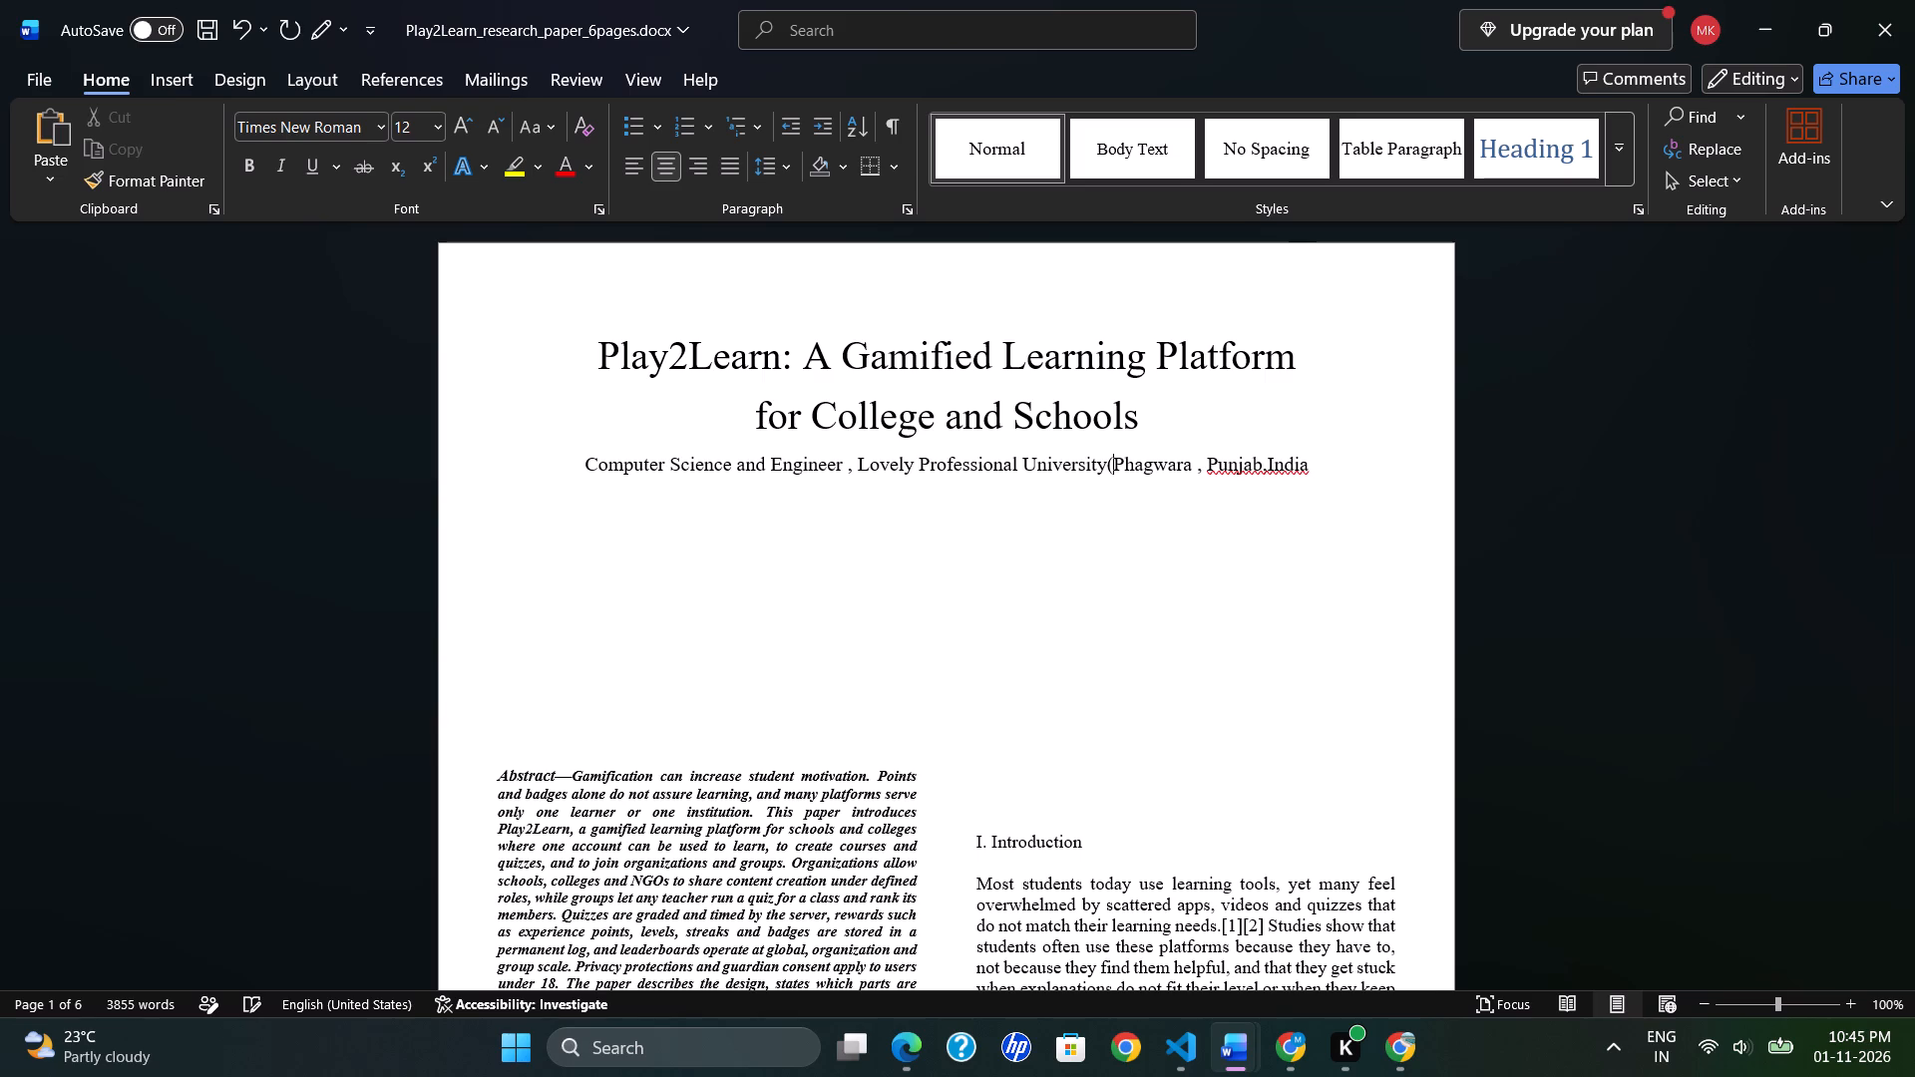
pyautogui.click(1324, 474)
pyautogui.hotkey('shift', ')')
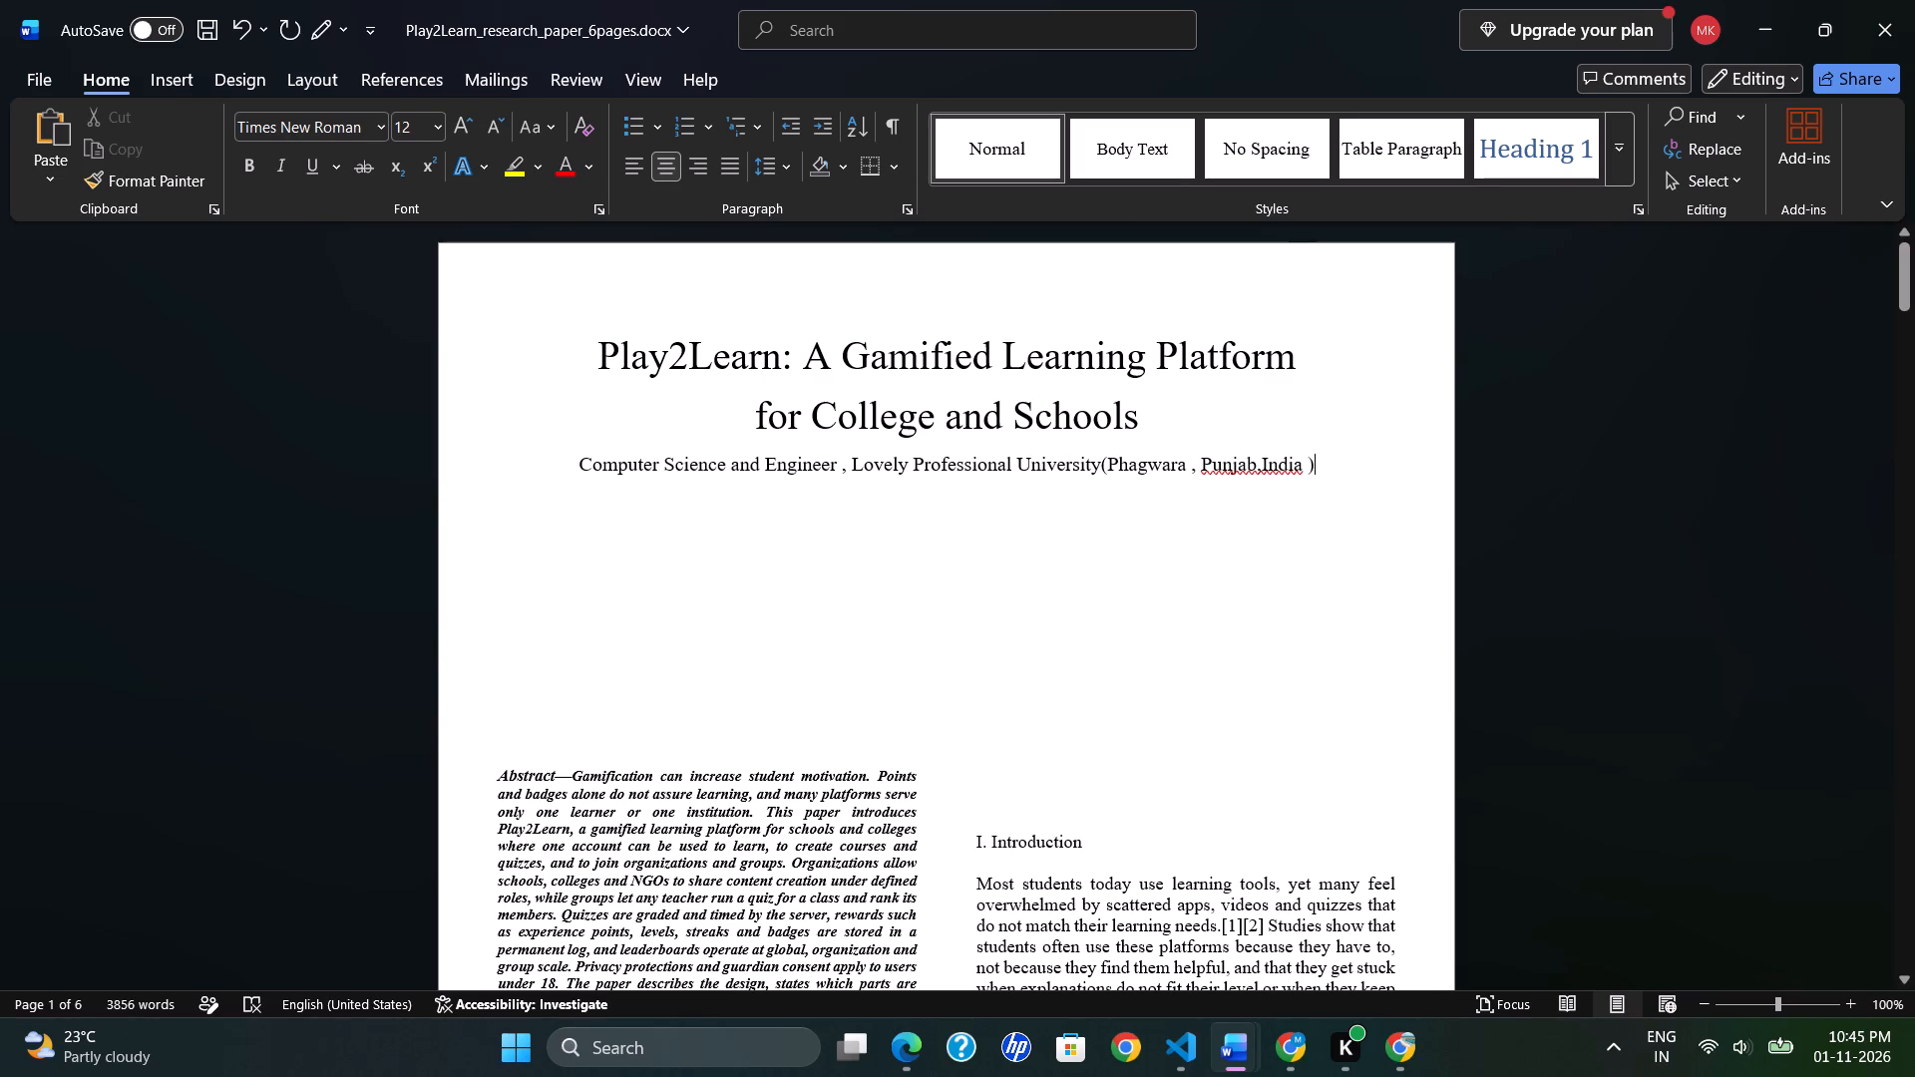
# Insert a space between "Punjab" and the comma before "India" in the affiliation line.
pyautogui.click(1259, 468)
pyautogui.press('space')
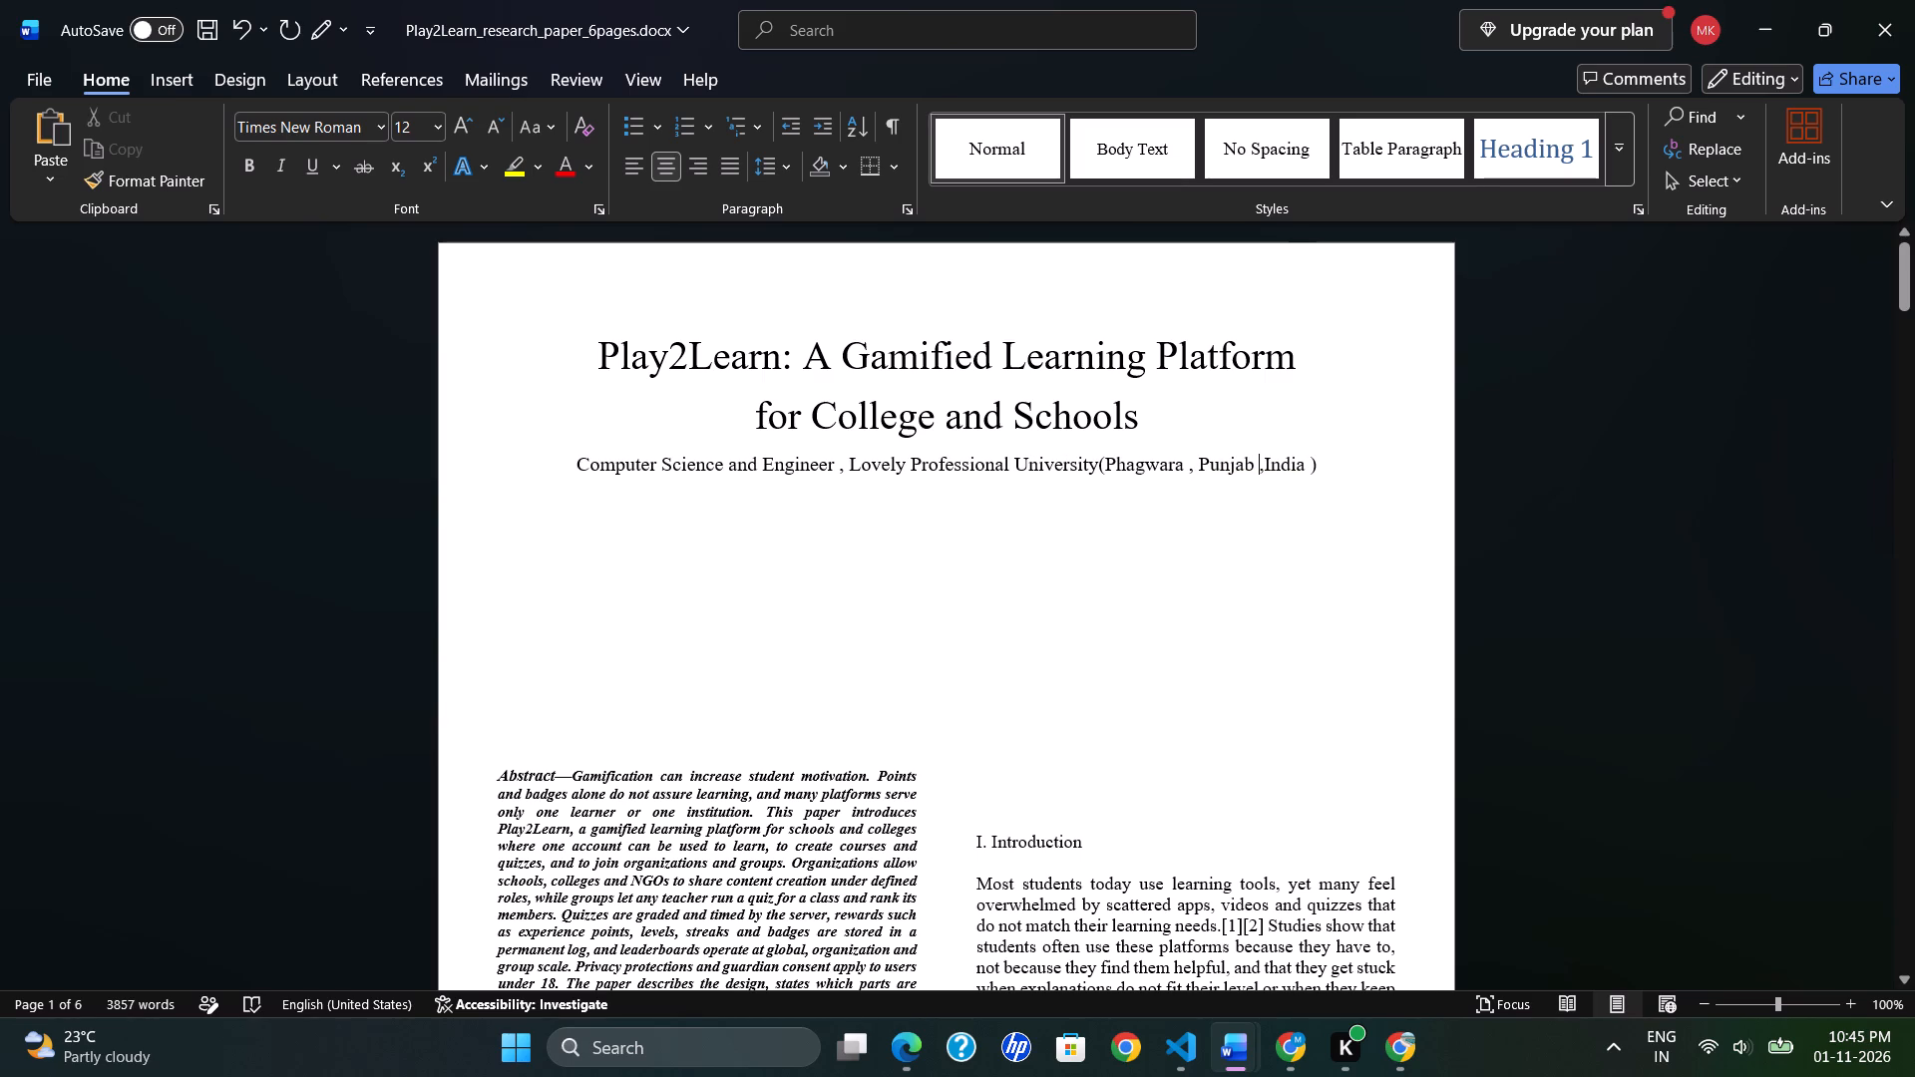
# Italicize the whole affiliation line below the title.
pyautogui.tripleClick(981, 468)
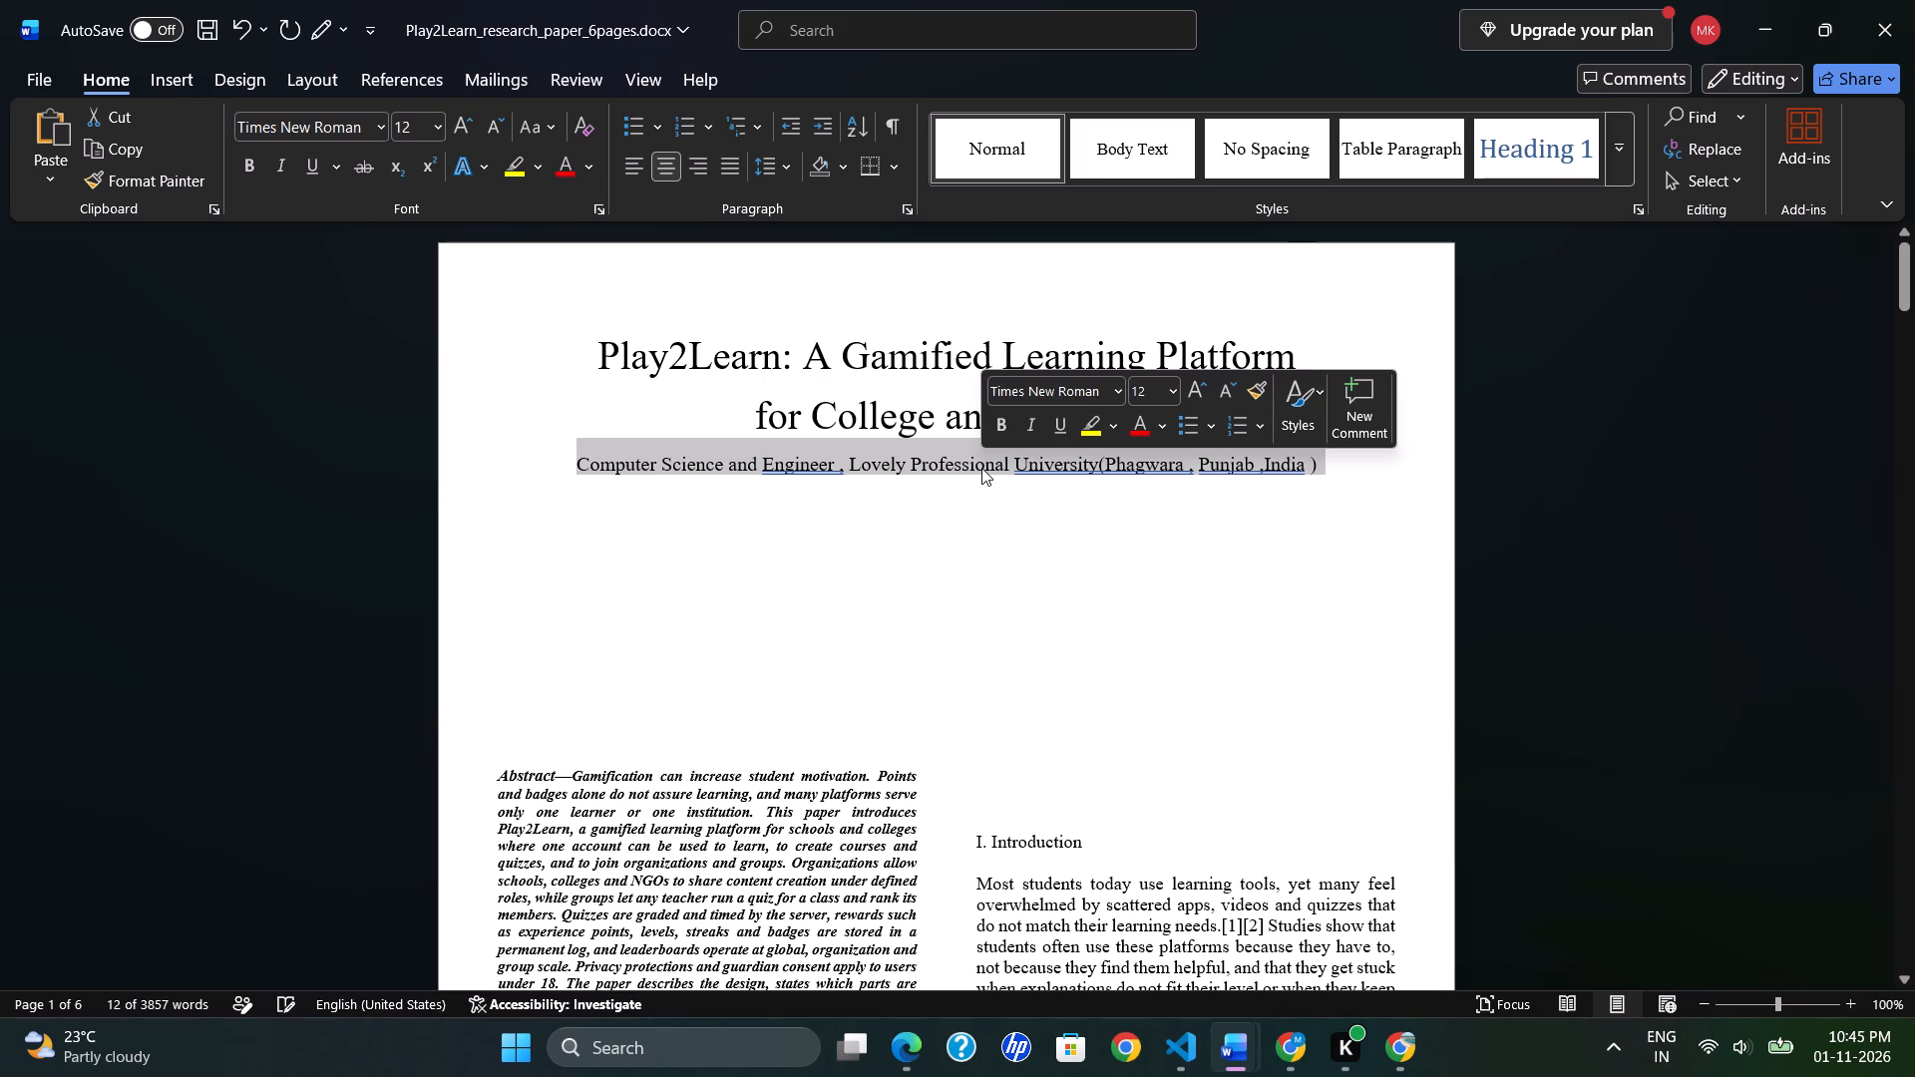
pyautogui.click(1032, 425)
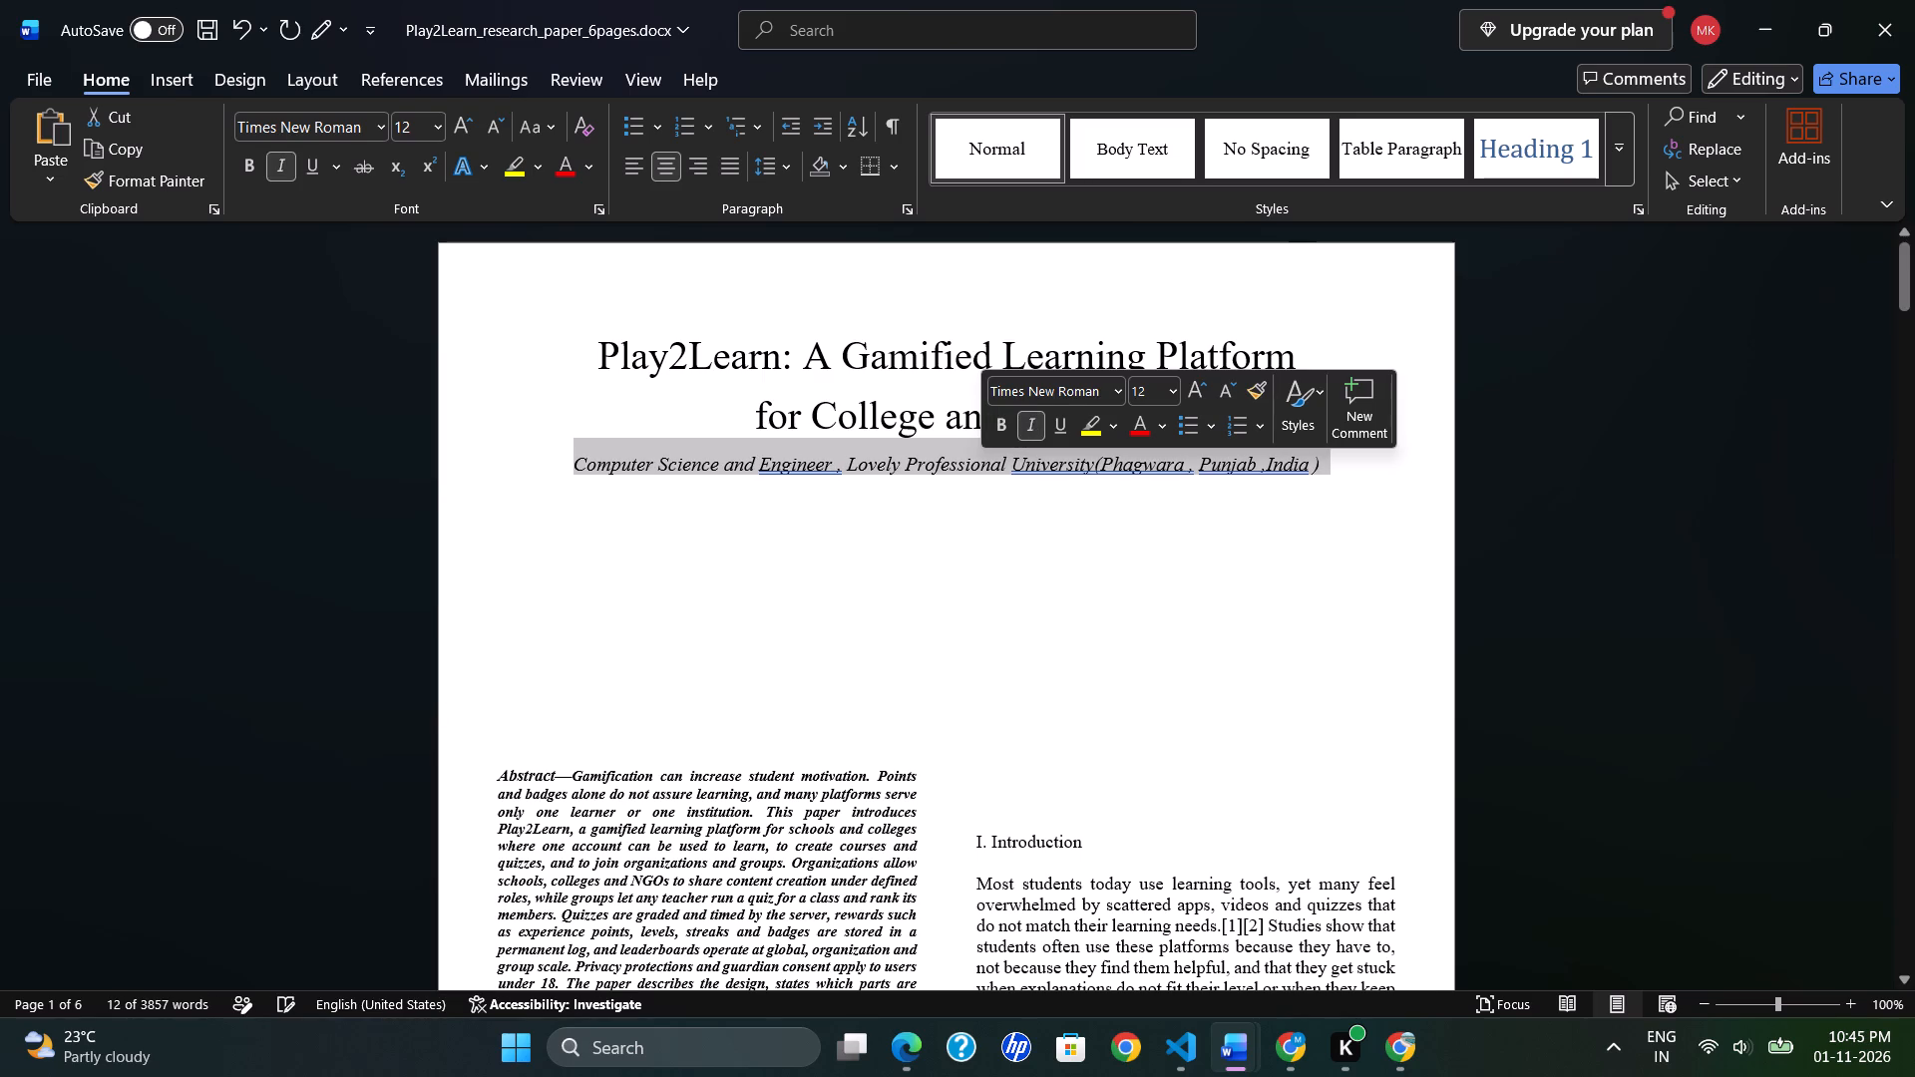
pyautogui.click(949, 480)
# Apply the suggested correction "Engineer," to the spacing before the comma in the affiliation line.
pyautogui.rightClick(806, 463)
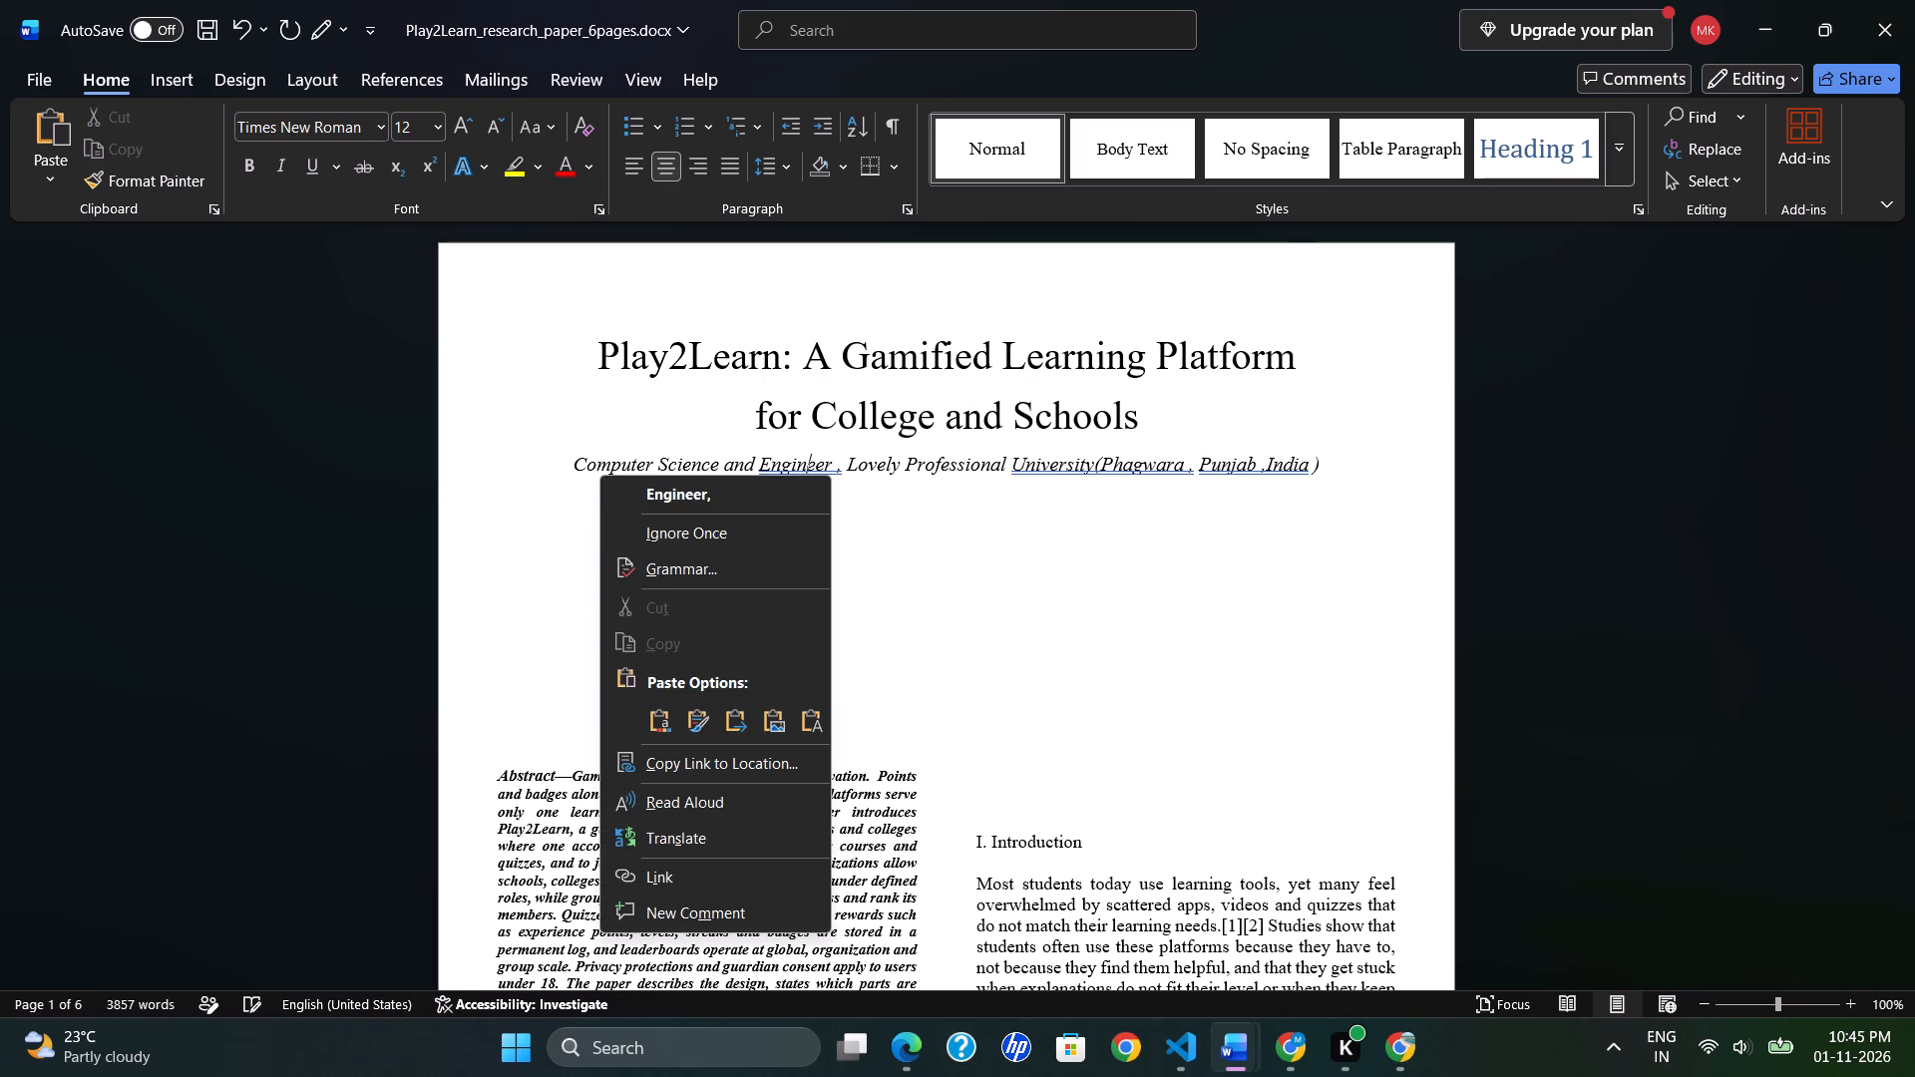
pyautogui.click(759, 488)
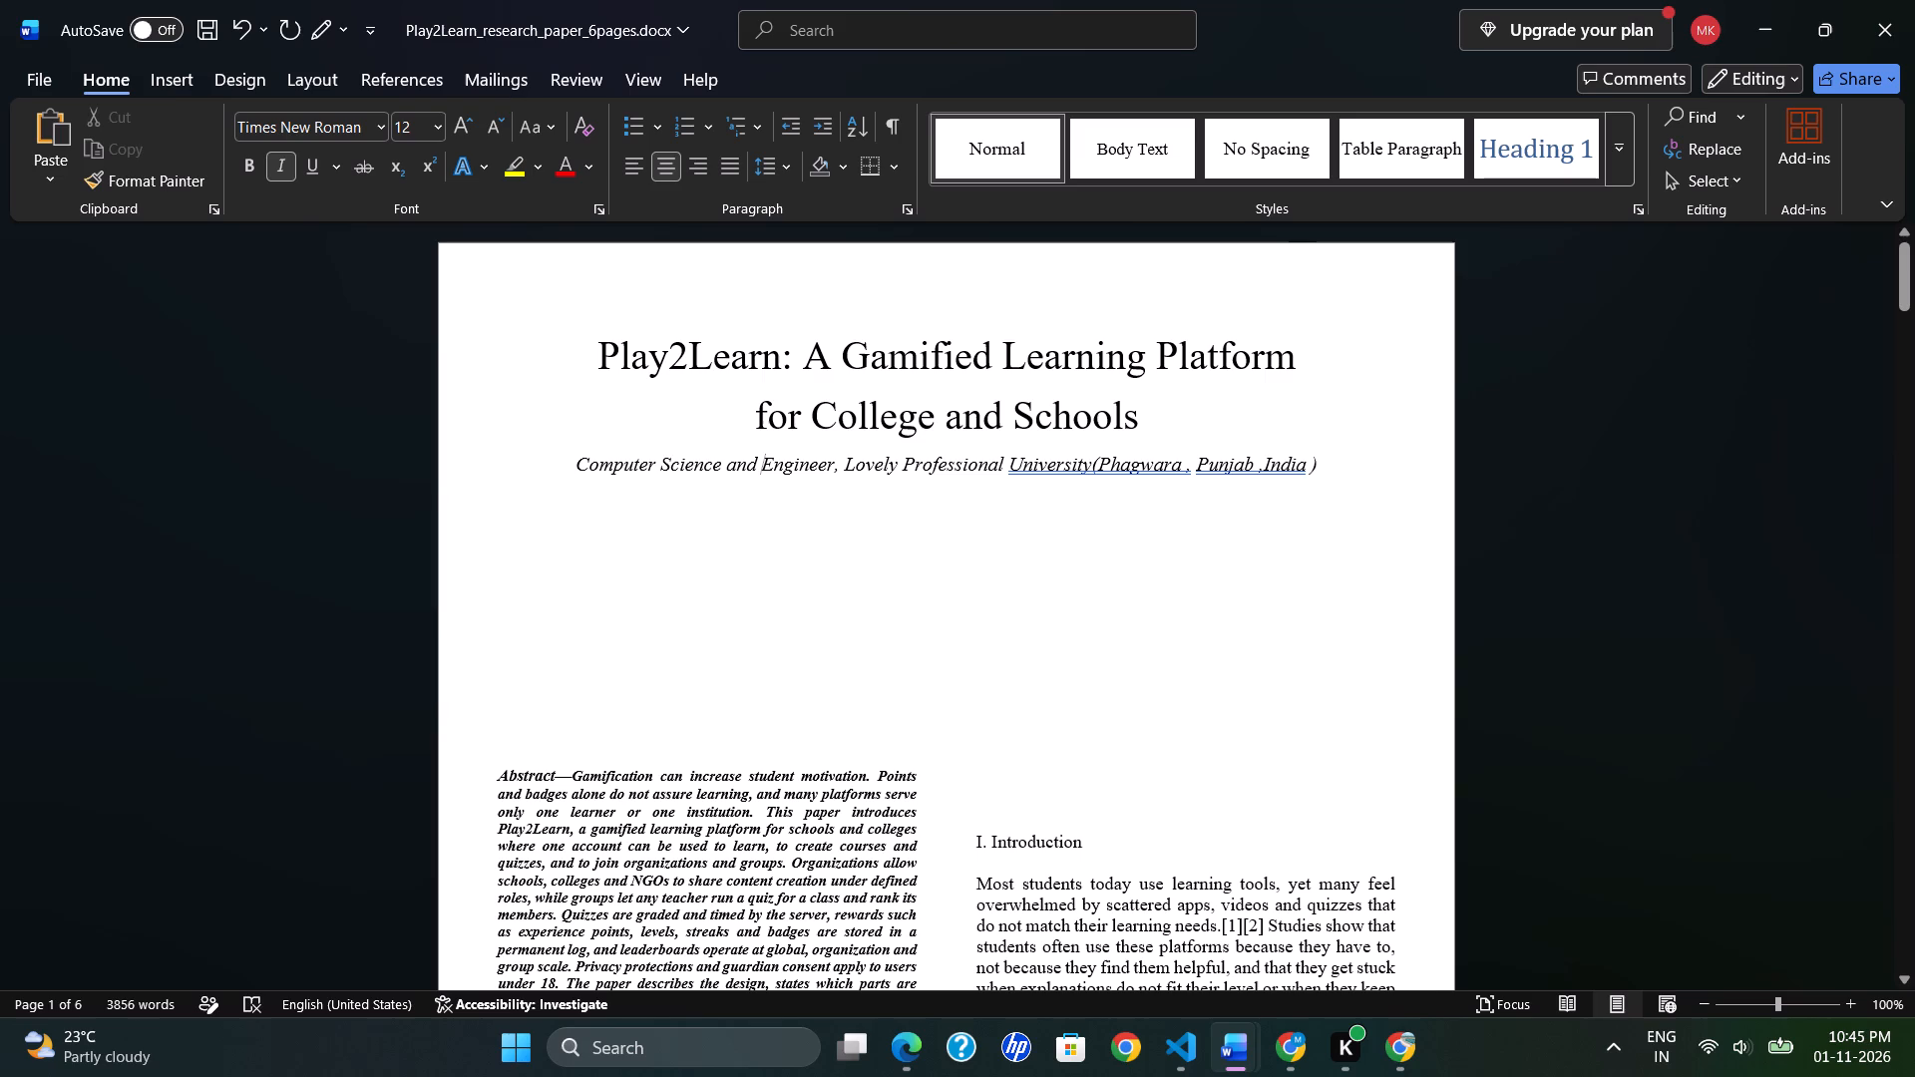
# Change "Engineer" to "Engineering" in the affiliation line below the title.
pyautogui.click(832, 464)
pyautogui.press('Right')
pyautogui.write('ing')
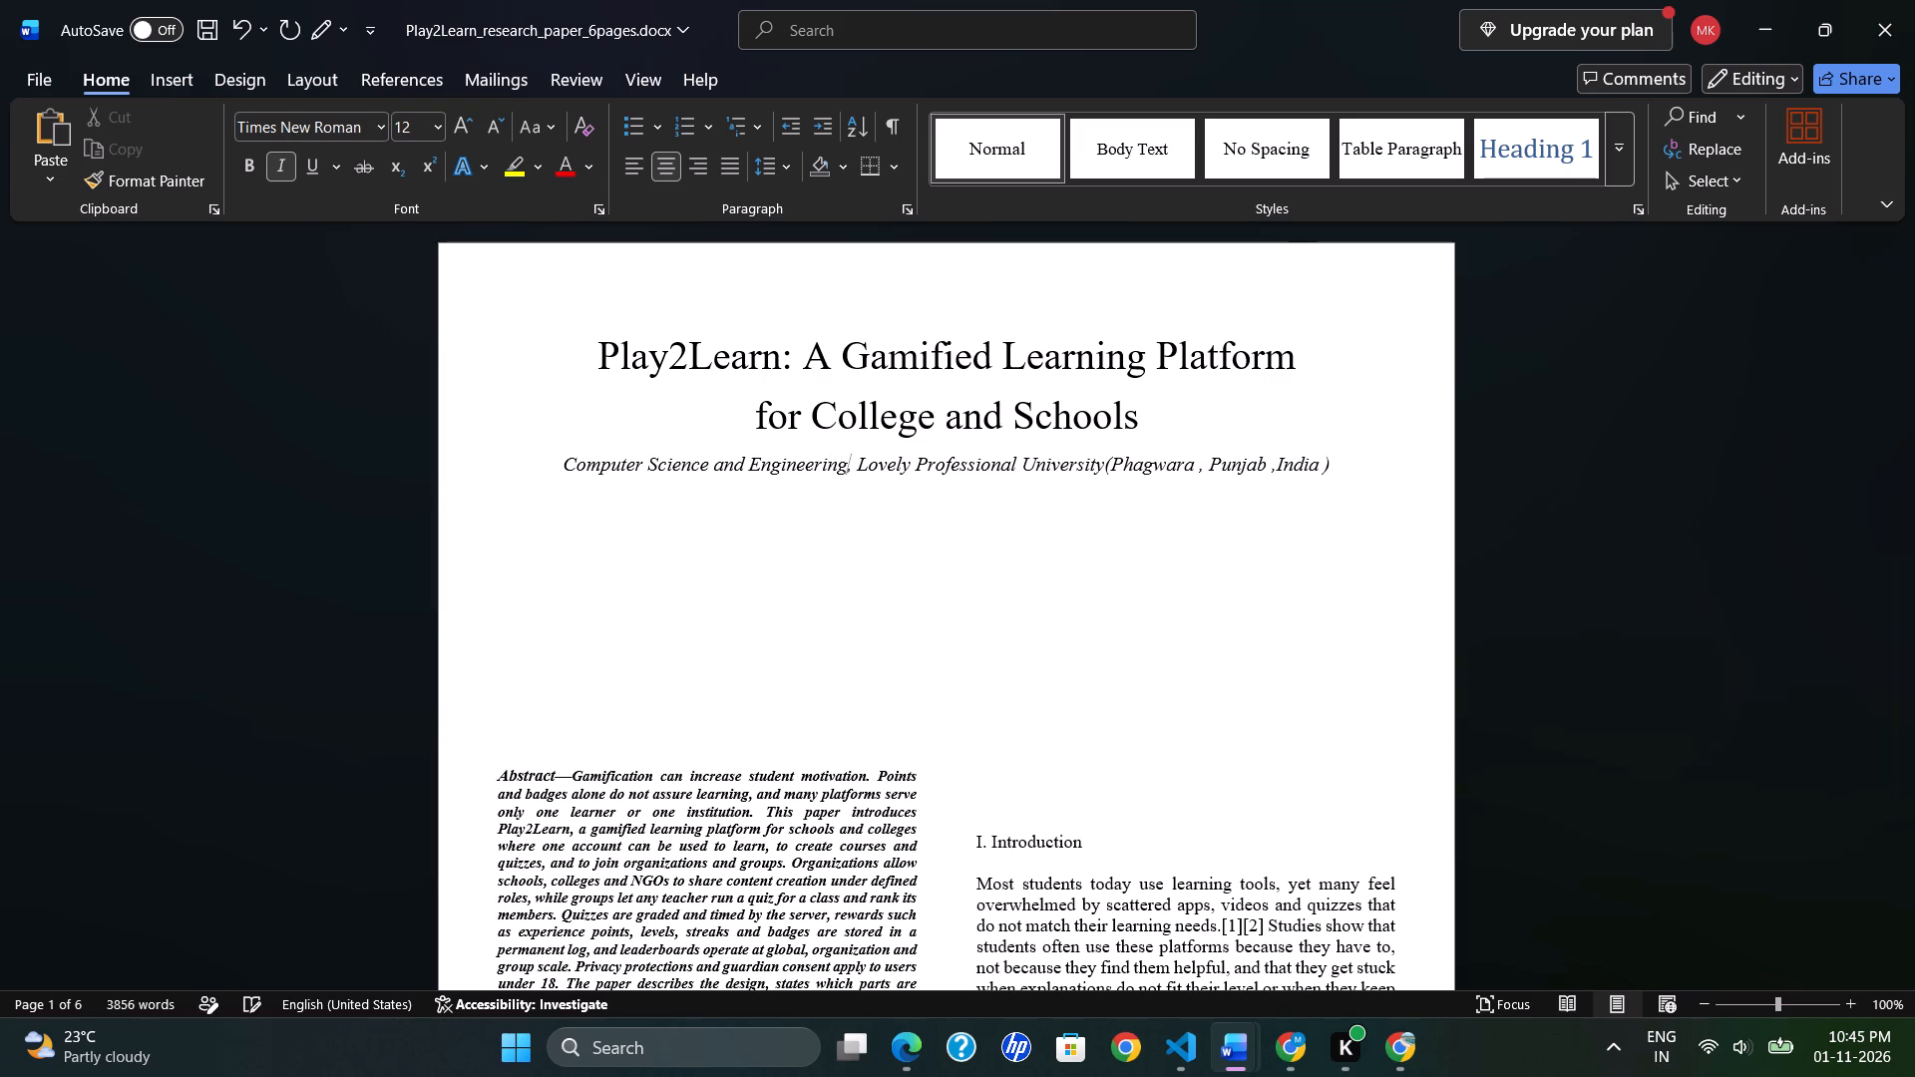
pyautogui.click(1341, 478)
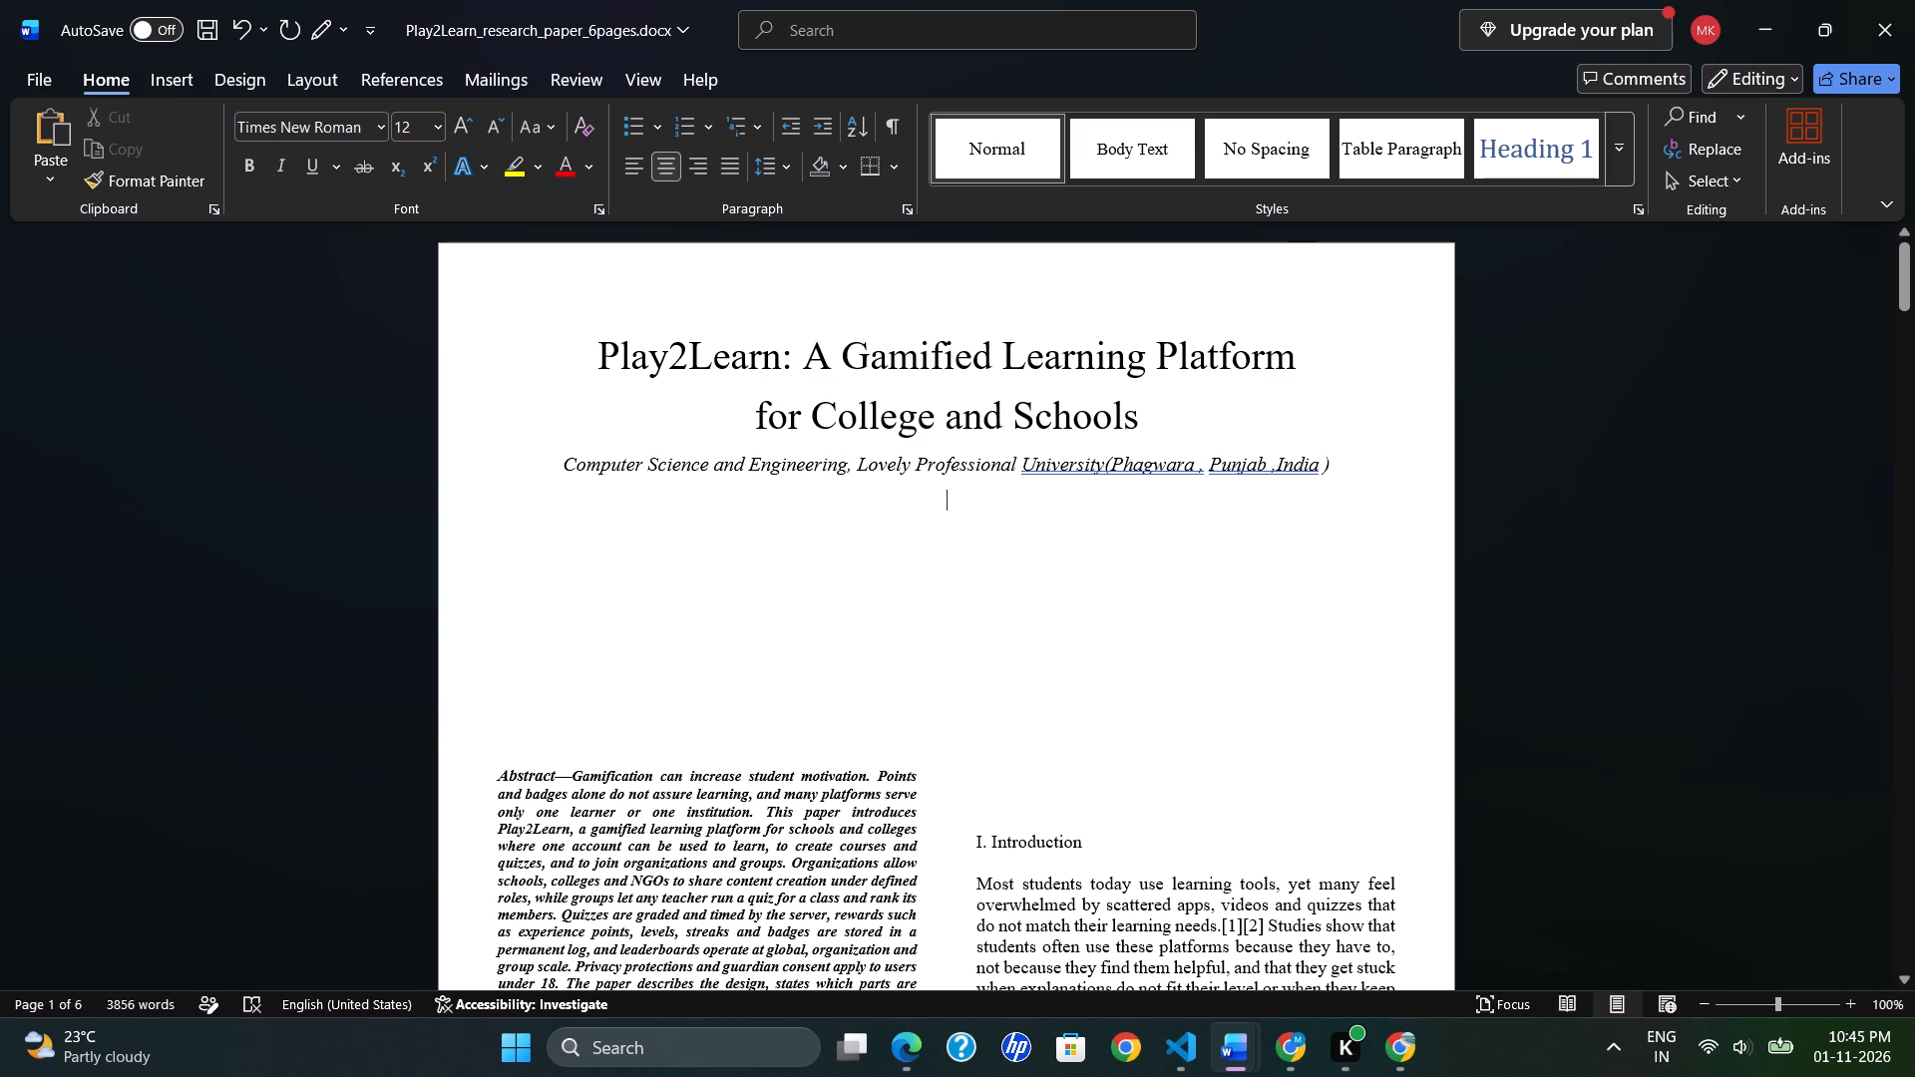
# Apply the suggested spacing corrections in the affiliation line so the ending reads "University (Phagwara, Punjab, India)".
pyautogui.rightClick(1098, 470)
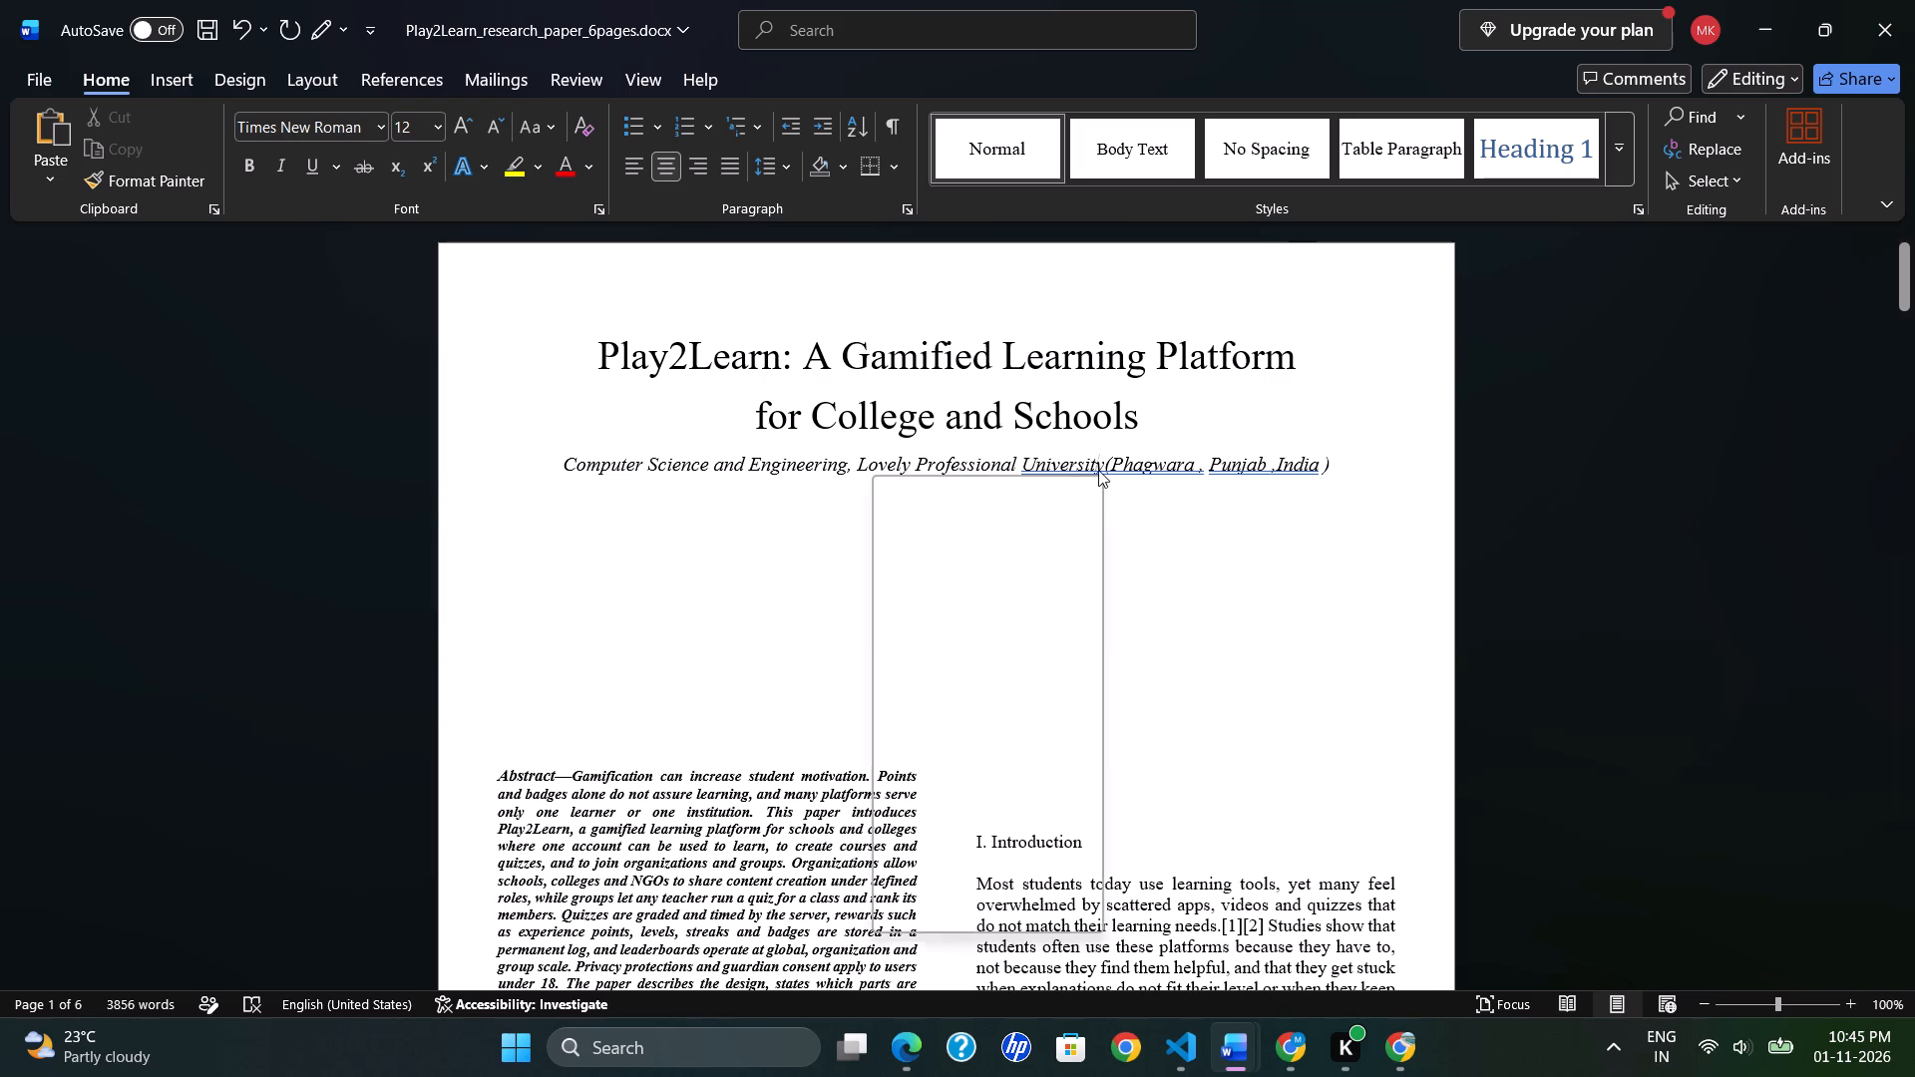
pyautogui.click(1051, 489)
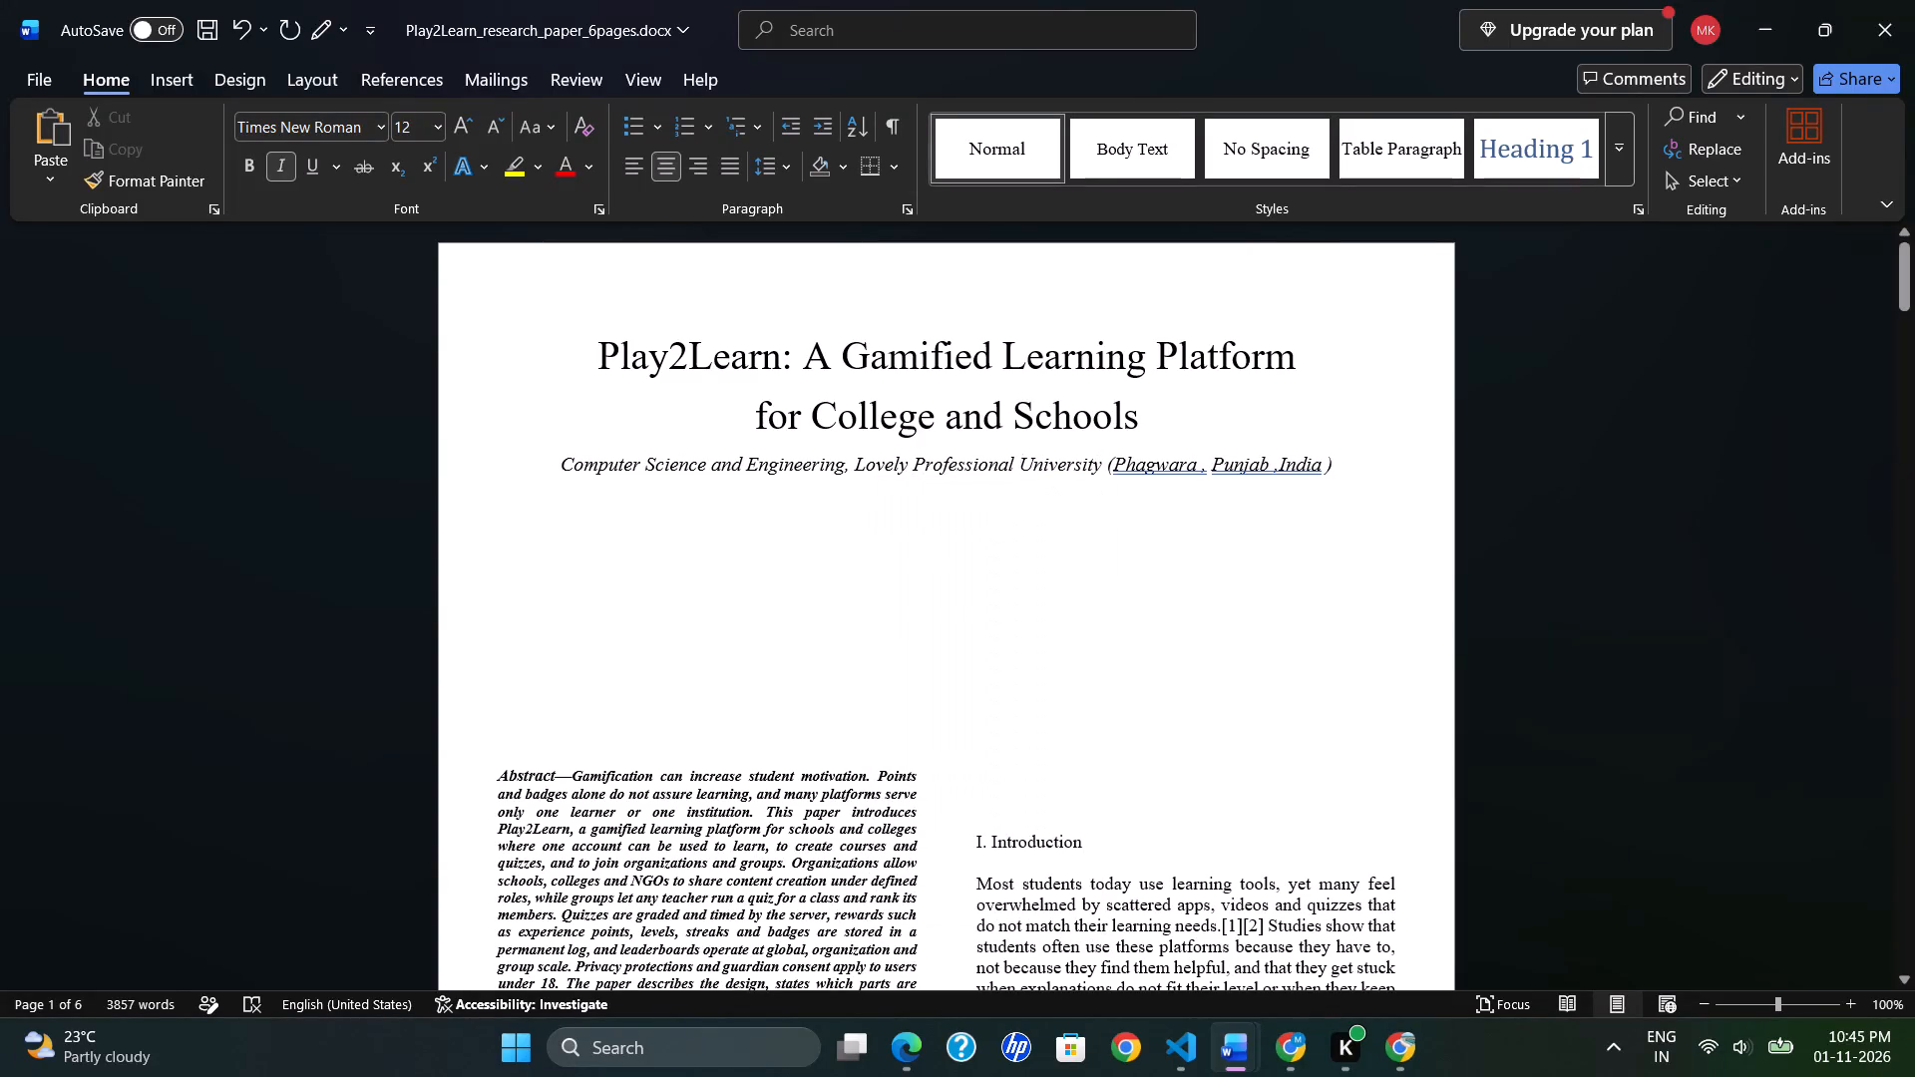
pyautogui.rightClick(1169, 472)
pyautogui.click(1131, 489)
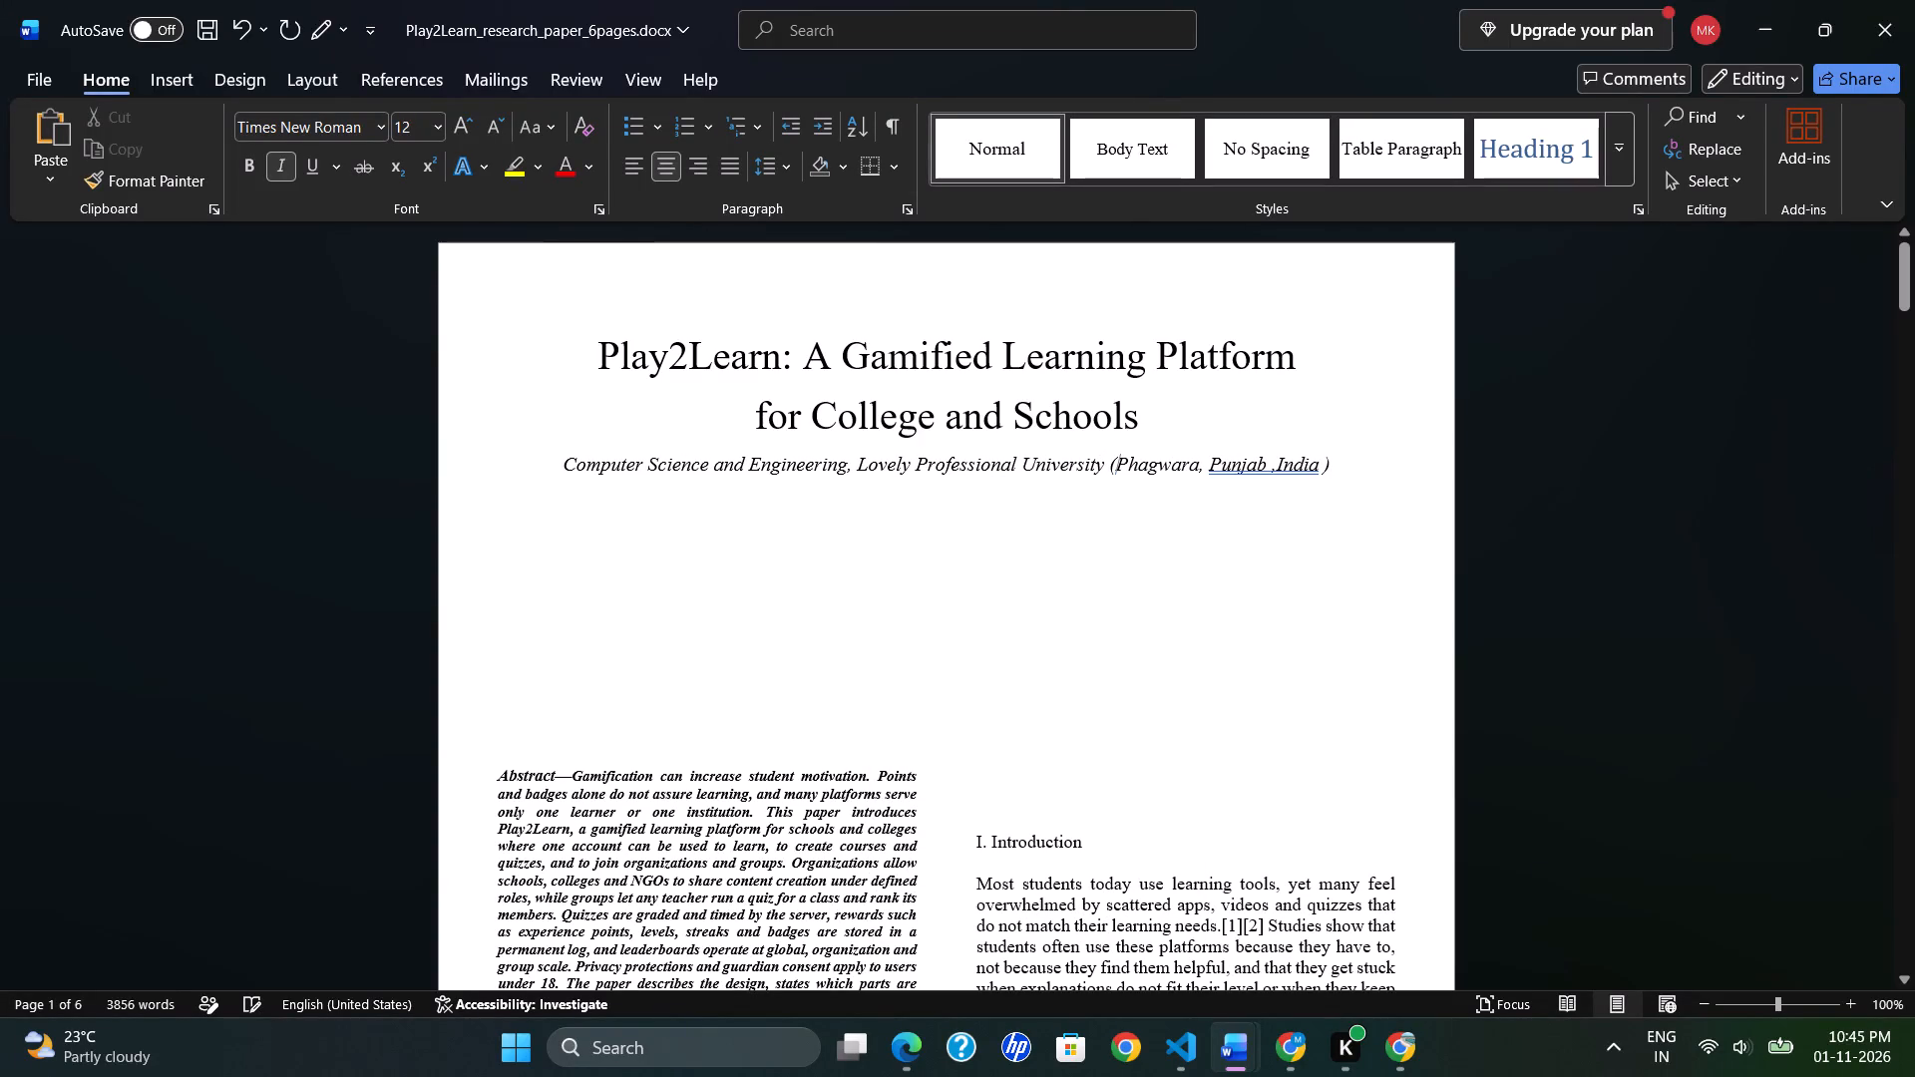
pyautogui.rightClick(1229, 467)
pyautogui.click(1198, 500)
pyautogui.rightClick(1322, 467)
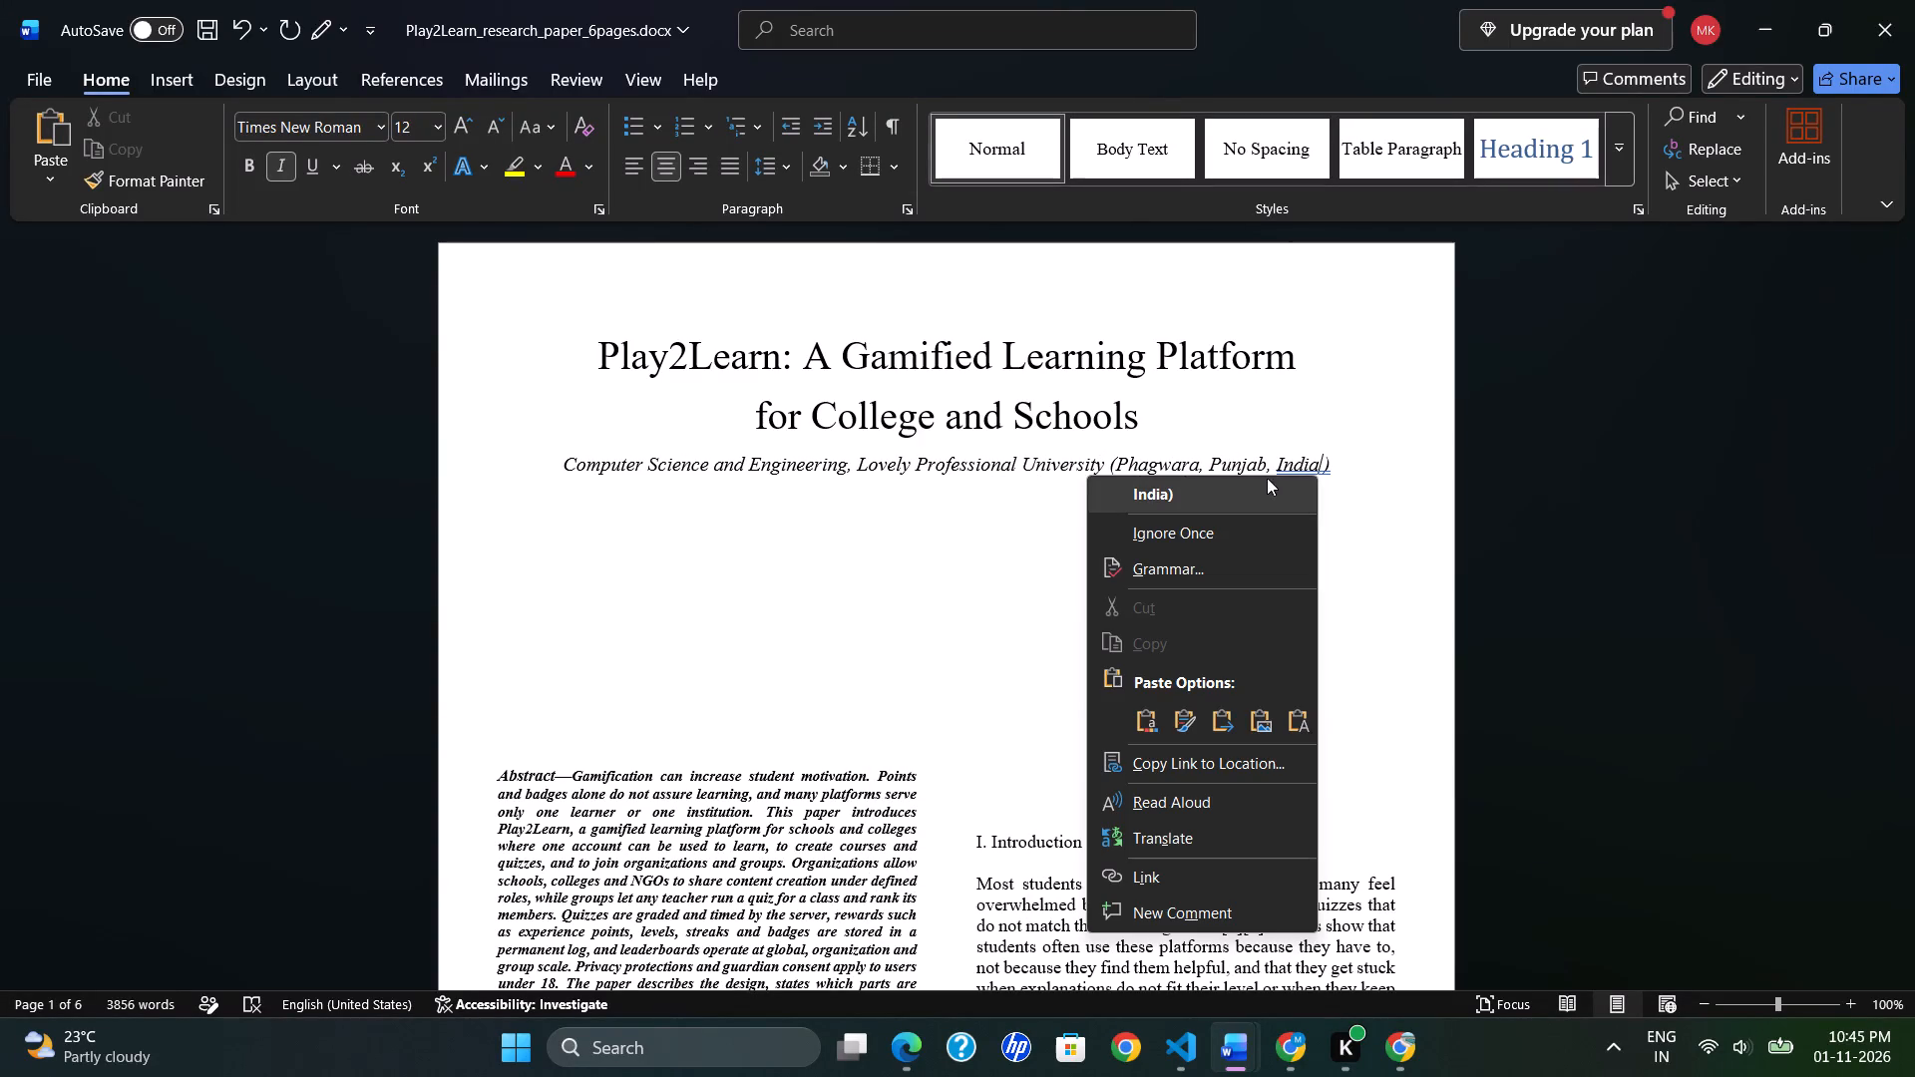
pyautogui.click(1267, 478)
pyautogui.click(1370, 486)
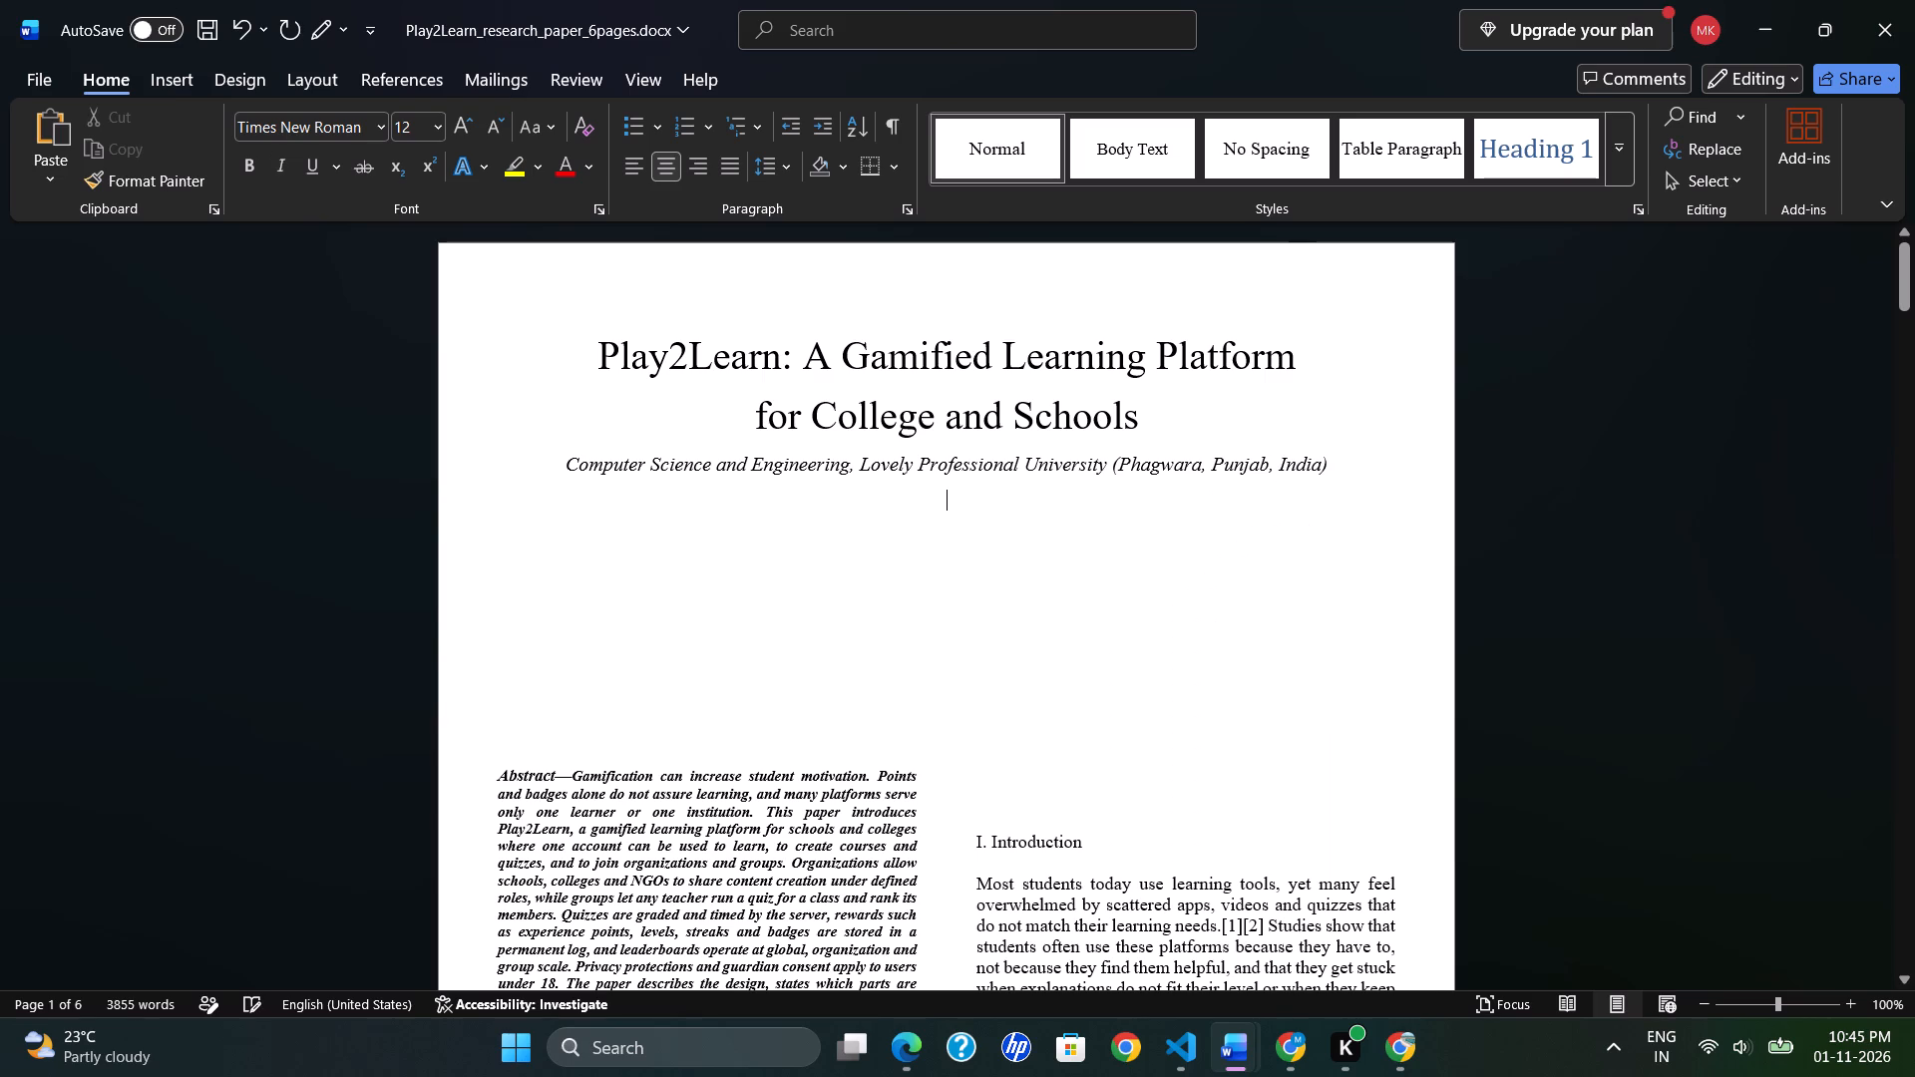
# On the left-aligned line below the affiliation, indent two tab stops, enter "1." with the first author's name, and start a new line.
pyautogui.keyDown('ctrl'); pyautogui.scroll(-3, 1176, 545); pyautogui.keyUp('ctrl')
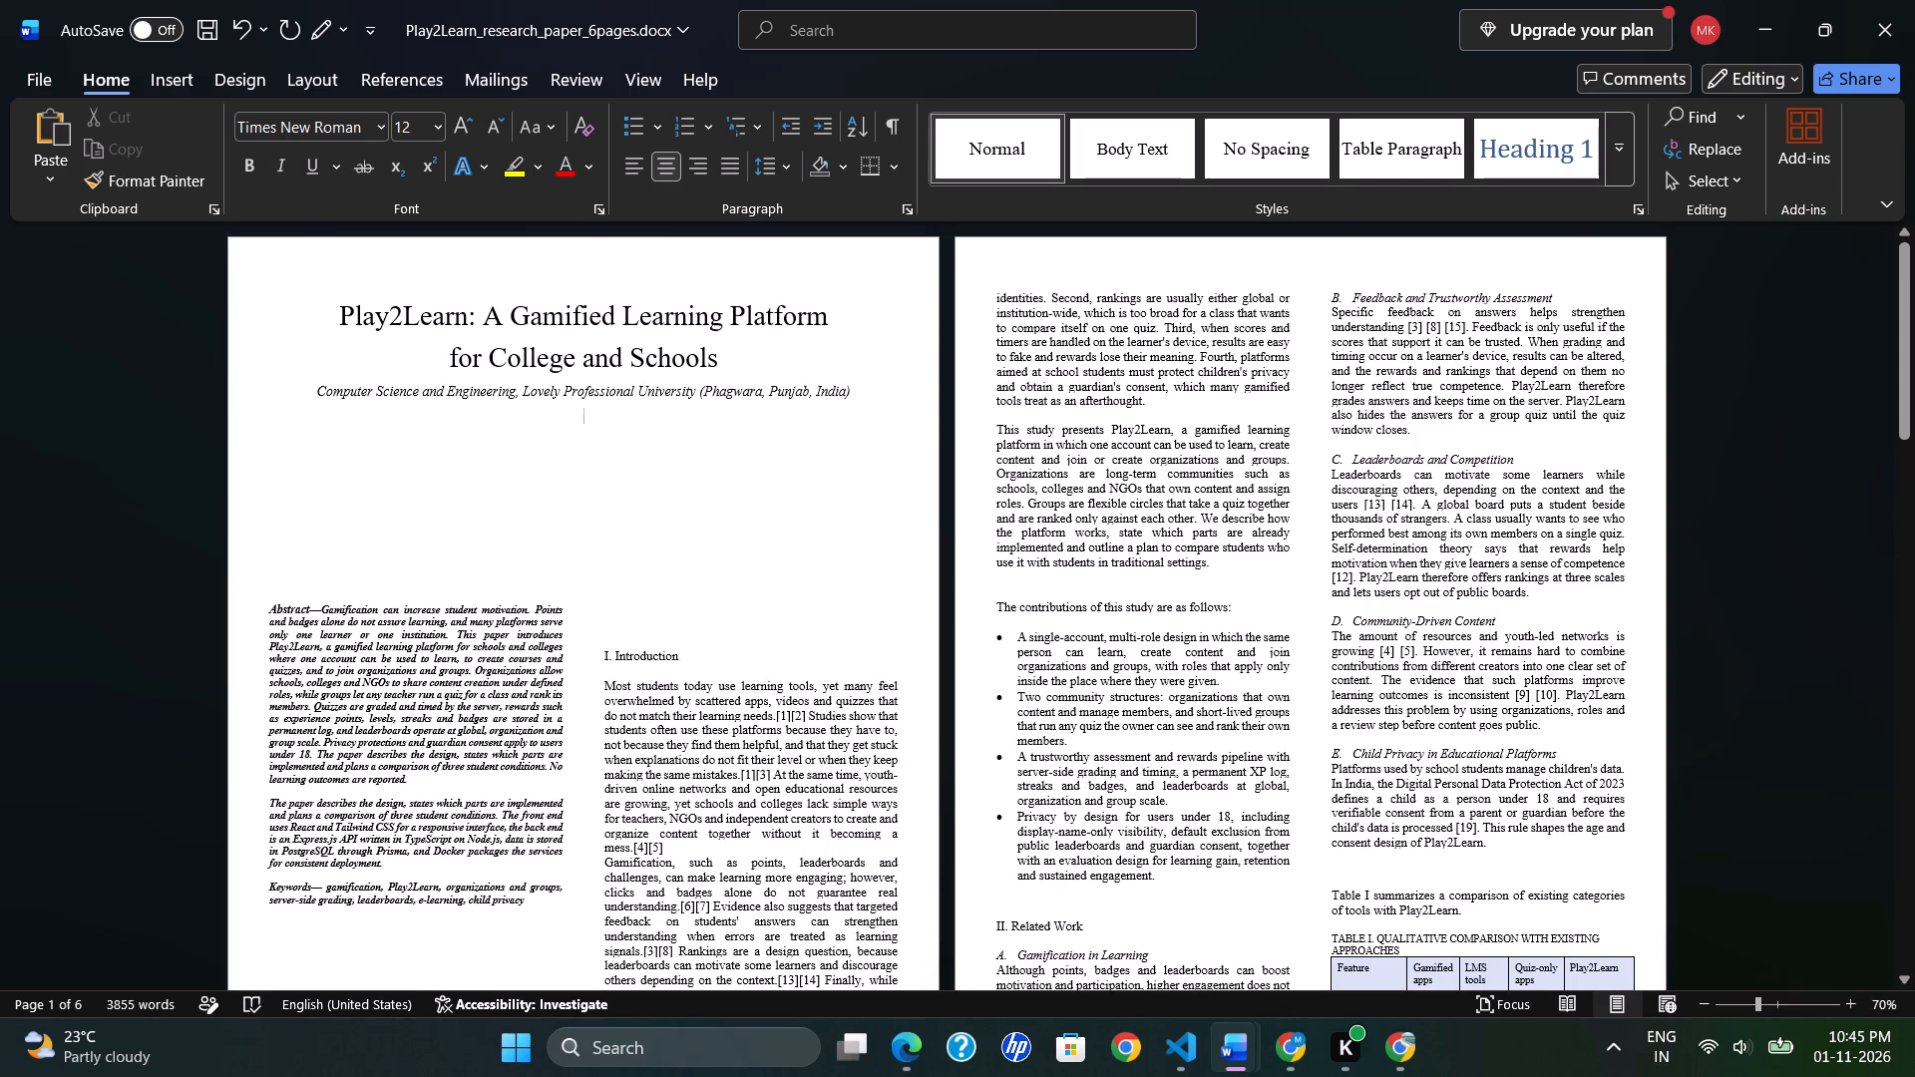
pyautogui.scroll(-1, 769, 715)
pyautogui.scroll(1, 769, 715)
pyautogui.press('BackSpace')
pyautogui.press('Tab')
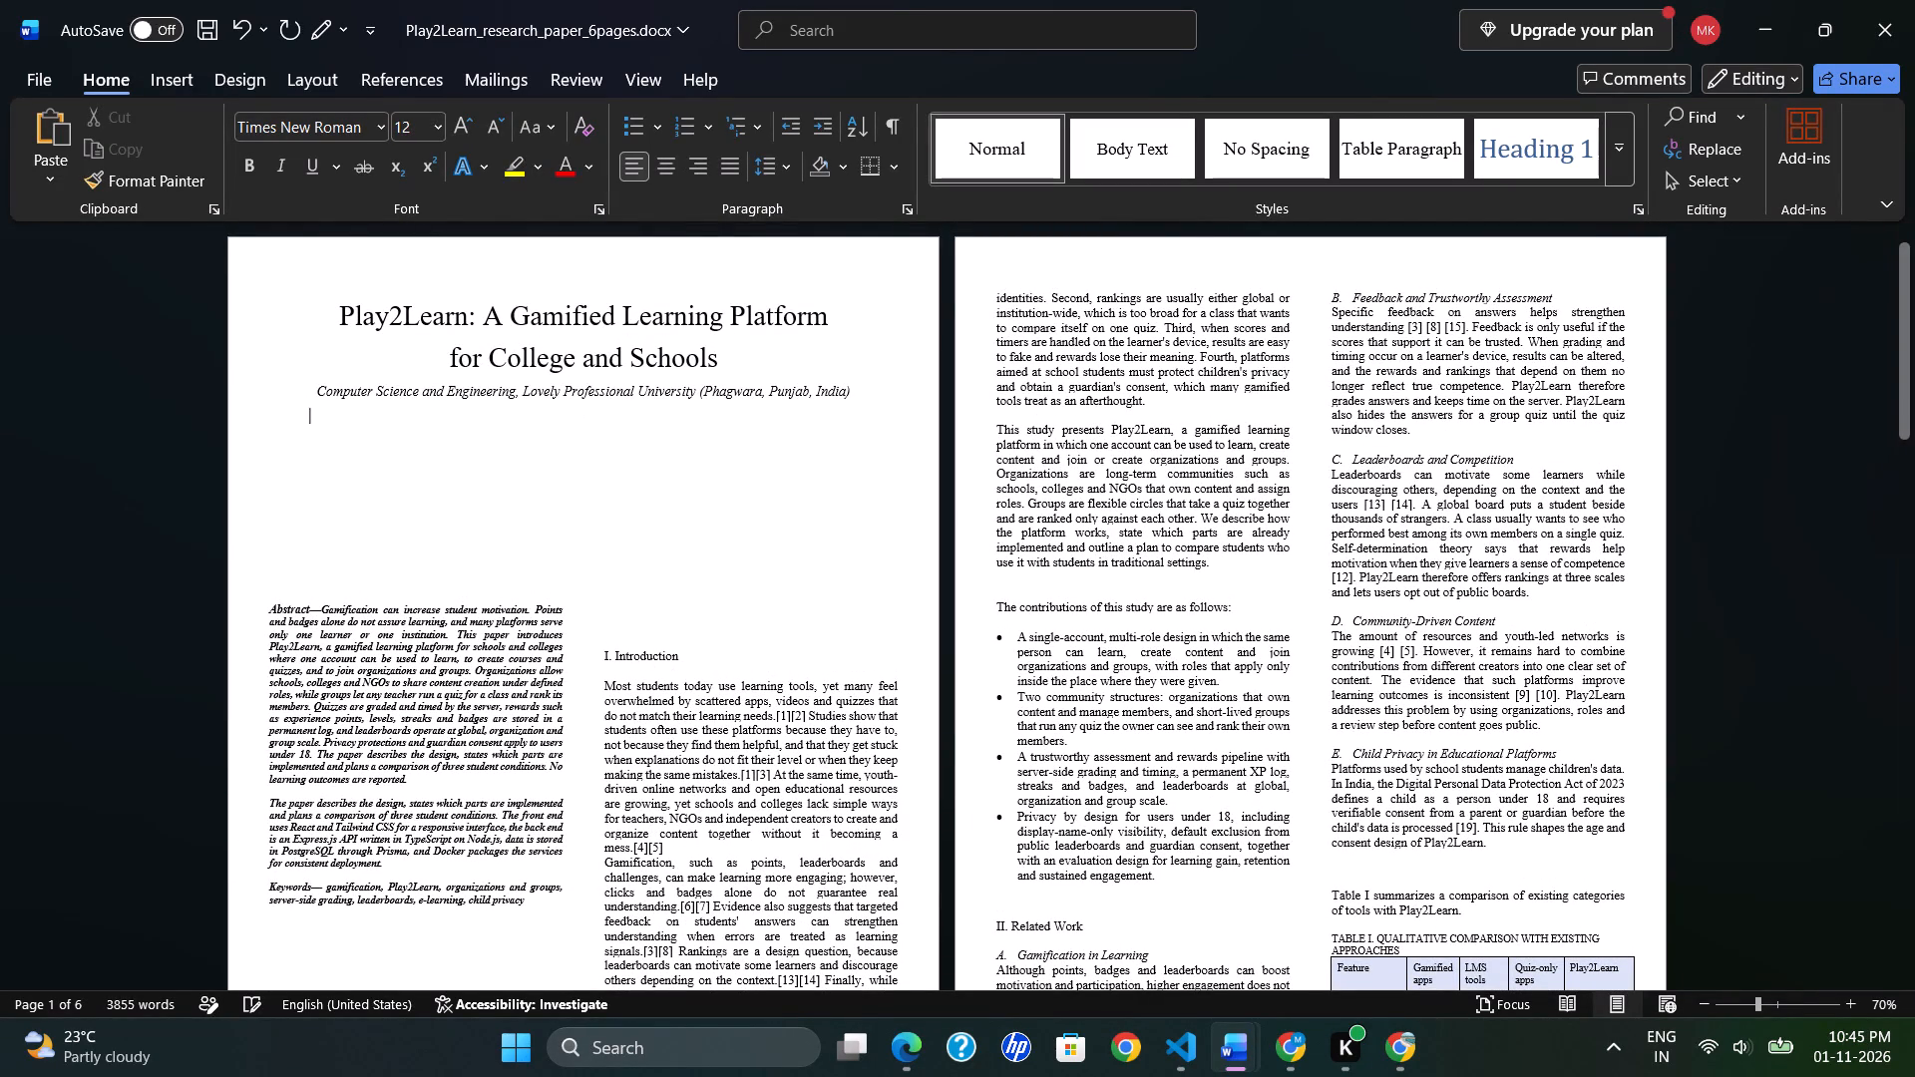
pyautogui.press('Tab')
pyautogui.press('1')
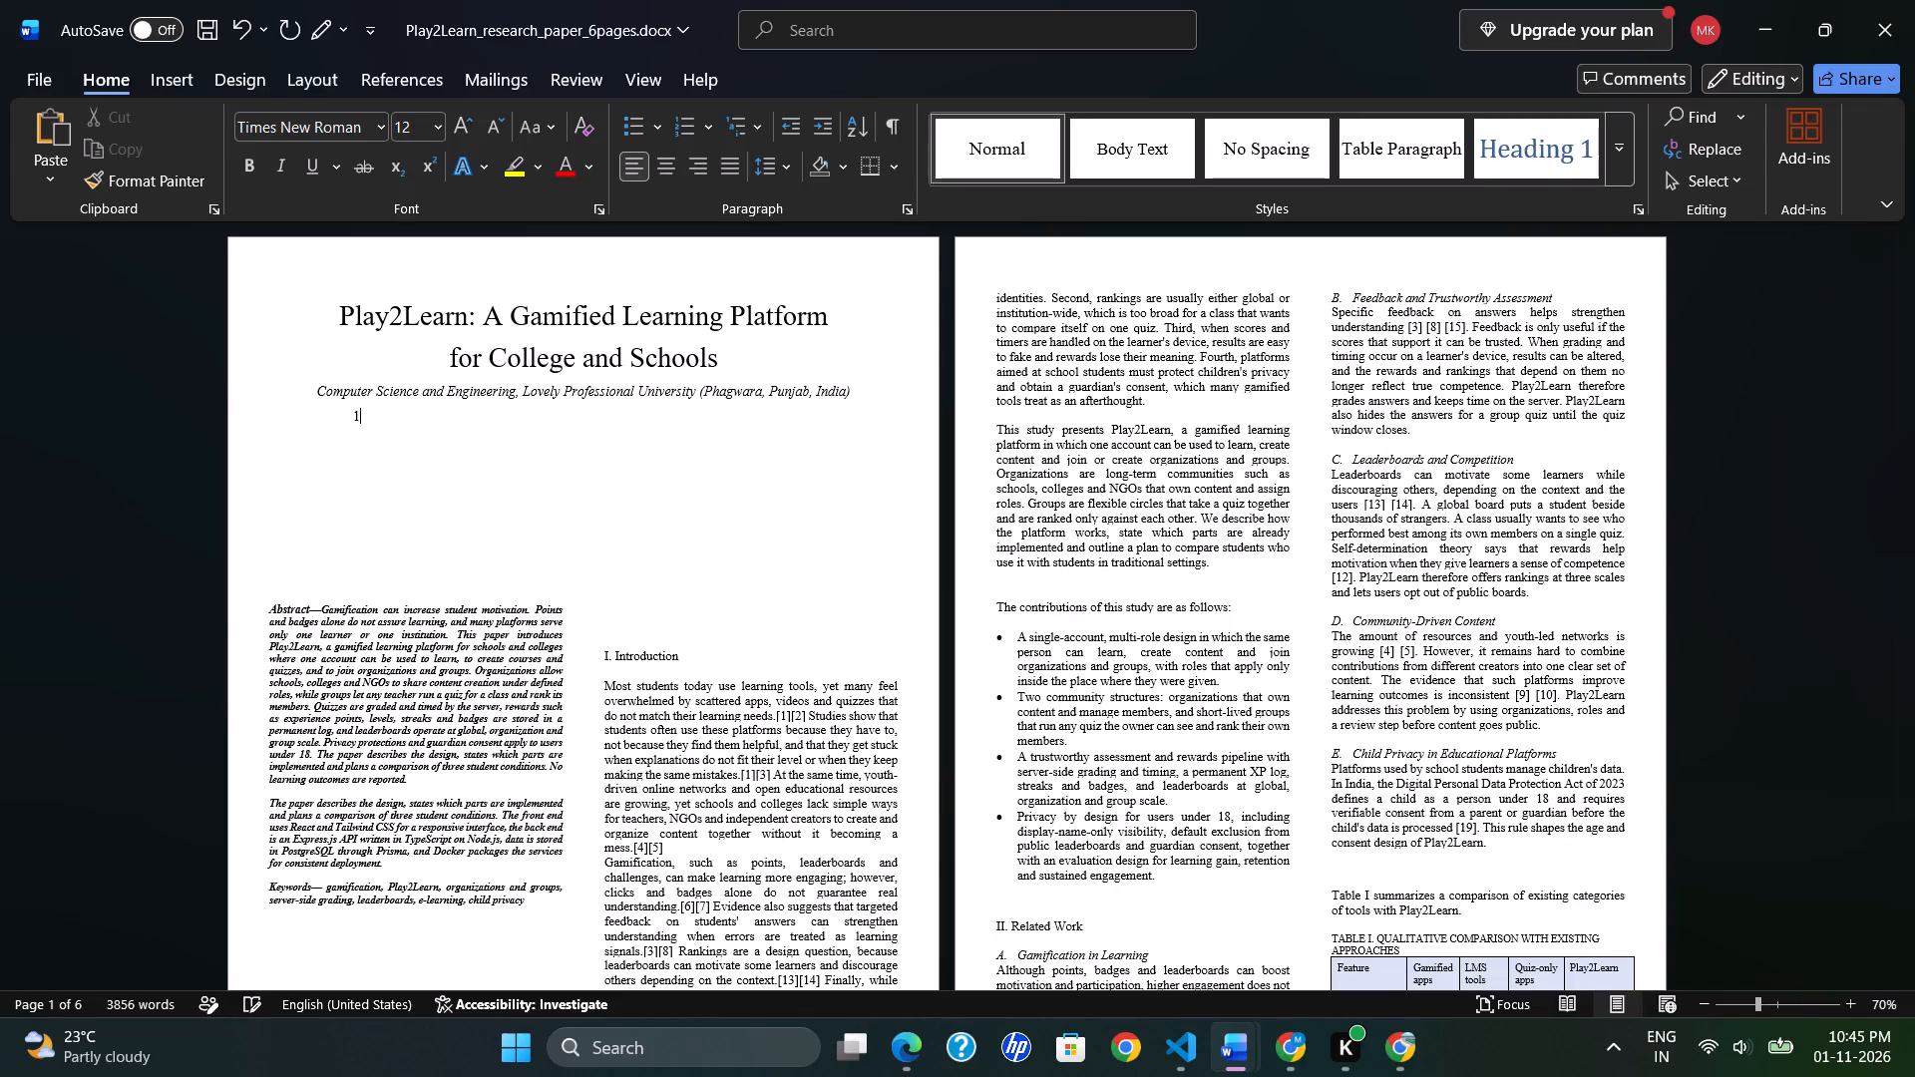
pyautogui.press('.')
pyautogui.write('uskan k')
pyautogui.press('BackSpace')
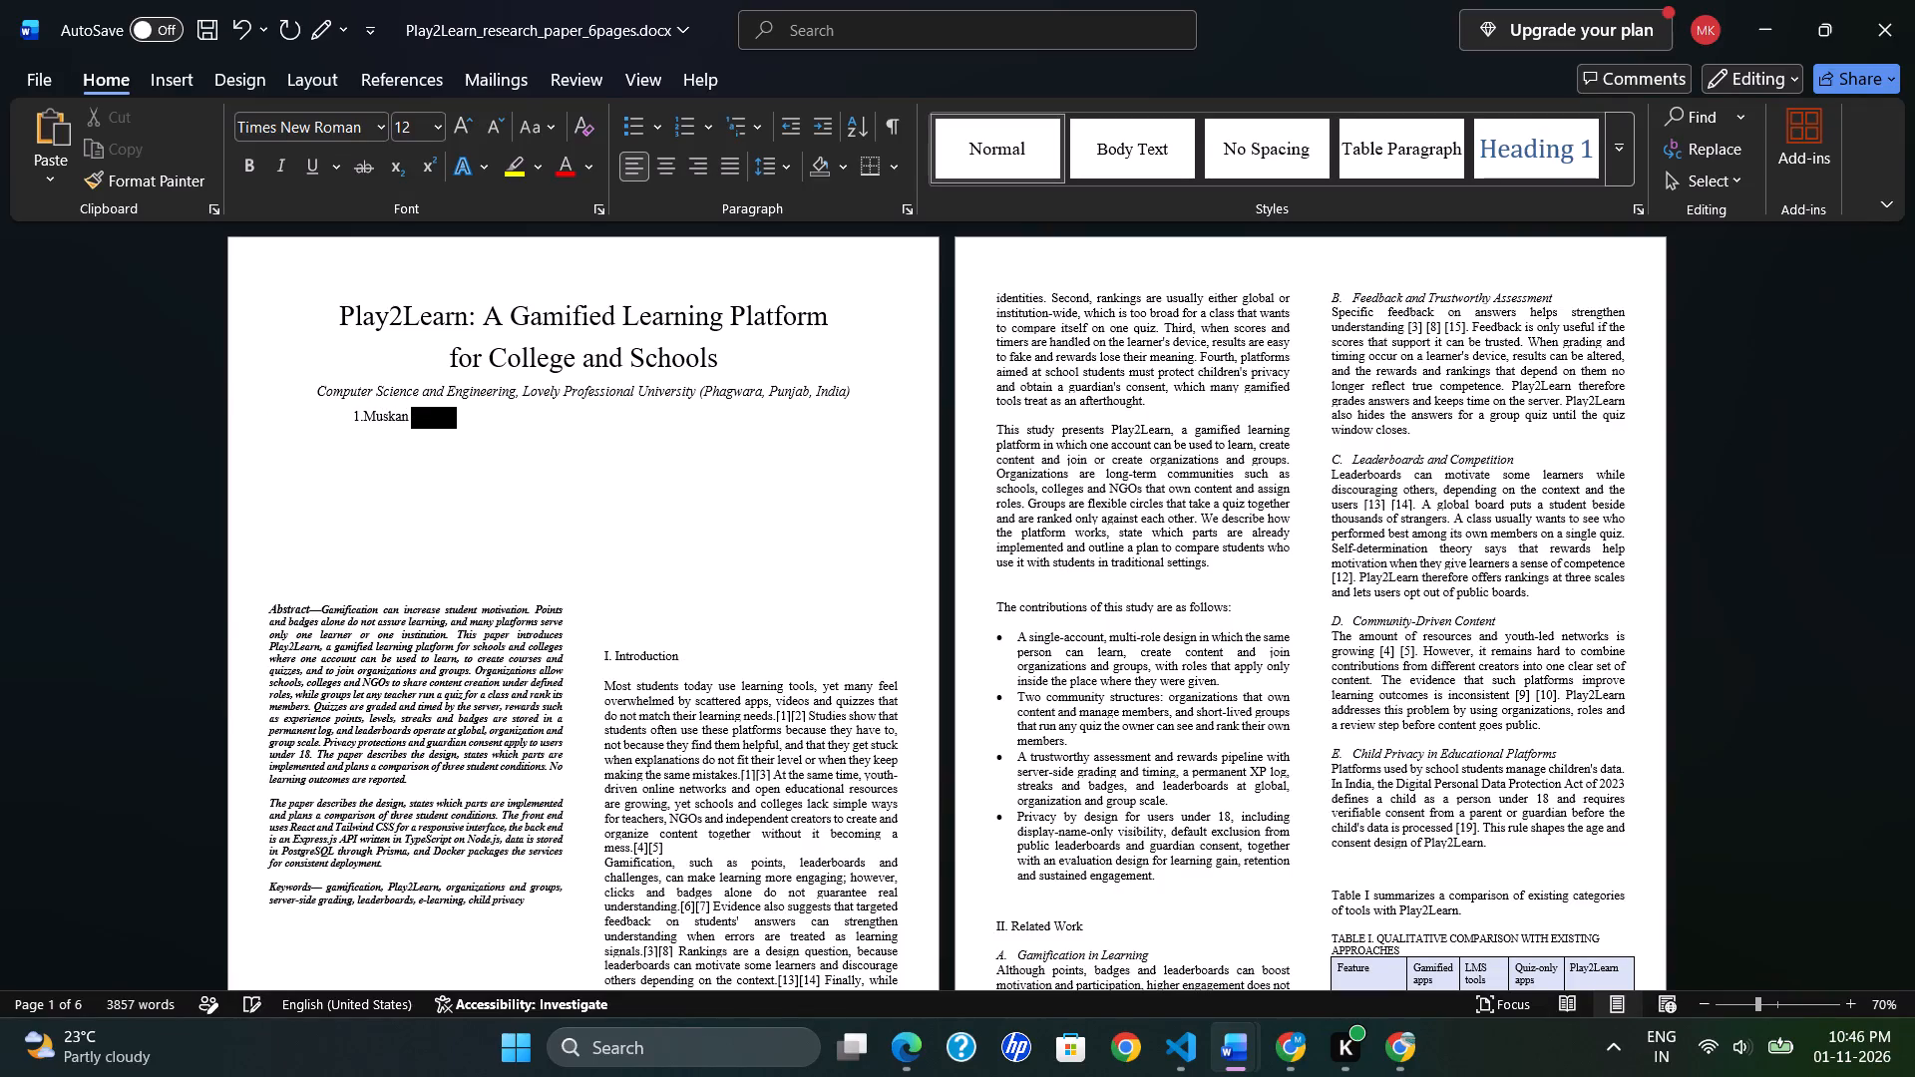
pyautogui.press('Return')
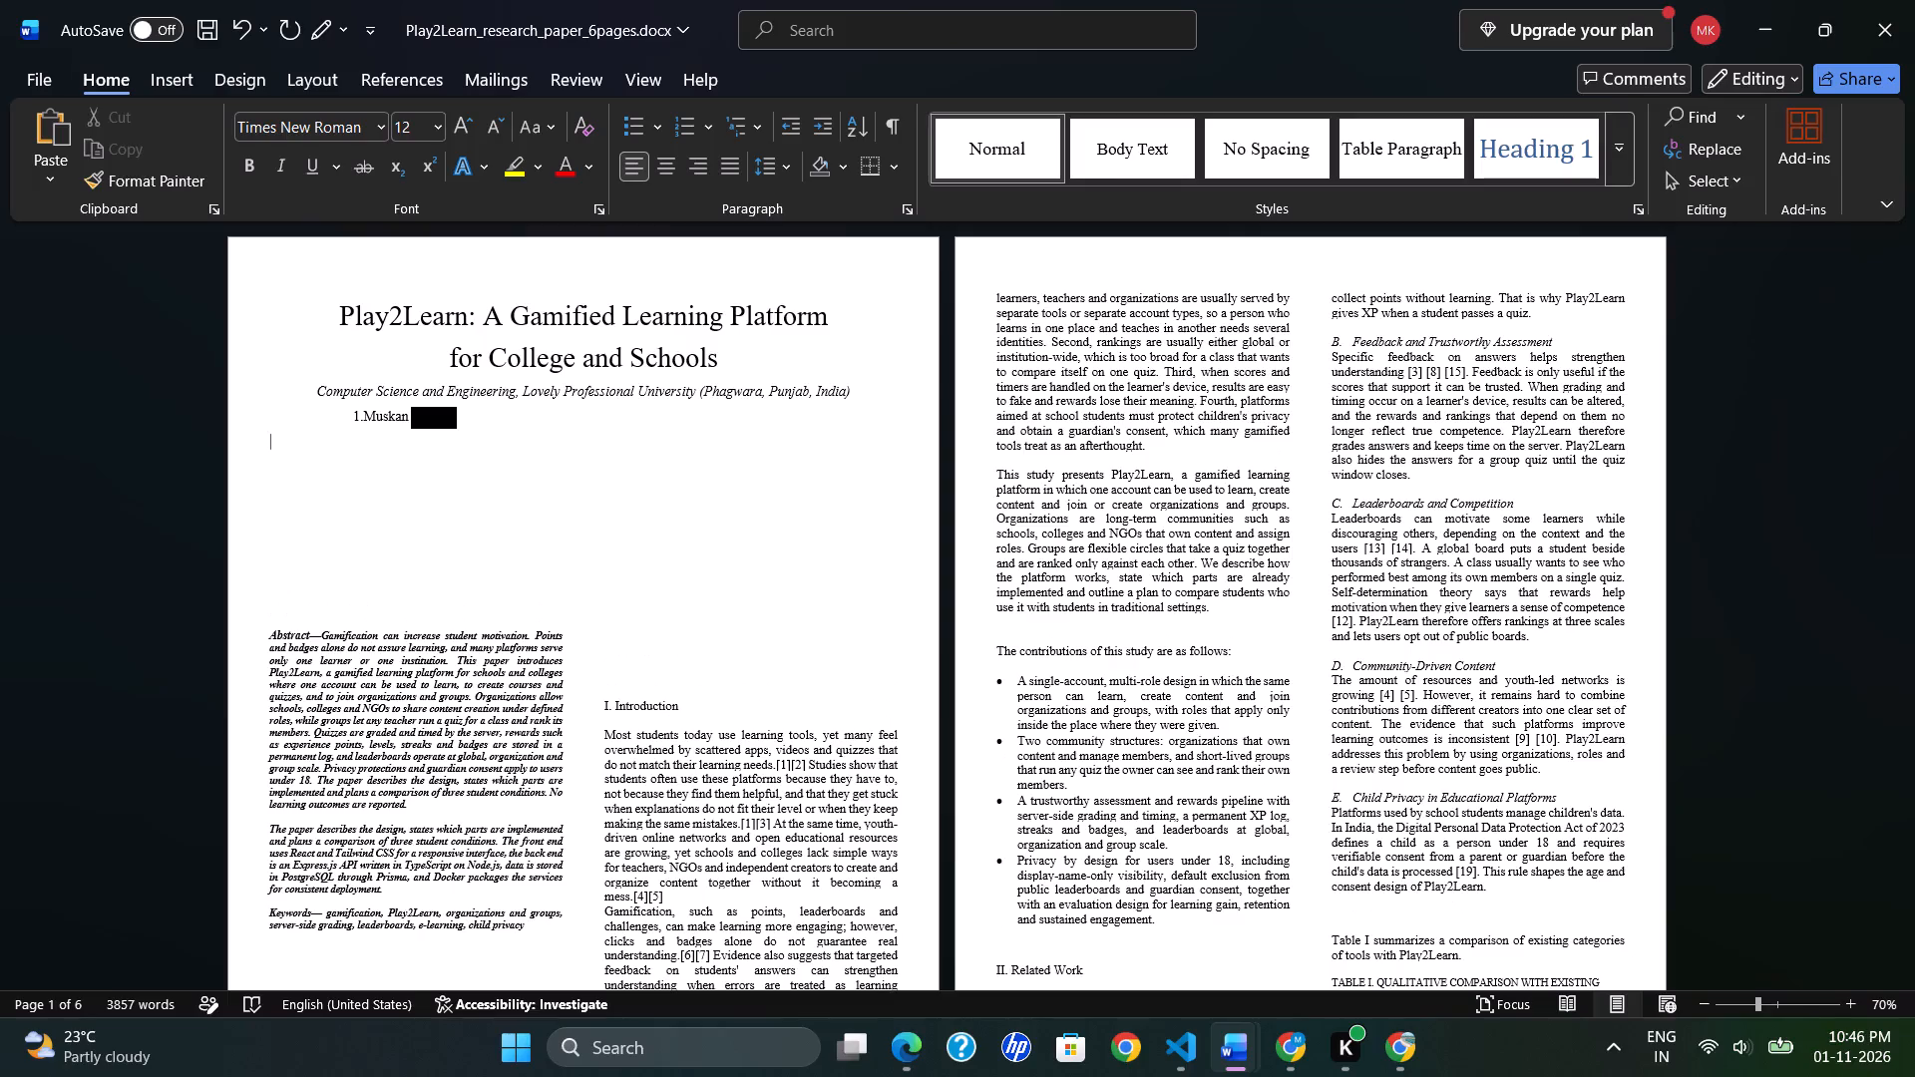
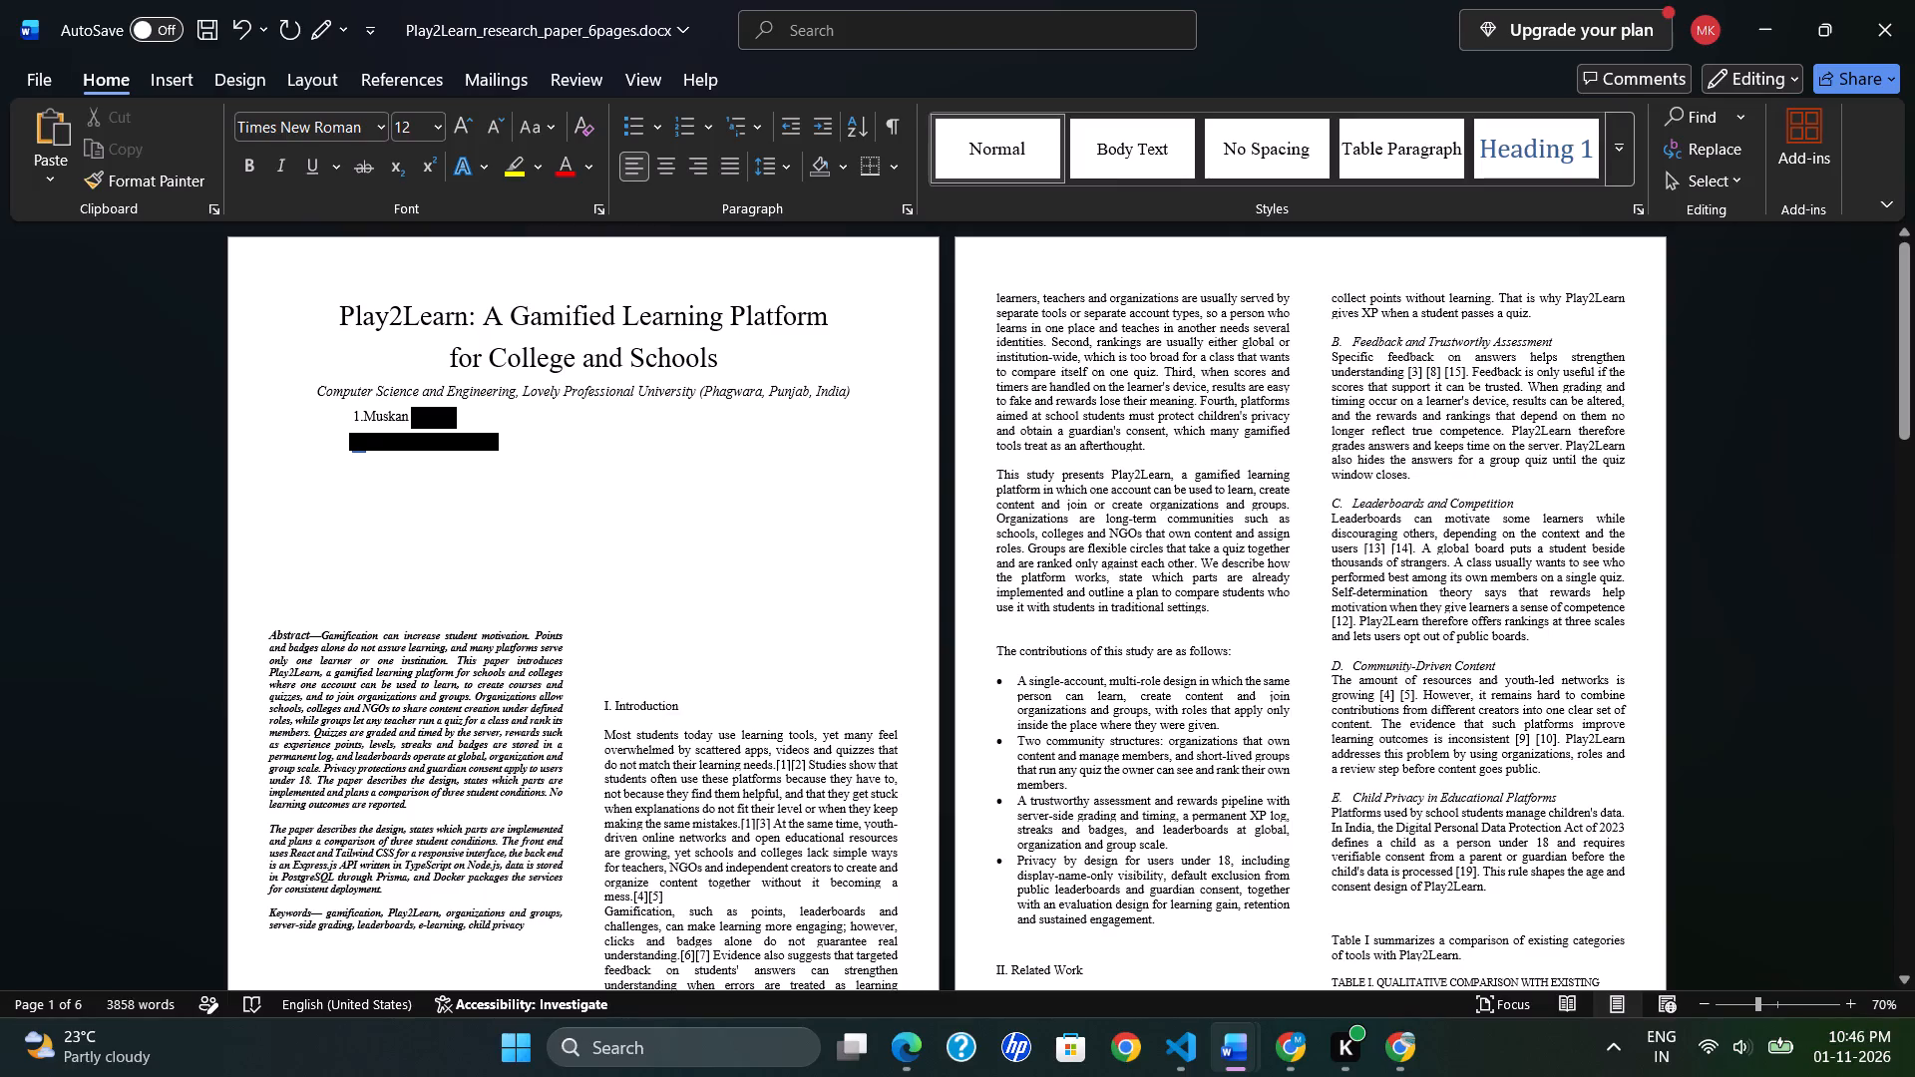
# Join the line below the first author's name onto the name's line, correcting its spacing and final letter "m".
pyautogui.press('BackSpace')
pyautogui.press('BackSpace')
pyautogui.press('BackSpace')
pyautogui.press('BackSpace')
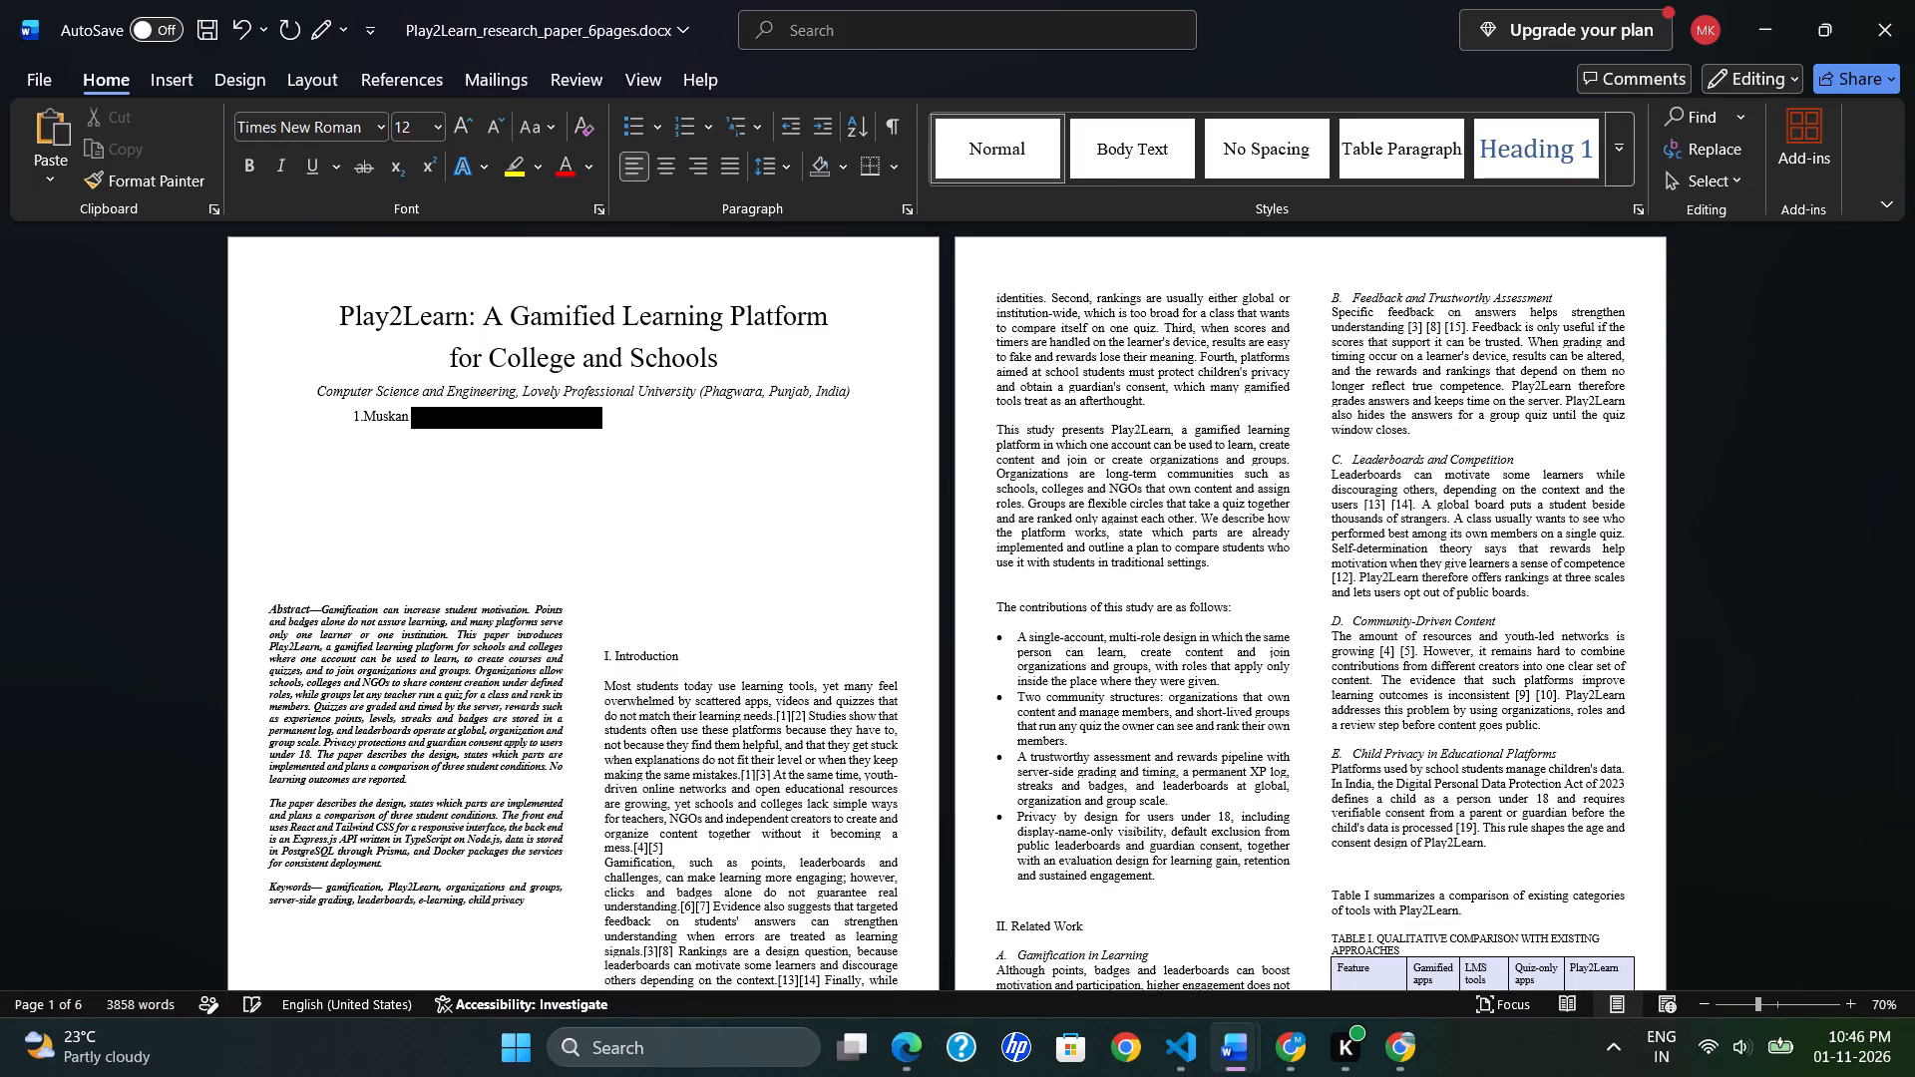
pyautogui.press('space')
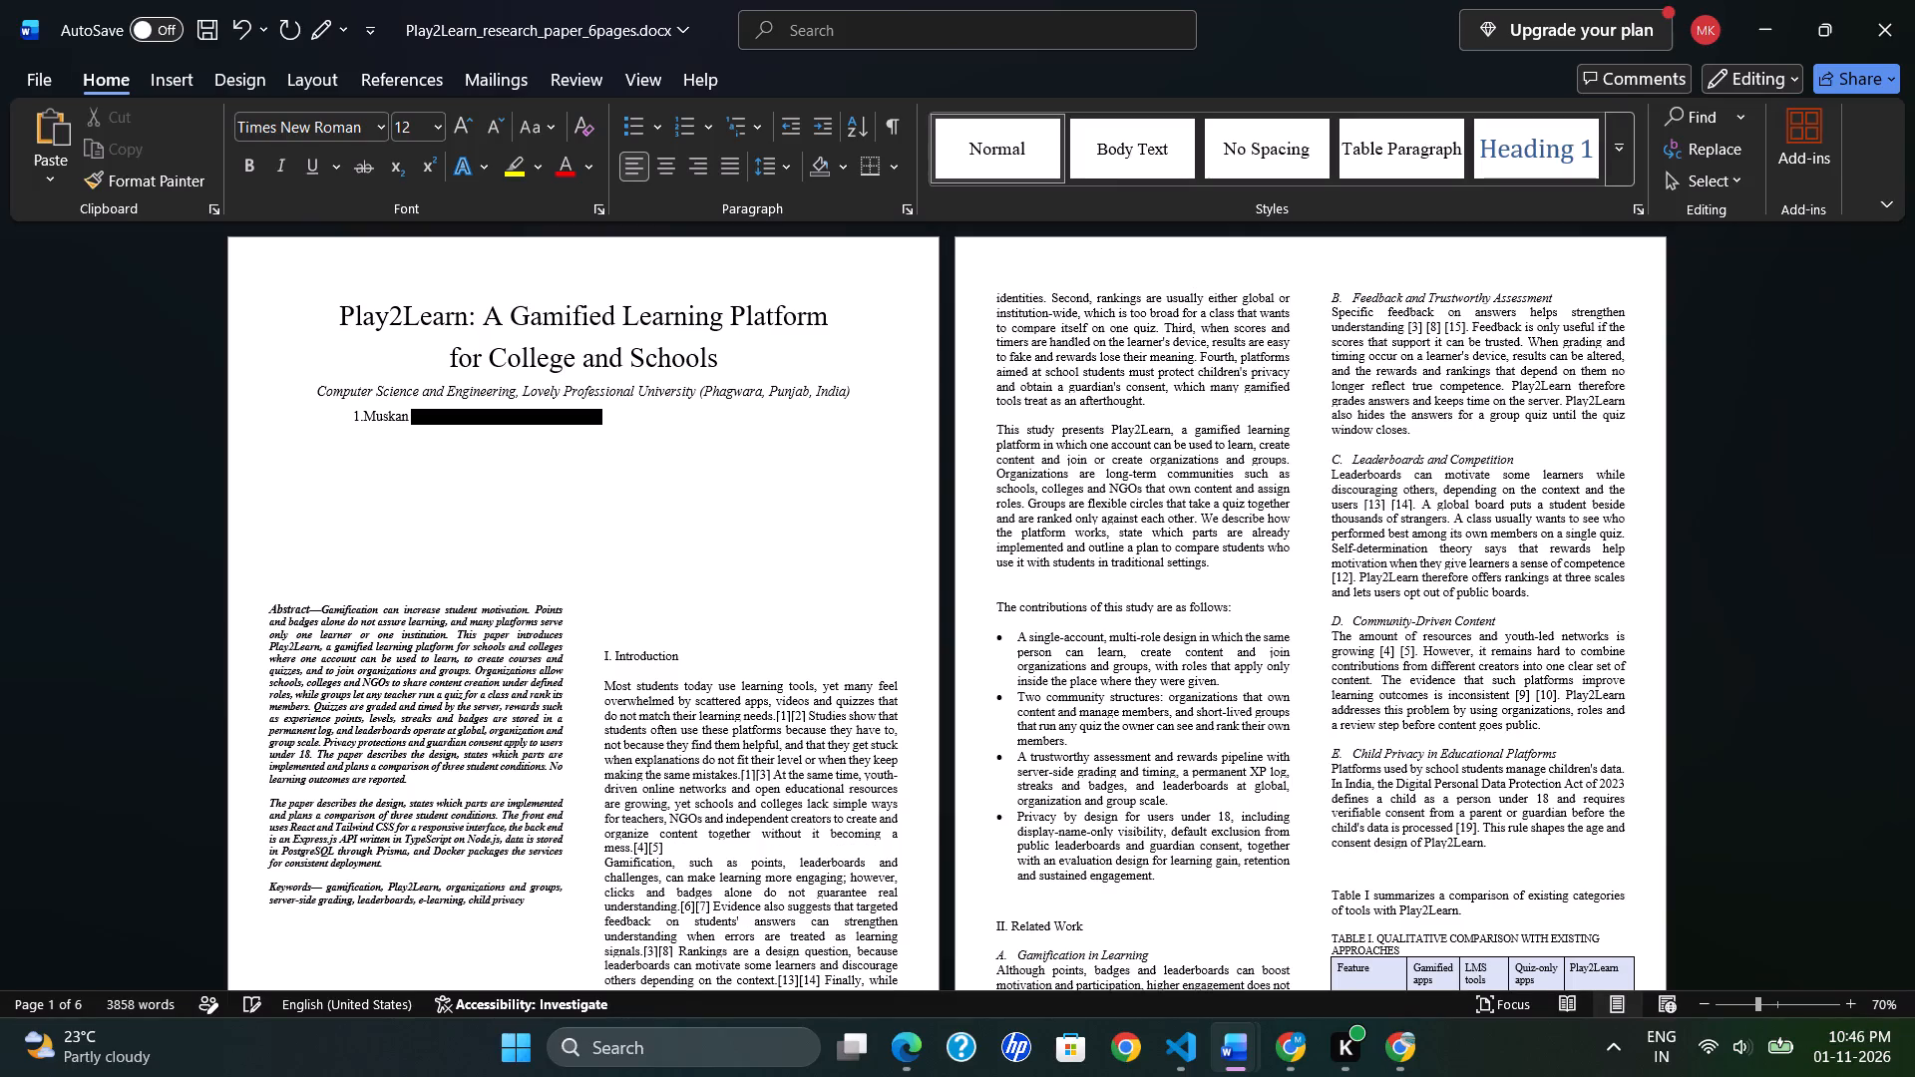
pyautogui.press('Right')
pyautogui.press('BackSpace')
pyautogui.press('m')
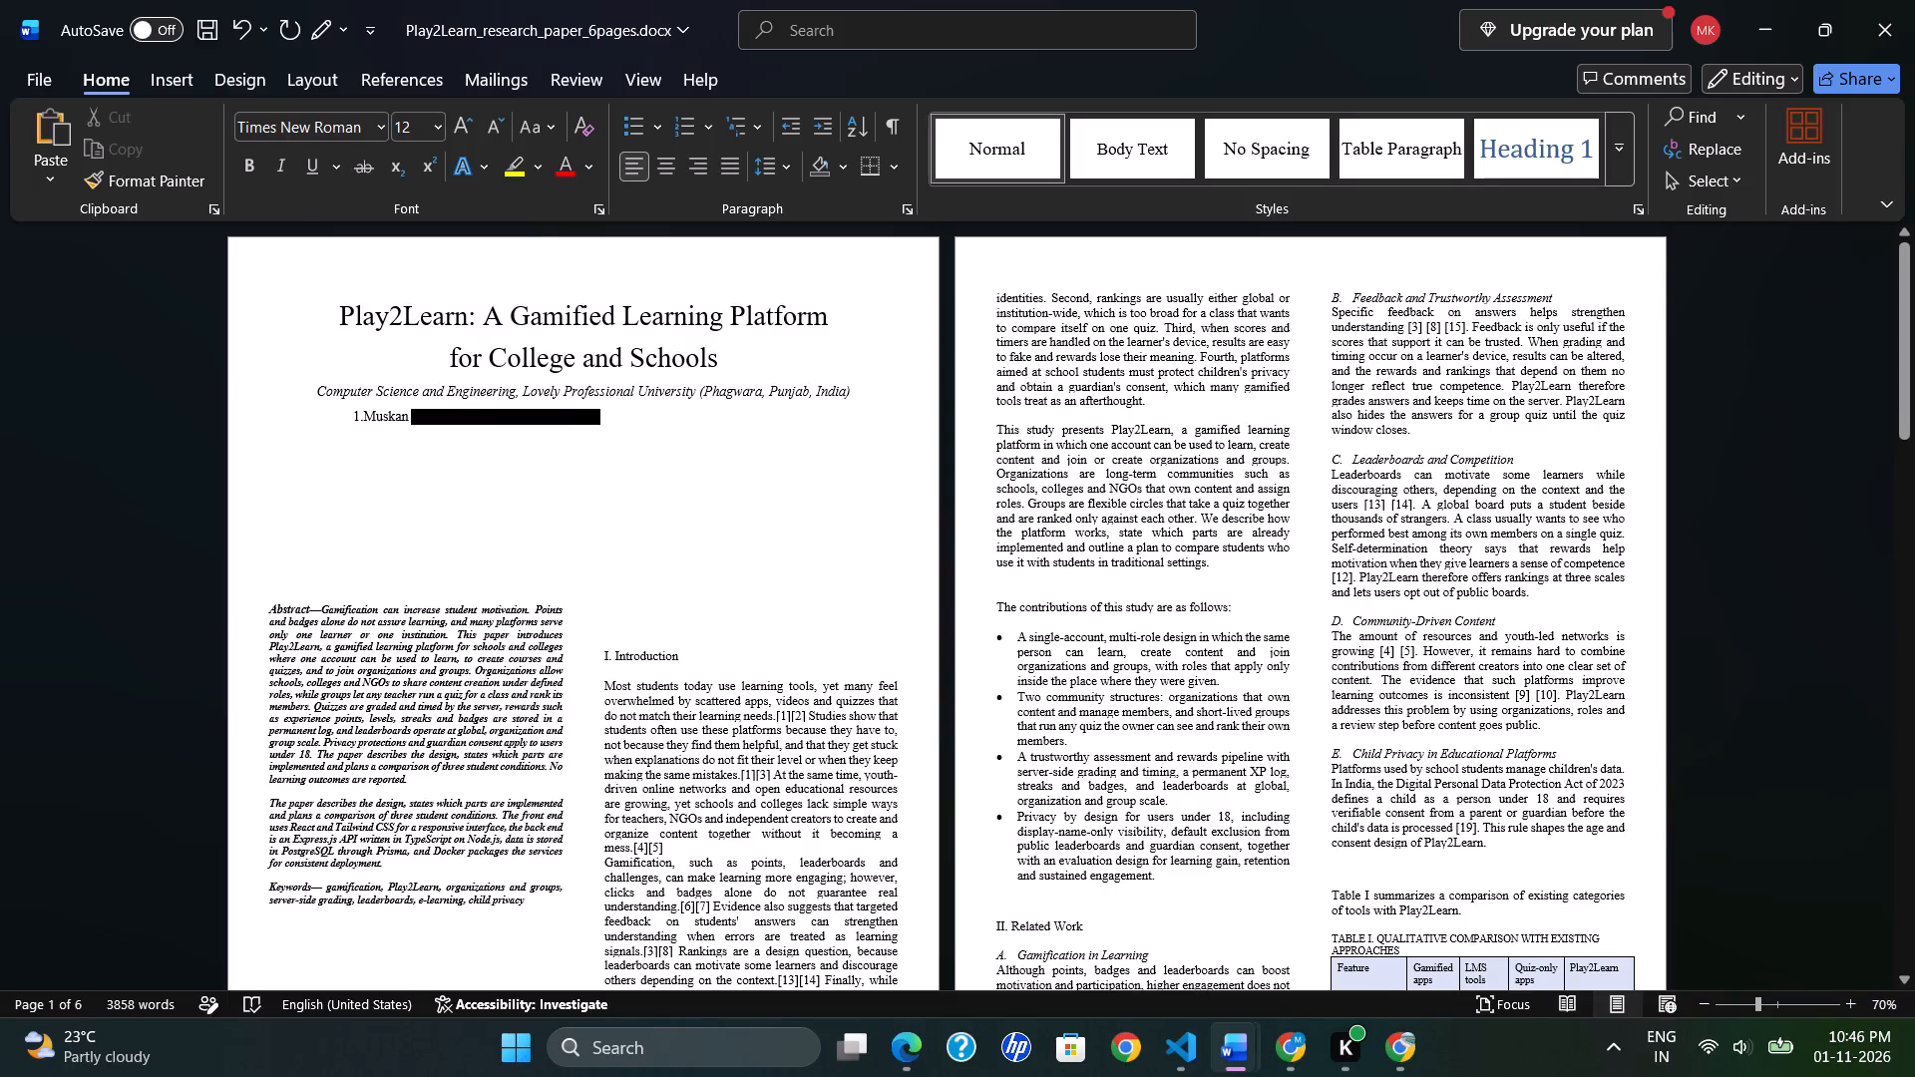
# Enclose the detail following the first author's name in parentheses.
pyautogui.click(456, 413)
pyautogui.hotkey('shift', '(')
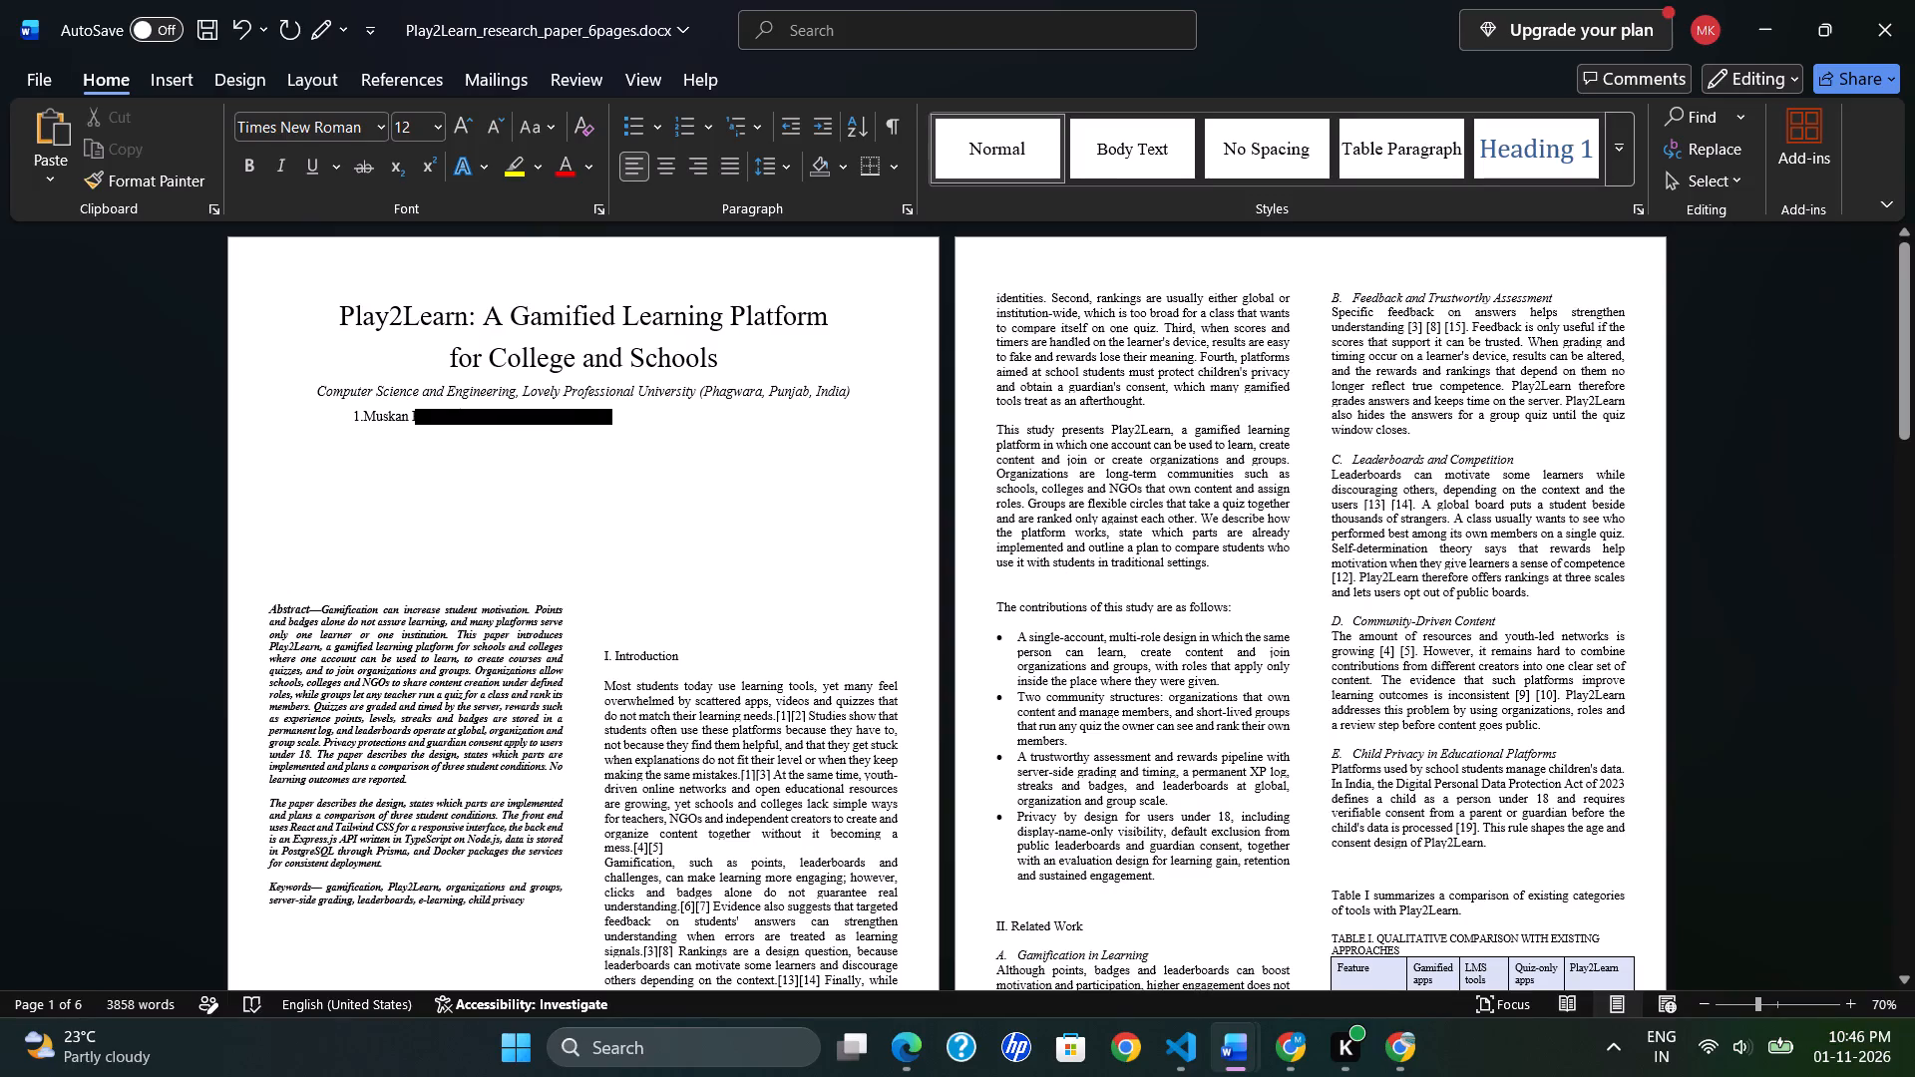
pyautogui.click(612, 415)
pyautogui.hotkey('shift', ')')
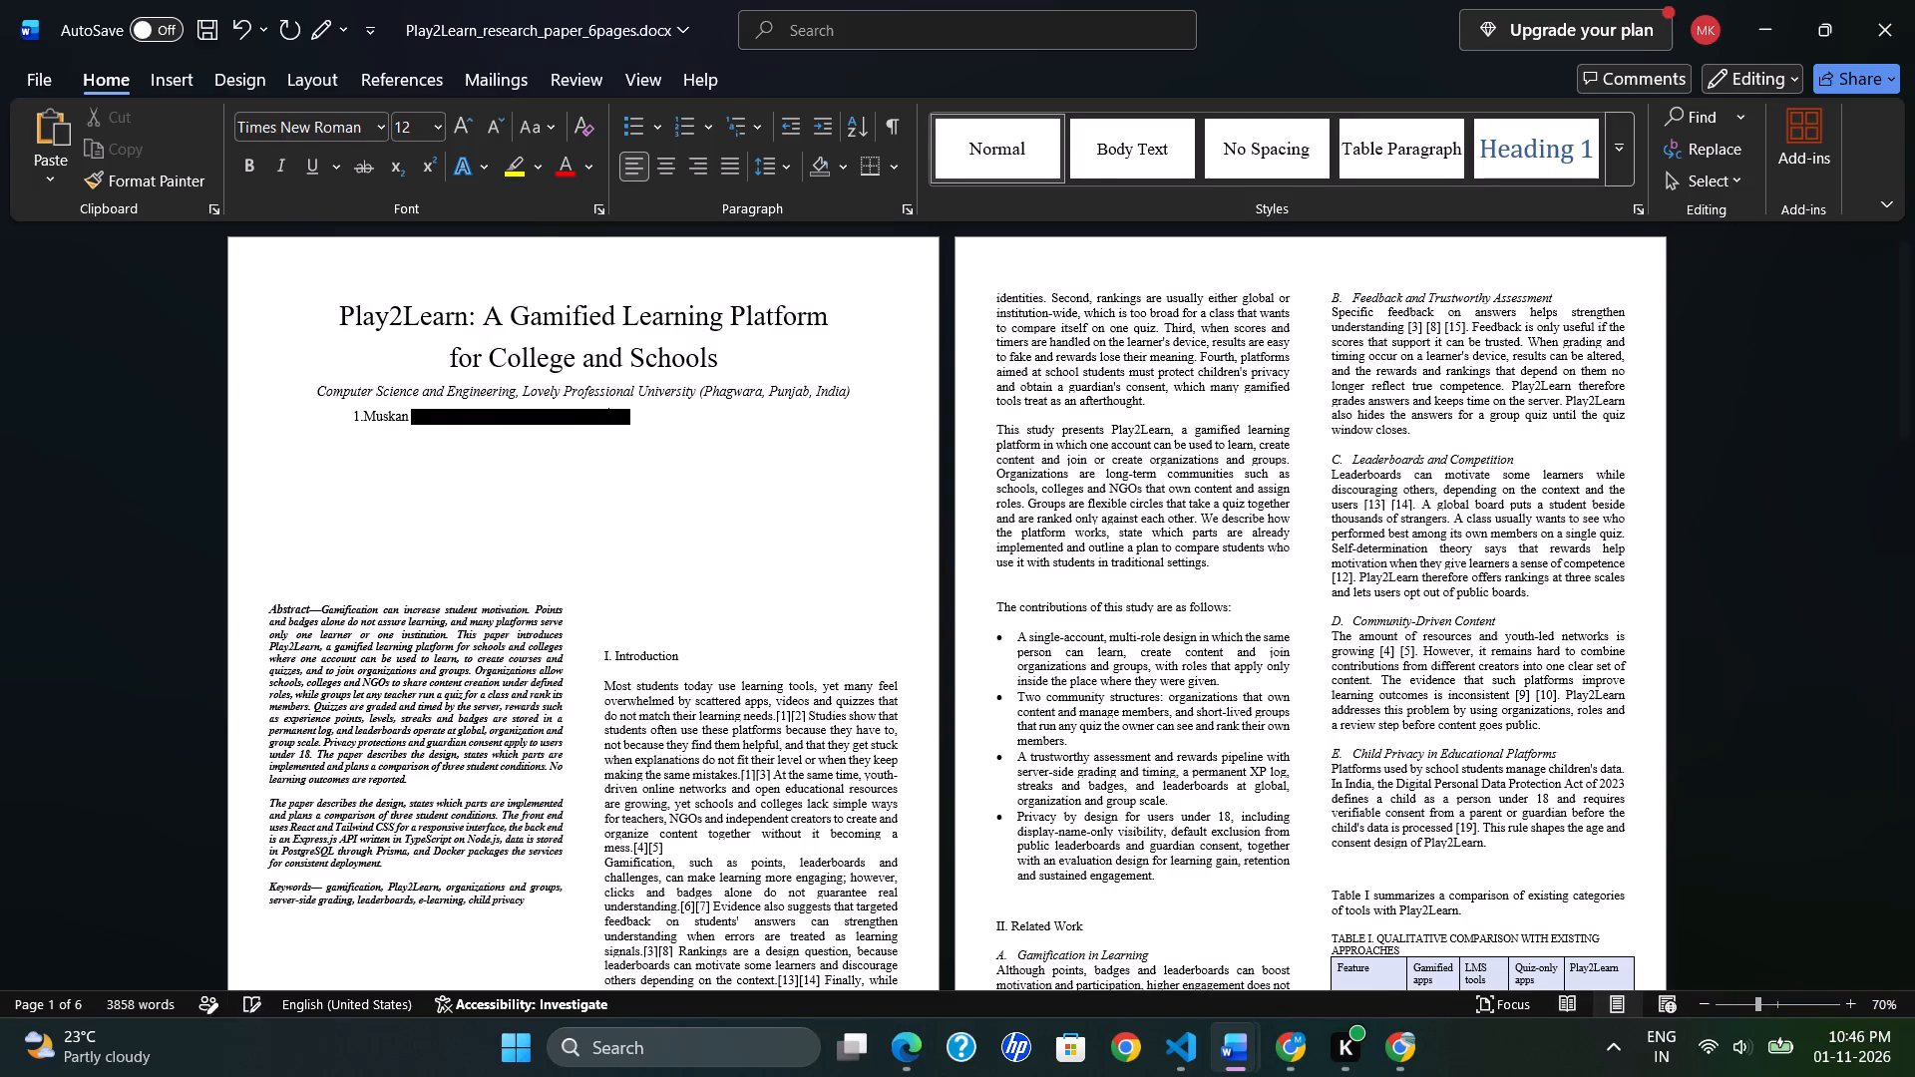
# Insert the first author's registration number between "1." and the name, with a space on each side.
pyautogui.click(360, 416)
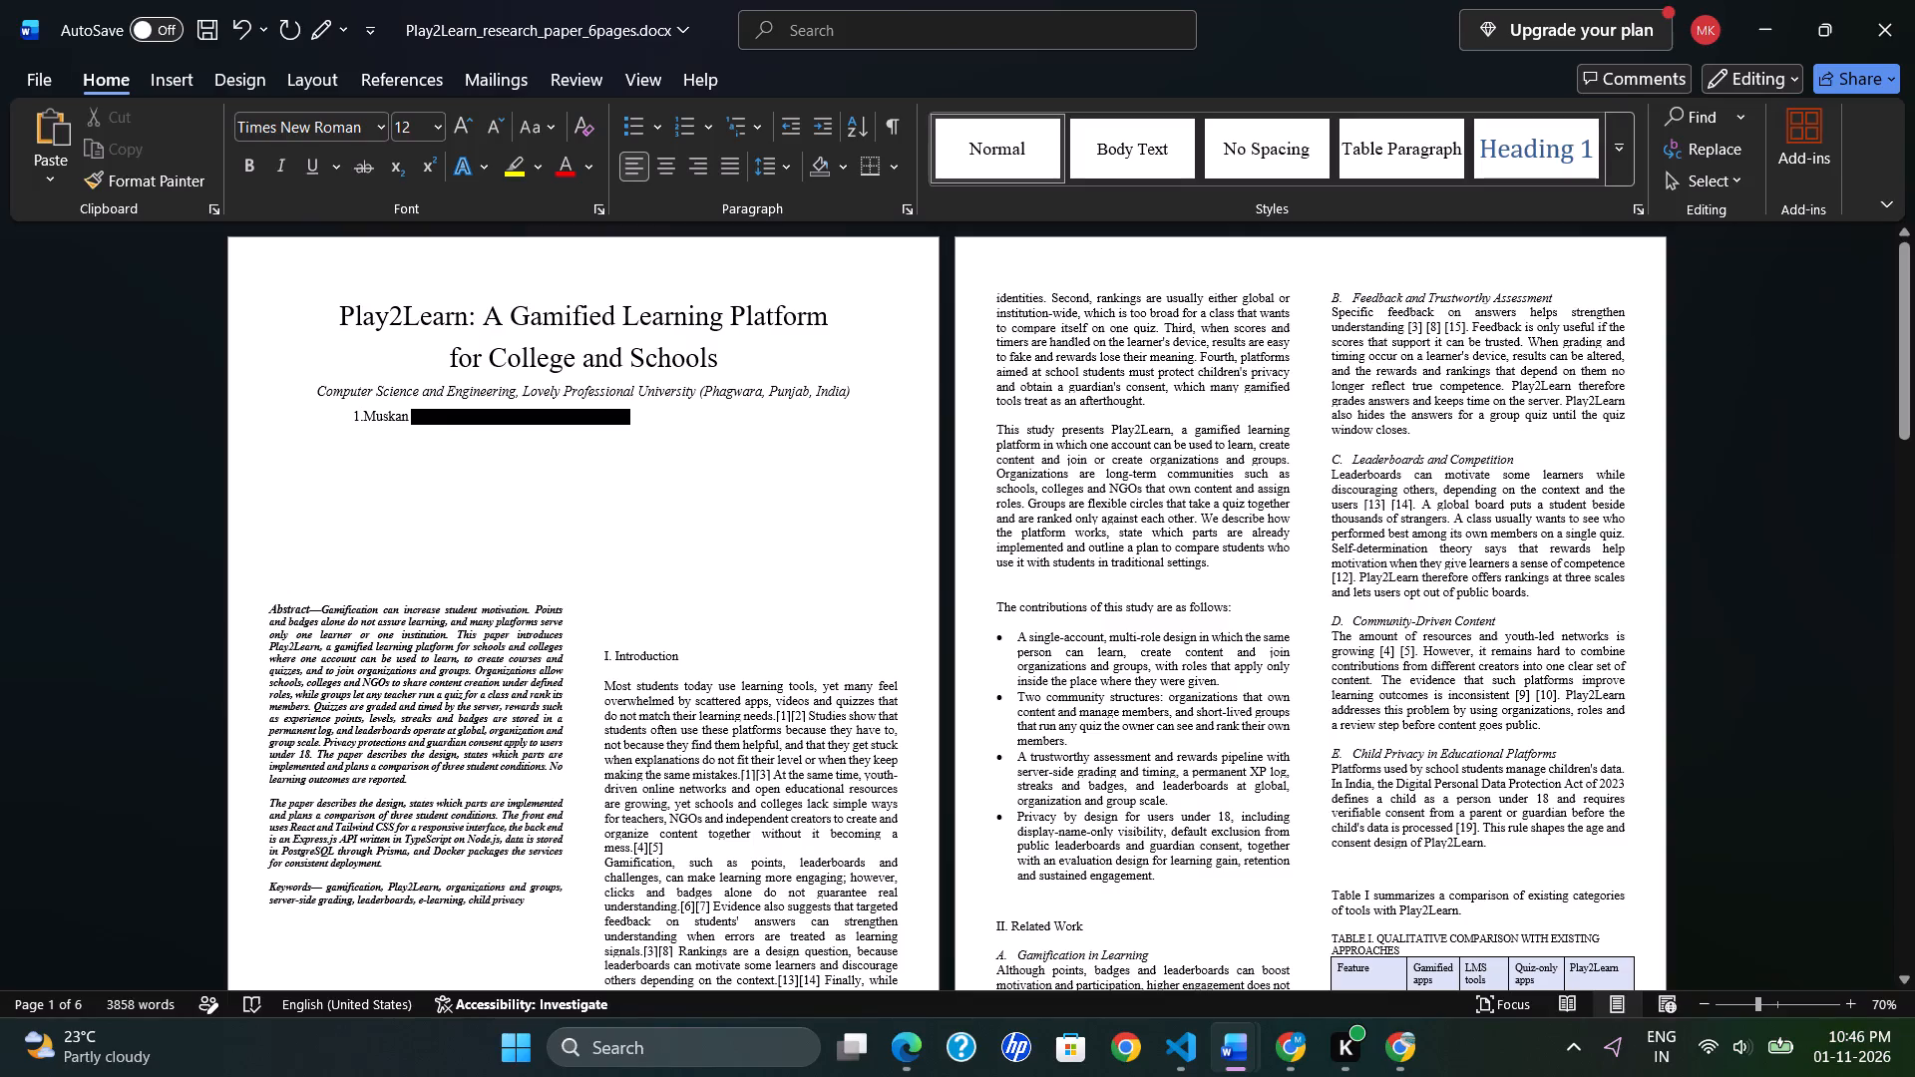
pyautogui.press('Right')
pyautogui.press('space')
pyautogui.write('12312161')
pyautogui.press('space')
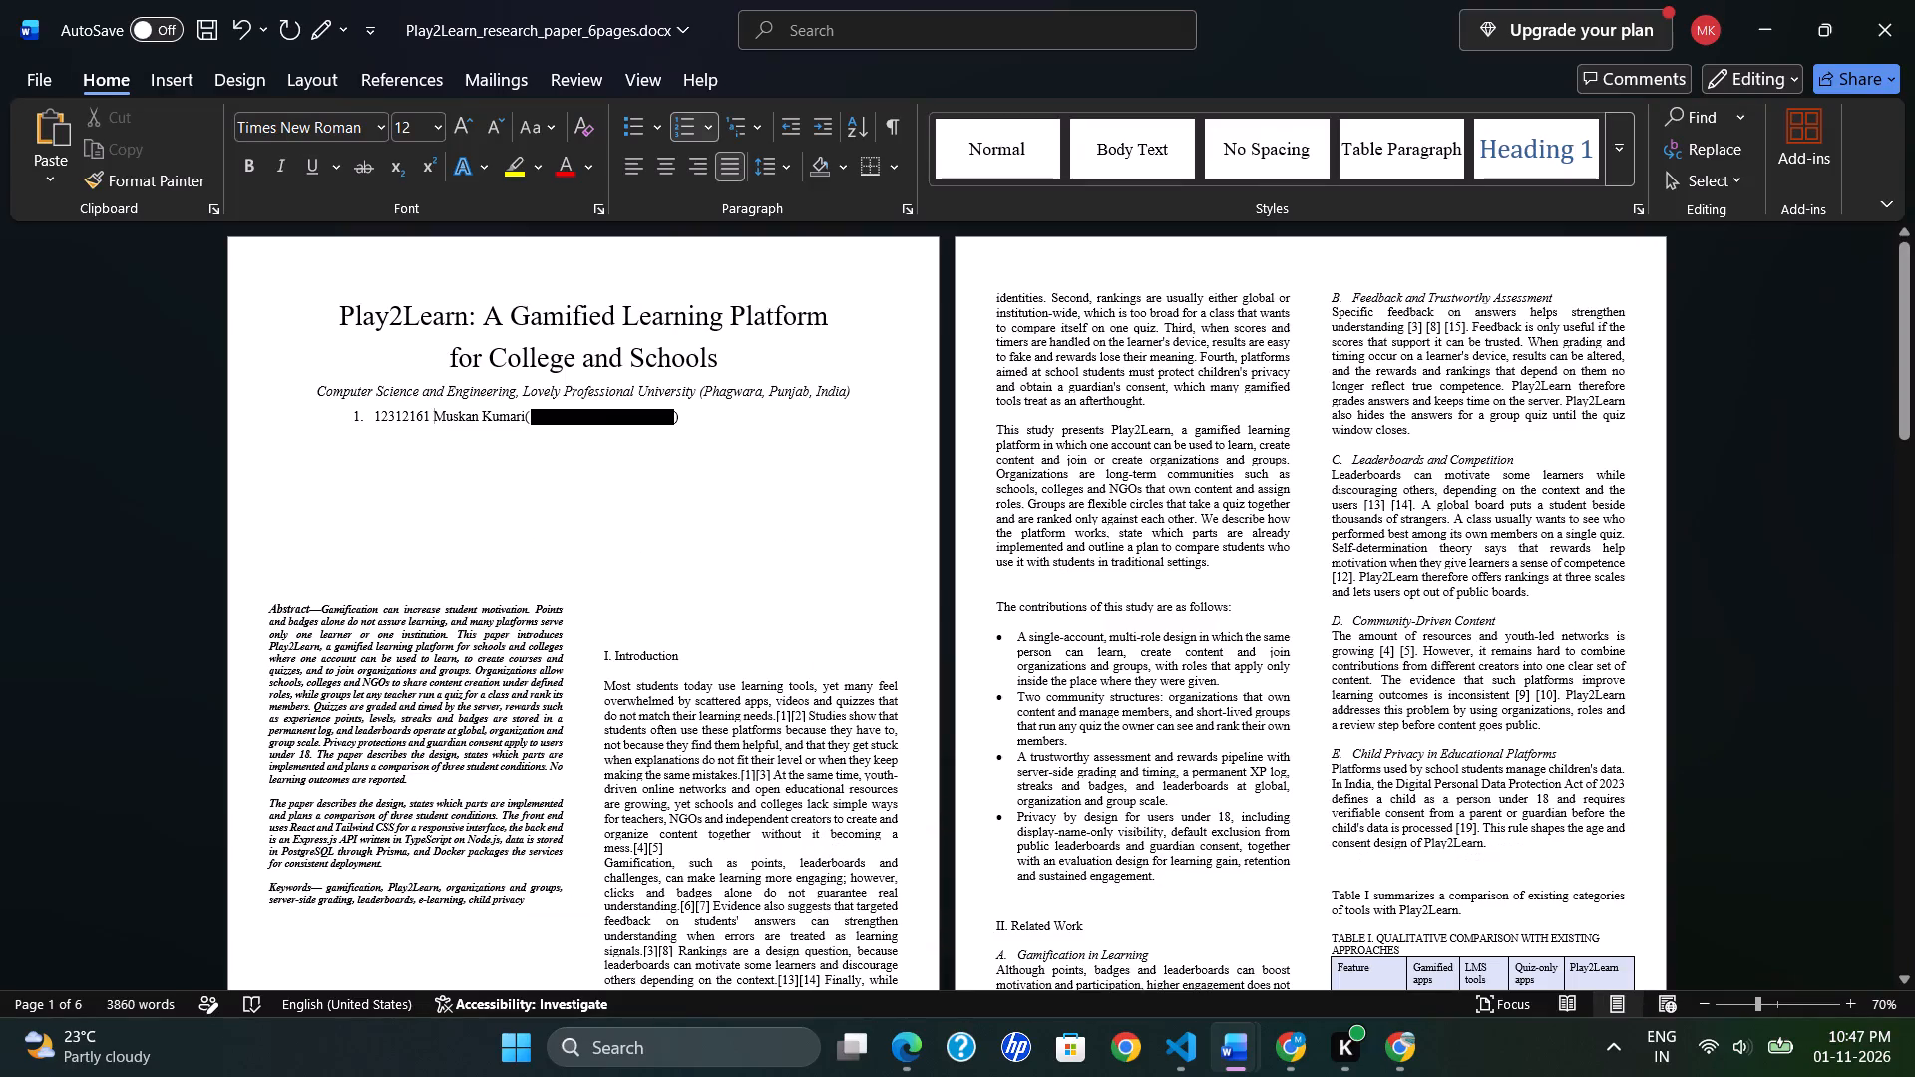
# Delete the text inside the parentheses after the first author's name.
pyautogui.click(672, 421)
pyautogui.press('BackSpace')
pyautogui.press('BackSpace')
pyautogui.press('BackSpace')
pyautogui.press('BackSpace')
pyautogui.press('BackSpace')
pyautogui.press('BackSpace')
pyautogui.press('BackSpace')
pyautogui.press('BackSpace')
pyautogui.press('BackSpace')
pyautogui.press('BackSpace')
pyautogui.press('BackSpace')
pyautogui.press('BackSpace')
pyautogui.press('BackSpace')
pyautogui.press('BackSpace')
pyautogui.press('BackSpace')
pyautogui.press('BackSpace')
pyautogui.press('BackSpace')
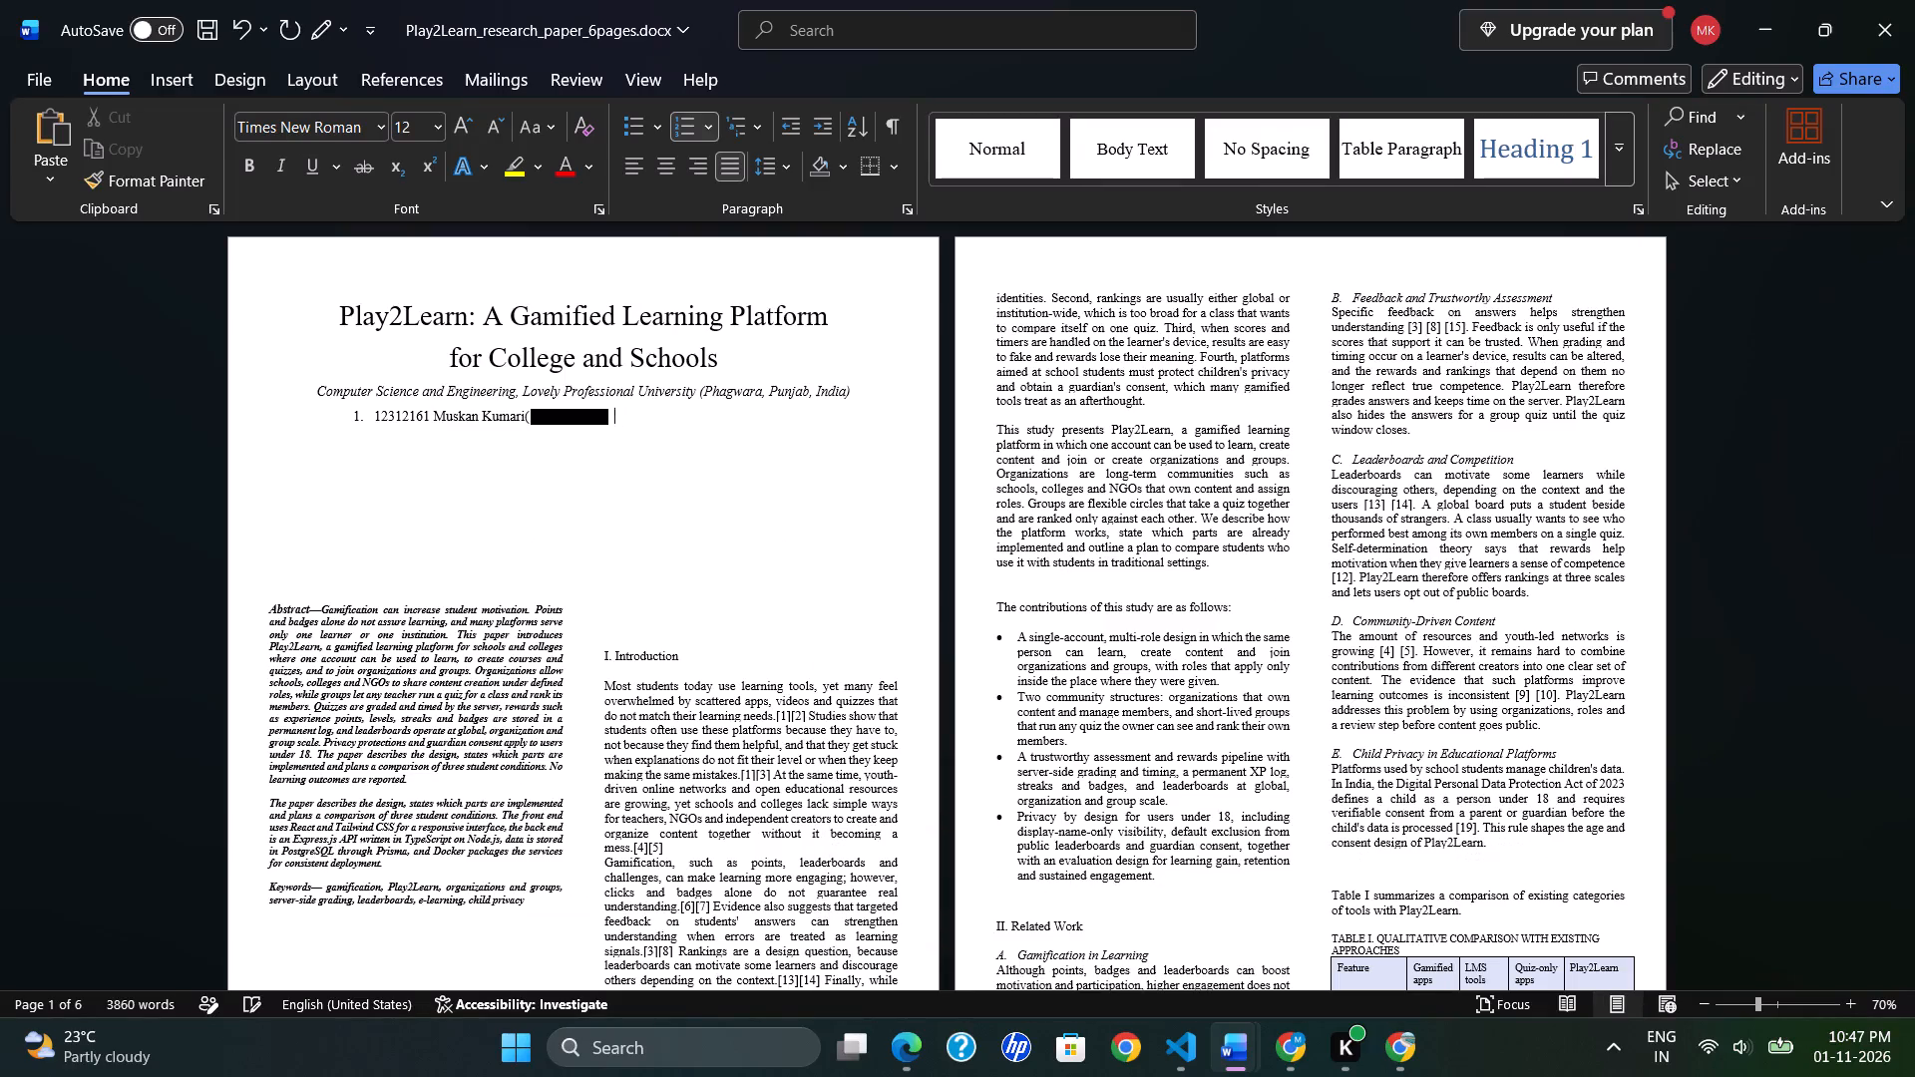
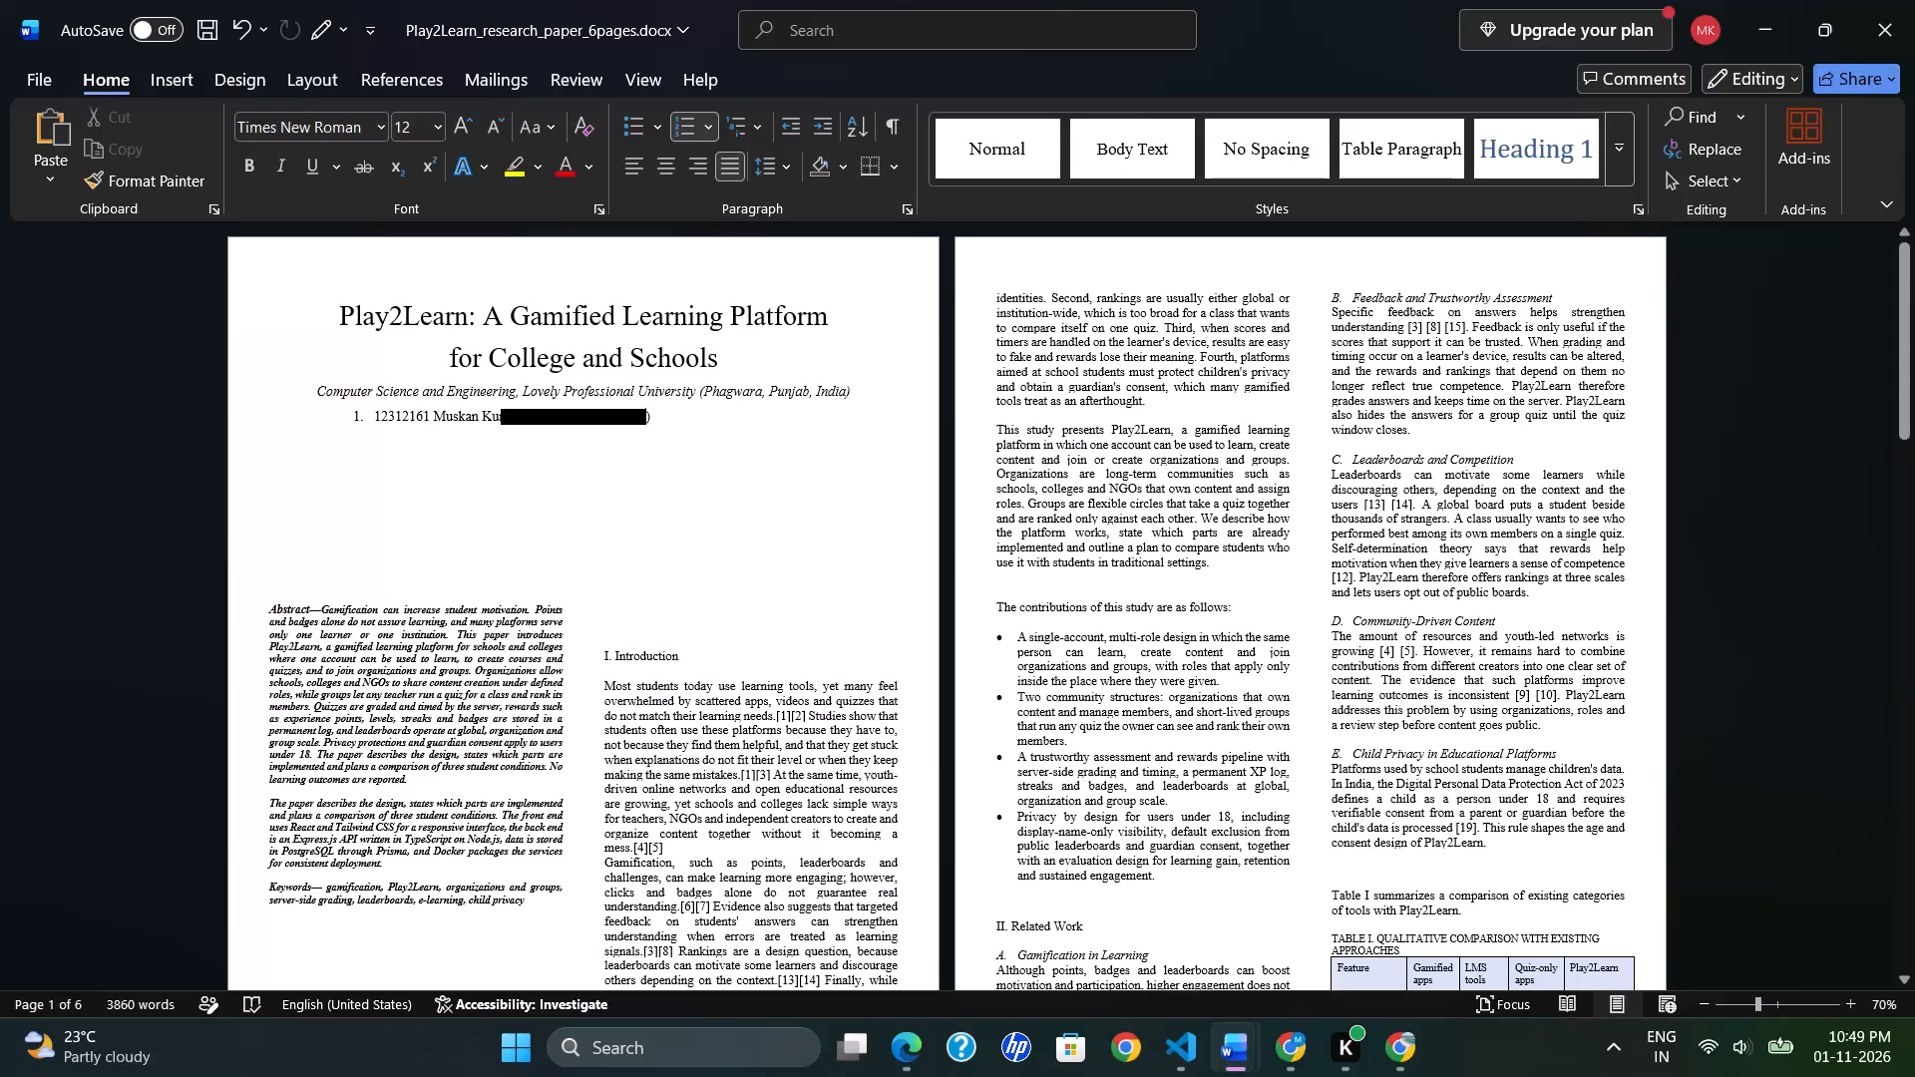
# Add an empty numbered item below the first author's line.
pyautogui.press('Return')
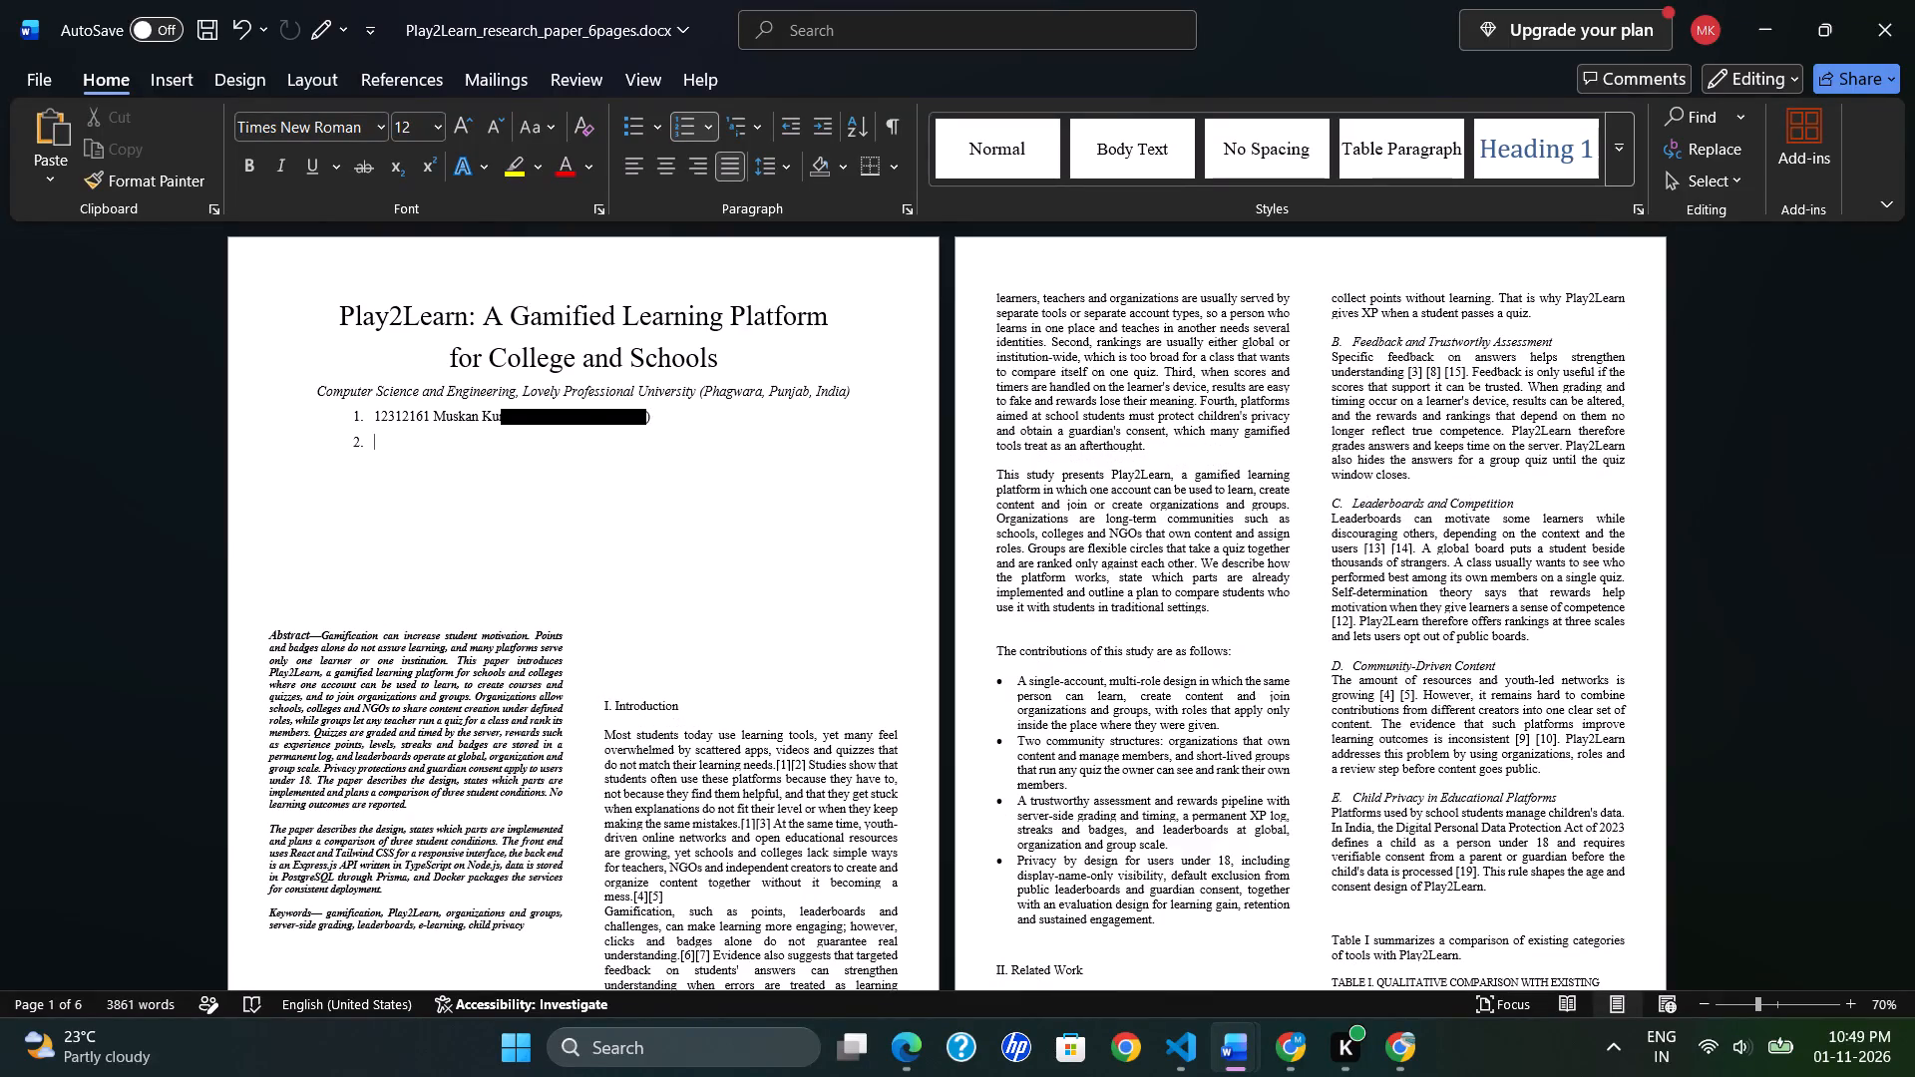
# Delete the registration number in front of the first author's name.
pyautogui.click(426, 413)
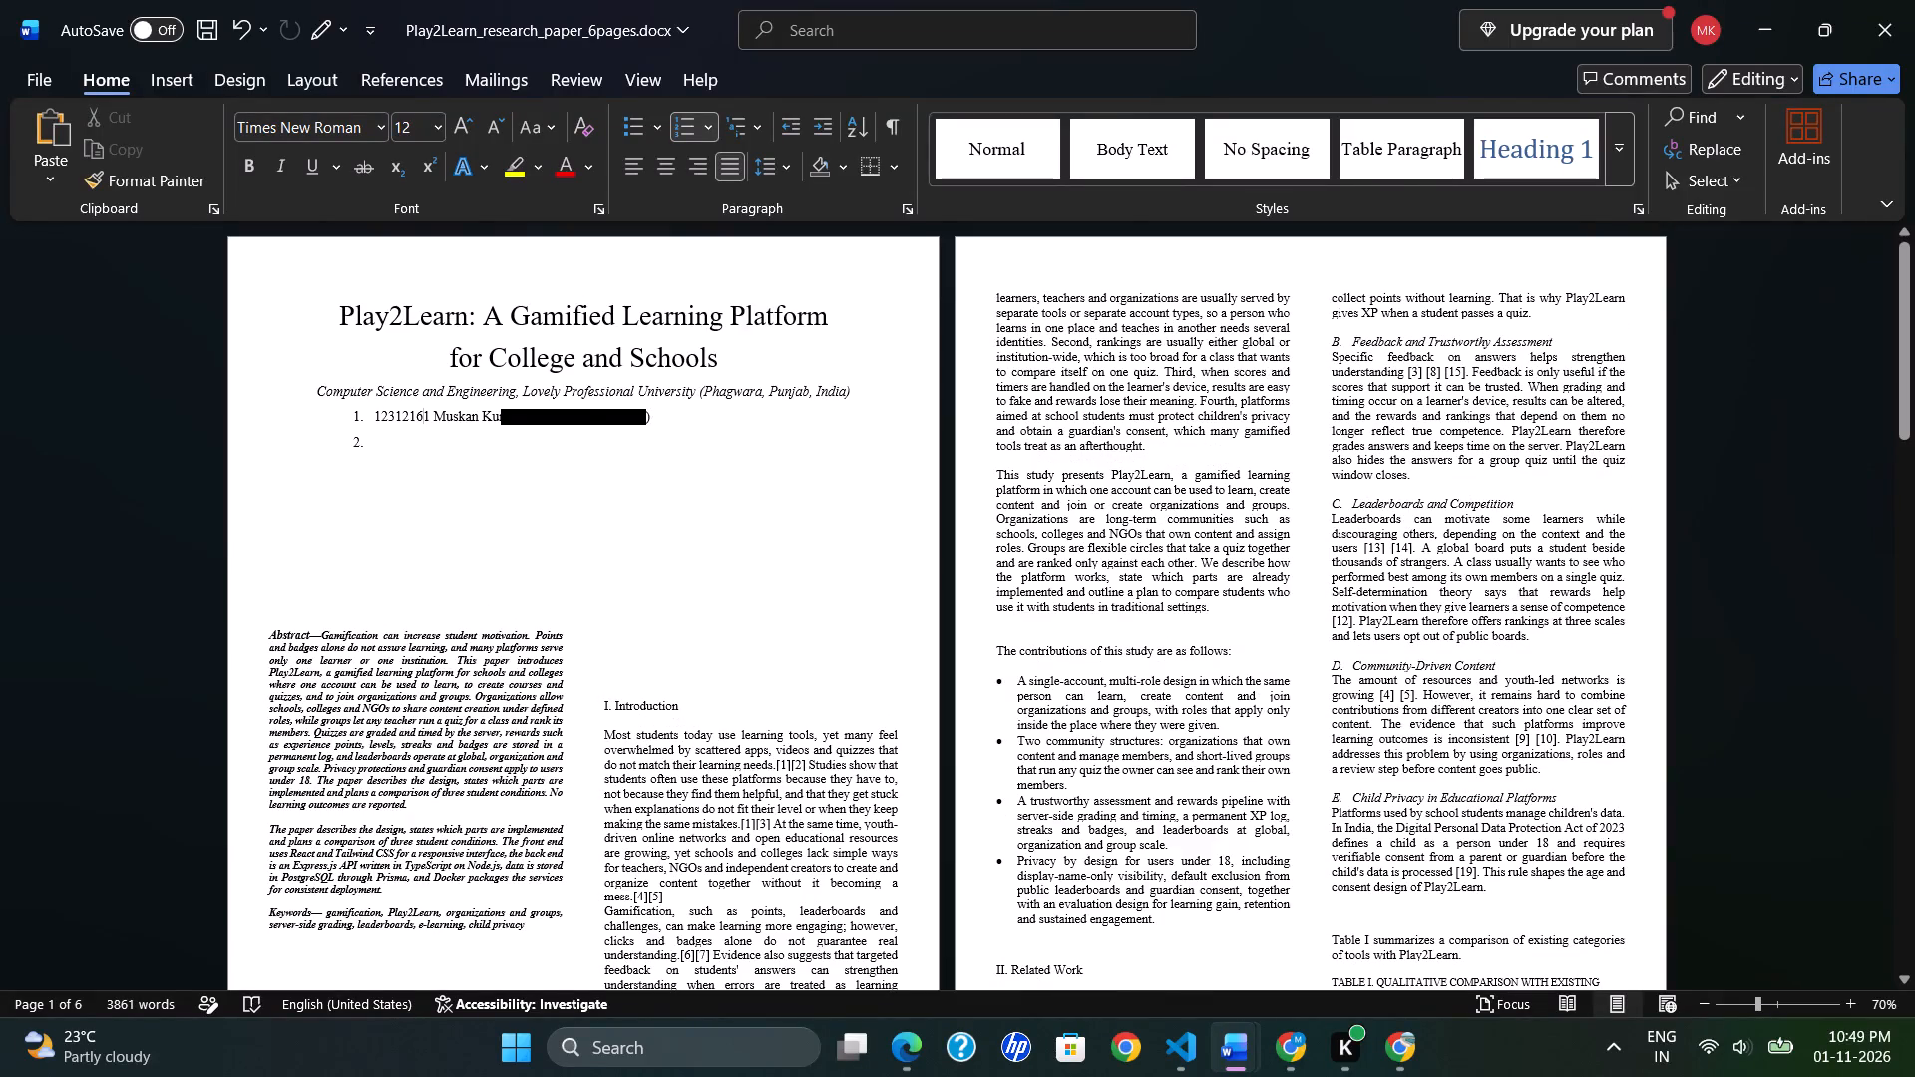
pyautogui.press('Right')
pyautogui.press('BackSpace')
pyautogui.press('BackSpace')
pyautogui.press('BackSpace')
pyautogui.press('BackSpace')
pyautogui.press('BackSpace')
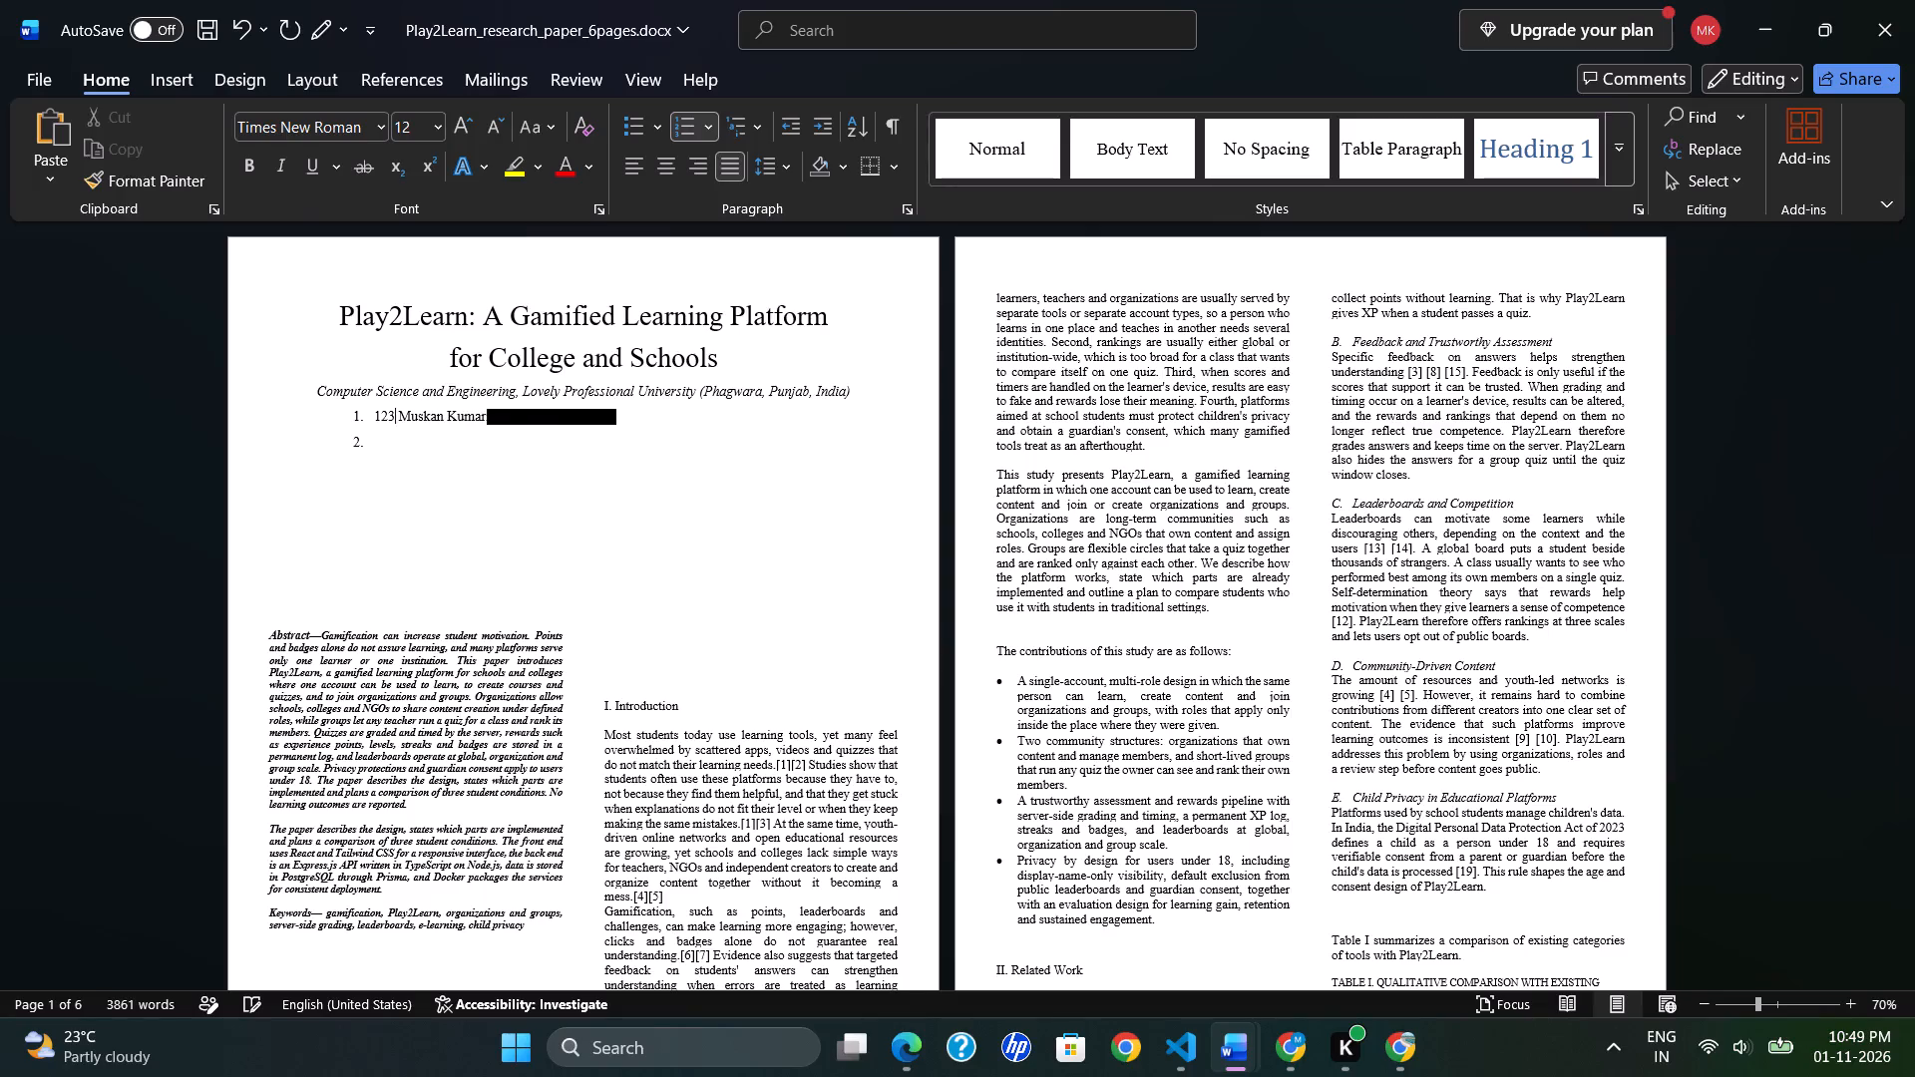
pyautogui.press('BackSpace')
pyautogui.press('BackSpace')
pyautogui.press('BackSpace')
# Replace the automatic list number before the first author's name with a plain-text "1".
pyautogui.click(426, 413)
pyautogui.click(355, 413)
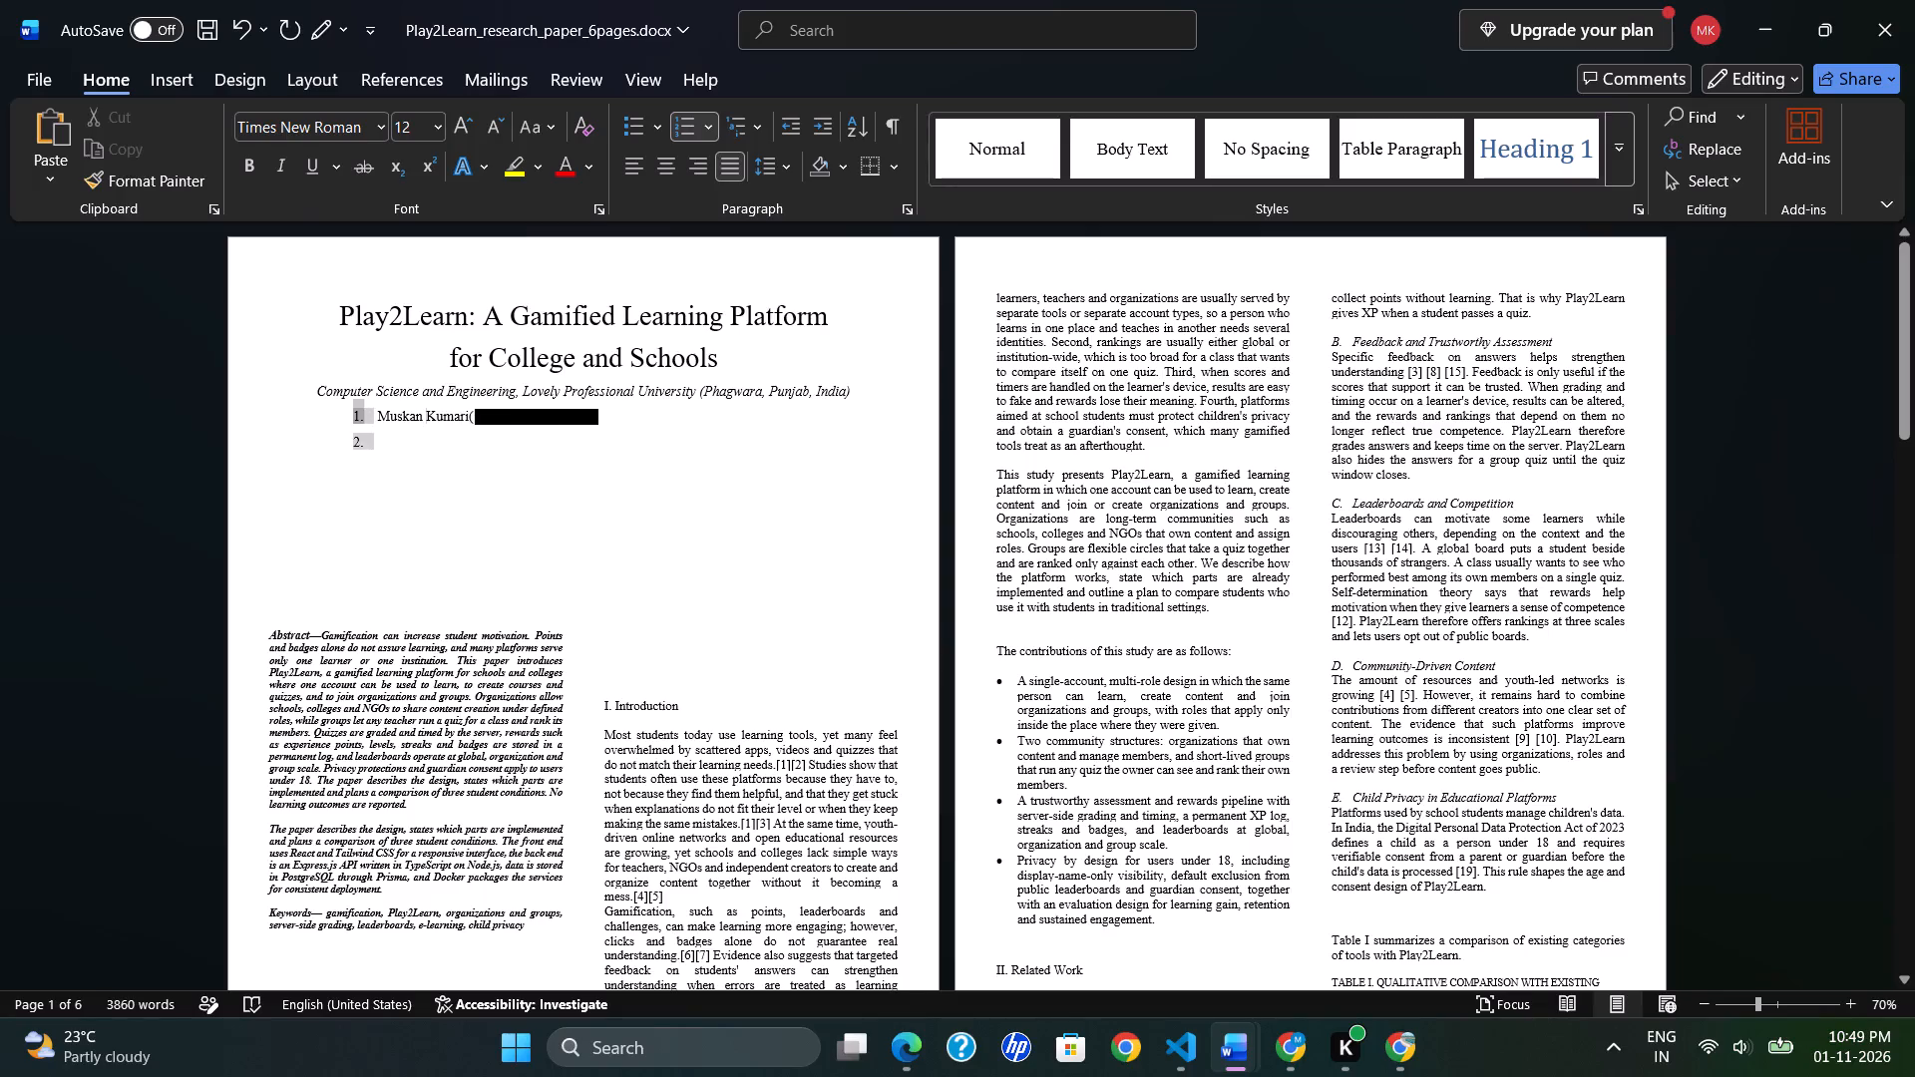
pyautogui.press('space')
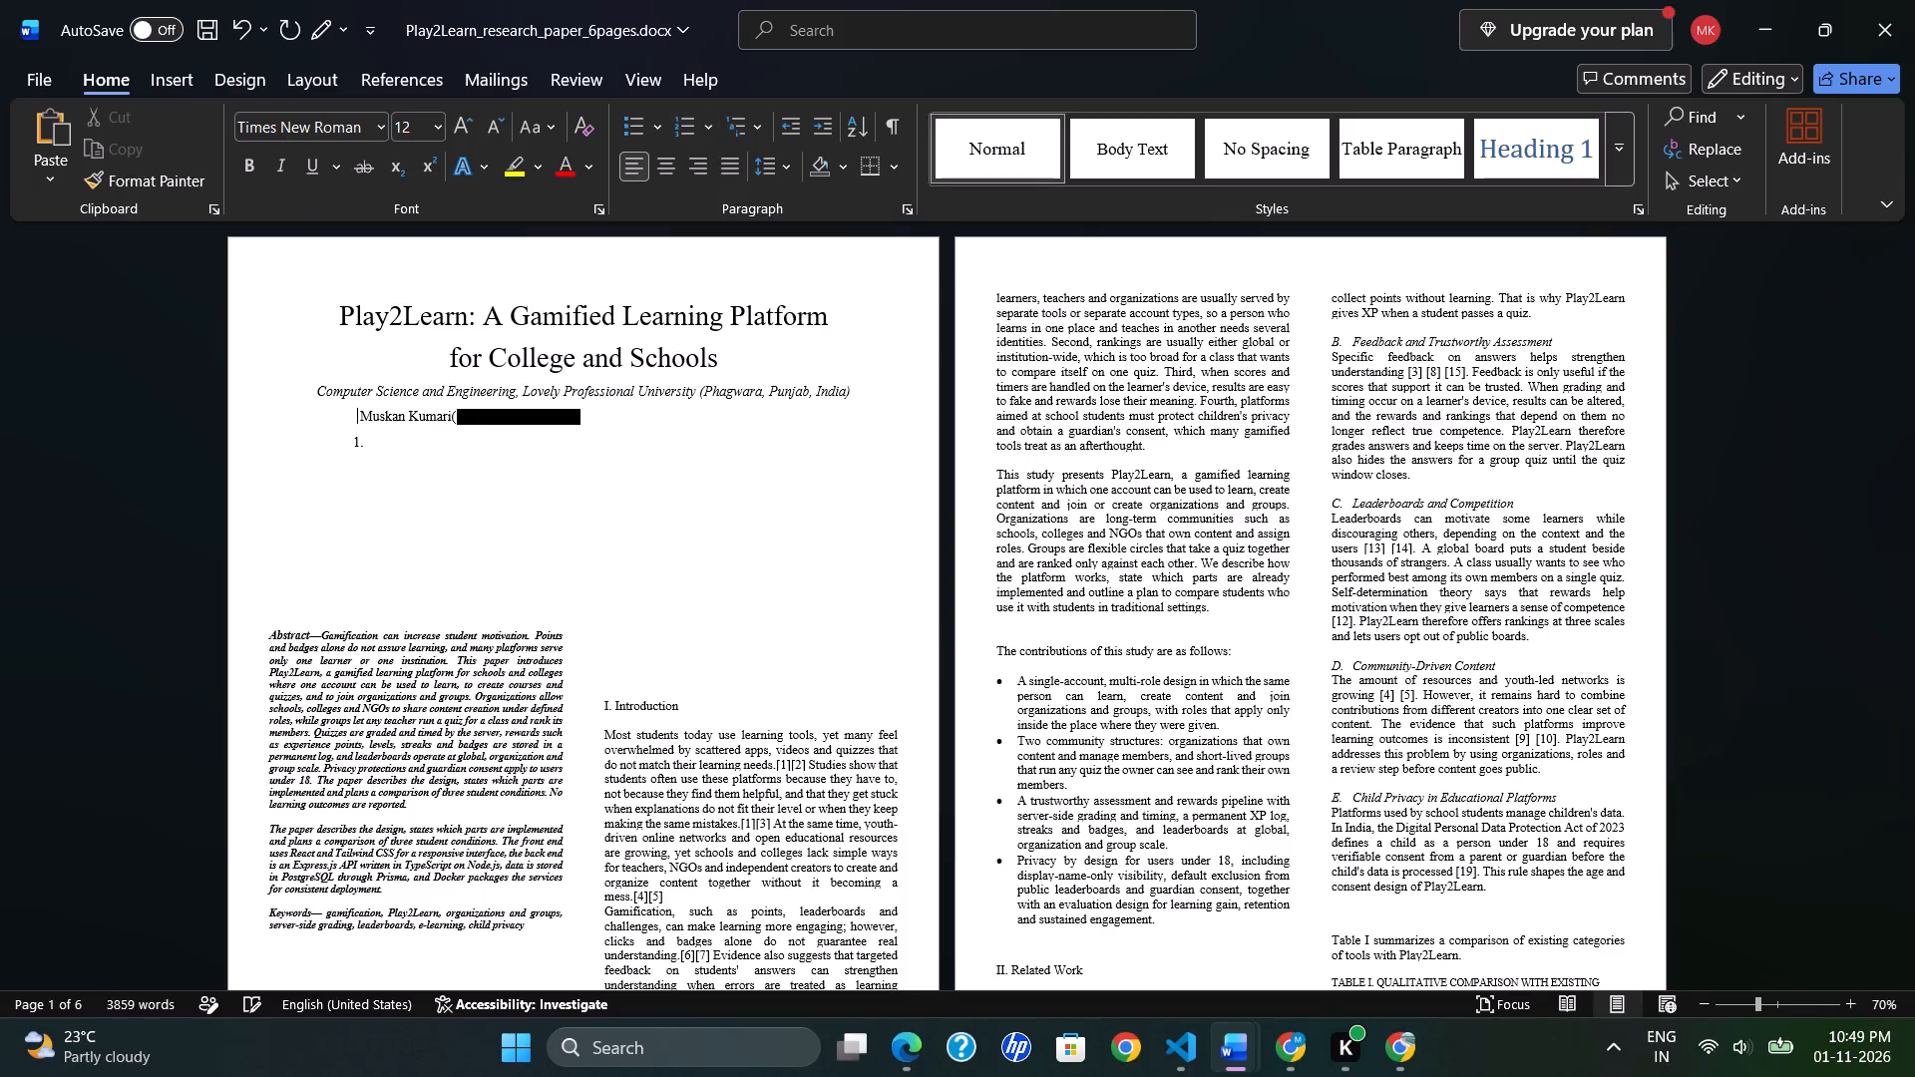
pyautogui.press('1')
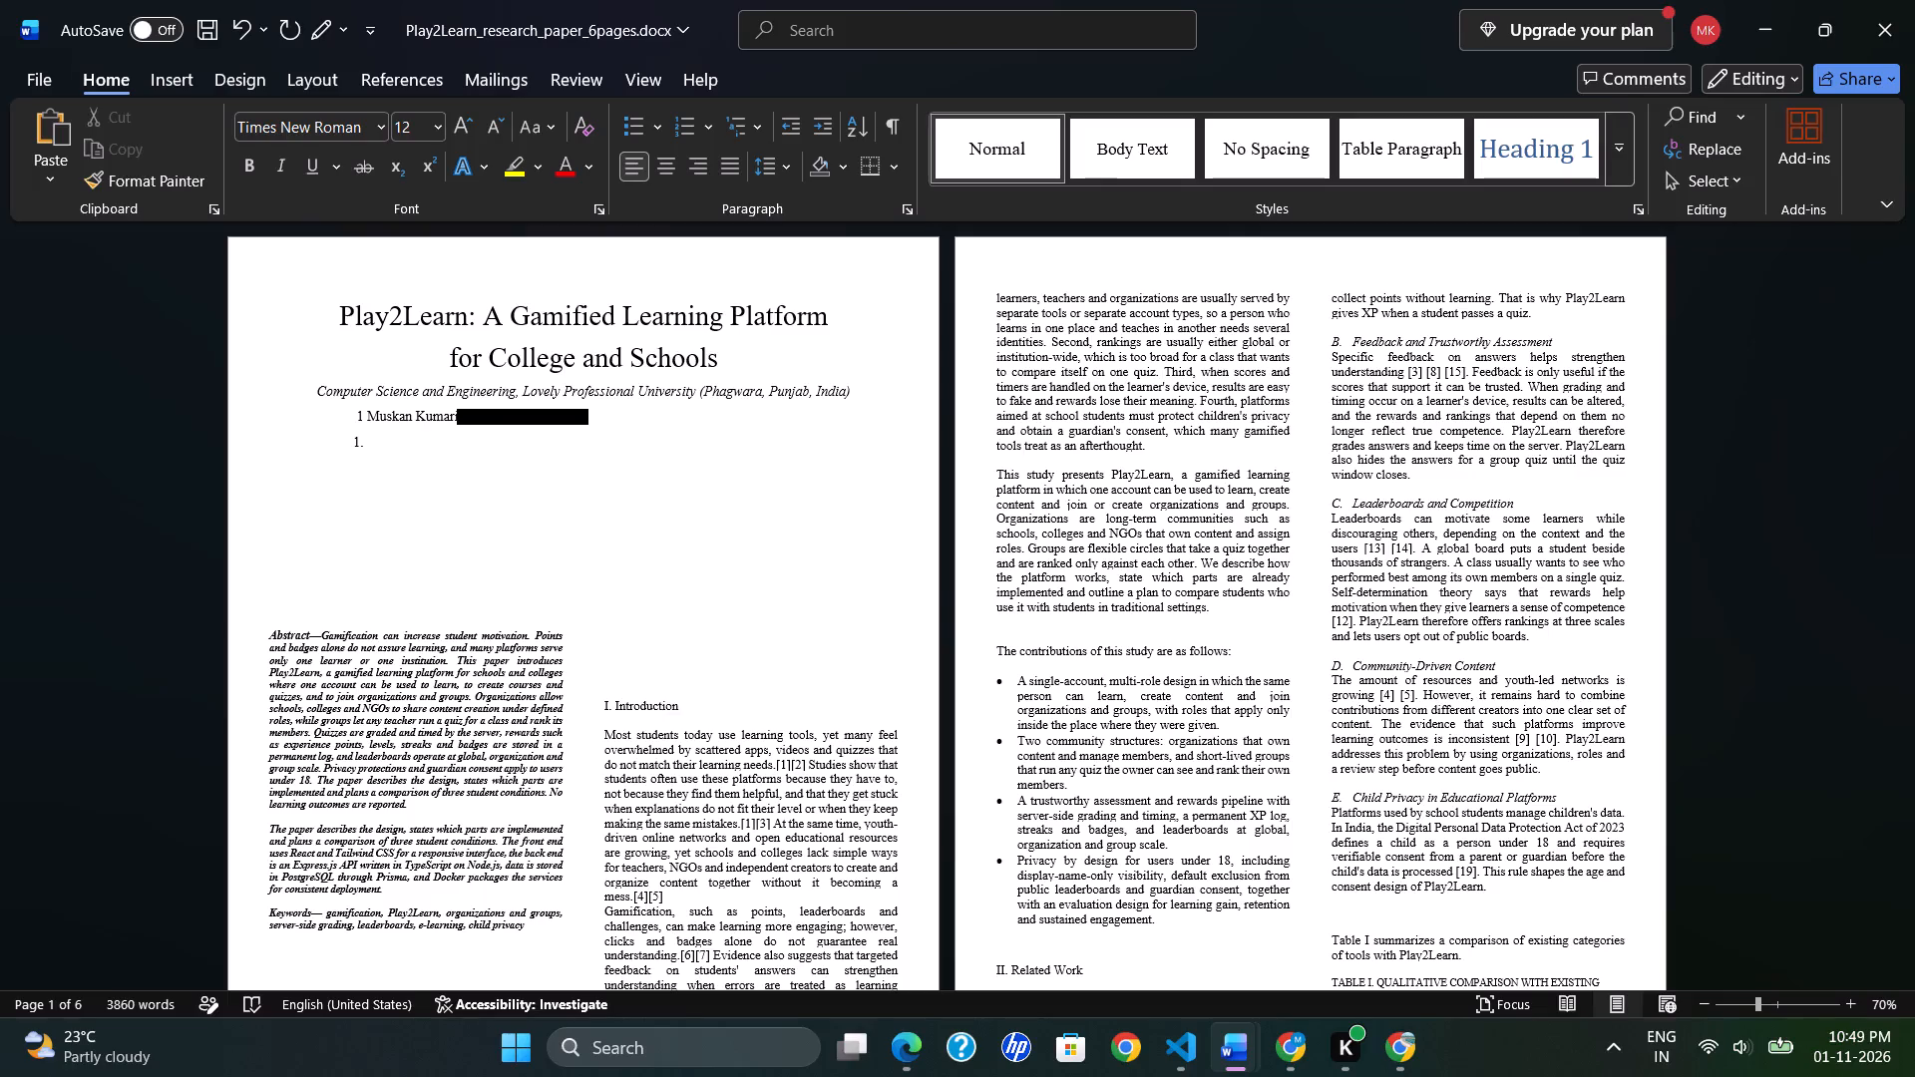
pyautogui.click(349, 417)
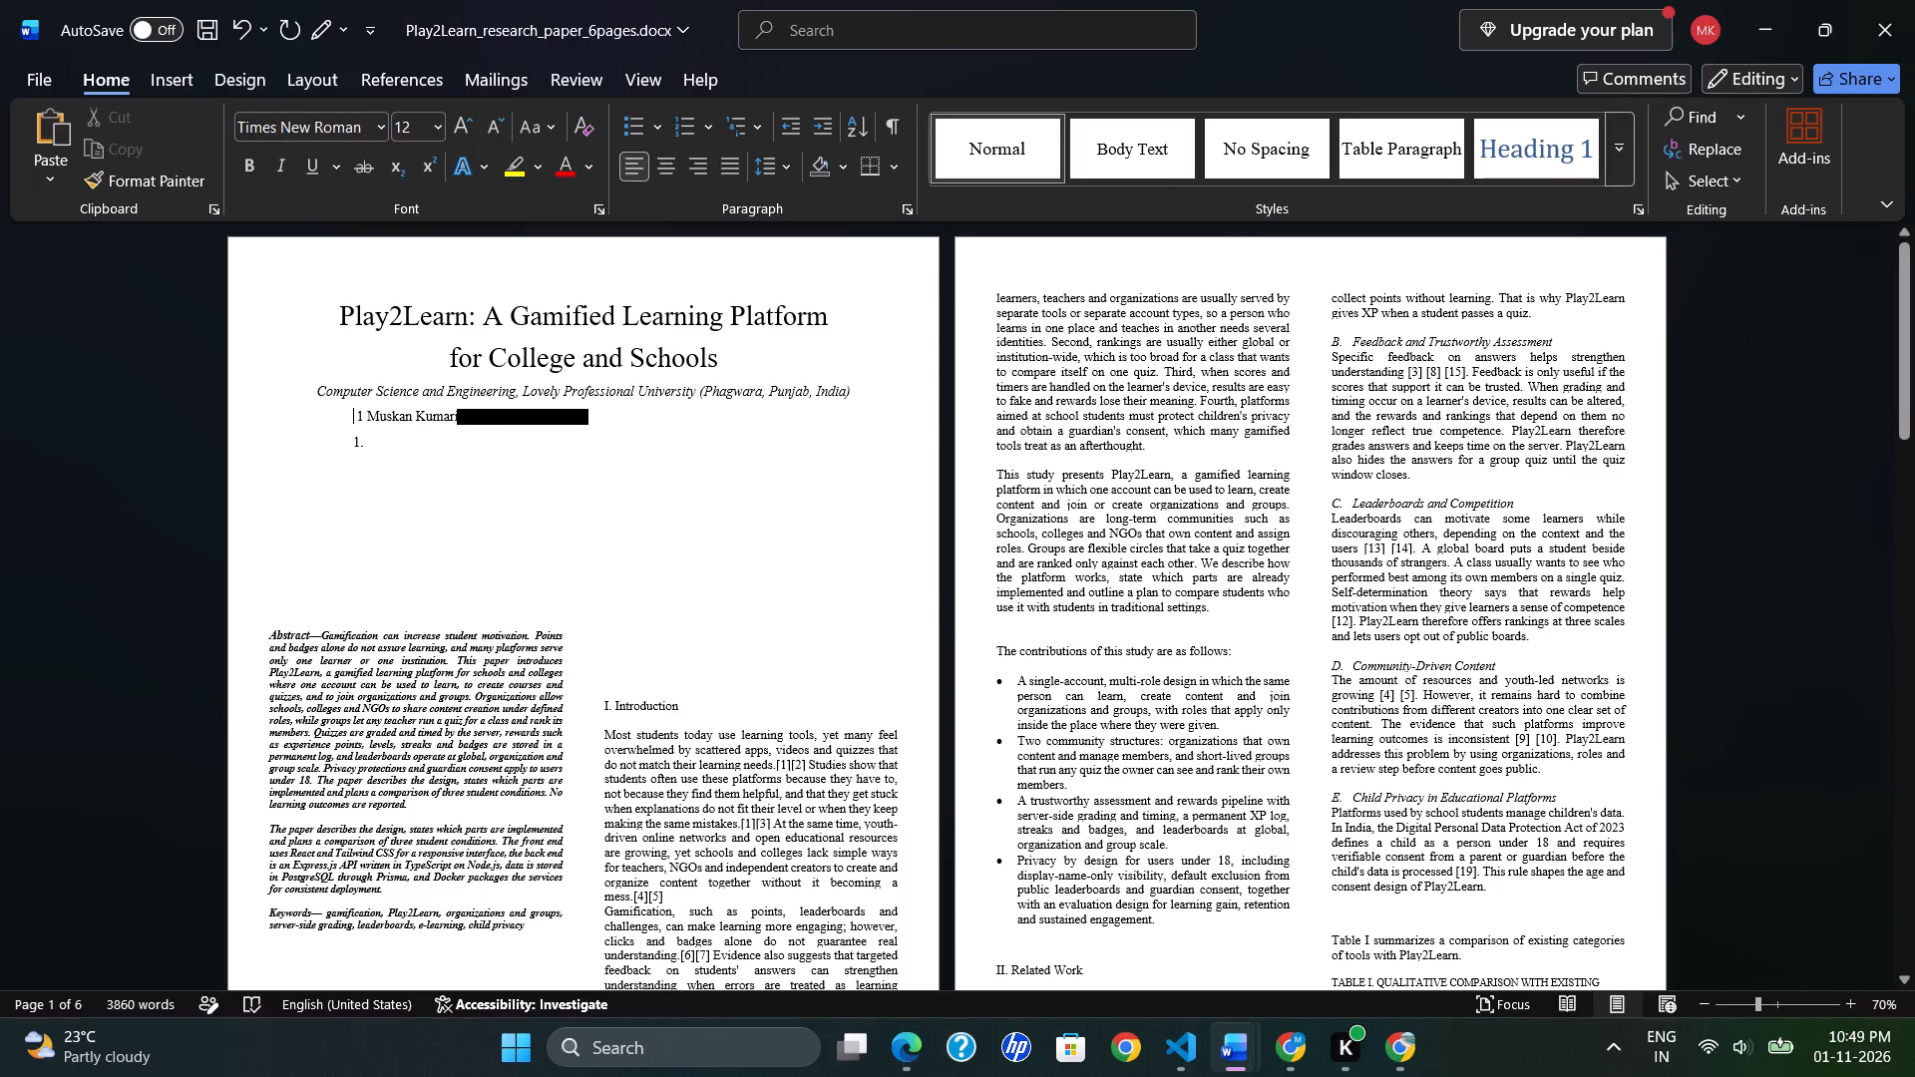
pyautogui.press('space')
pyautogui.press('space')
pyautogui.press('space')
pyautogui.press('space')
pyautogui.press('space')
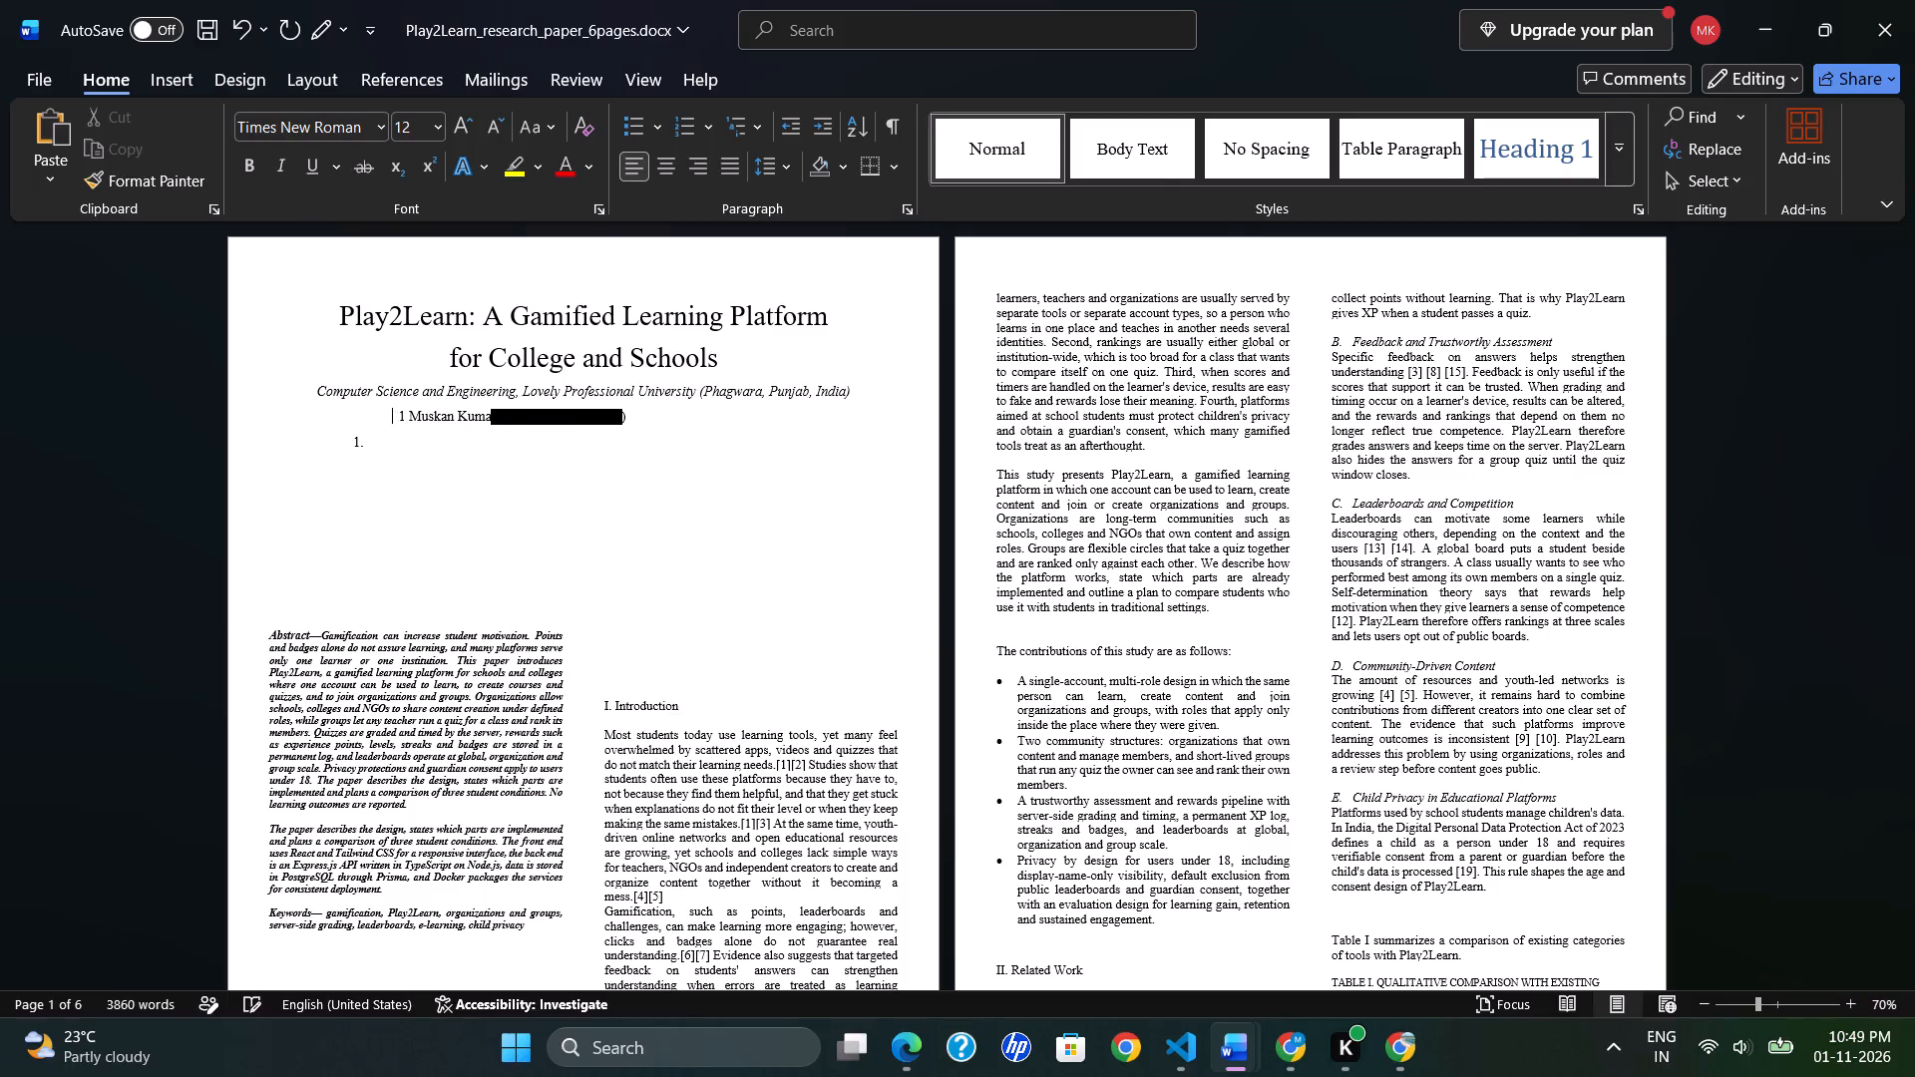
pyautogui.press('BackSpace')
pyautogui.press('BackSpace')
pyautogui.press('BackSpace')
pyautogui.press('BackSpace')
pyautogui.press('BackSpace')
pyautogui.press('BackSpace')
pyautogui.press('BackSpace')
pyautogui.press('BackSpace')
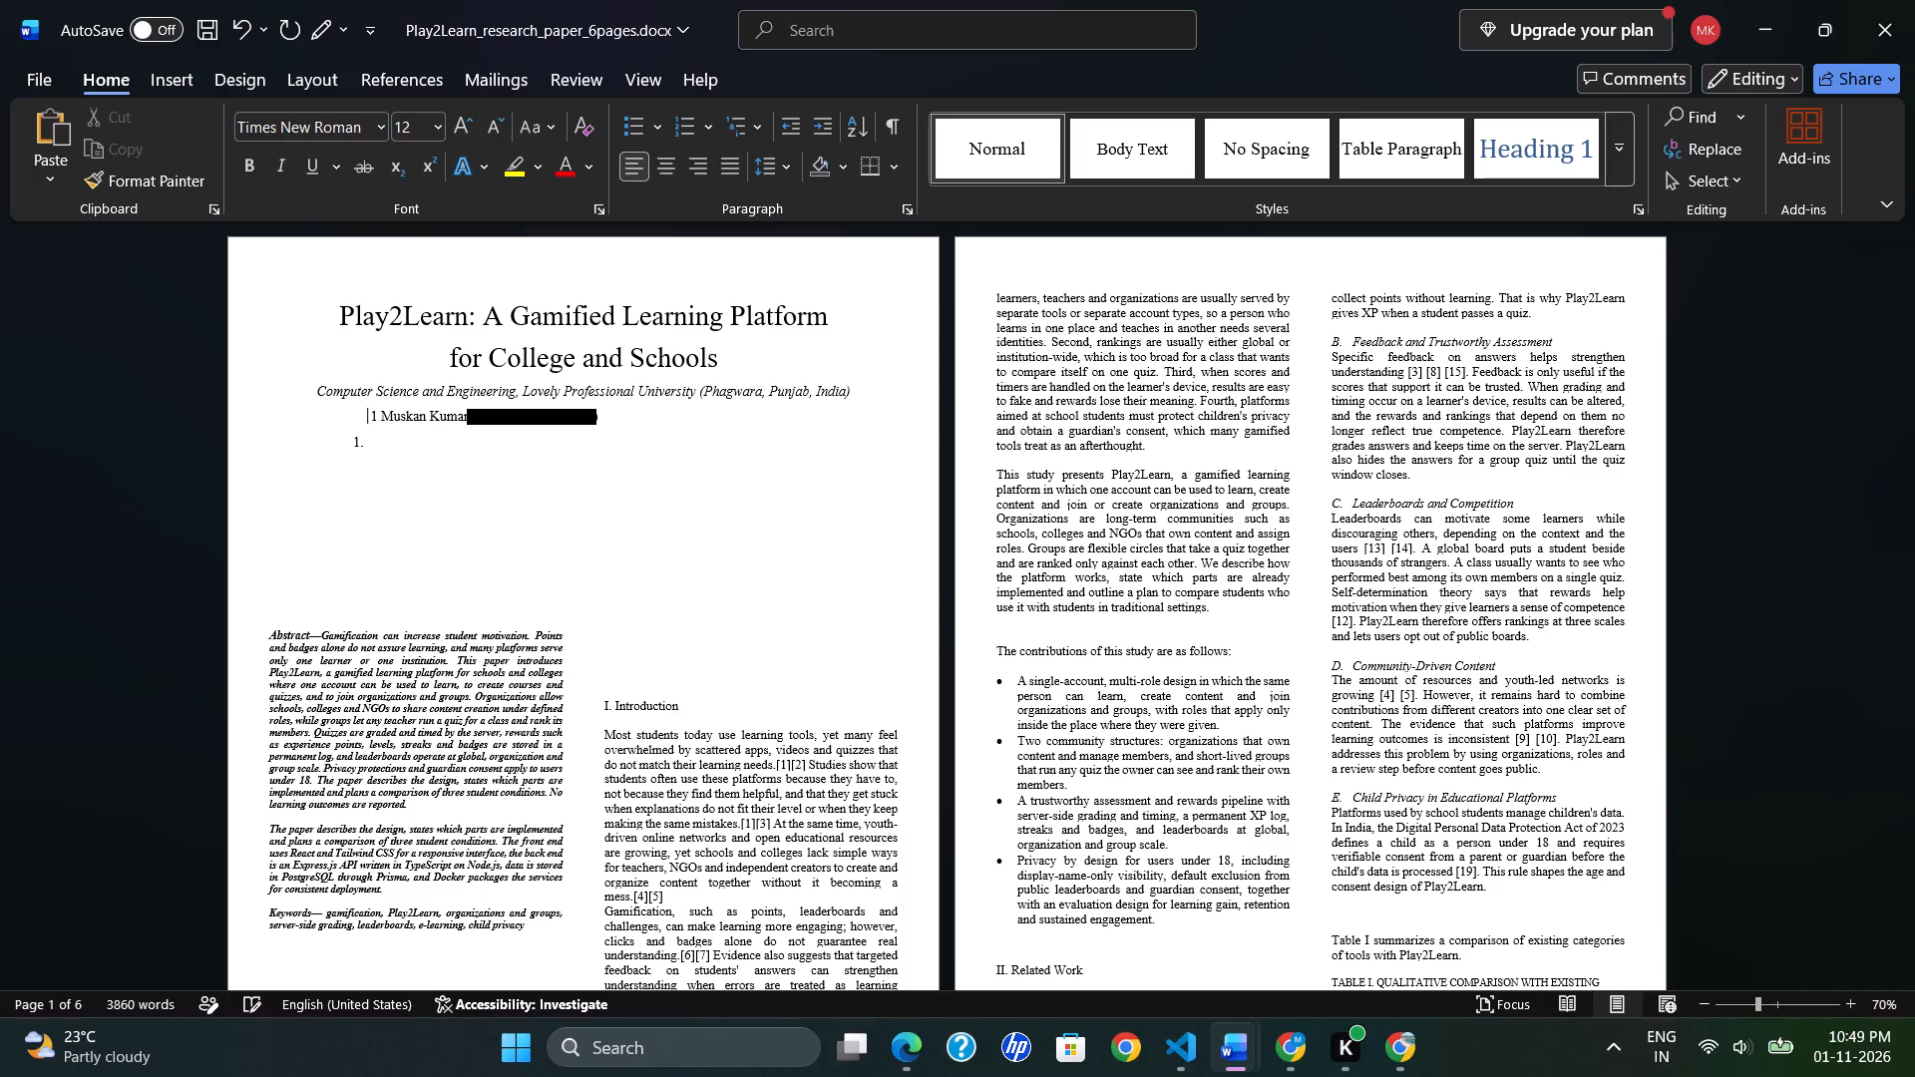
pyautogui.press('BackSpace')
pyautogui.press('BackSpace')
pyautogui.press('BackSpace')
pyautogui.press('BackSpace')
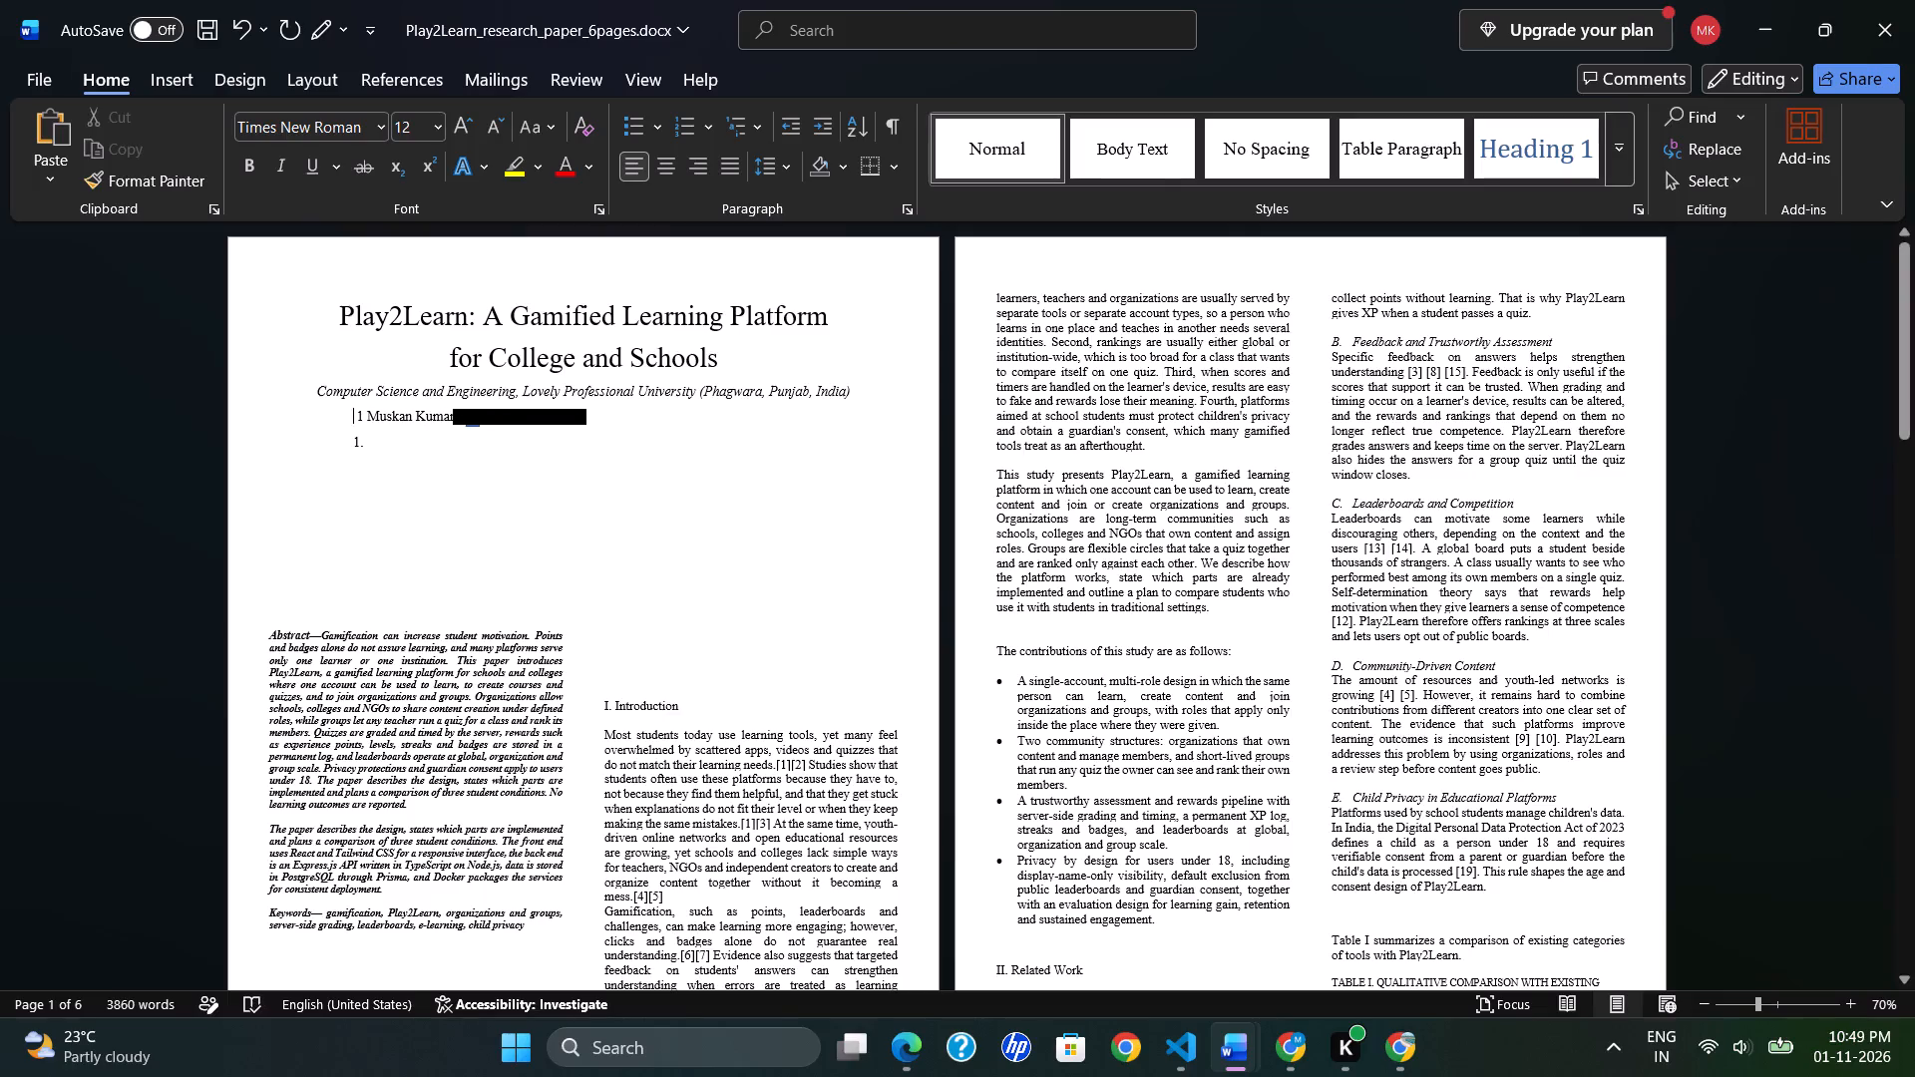
# Start a second author entry "2." on the first author's line, separated from the first entry by eight spaces.
pyautogui.click(618, 418)
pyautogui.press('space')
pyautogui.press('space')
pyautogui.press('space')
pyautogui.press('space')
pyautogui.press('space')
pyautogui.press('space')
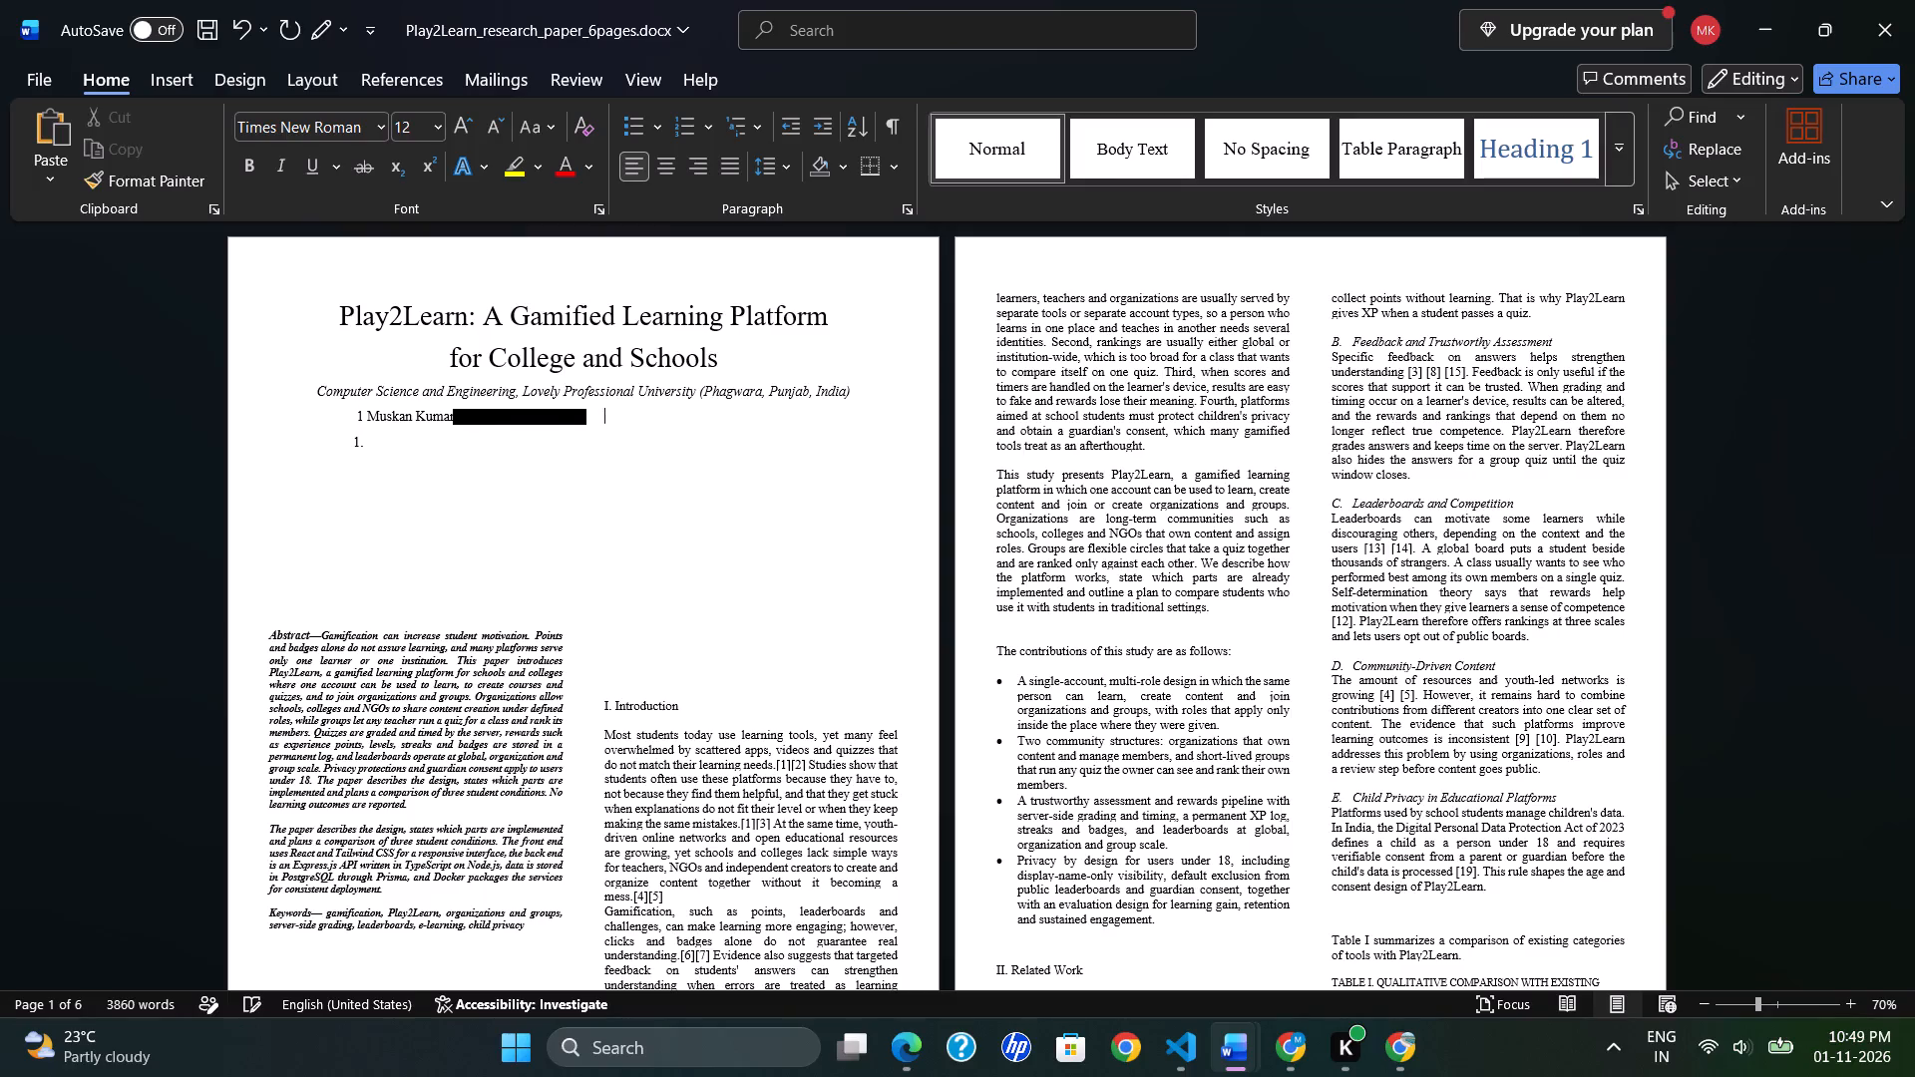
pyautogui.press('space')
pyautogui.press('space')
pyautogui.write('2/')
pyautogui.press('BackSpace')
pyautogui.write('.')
# Enter the second author's first name after "2.", followed by a space and an empty pair of parentheses.
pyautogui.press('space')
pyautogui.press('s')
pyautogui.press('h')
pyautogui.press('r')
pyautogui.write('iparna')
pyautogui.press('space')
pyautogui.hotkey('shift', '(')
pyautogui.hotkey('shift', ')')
# Place the insertion point between the empty parentheses after the second author's name.
pyautogui.keyDown('ctrl'); pyautogui.scroll(4, 618, 418); pyautogui.keyUp('ctrl')
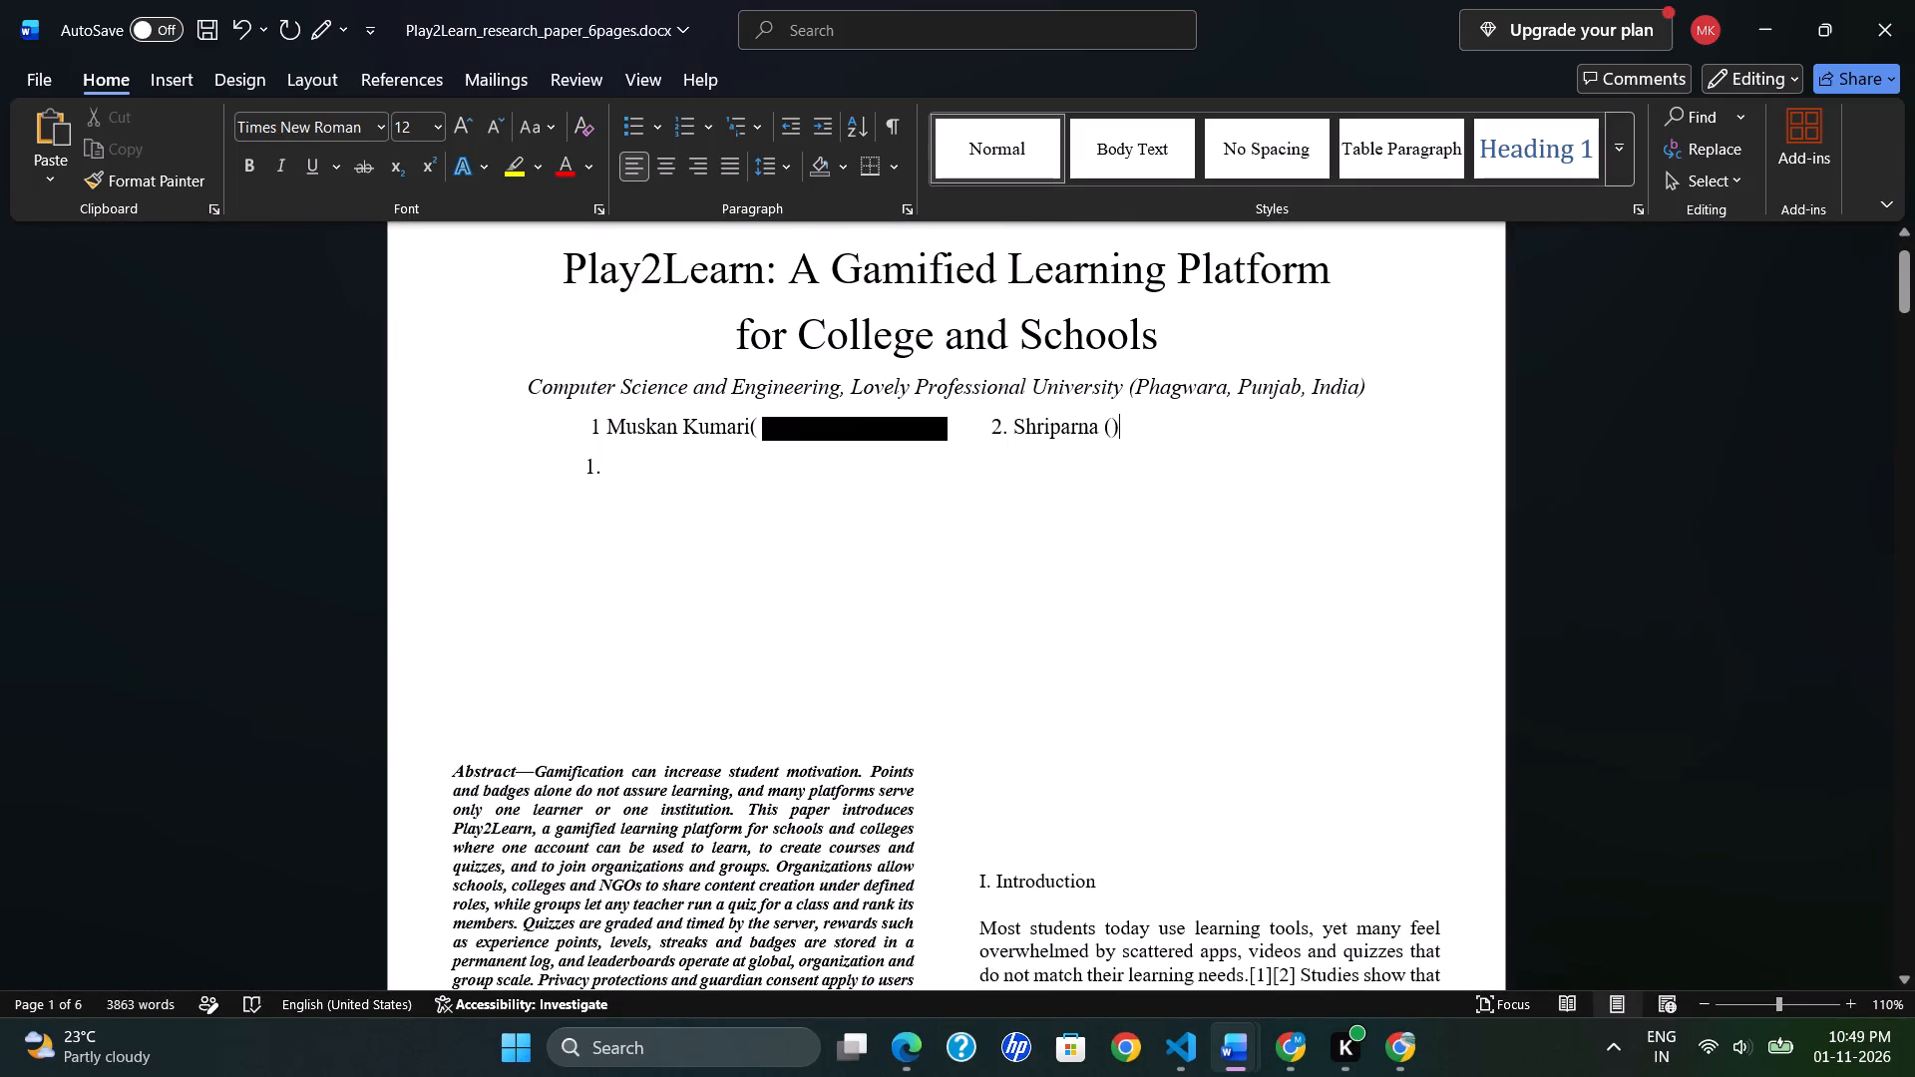
pyautogui.click(1108, 418)
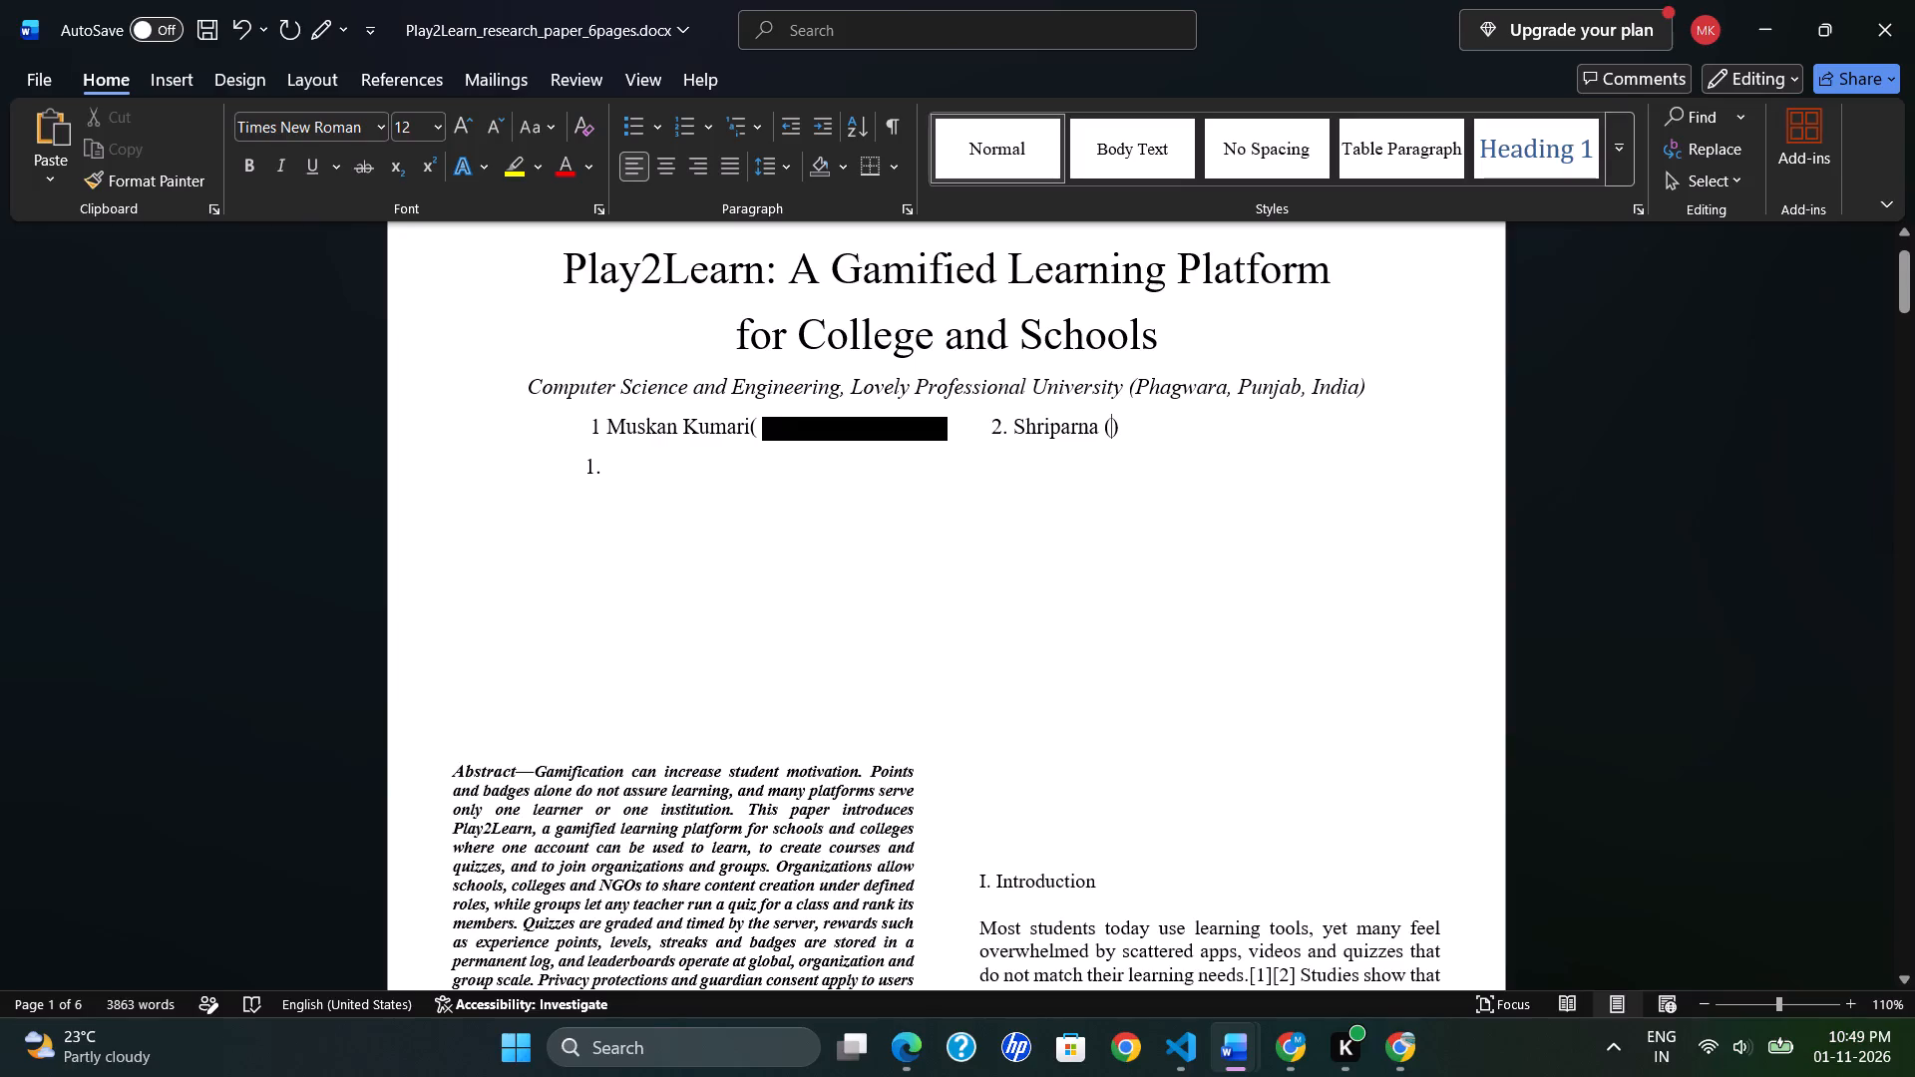
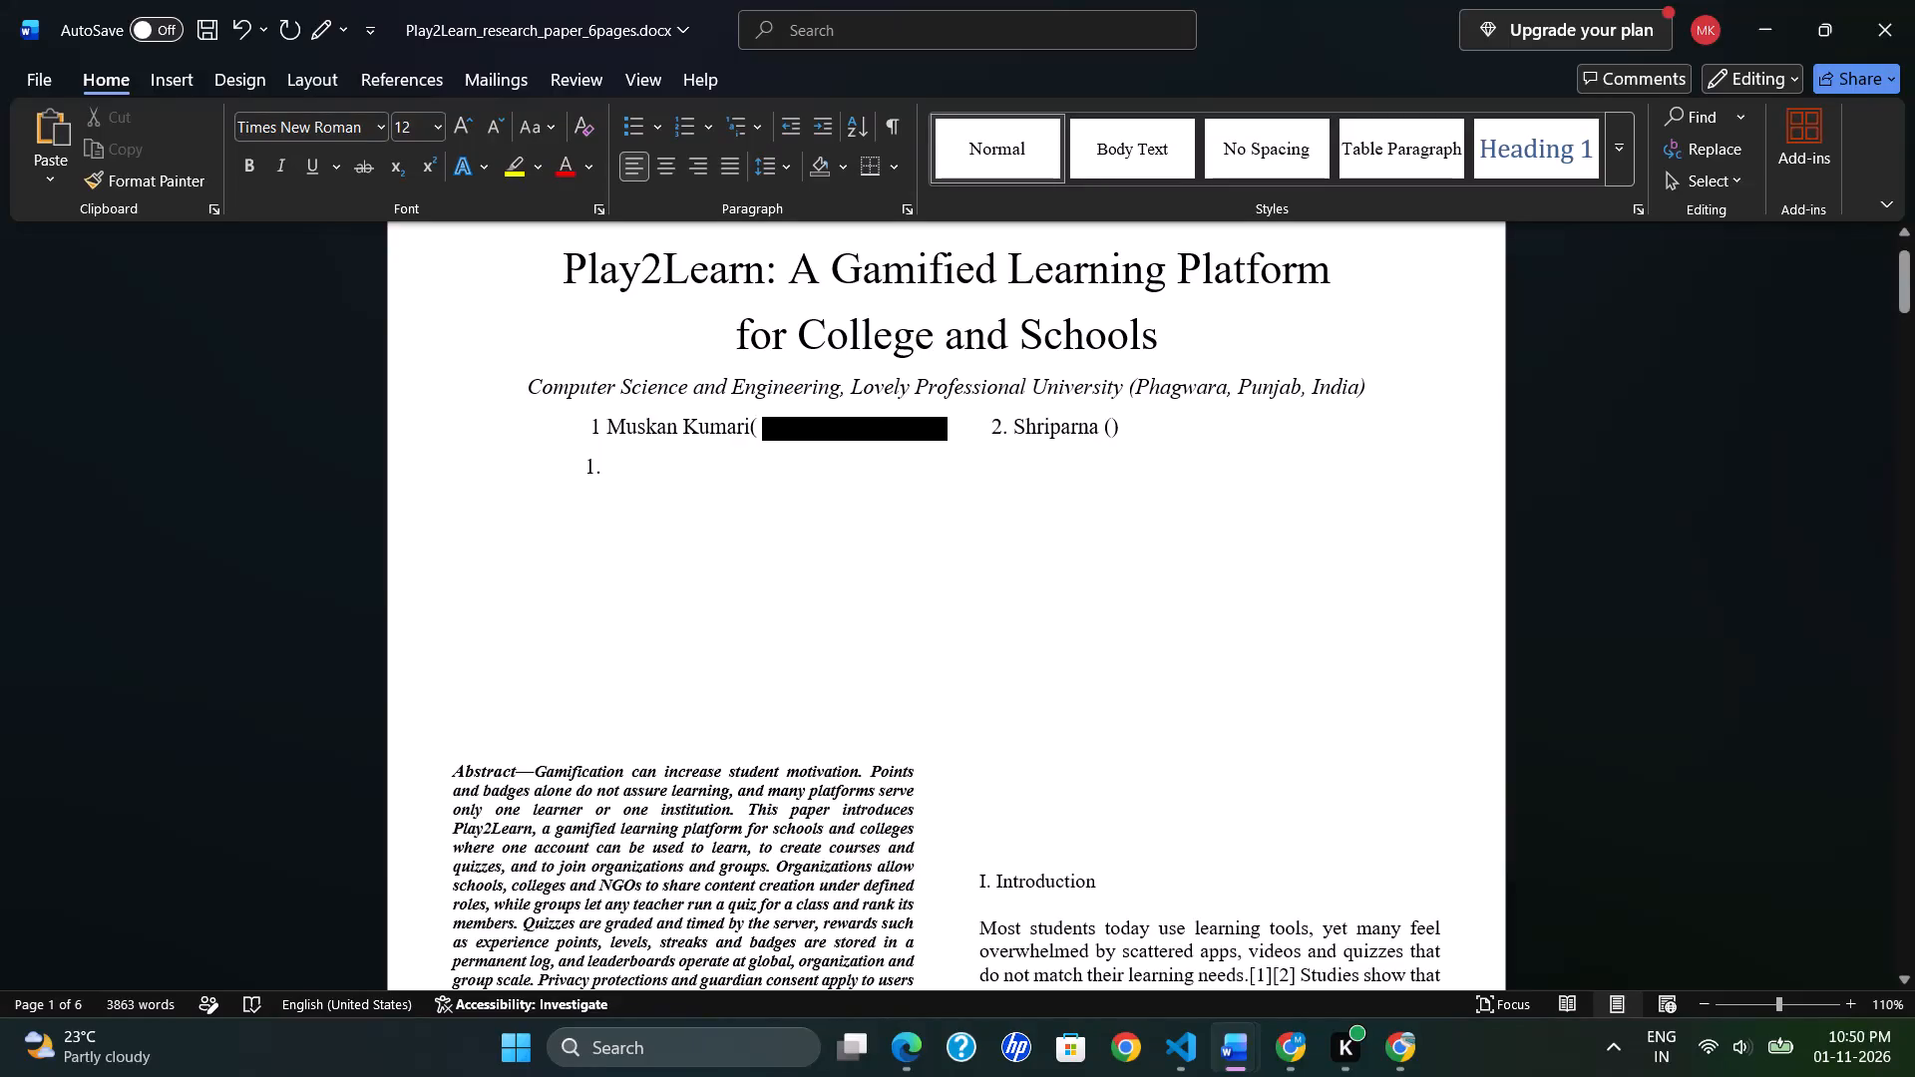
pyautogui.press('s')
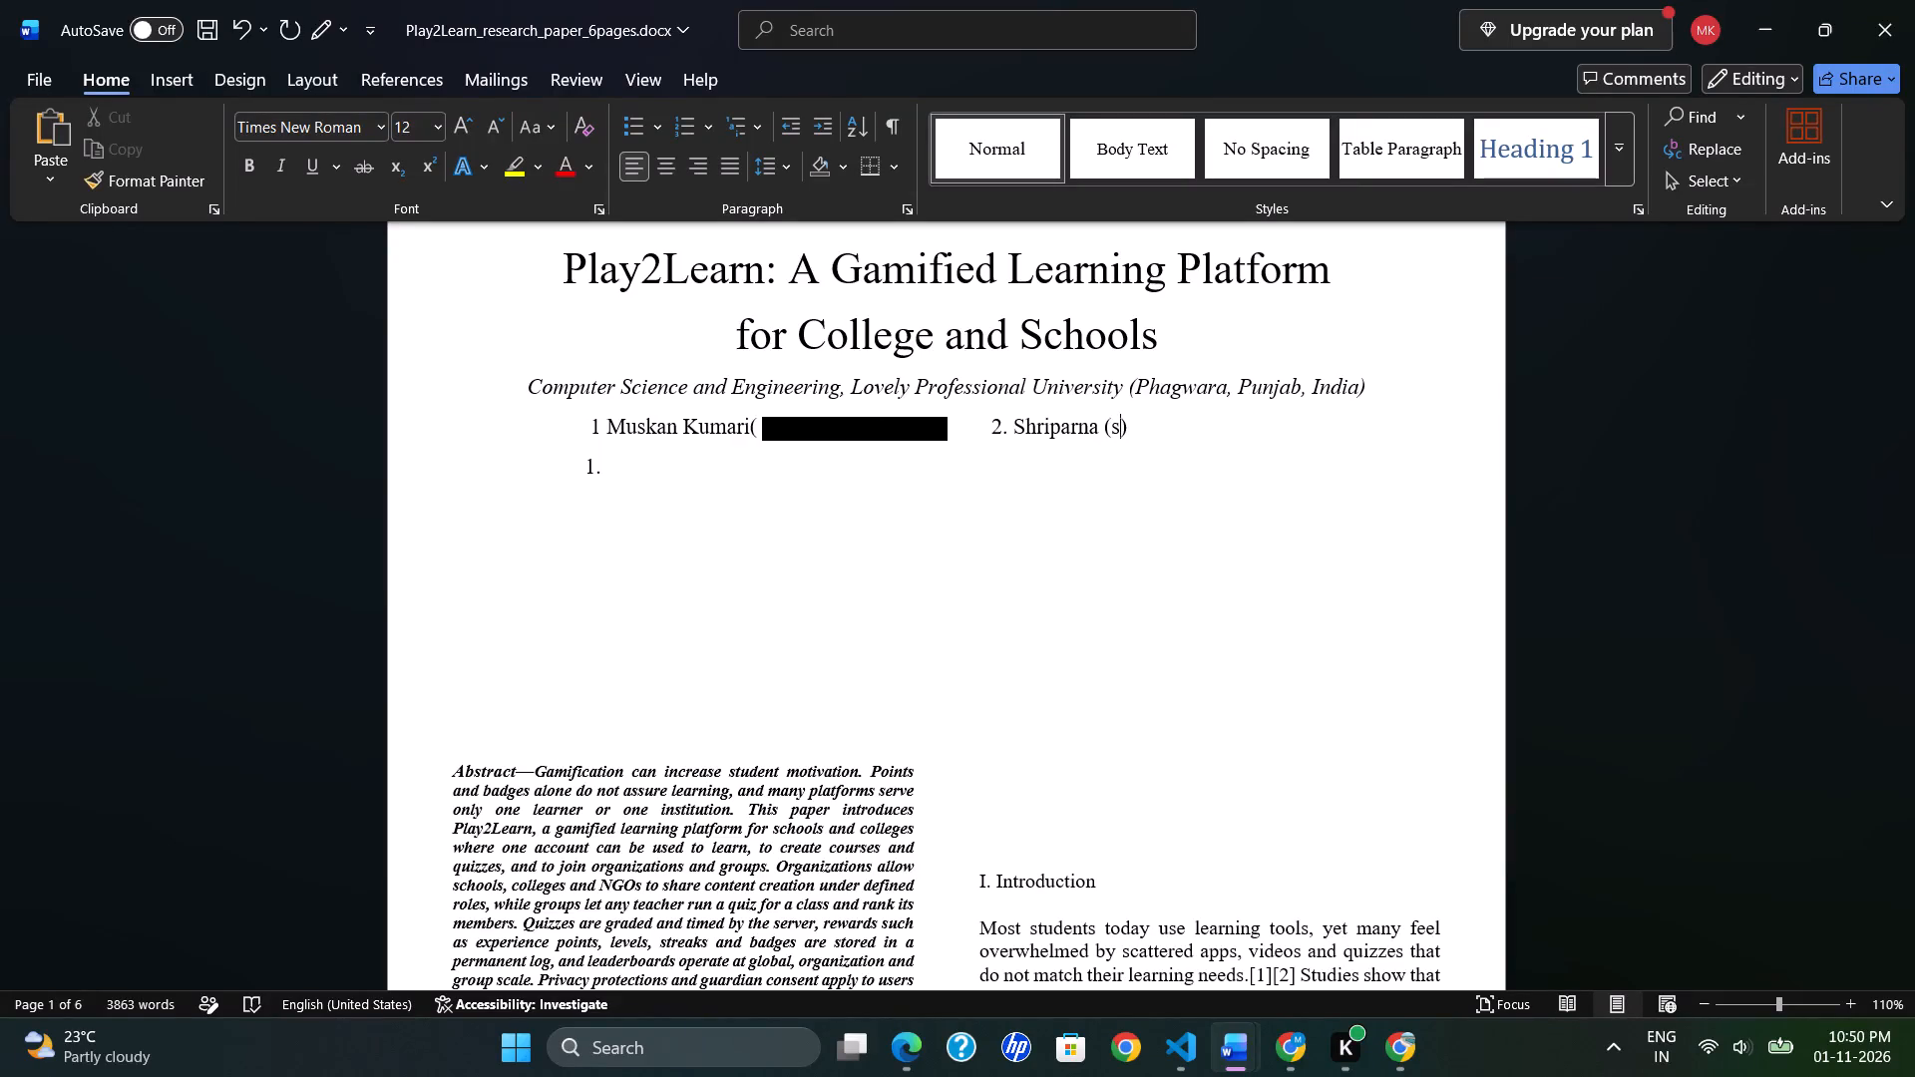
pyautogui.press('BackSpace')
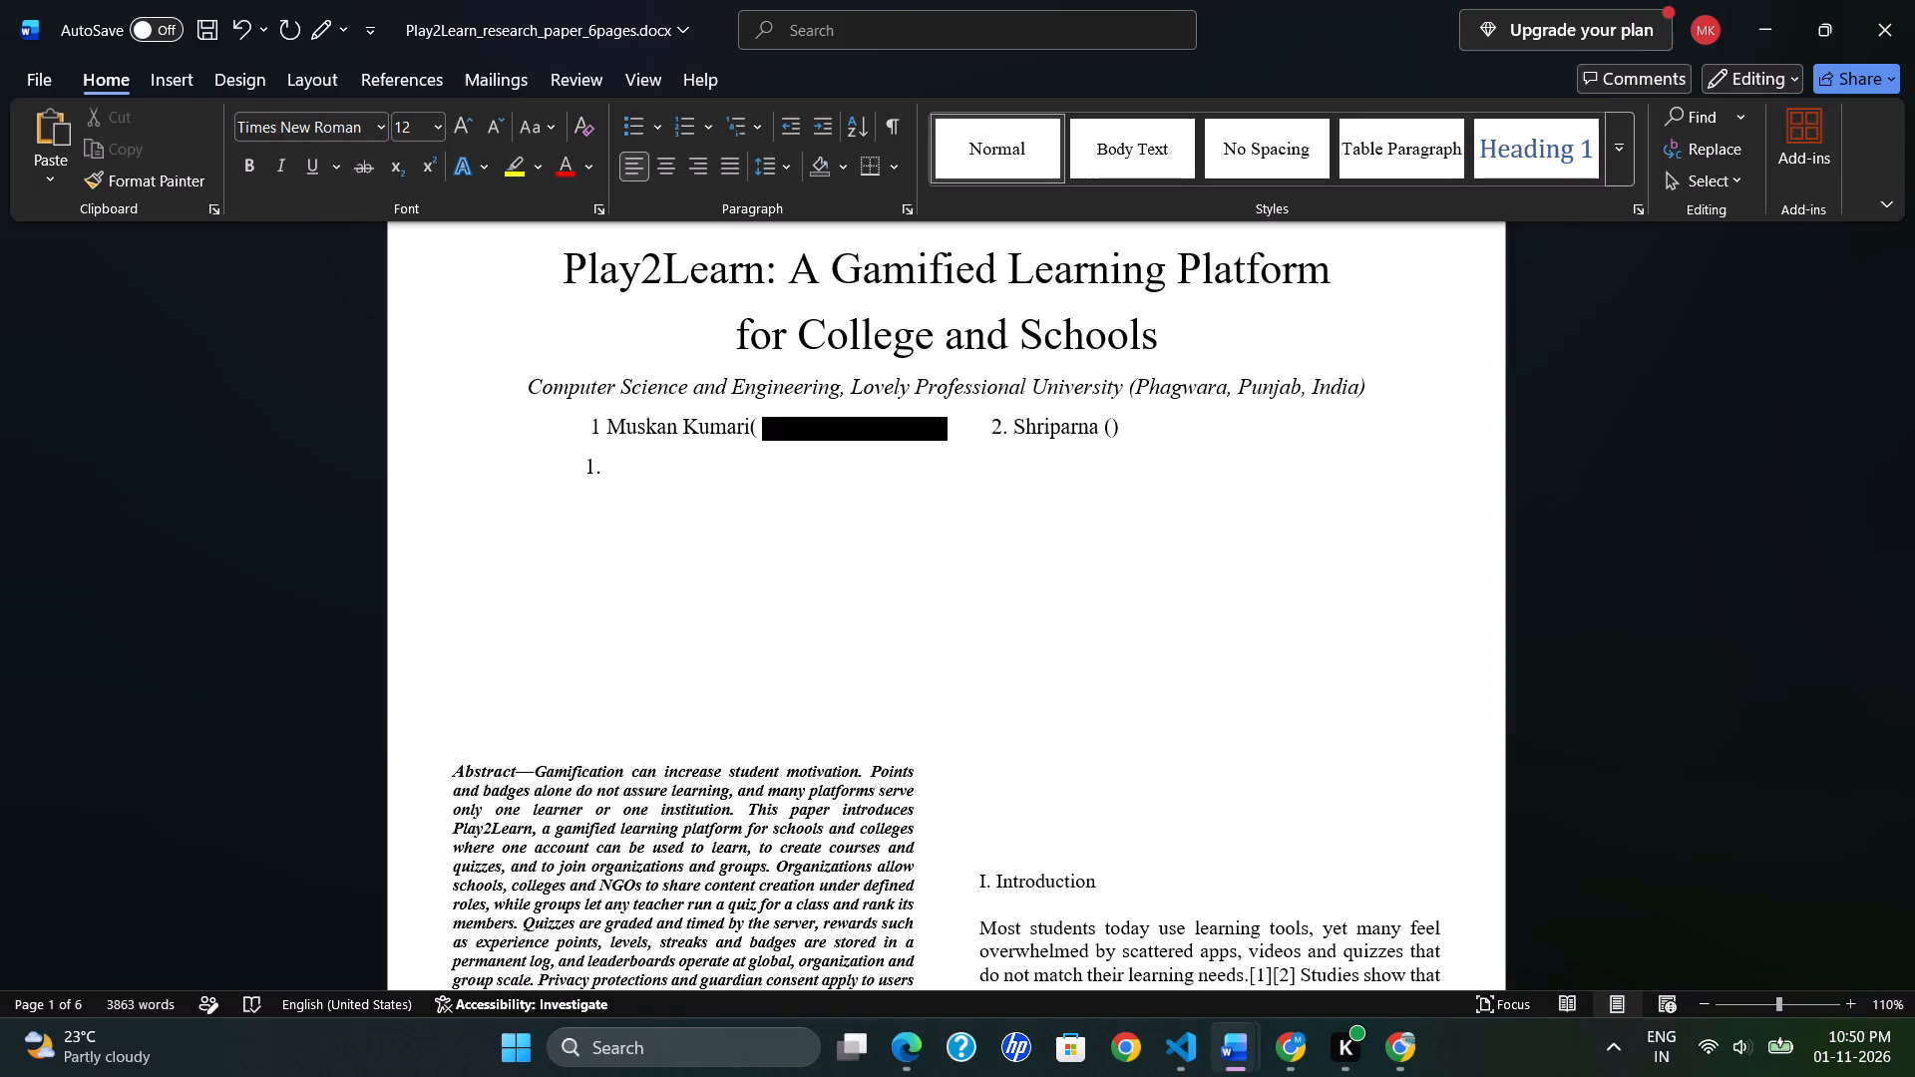
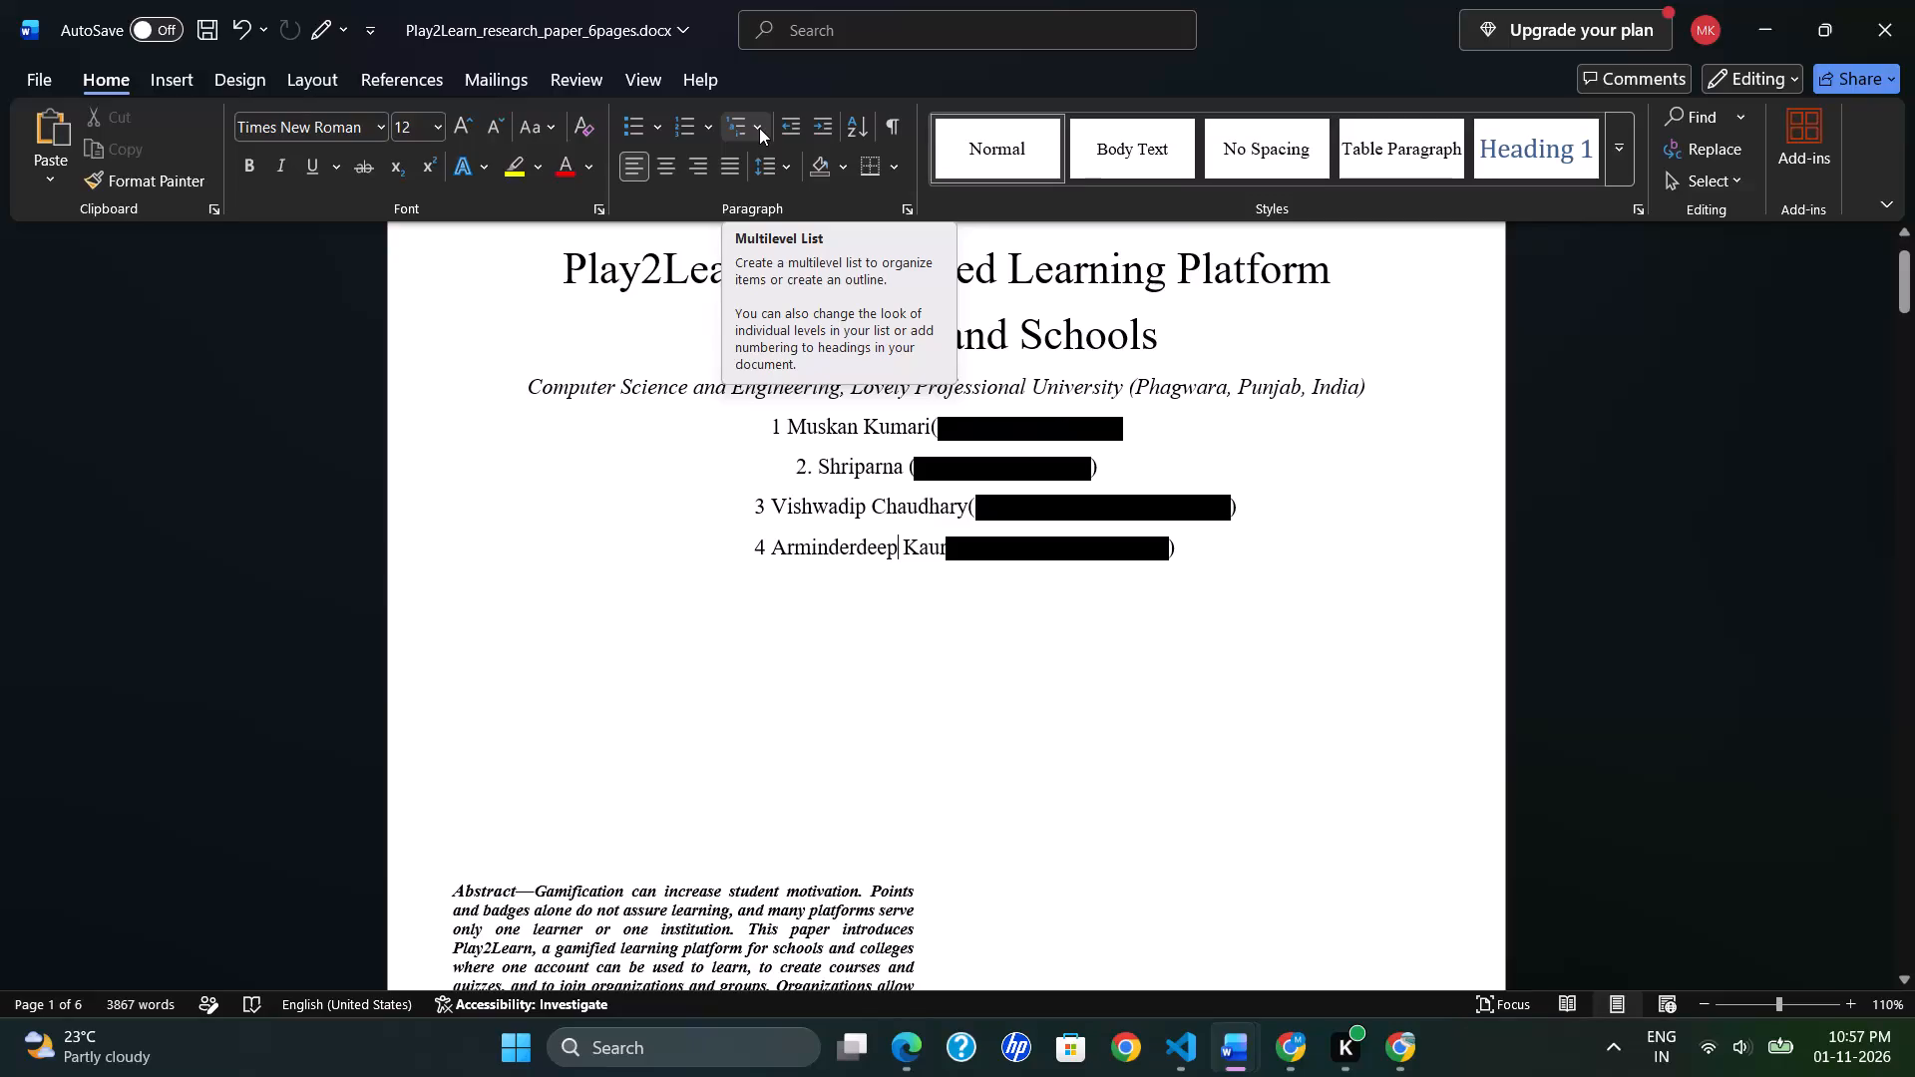
# Add an indented fifth author line reading "5 Chandan" below the fourth author.
pyautogui.click(1181, 552)
pyautogui.press('Return')
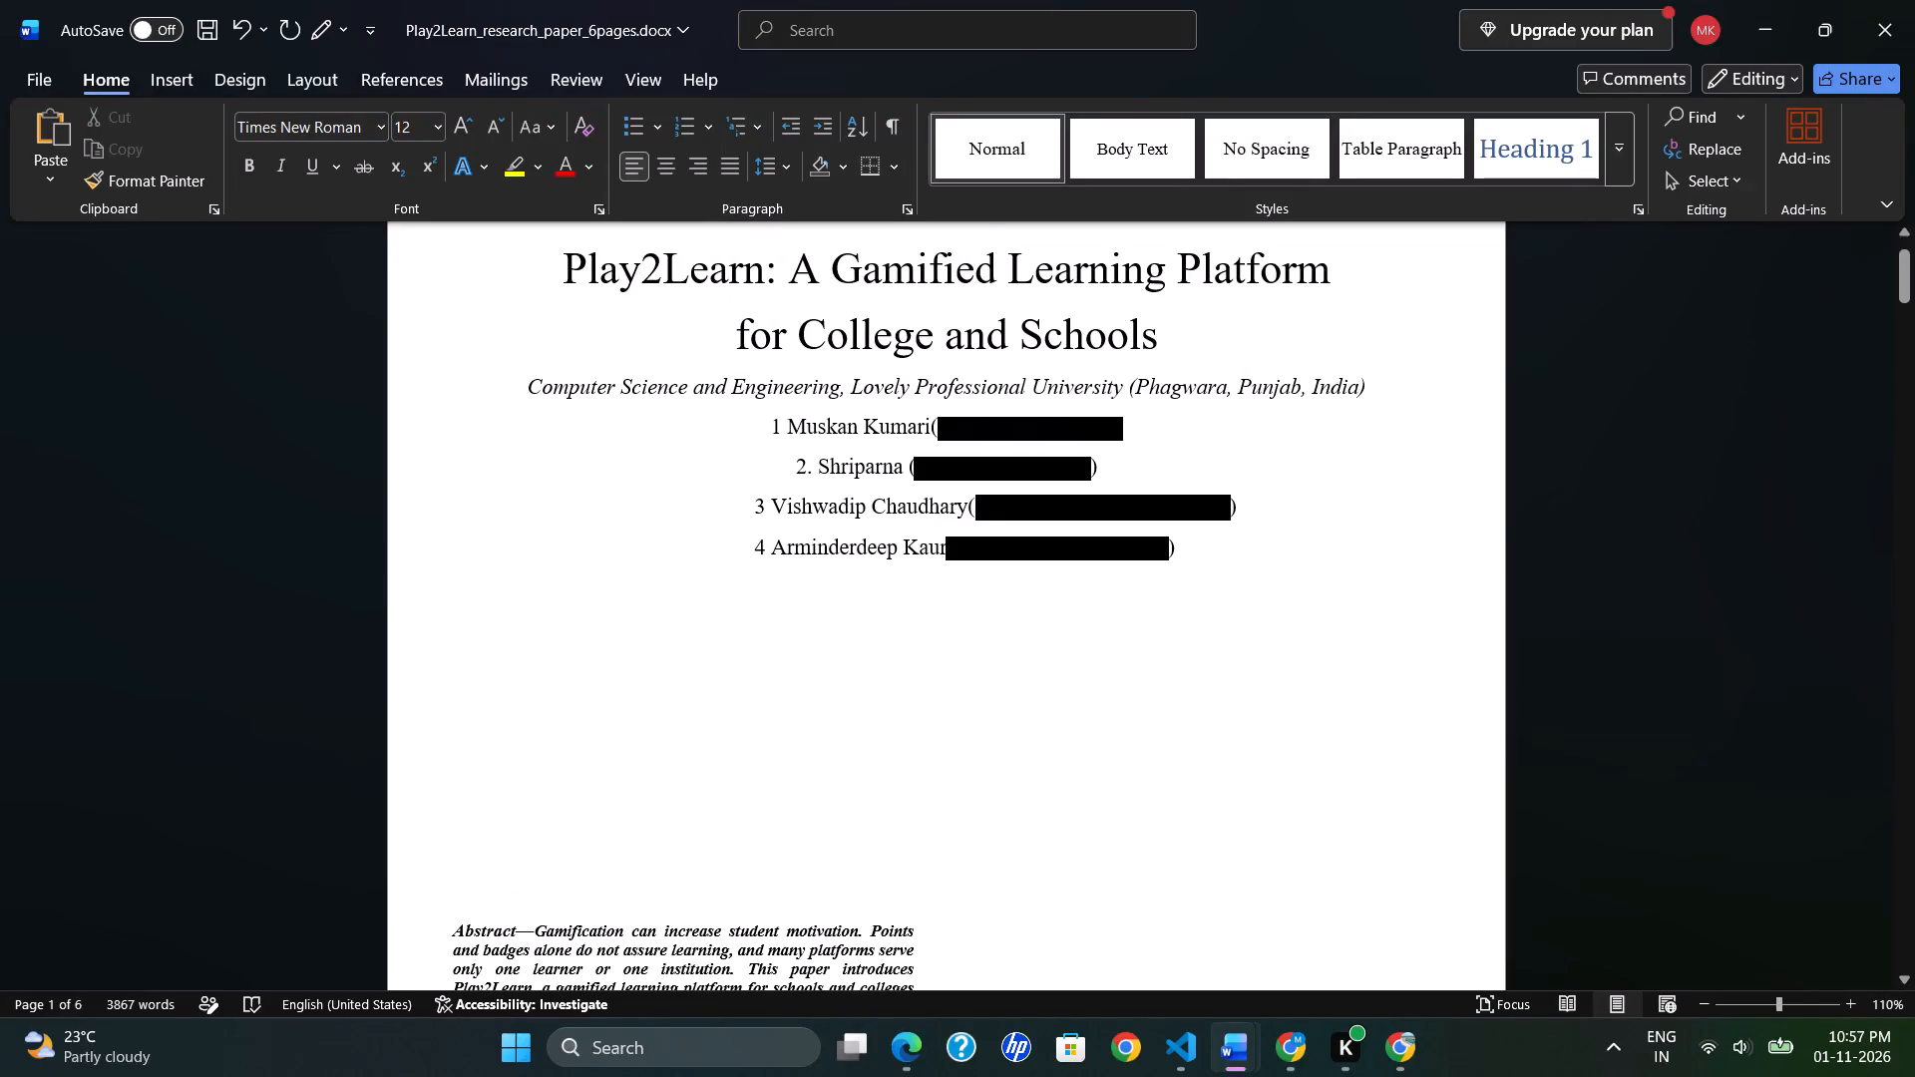
pyautogui.press('Tab')
pyautogui.press('Tab')
pyautogui.press('Tab')
pyautogui.press('5')
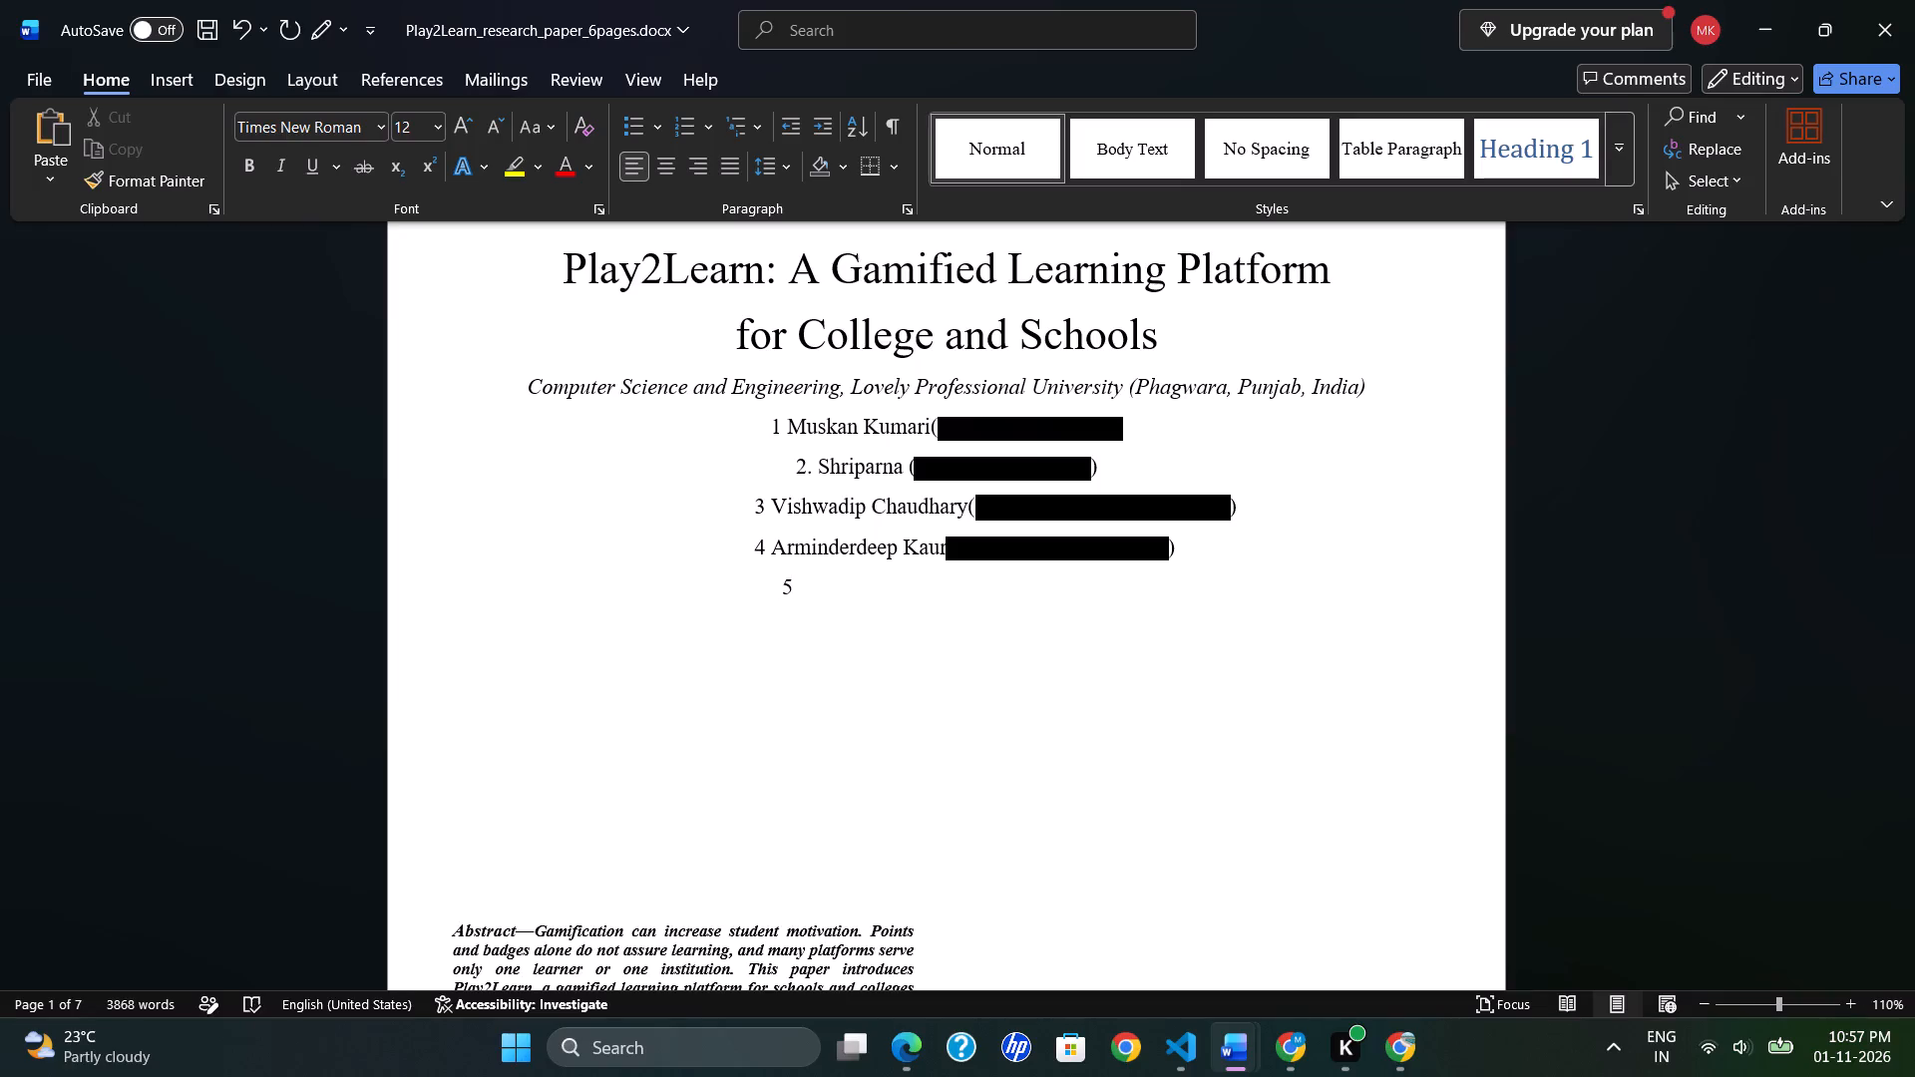
pyautogui.press('space')
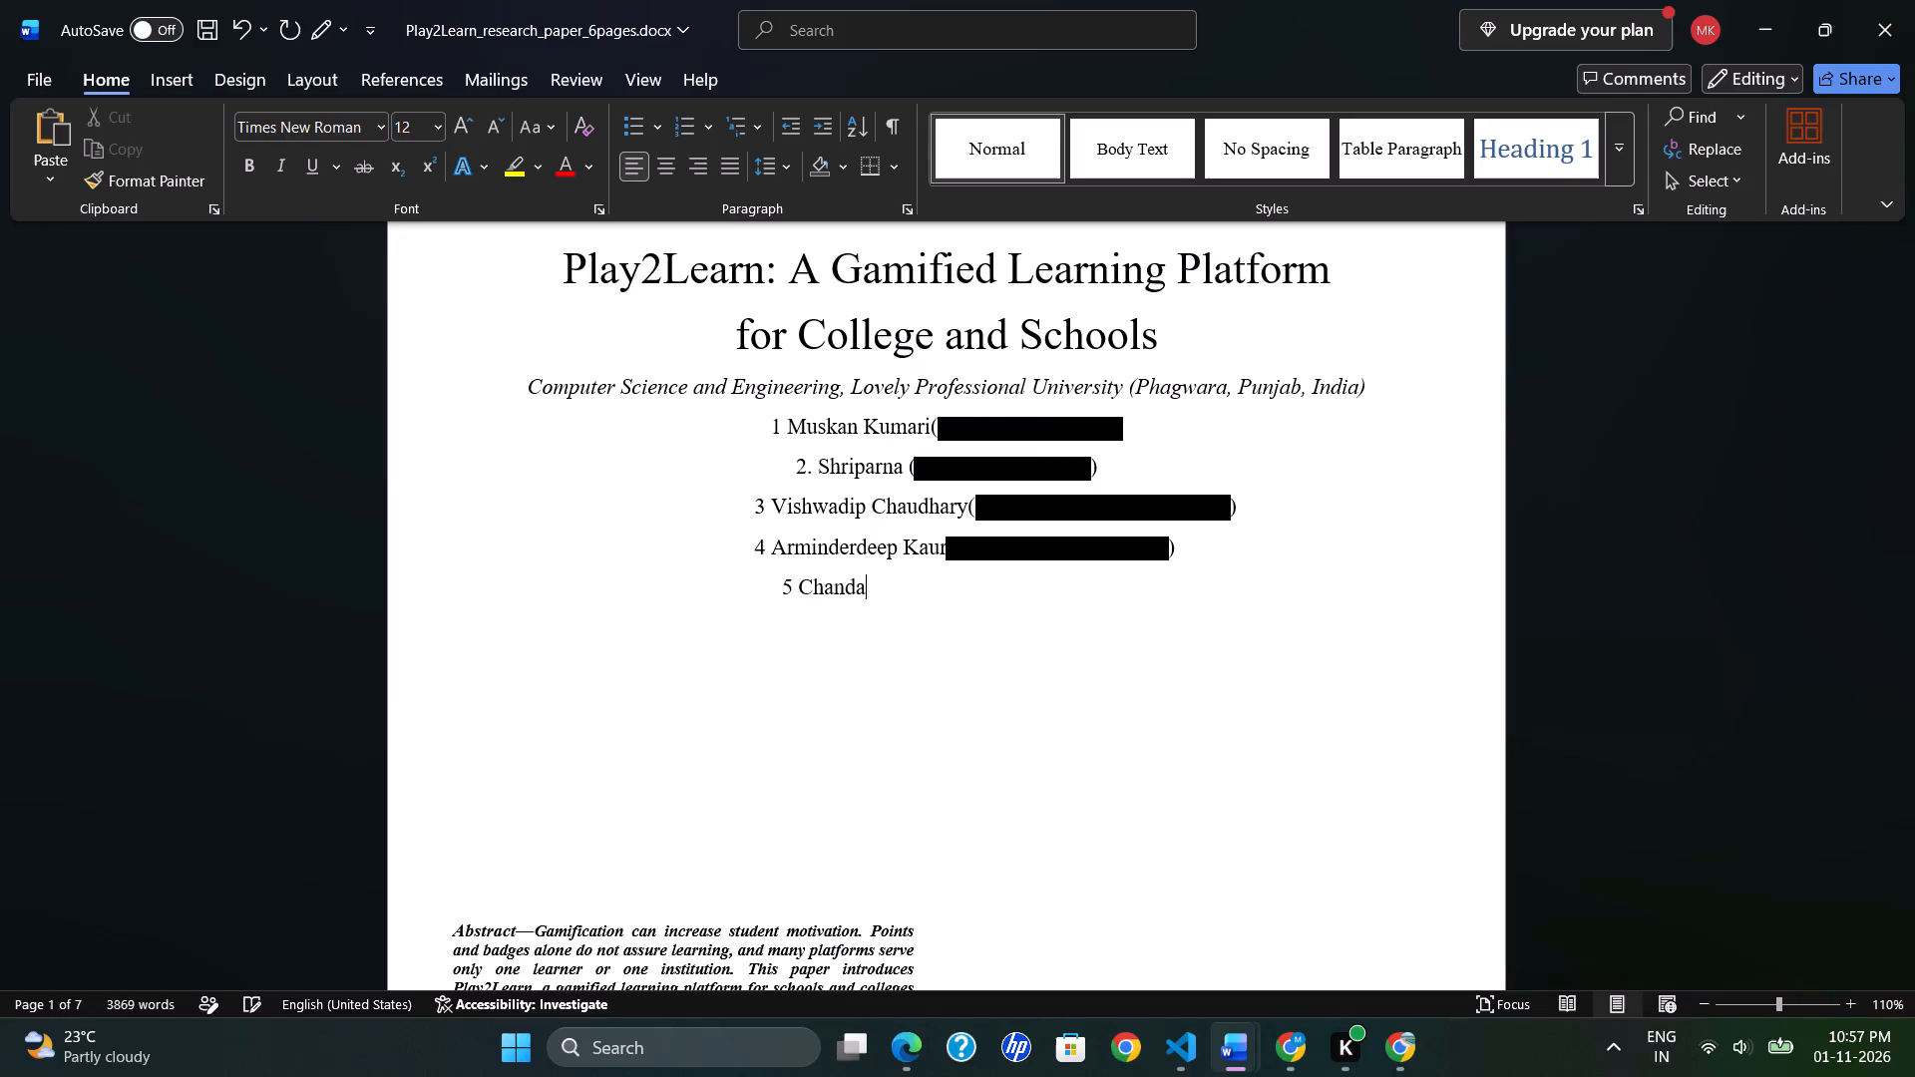
# Add an indented sixth author line reading "6 Ram" below the fifth author.
pyautogui.press('Return')
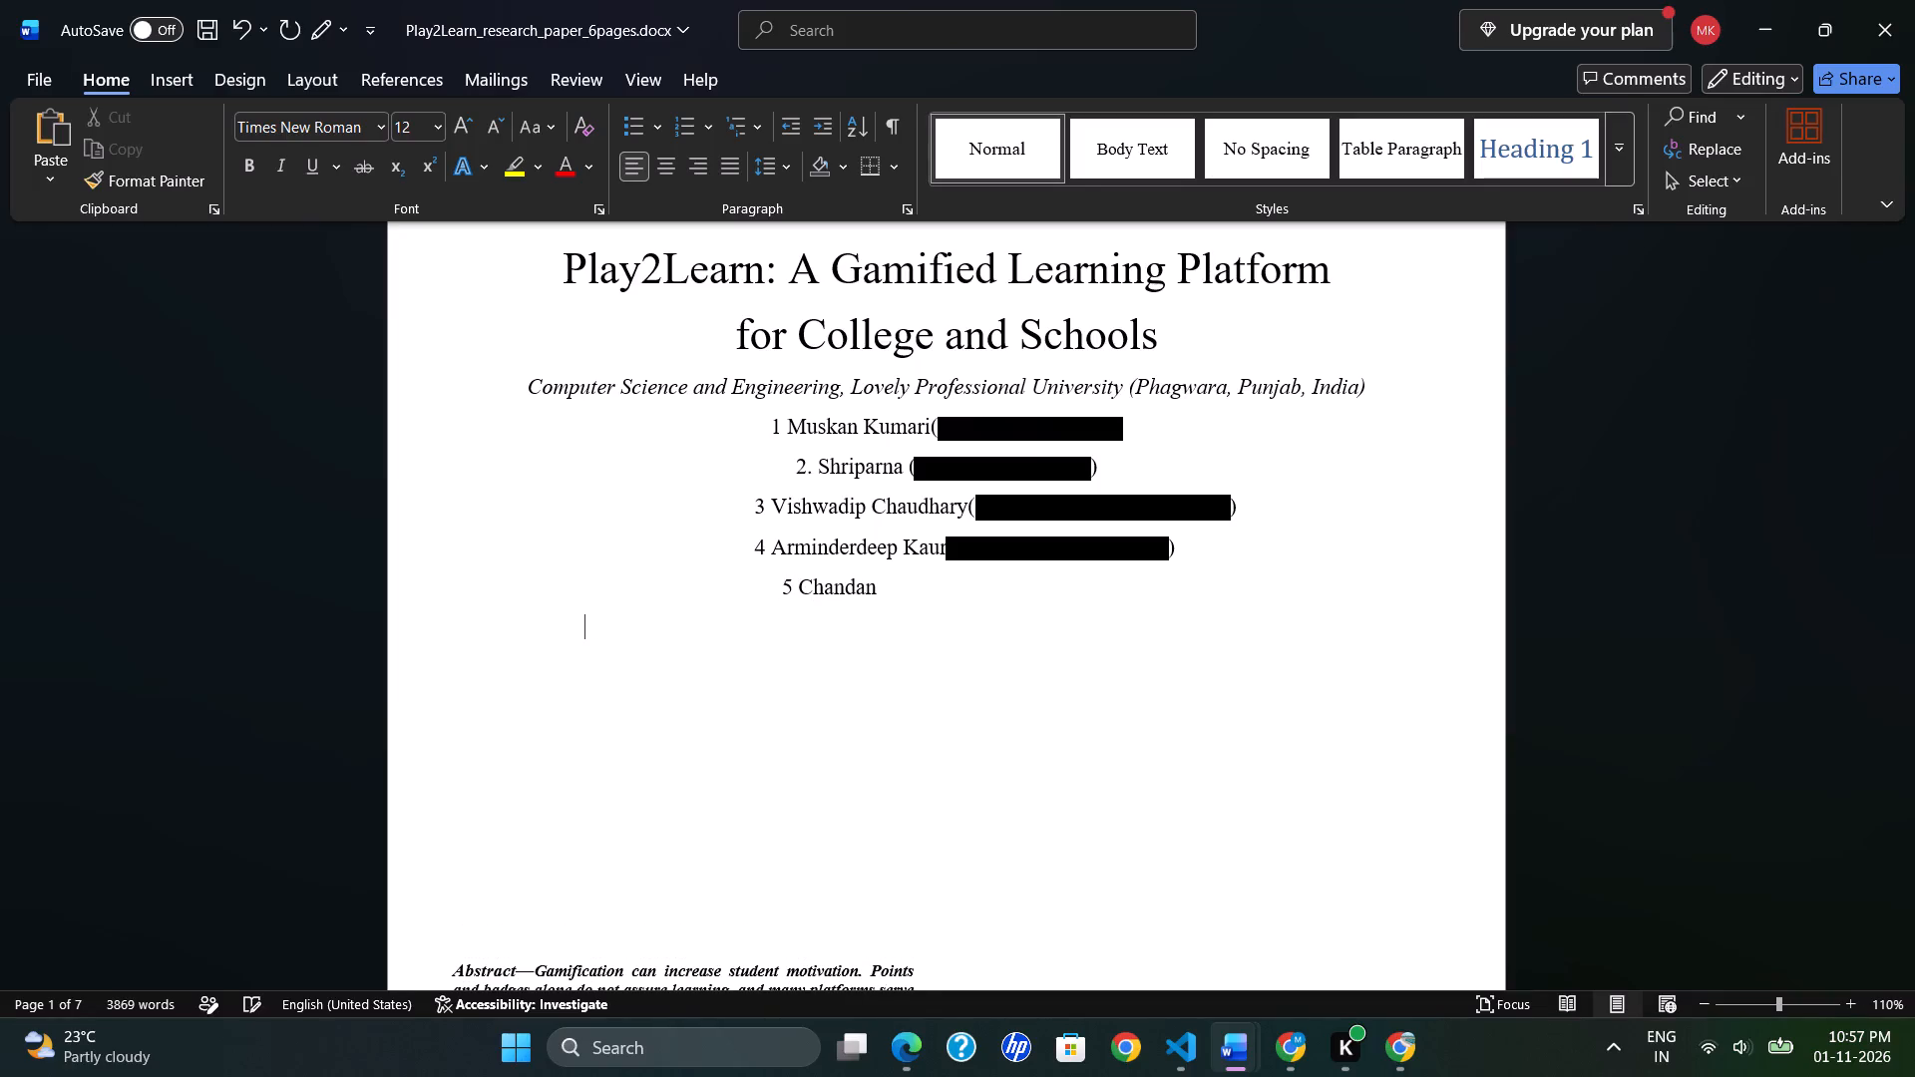
pyautogui.press('Tab')
pyautogui.press('Tab')
pyautogui.press('Tab')
pyautogui.write('6')
pyautogui.press('space')
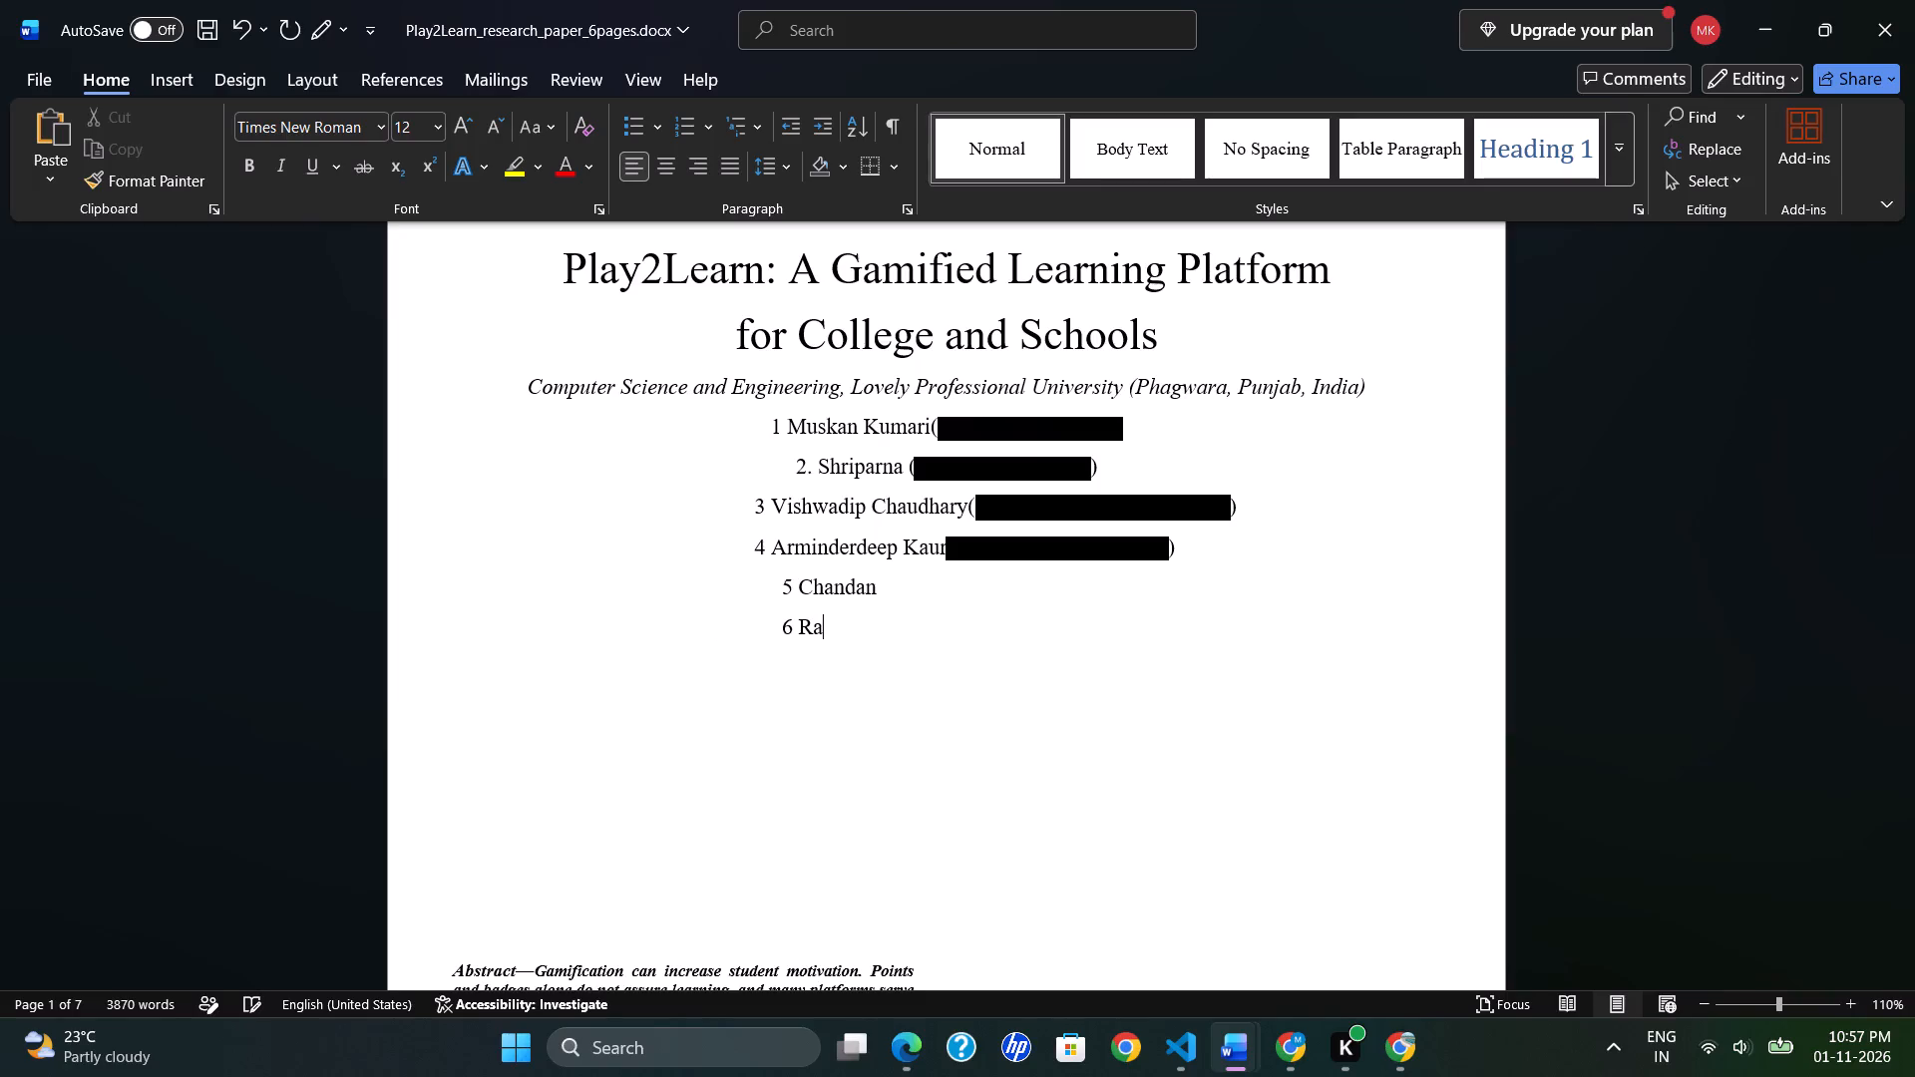
pyautogui.press('m')
# Delete the surplus empty lines between the author list and the Abstract on the first page.
pyautogui.scroll(-1, 1424, 565)
pyautogui.keyDown('ctrl'); pyautogui.scroll(-2, 1424, 565); pyautogui.keyUp('ctrl')
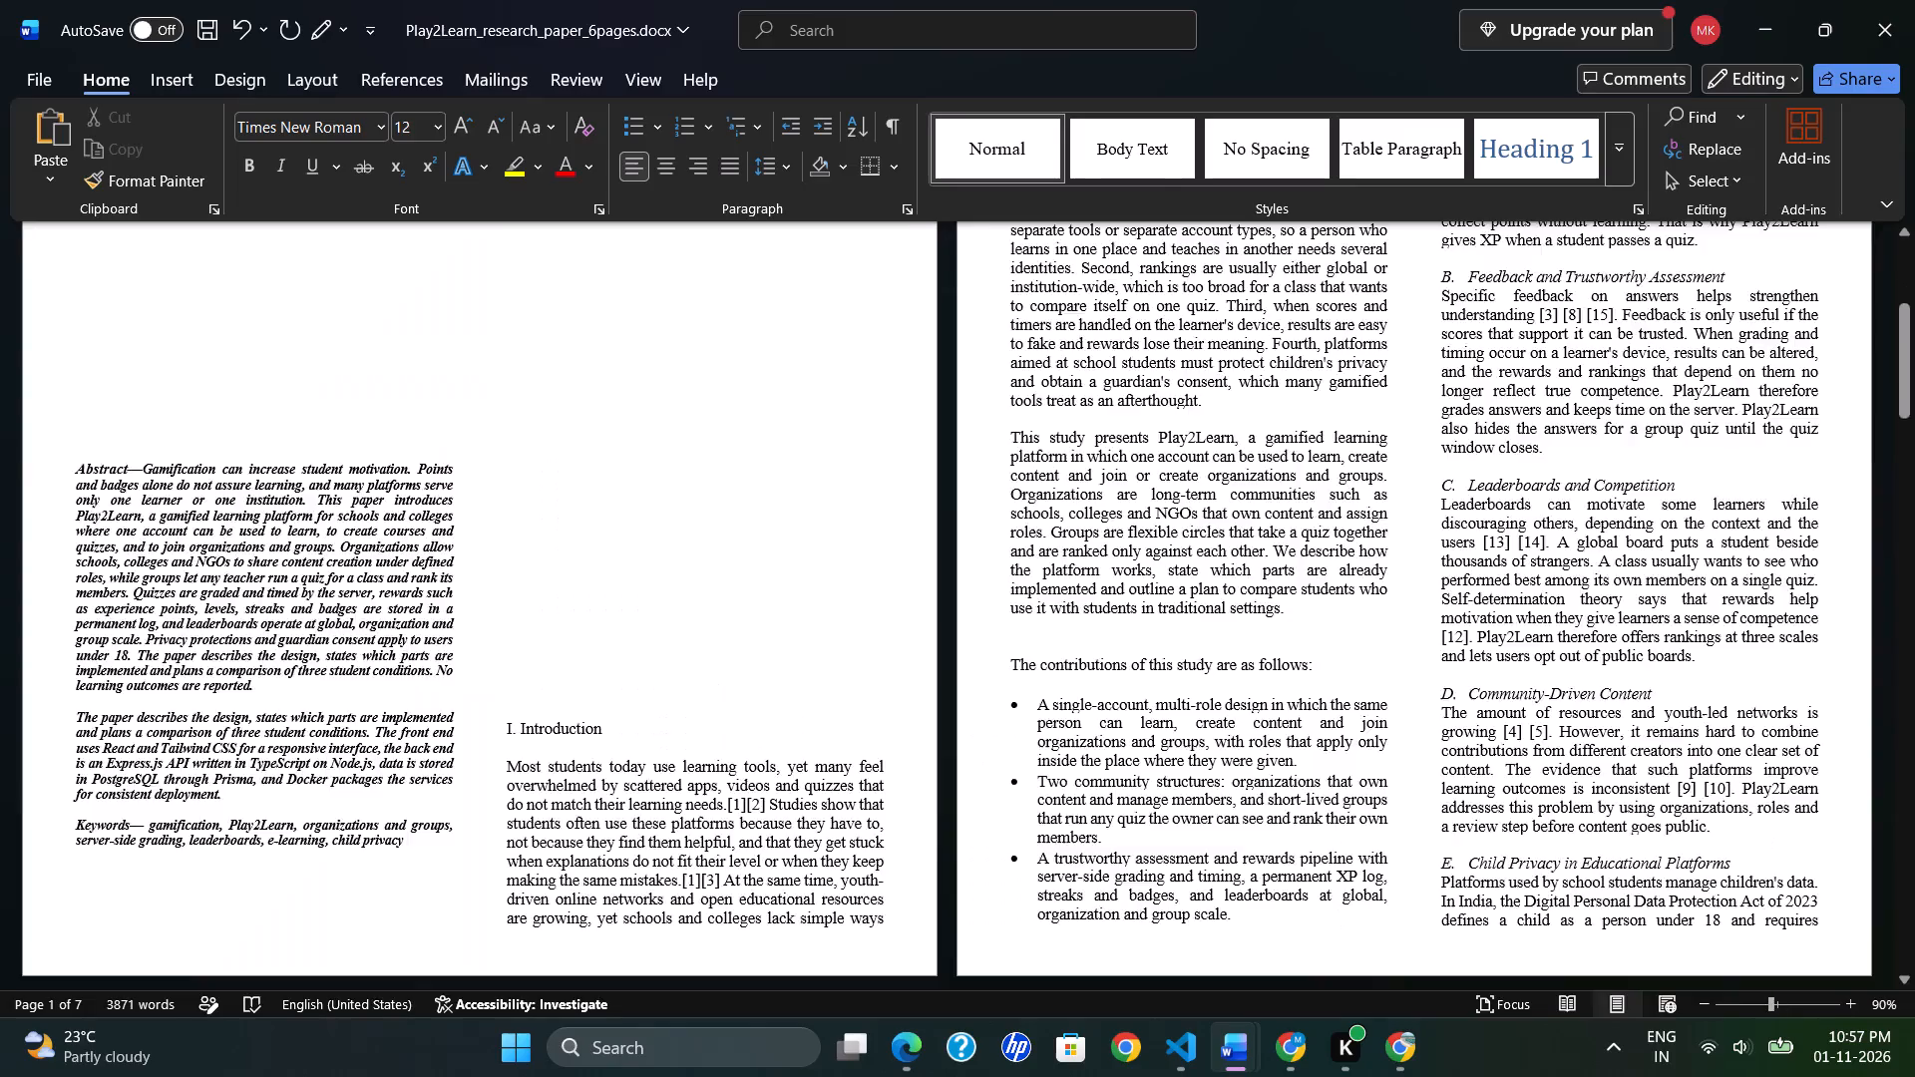
pyautogui.keyDown('ctrl'); pyautogui.scroll(-3, 1424, 565); pyautogui.keyUp('ctrl')
pyautogui.scroll(1, 832, 560)
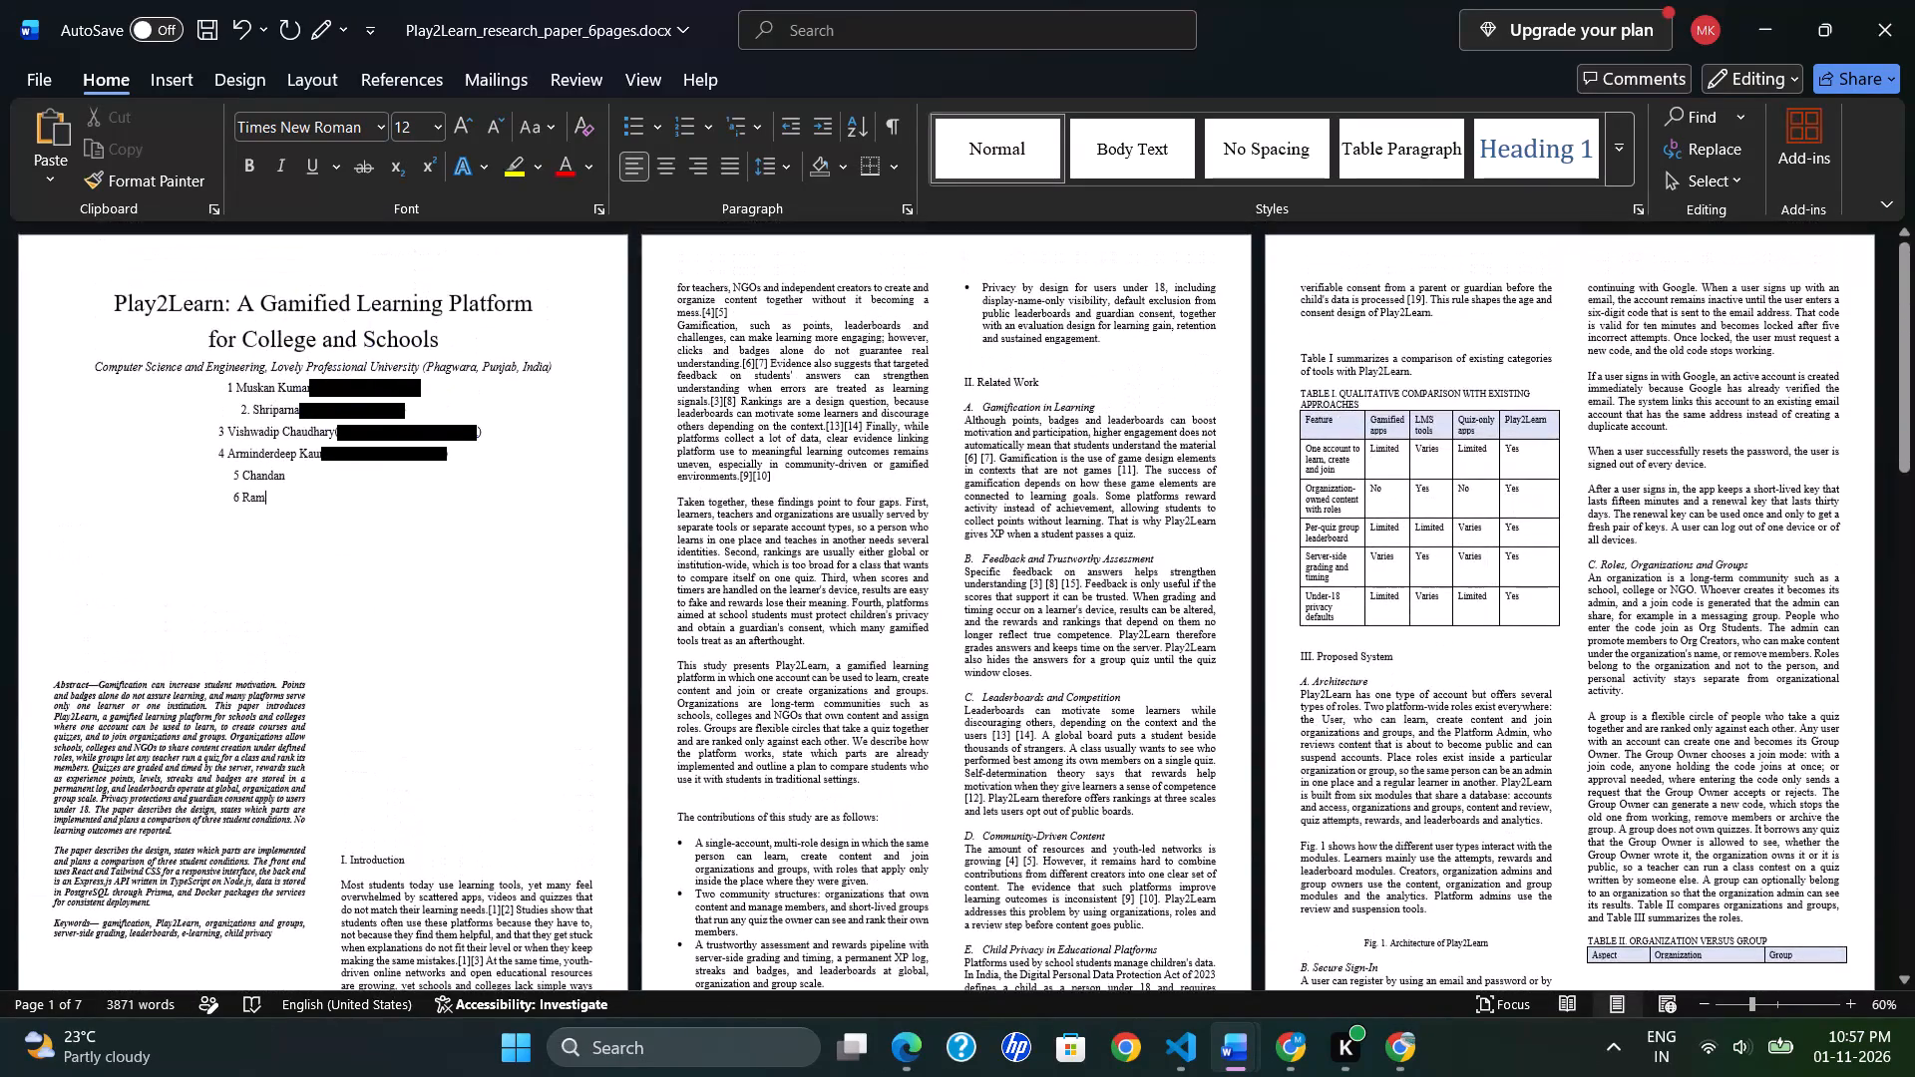
pyautogui.keyDown('ctrl'); pyautogui.scroll(-3, 395, 631); pyautogui.keyUp('ctrl')
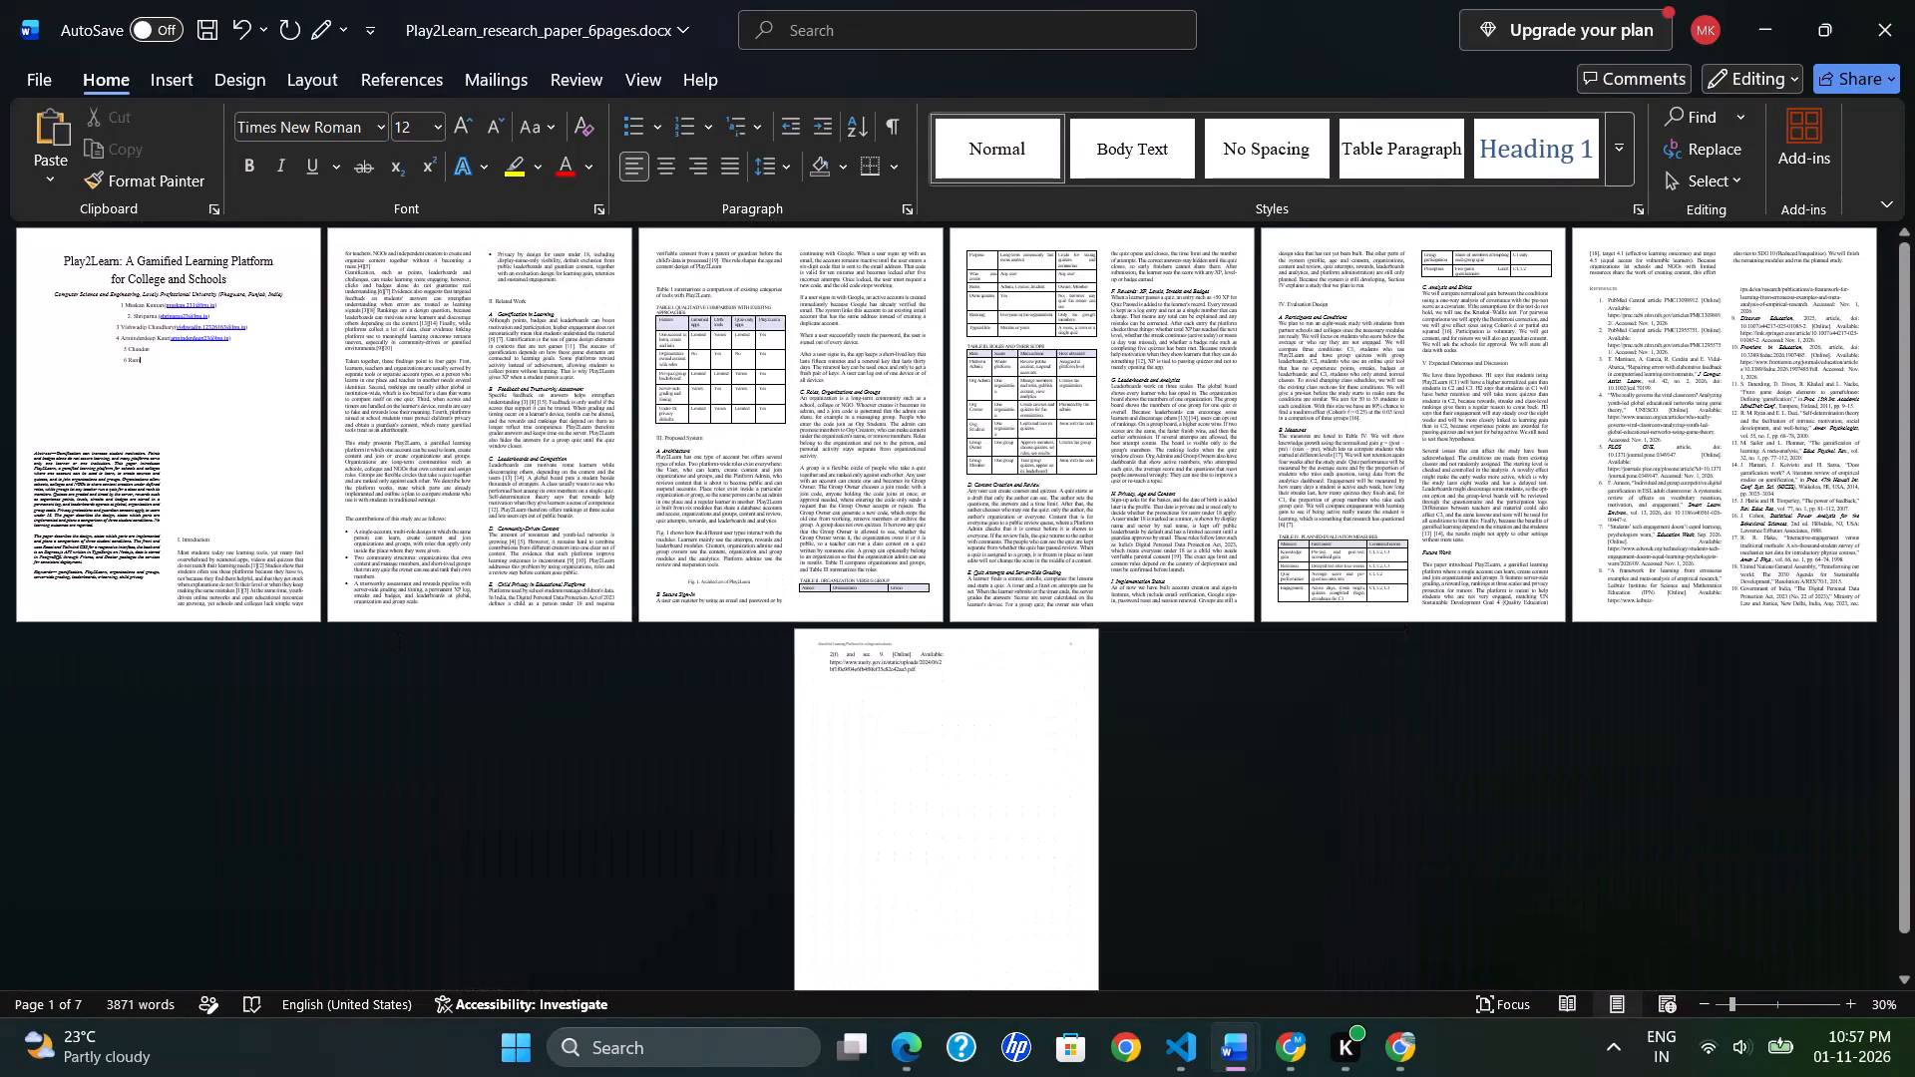
pyautogui.click(64, 424)
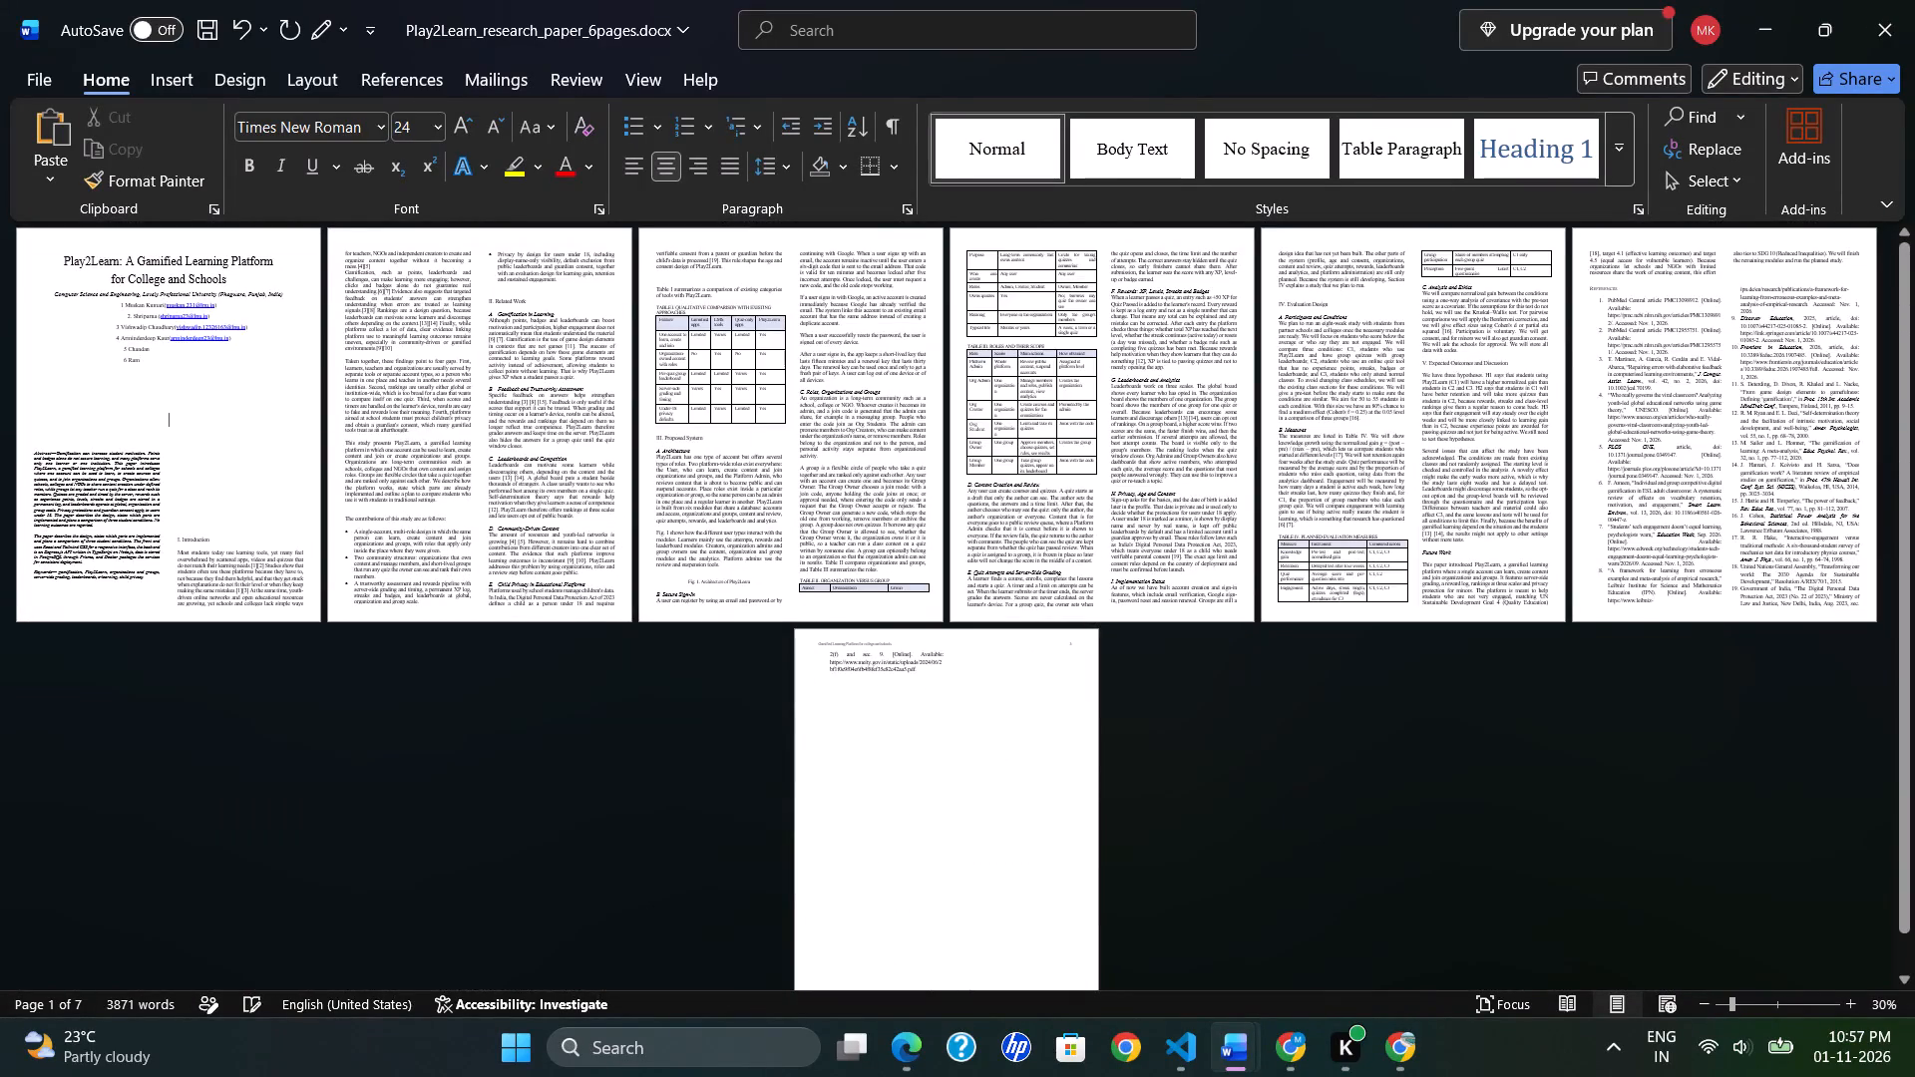
pyautogui.hscroll(1, 64, 424)
pyautogui.keyDown('ctrl'); pyautogui.scroll(7, 28, 434); pyautogui.keyUp('ctrl')
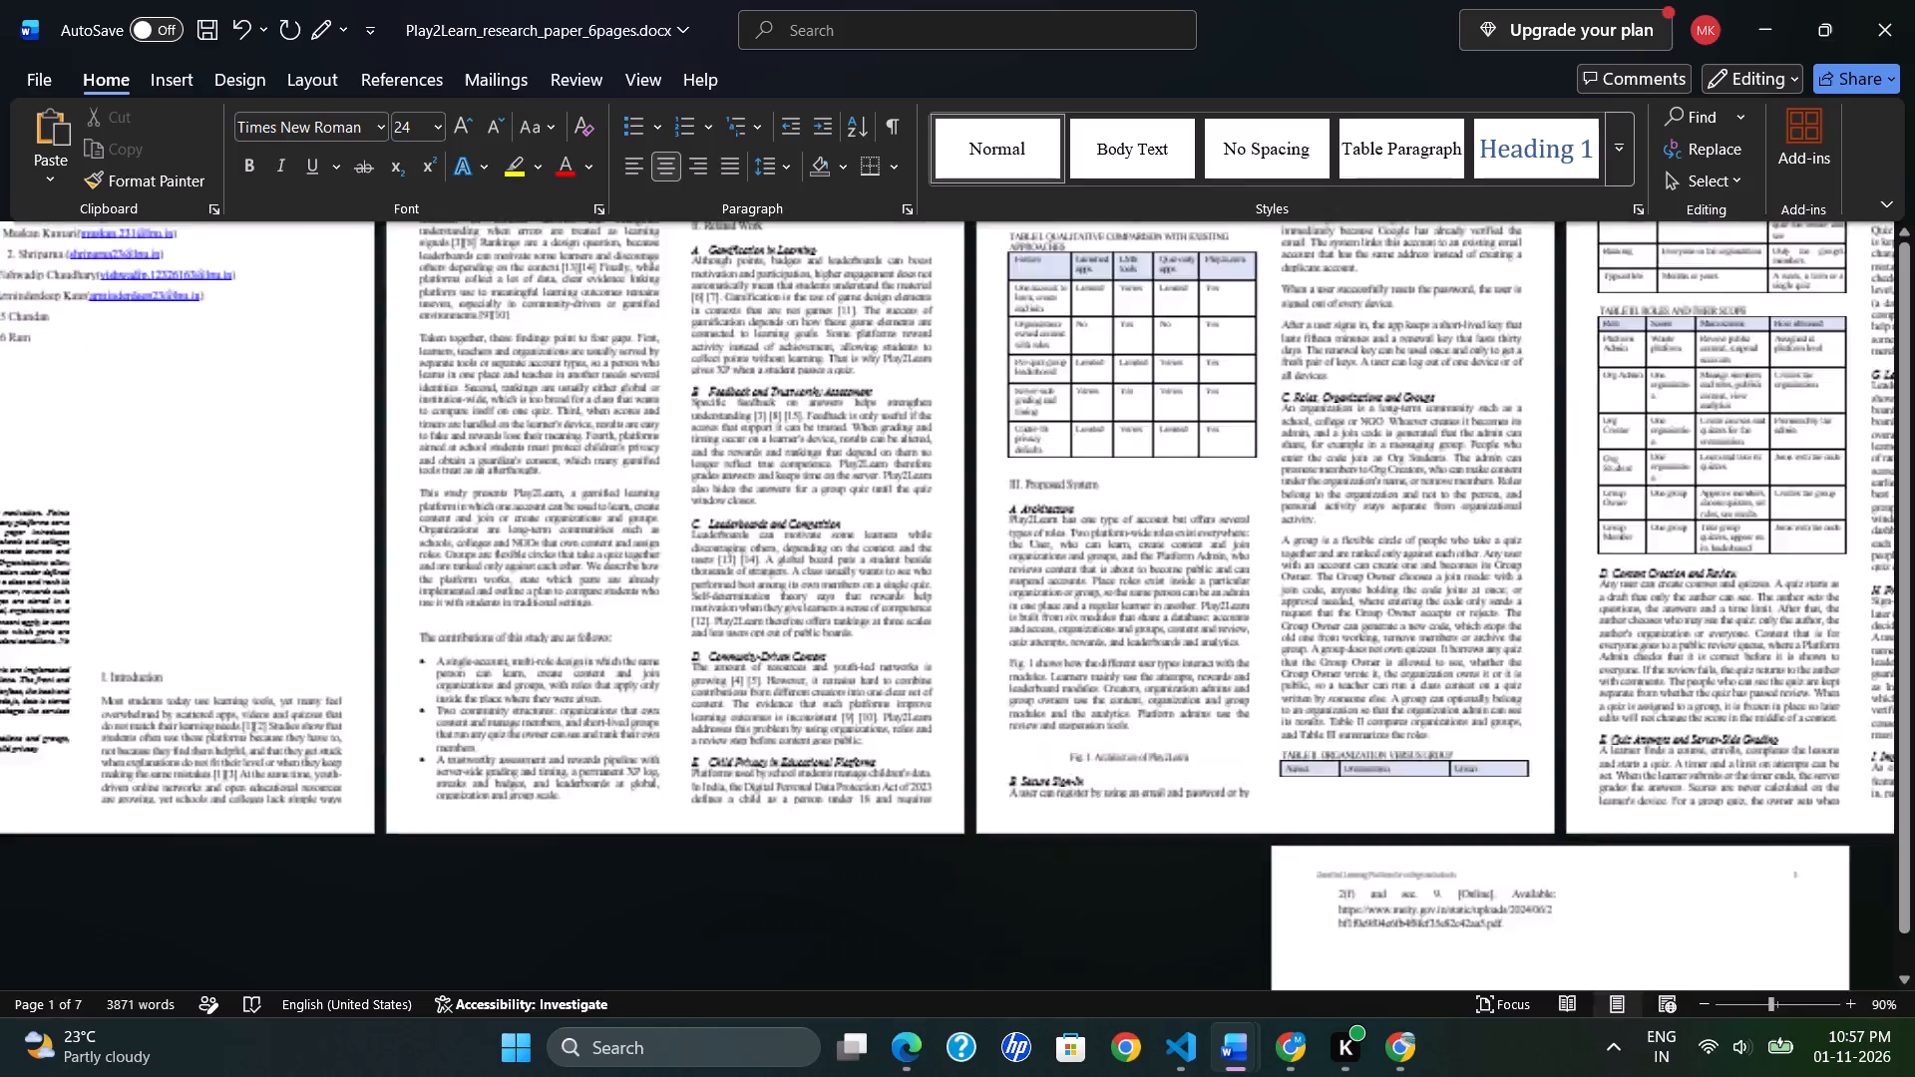
pyautogui.keyDown('ctrl'); pyautogui.scroll(1, 28, 434); pyautogui.keyUp('ctrl')
pyautogui.click(456, 531)
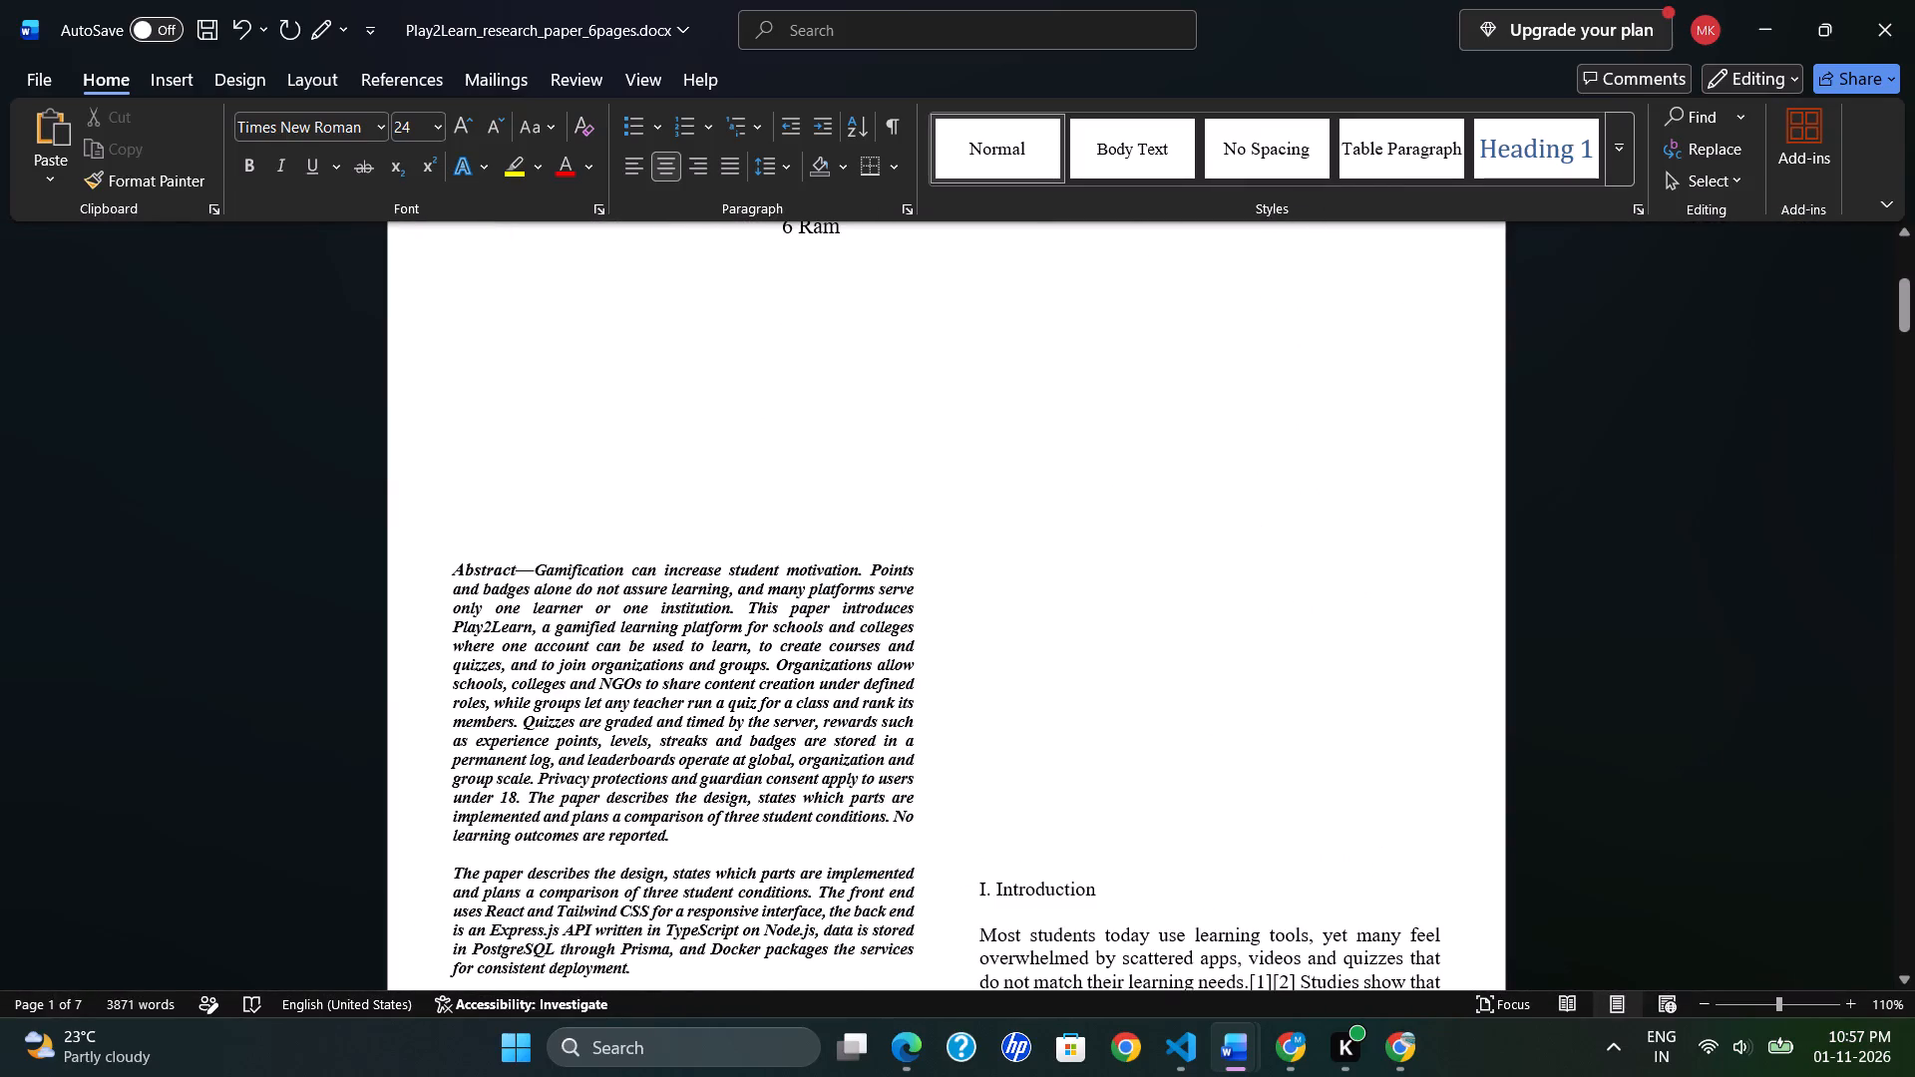
pyautogui.press('BackSpace')
pyautogui.press('BackSpace')
pyautogui.press('BackSpace')
pyautogui.press('BackSpace')
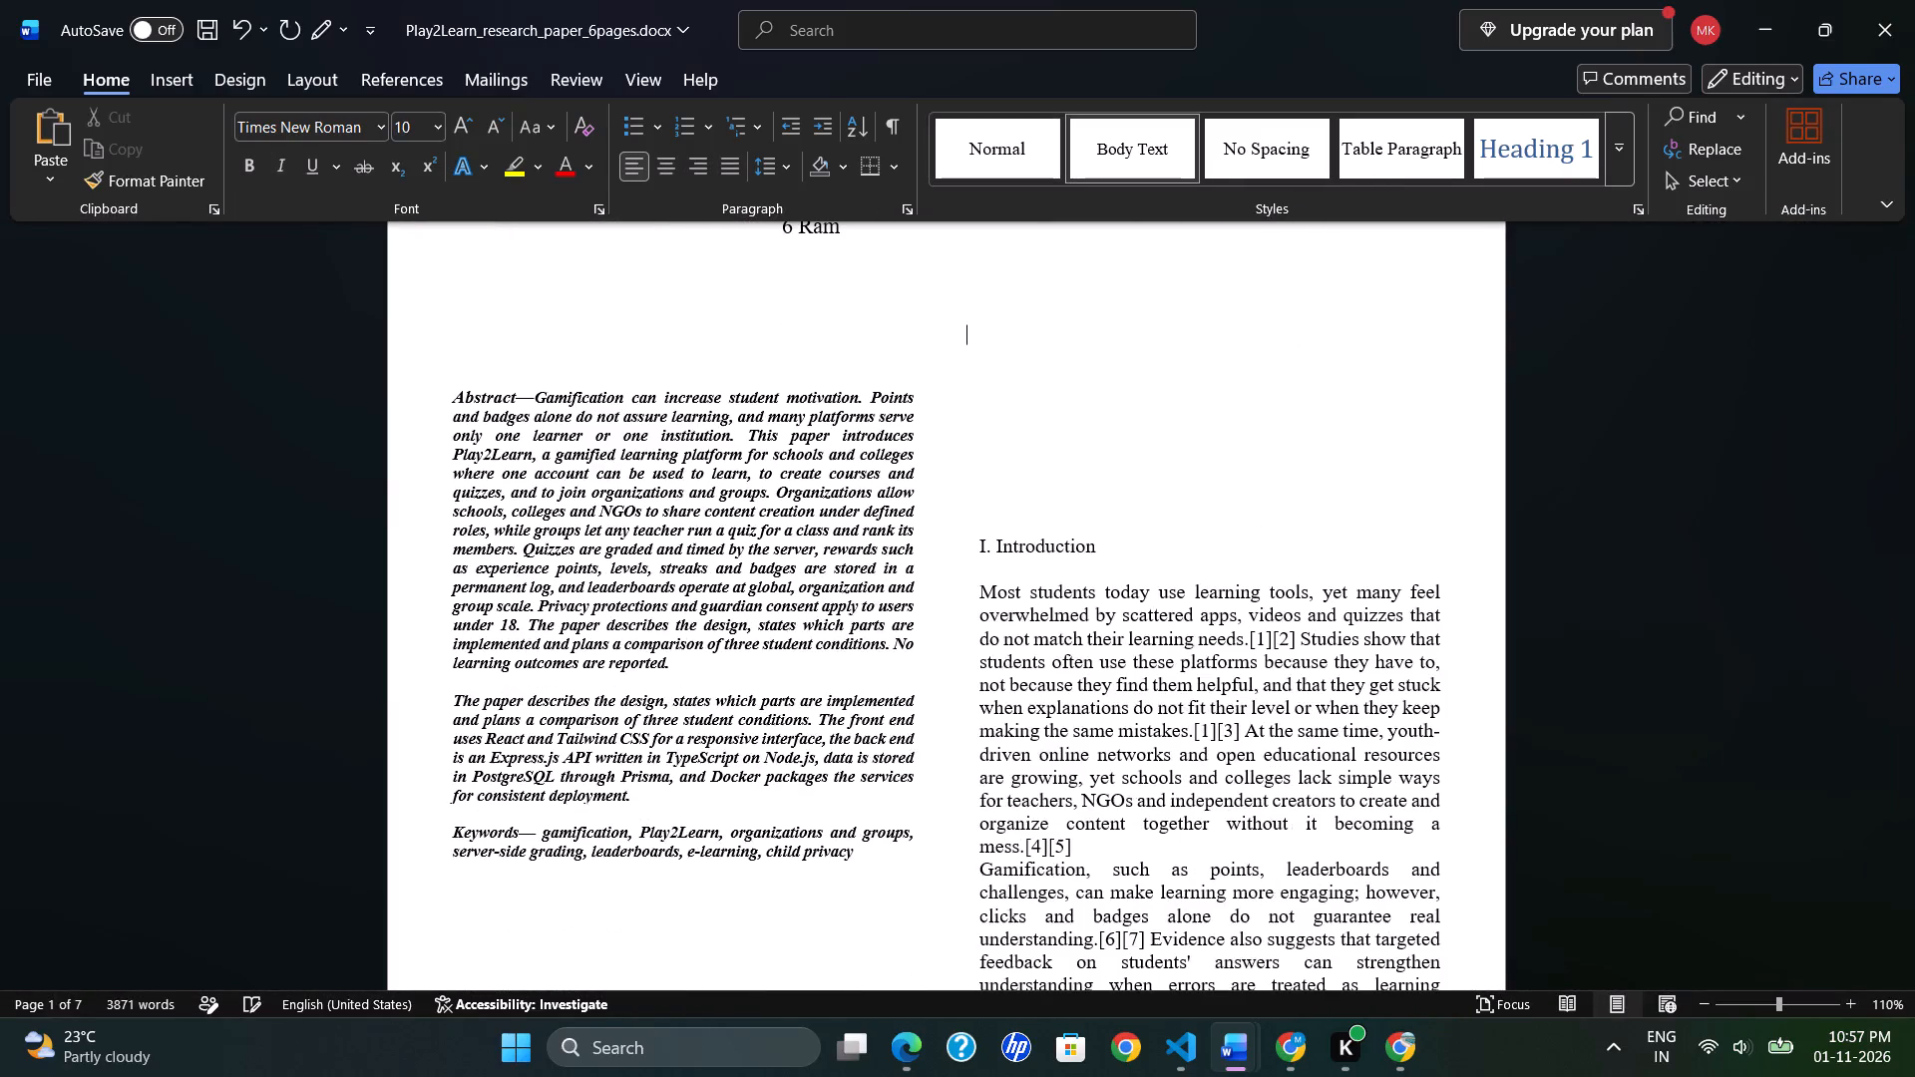
pyautogui.press('BackSpace')
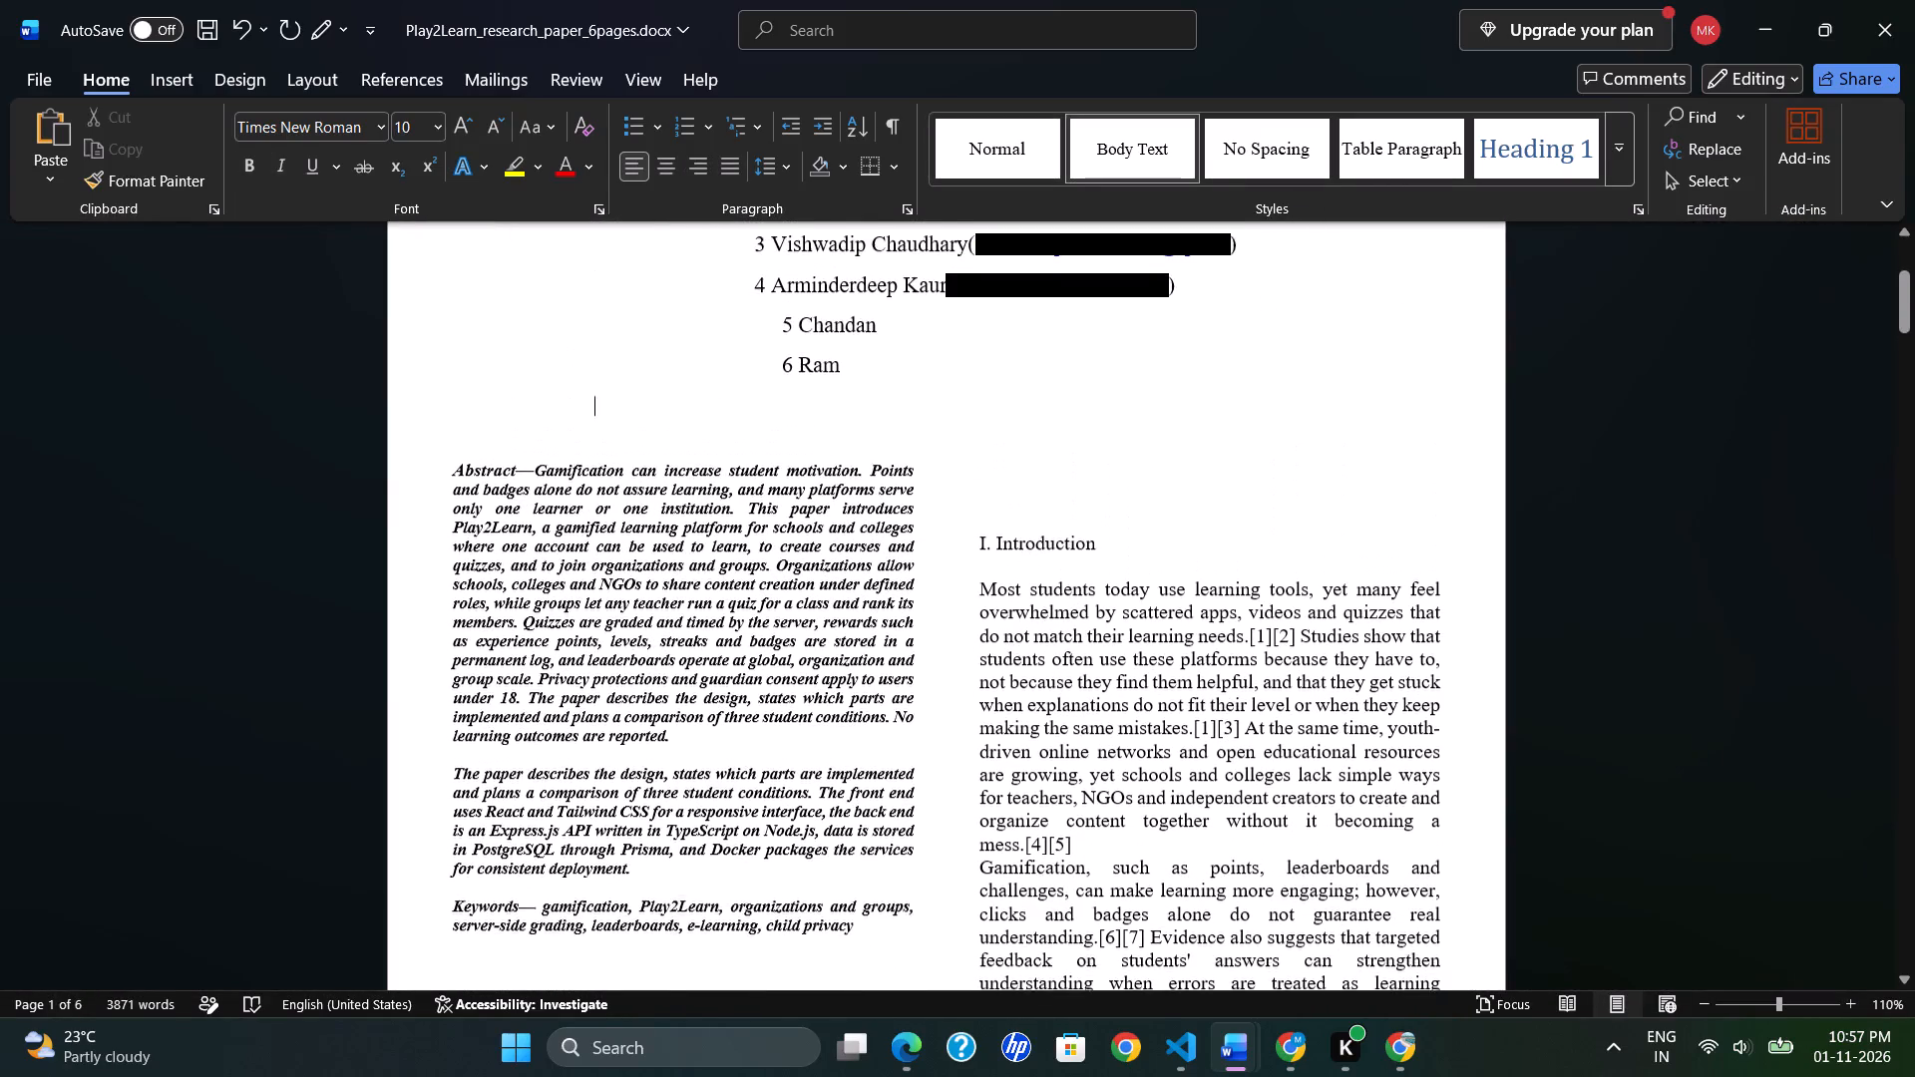
# Delete the empty lines above the "I. Introduction" heading so it starts level with the Abstract.
pyautogui.click(976, 566)
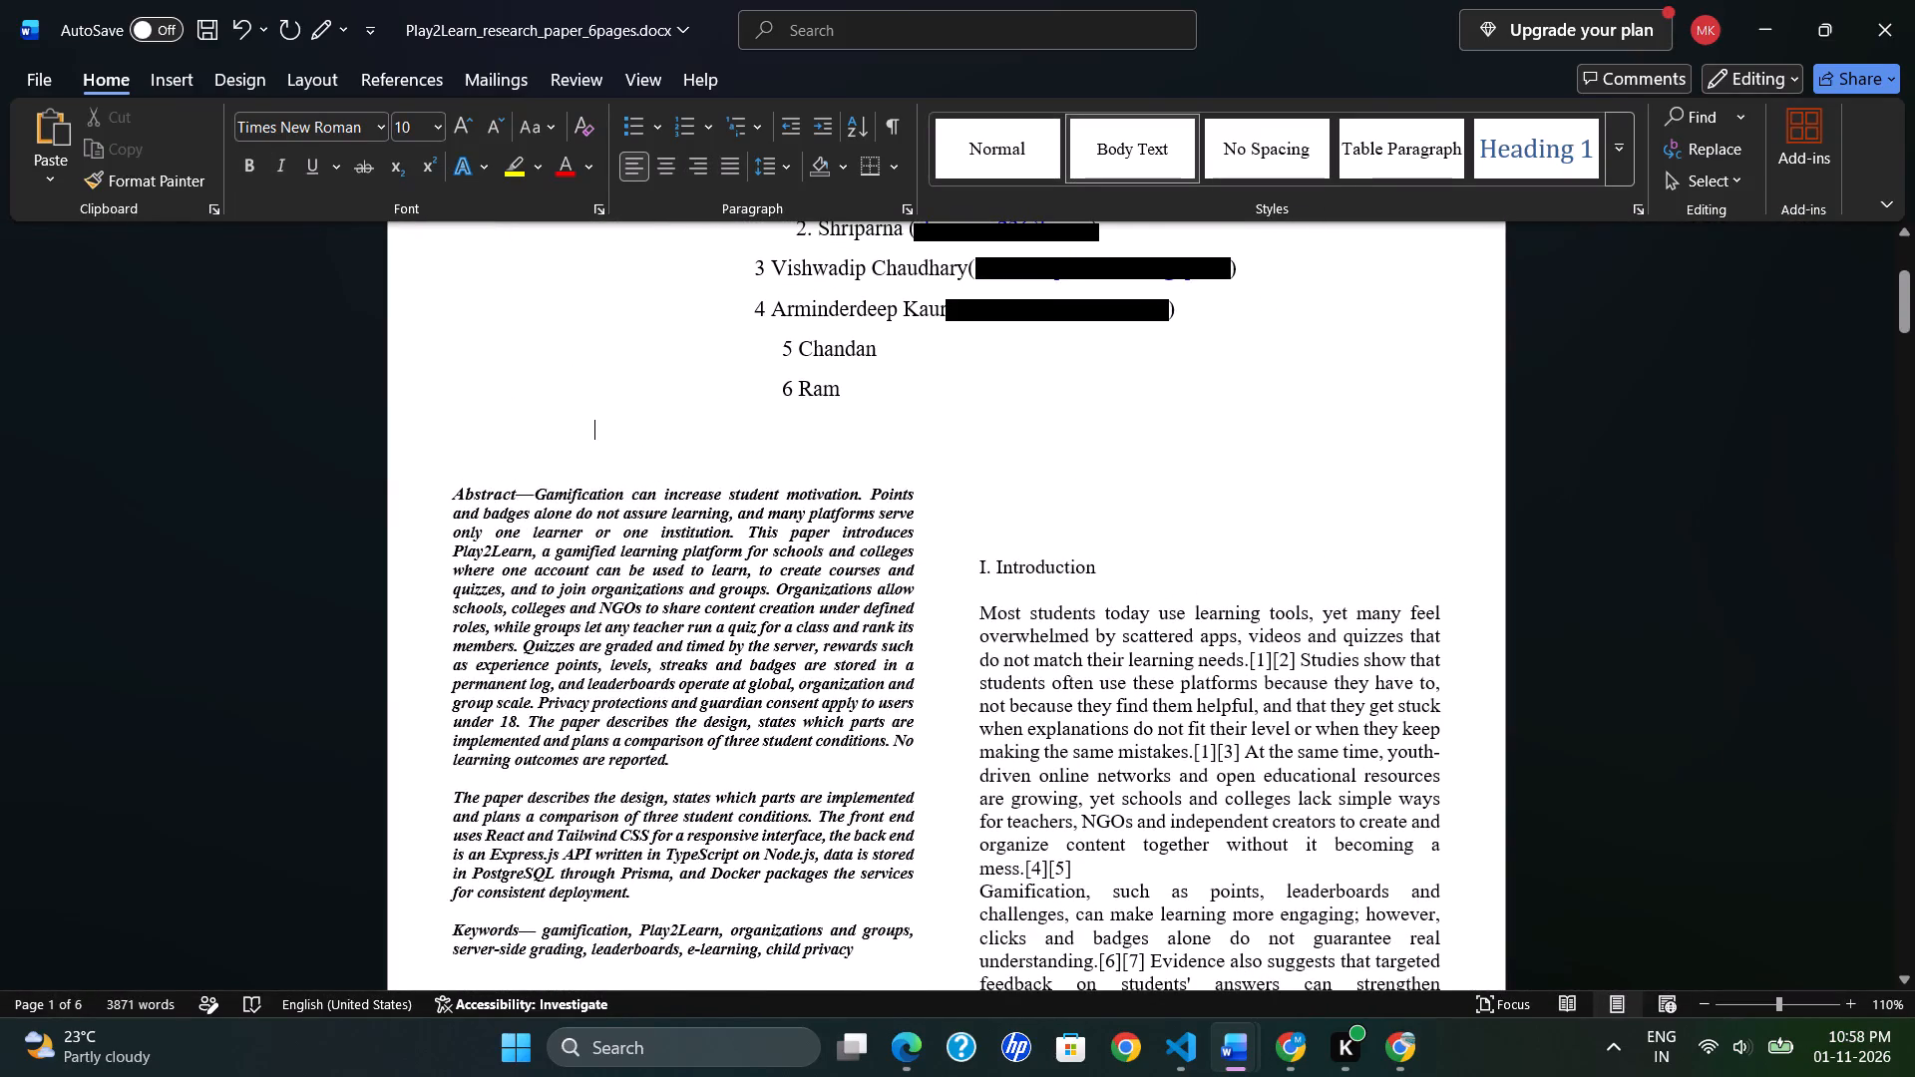
pyautogui.press('BackSpace')
pyautogui.press('BackSpace')
pyautogui.press('BackSpace')
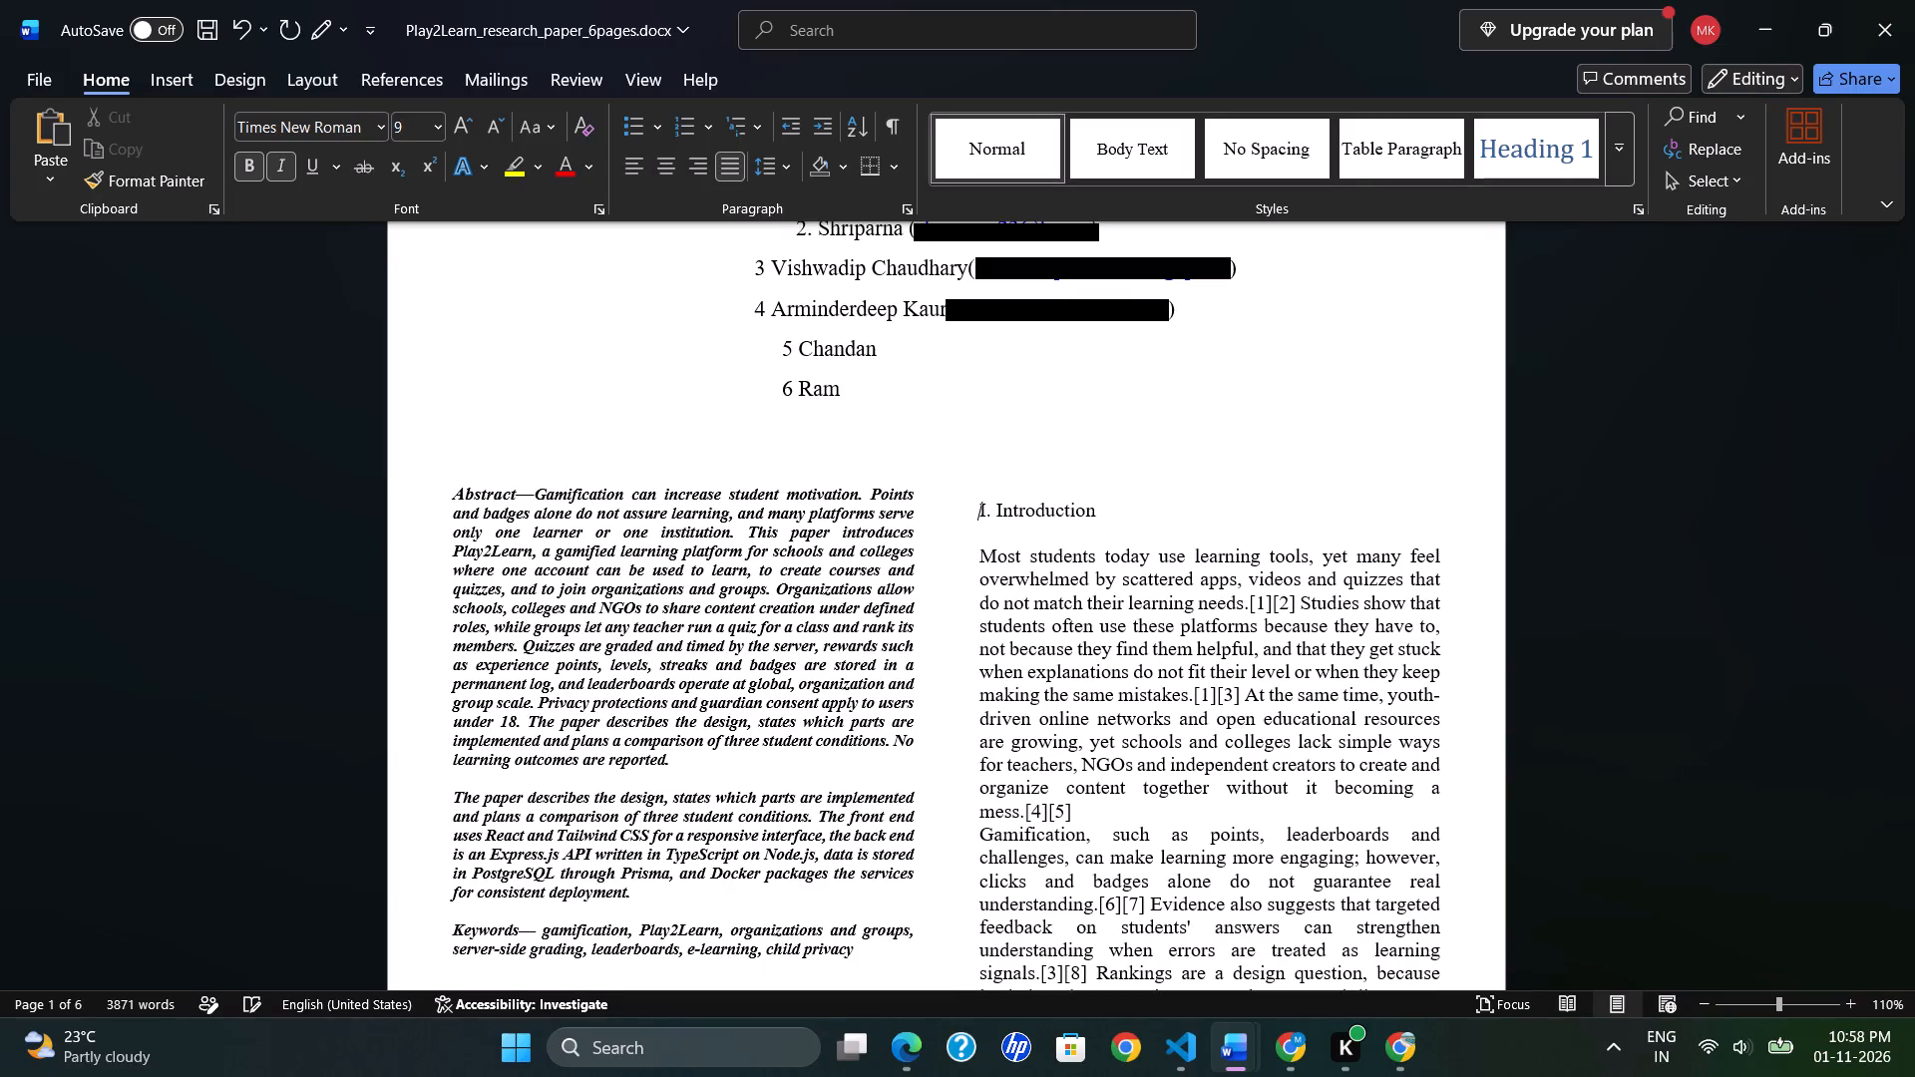
pyautogui.press('BackSpace')
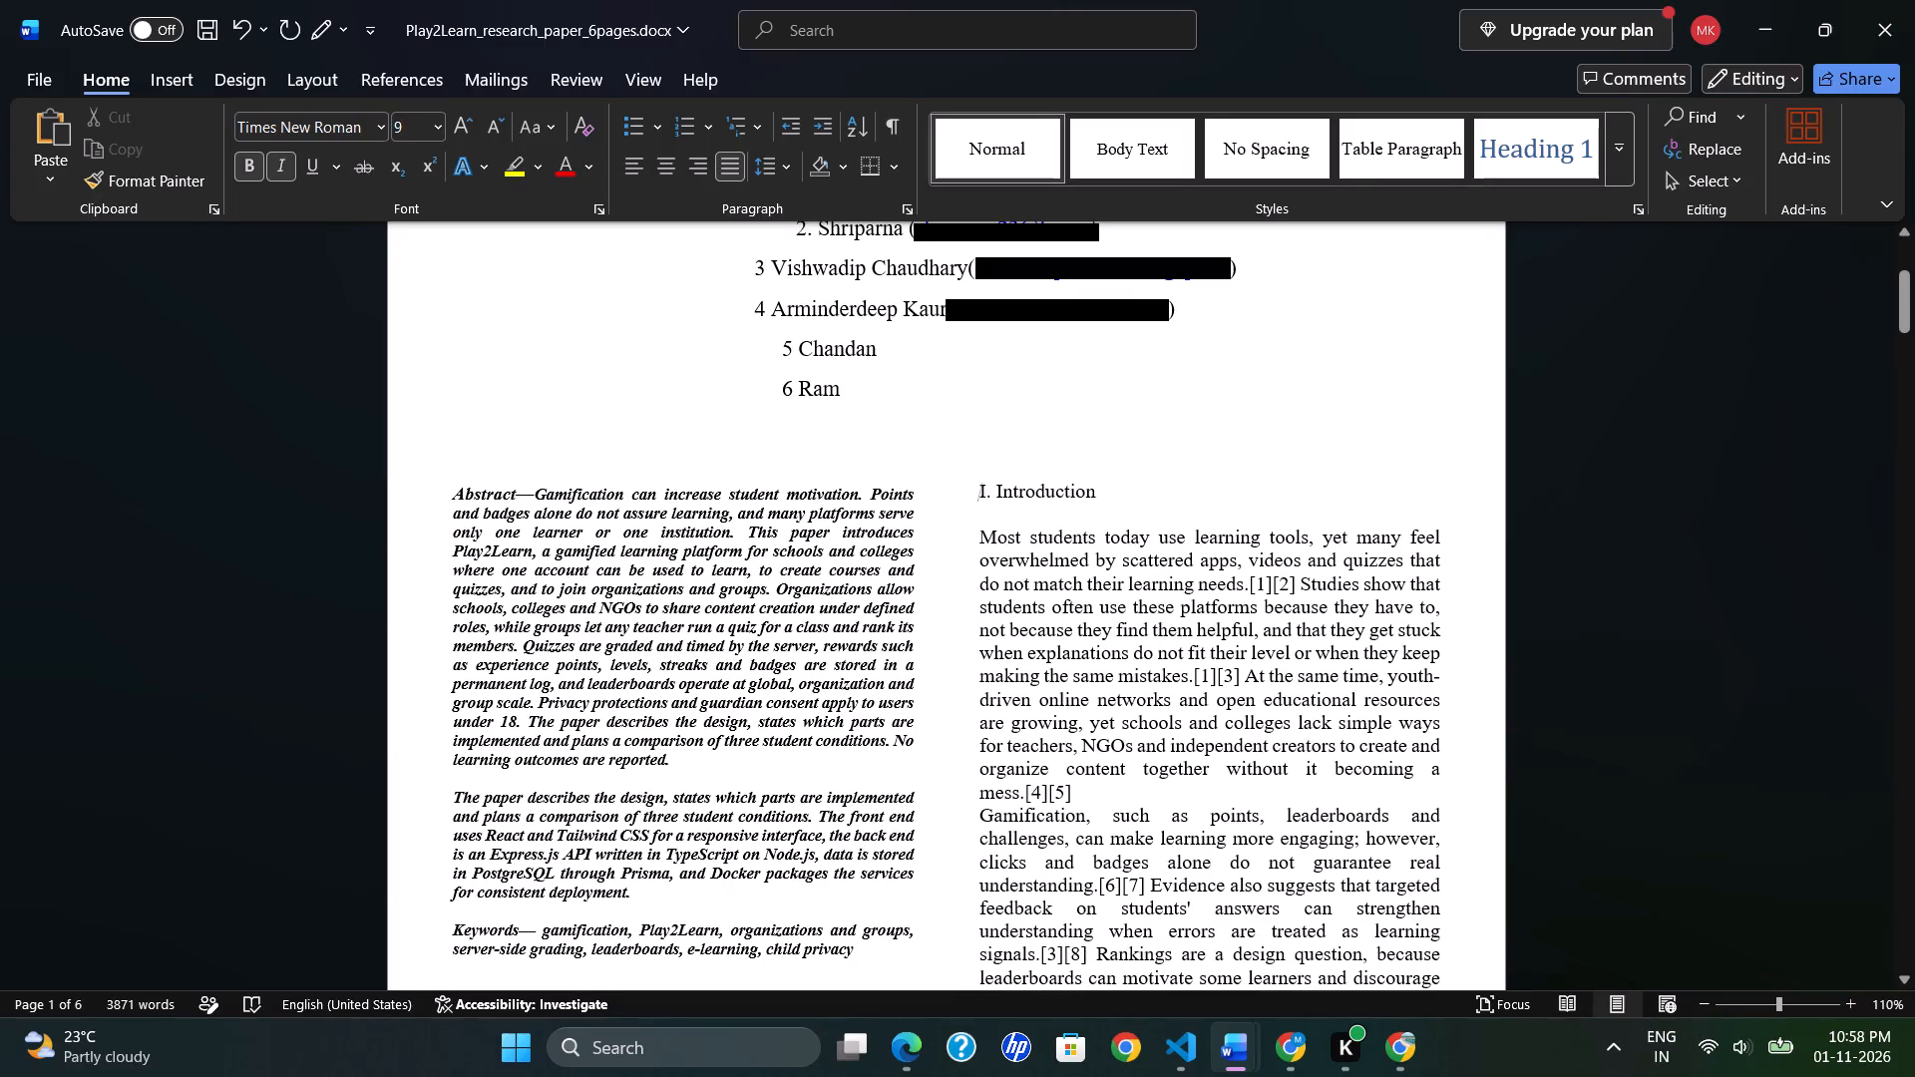
# Review the layout of the whole paper, from the first page through to the references and back.
pyautogui.scroll(-2, 927, 616)
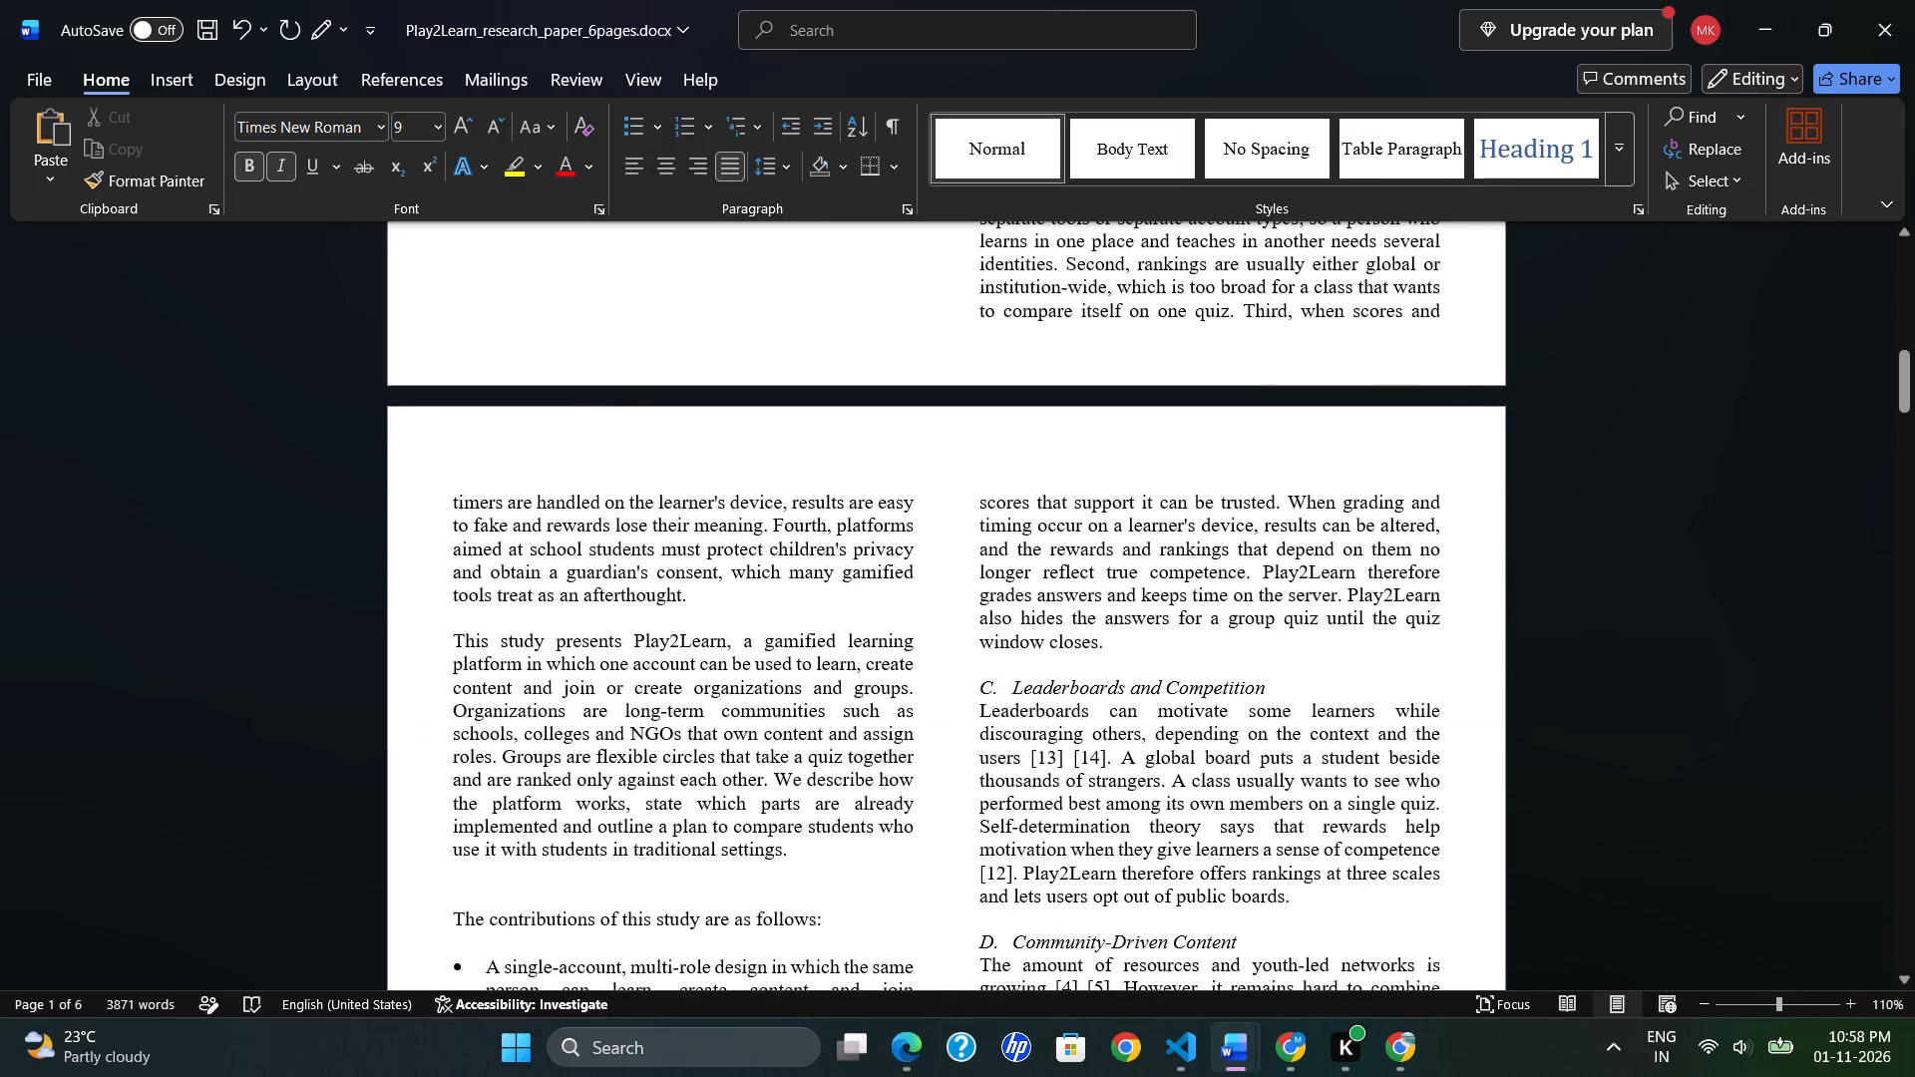
pyautogui.keyDown('ctrl'); pyautogui.scroll(-3, 927, 616); pyautogui.keyUp('ctrl')
pyautogui.scroll(-1, 927, 616)
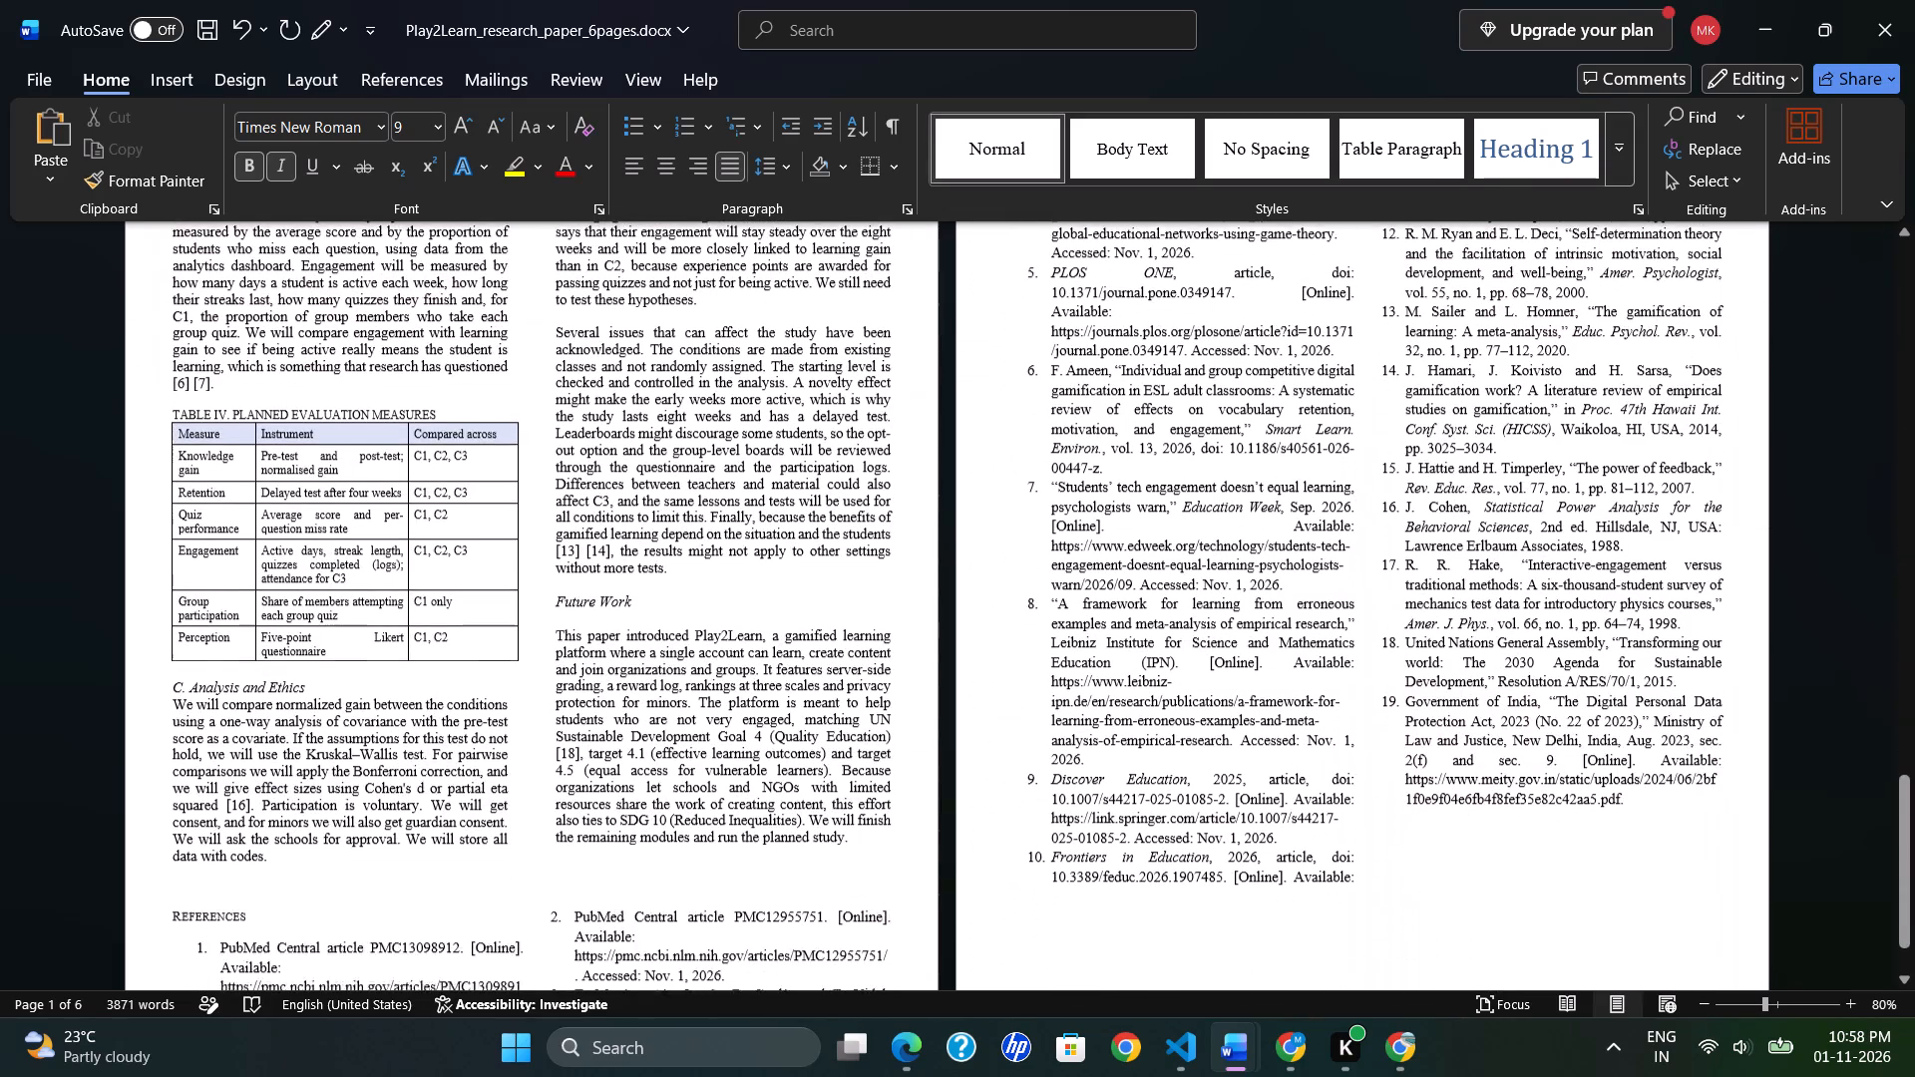
pyautogui.scroll(-1, 927, 616)
pyautogui.scroll(1, 927, 616)
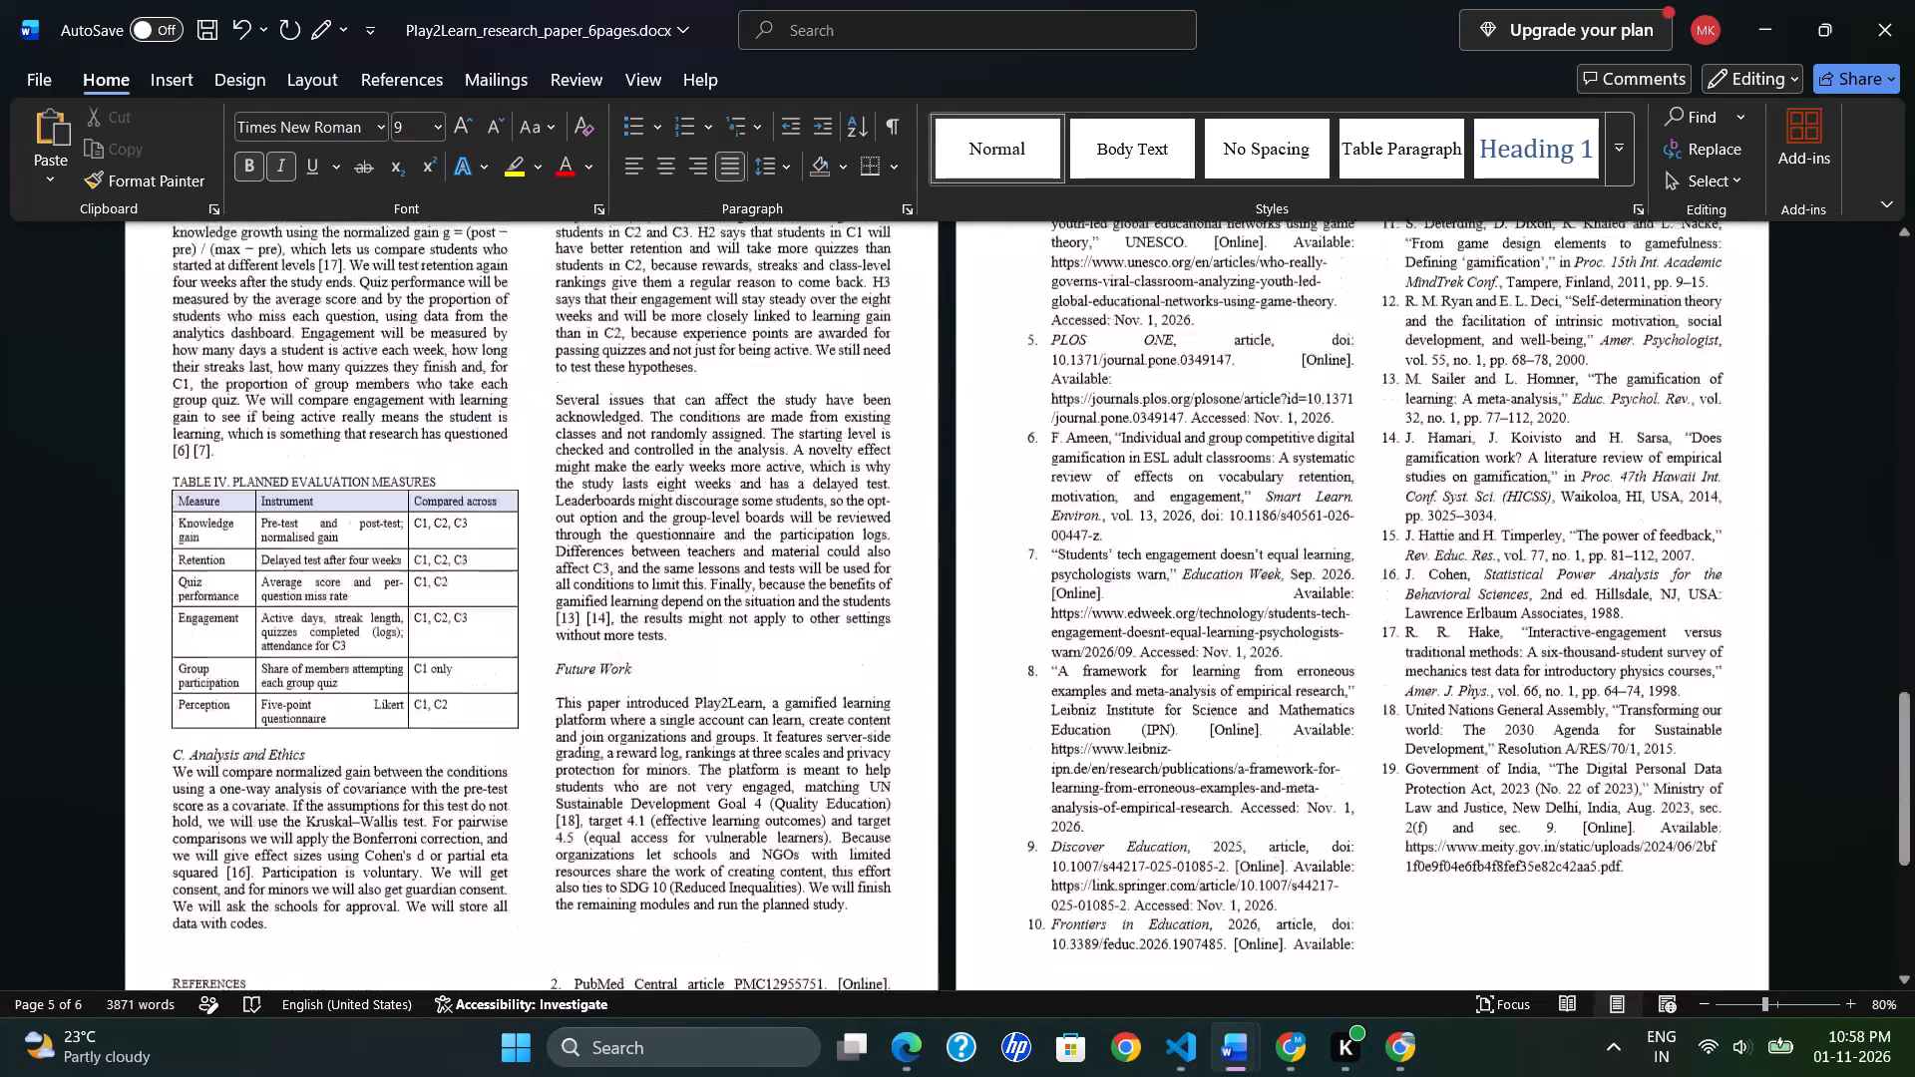
pyautogui.scroll(2, 927, 616)
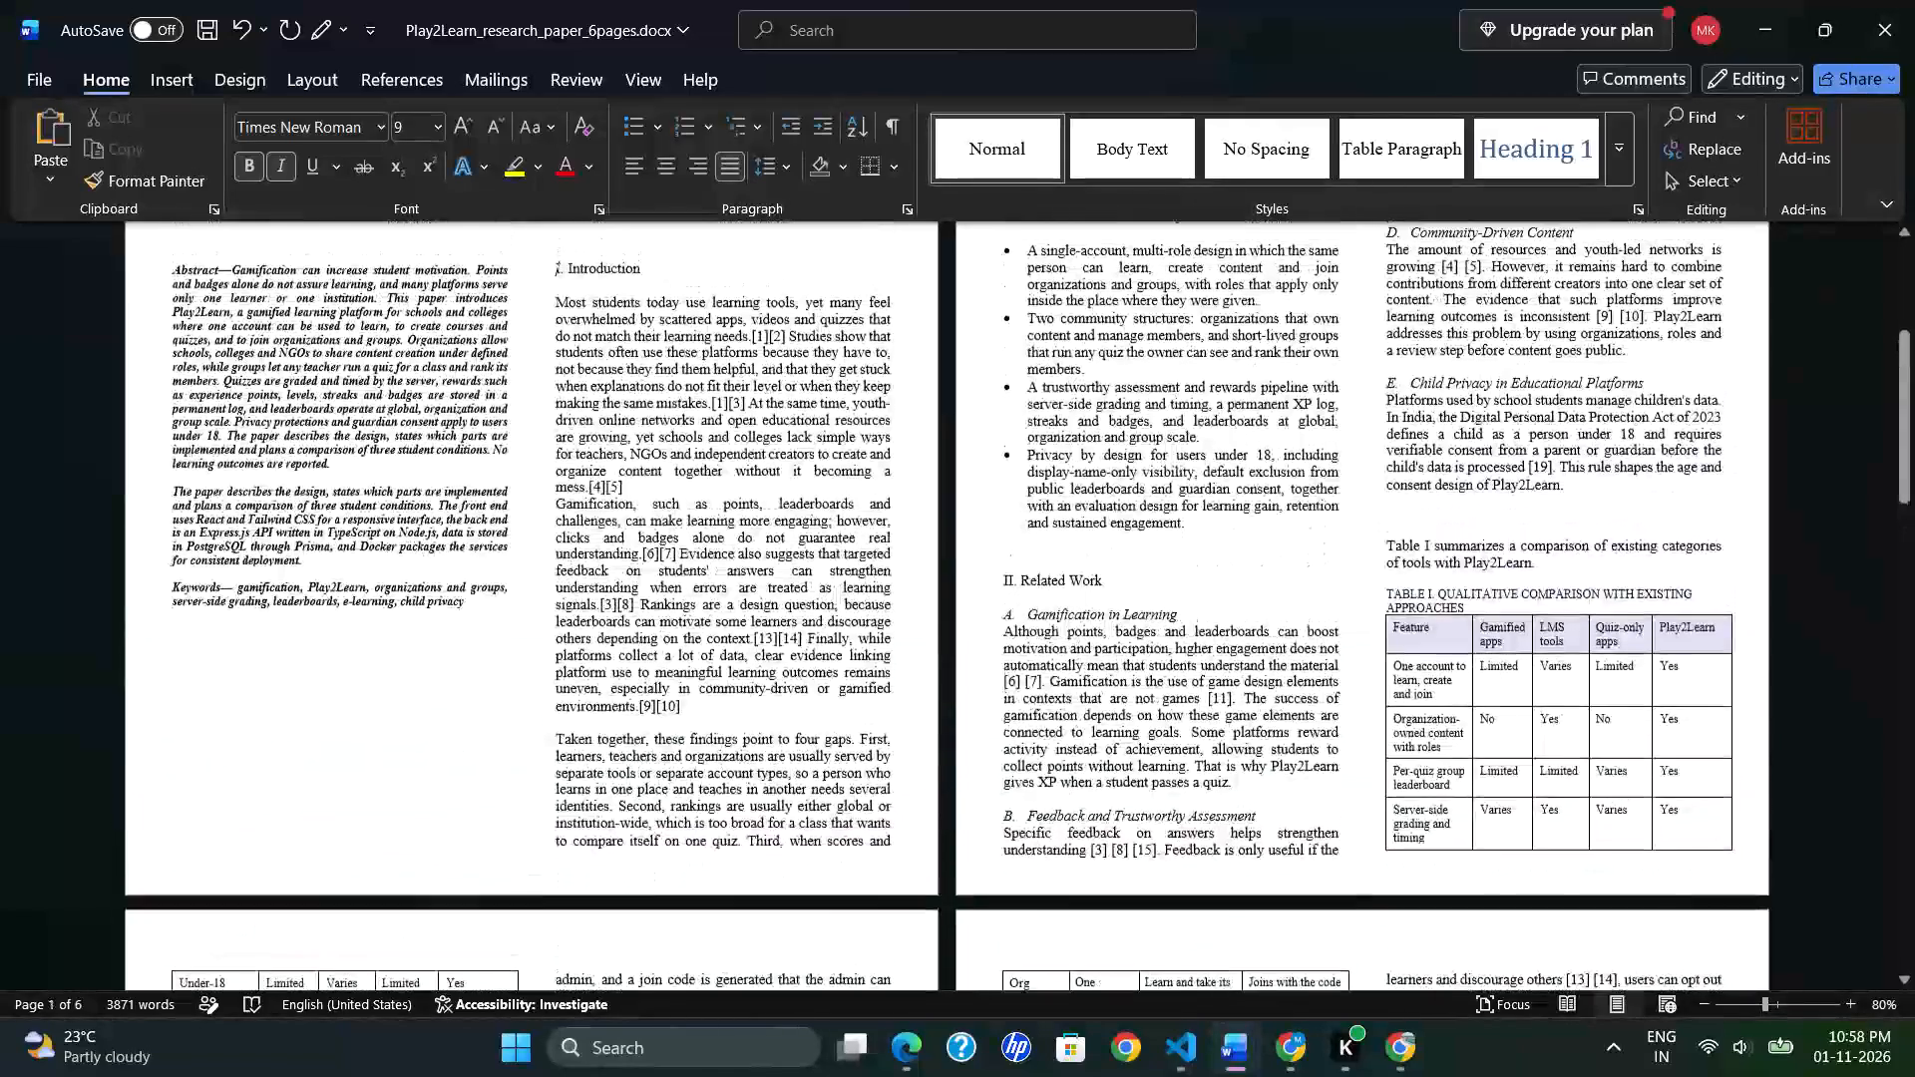
pyautogui.scroll(1, 927, 616)
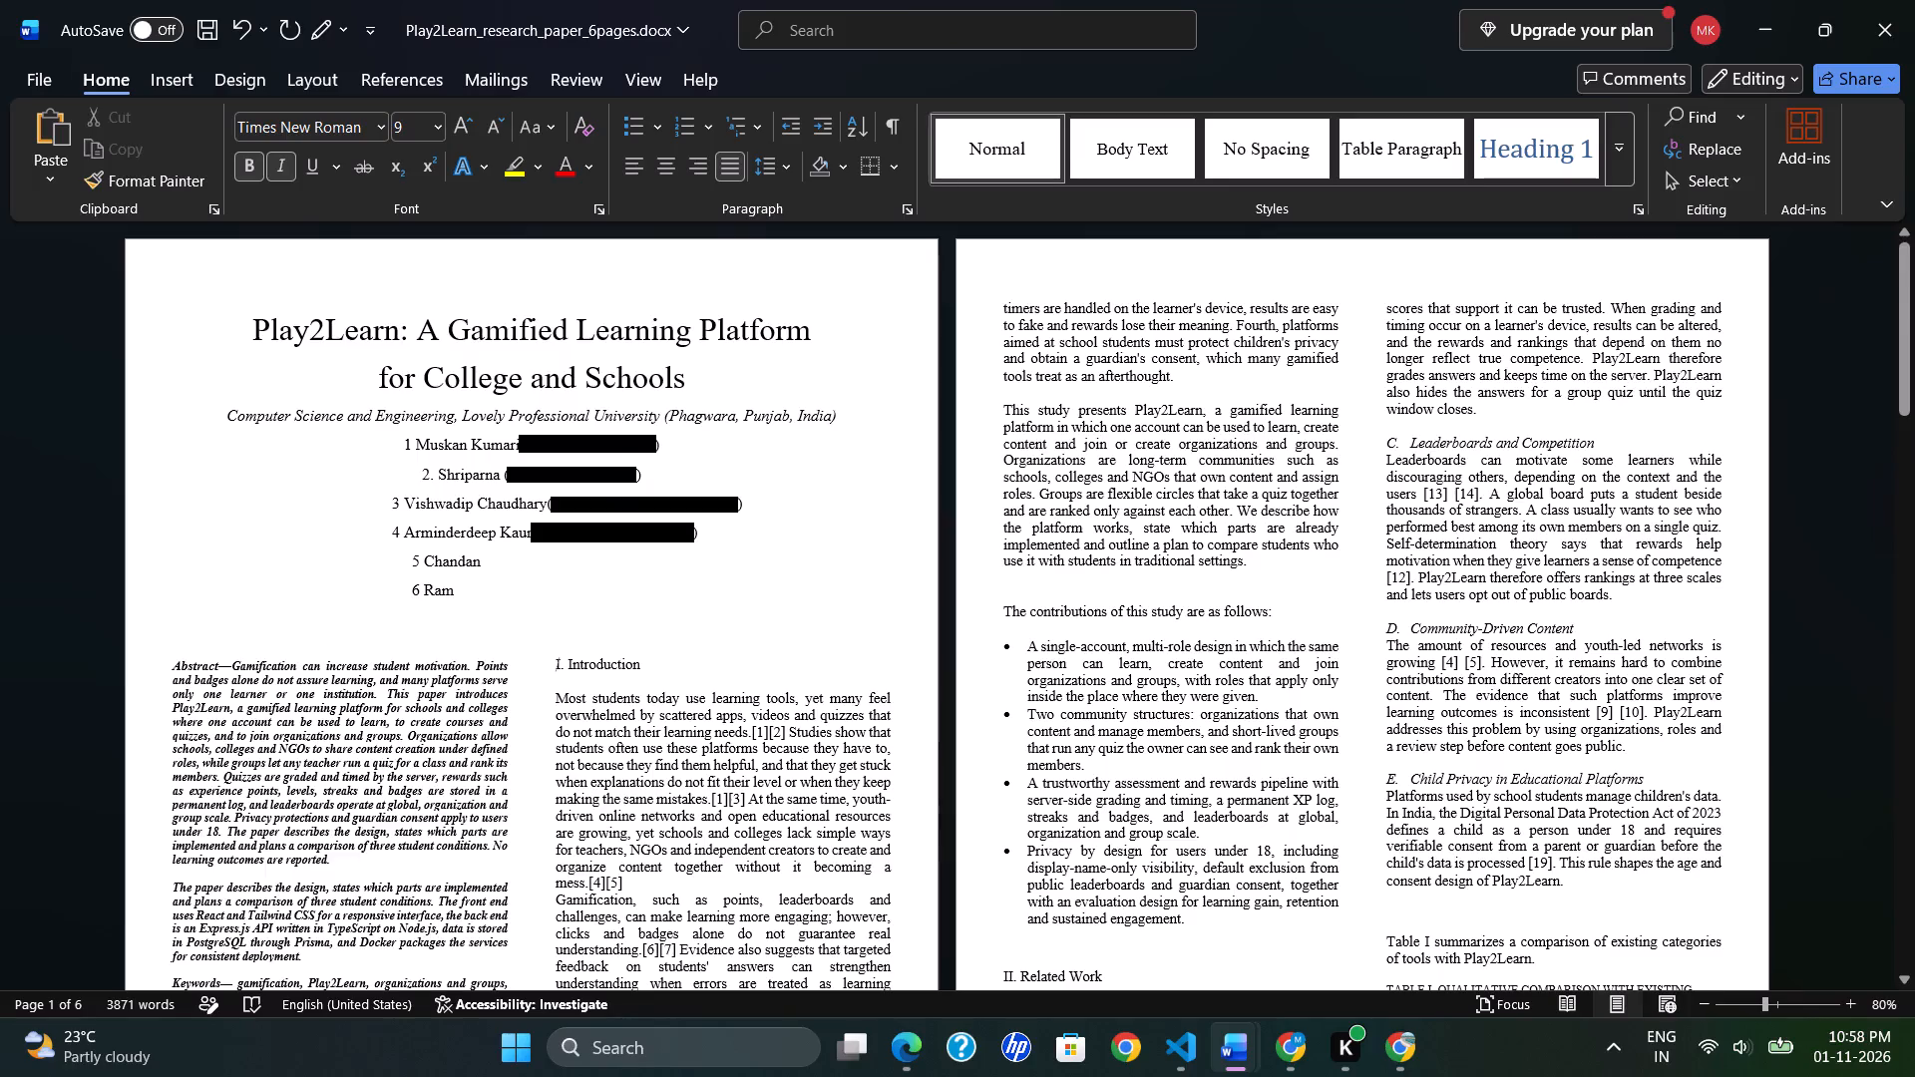
pyautogui.scroll(-1, 445, 607)
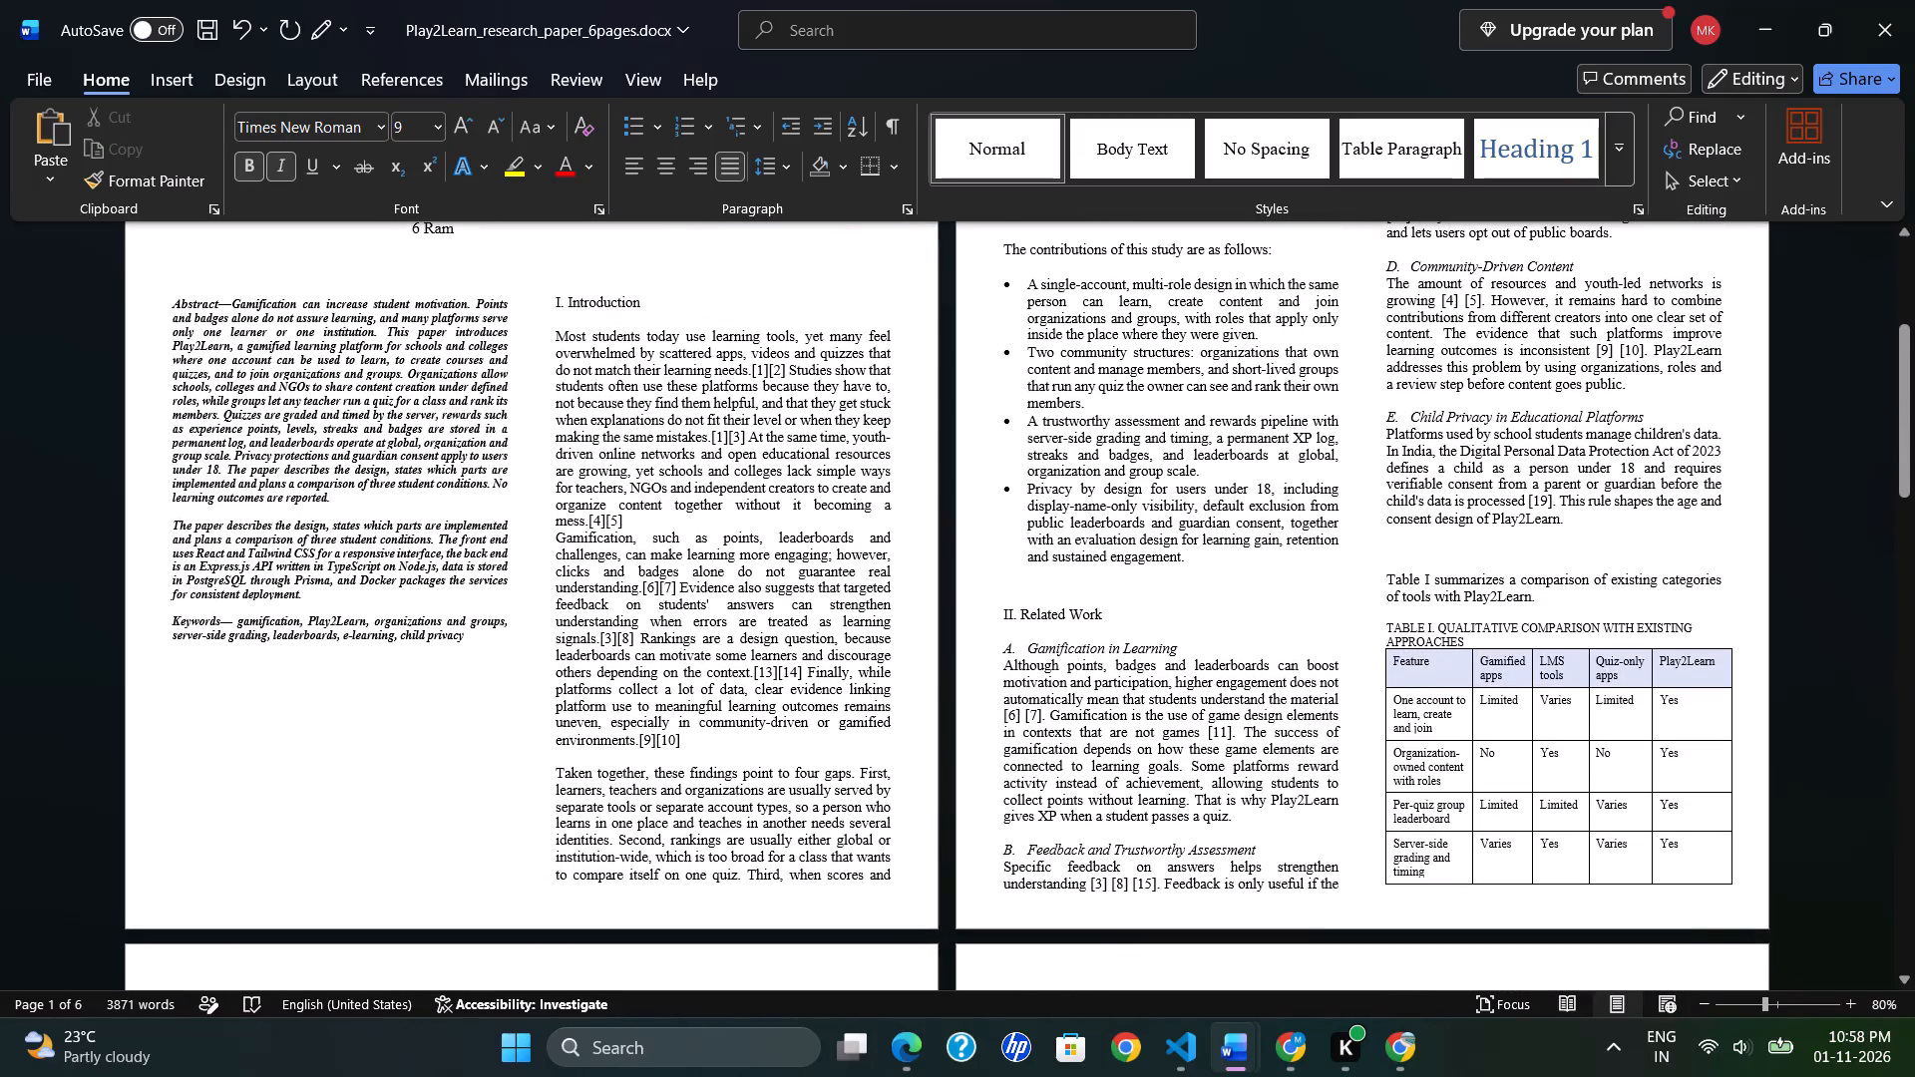
# Copy the second abstract paragraph, from "The paper describes the design" through "consistent deployment.".
pyautogui.keyDown('ctrl'); pyautogui.scroll(1, 445, 607); pyautogui.keyUp('ctrl')
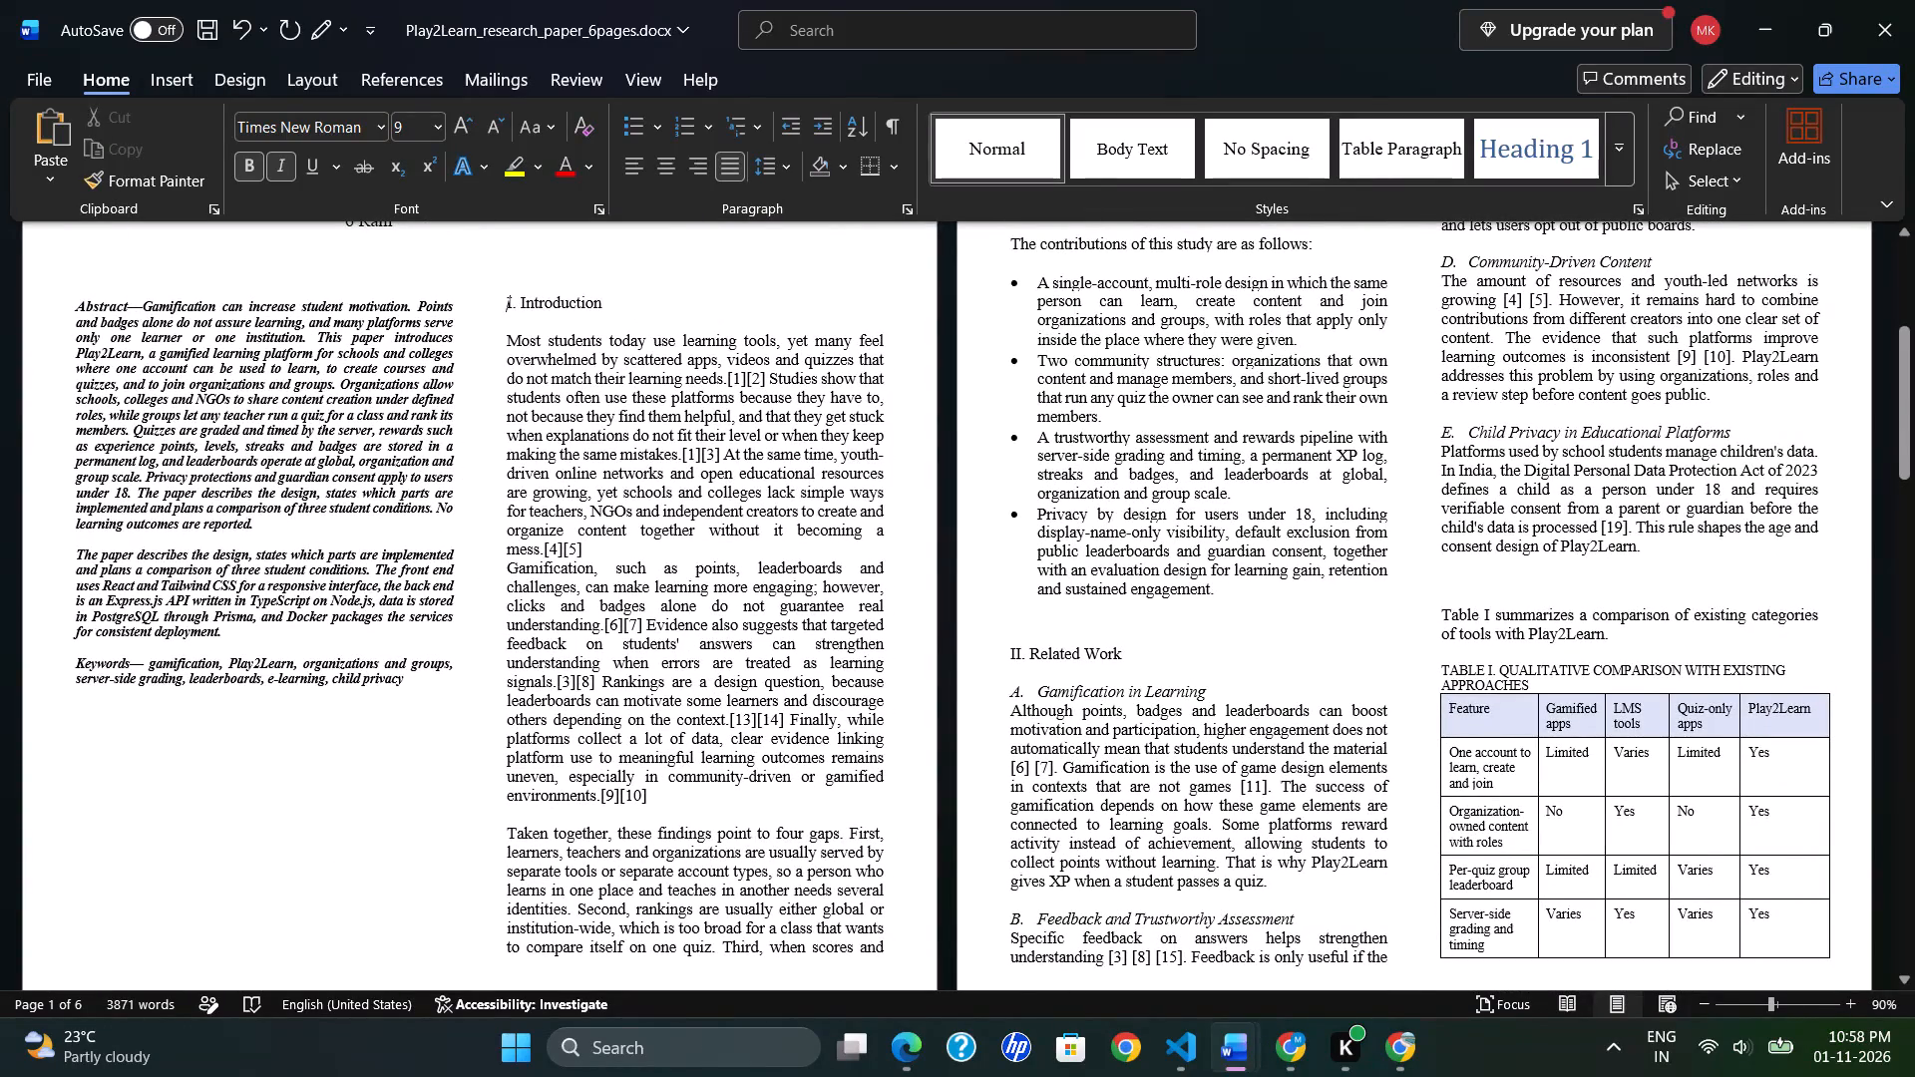
pyautogui.moveTo(78, 558); pyautogui.dragTo(238, 636)
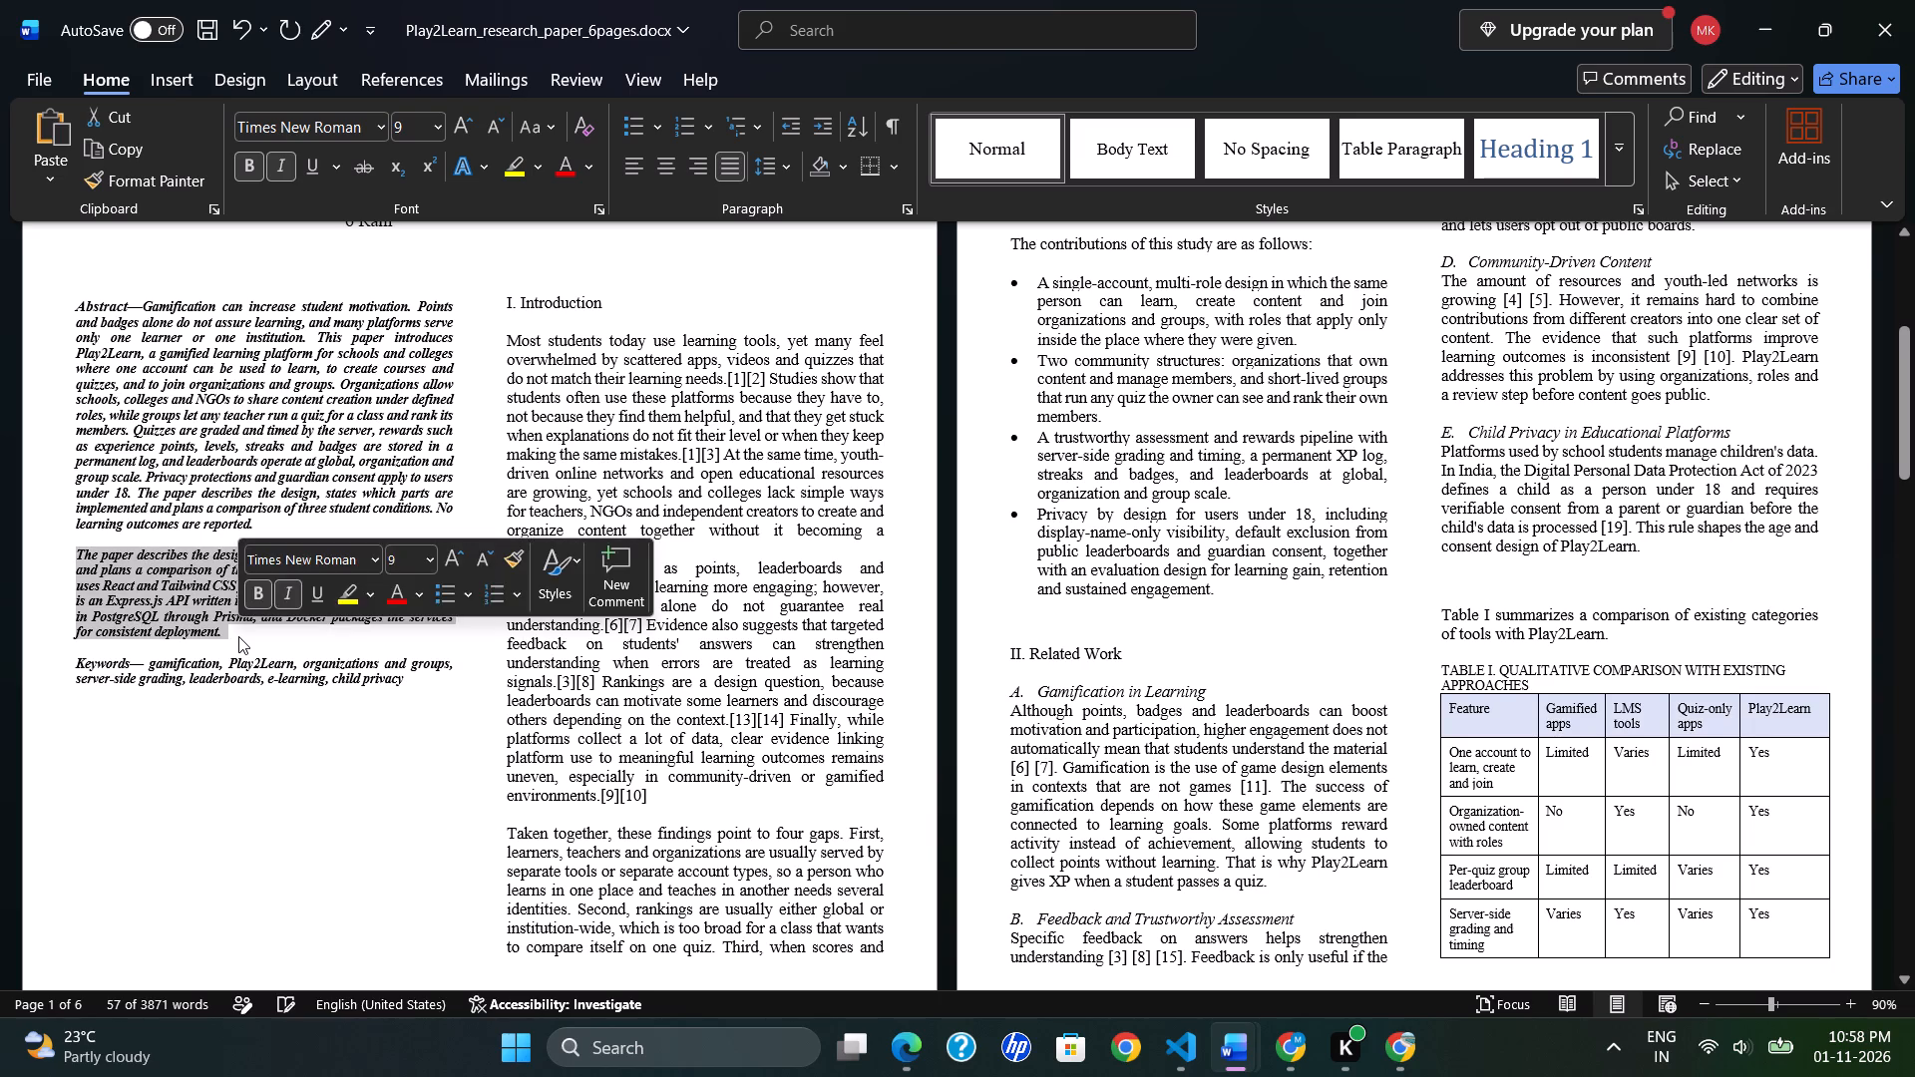
pyautogui.hotkey('ctrl', 'c')
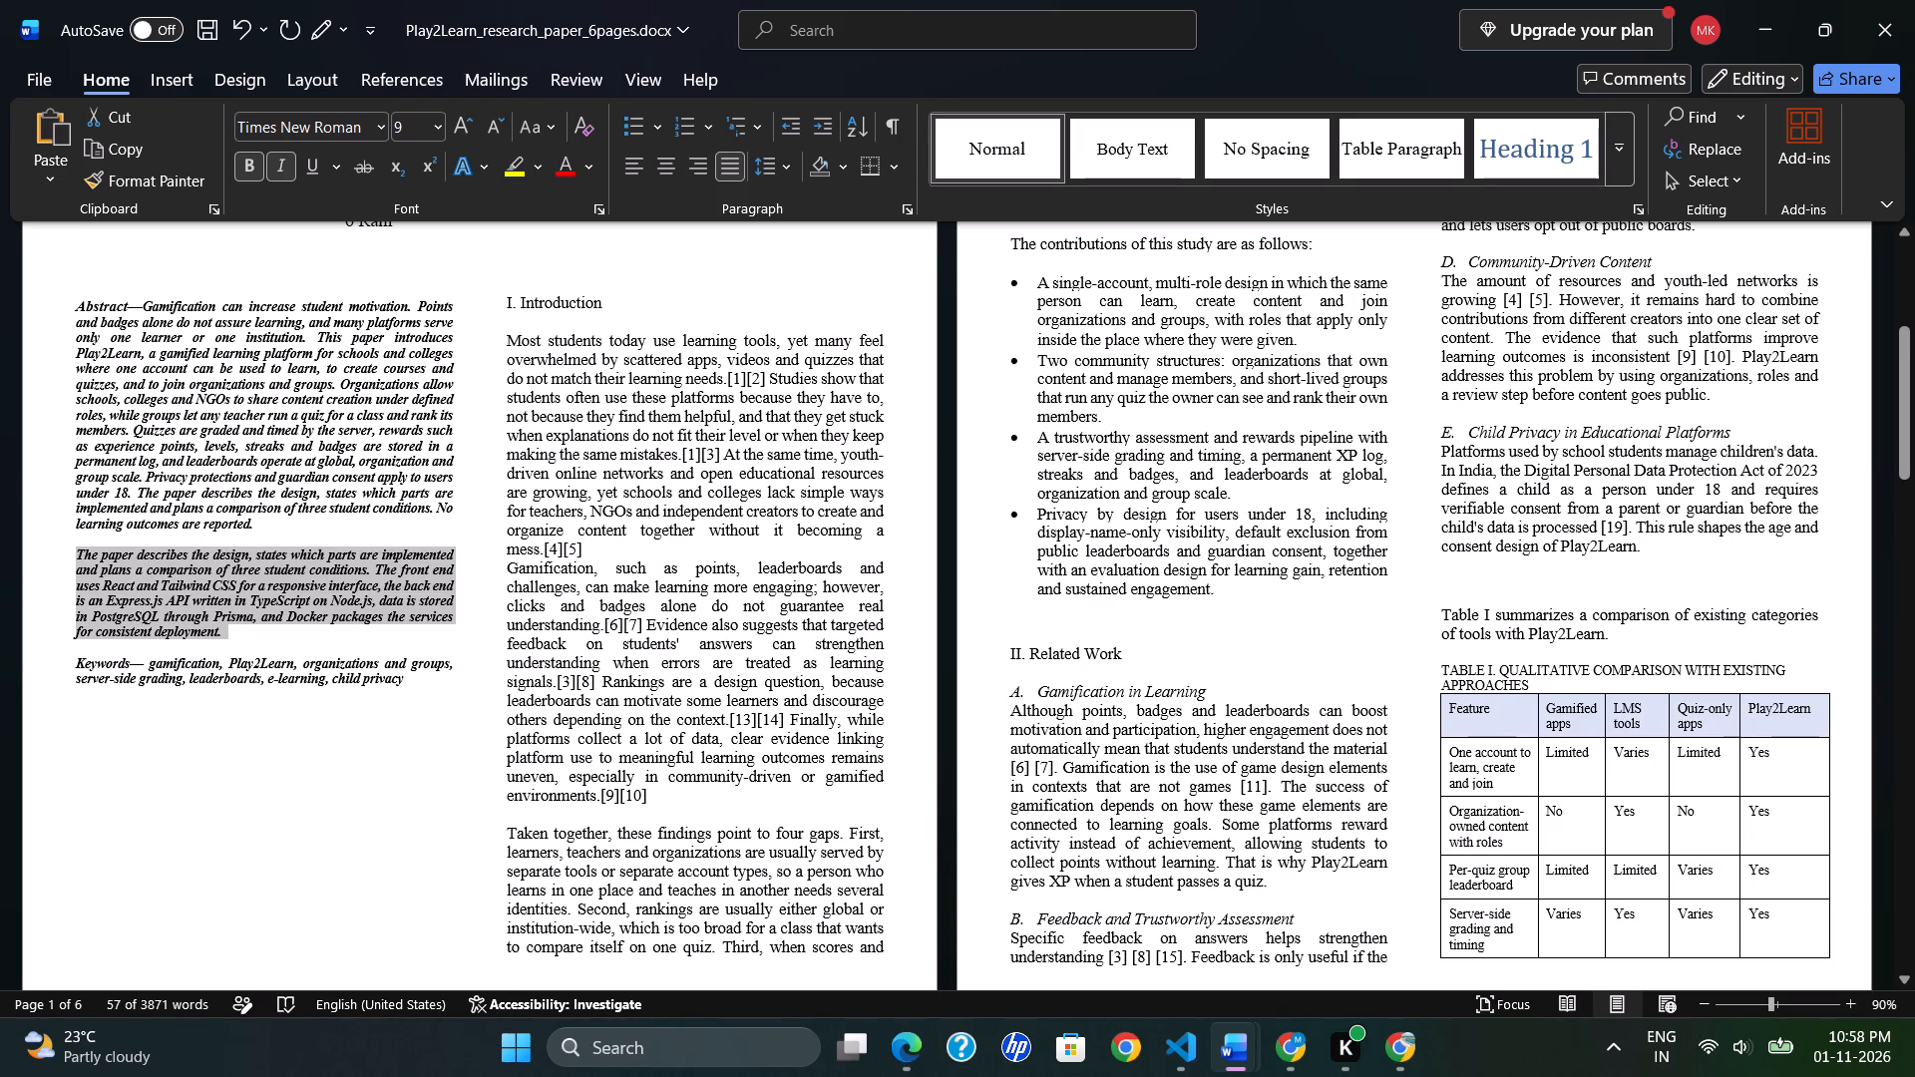
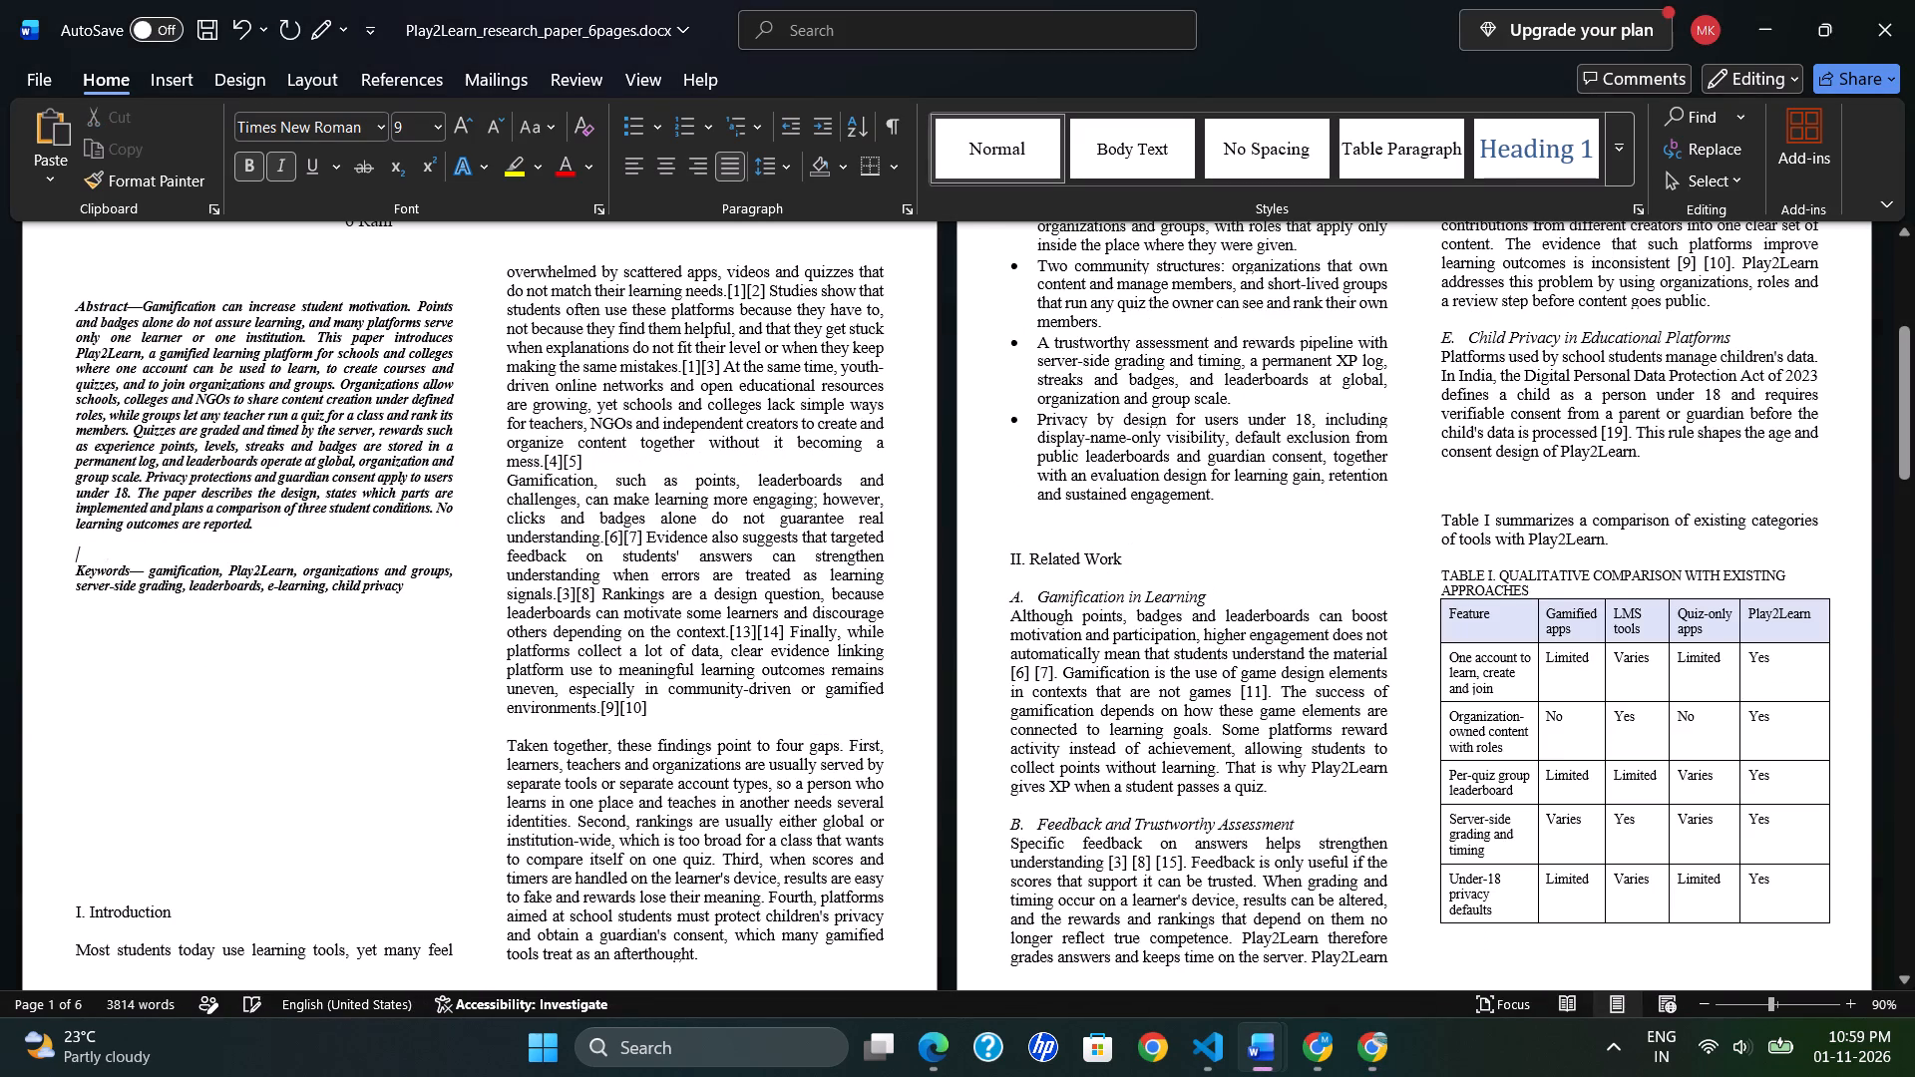
pyautogui.hotkey('ctrl', 'v')
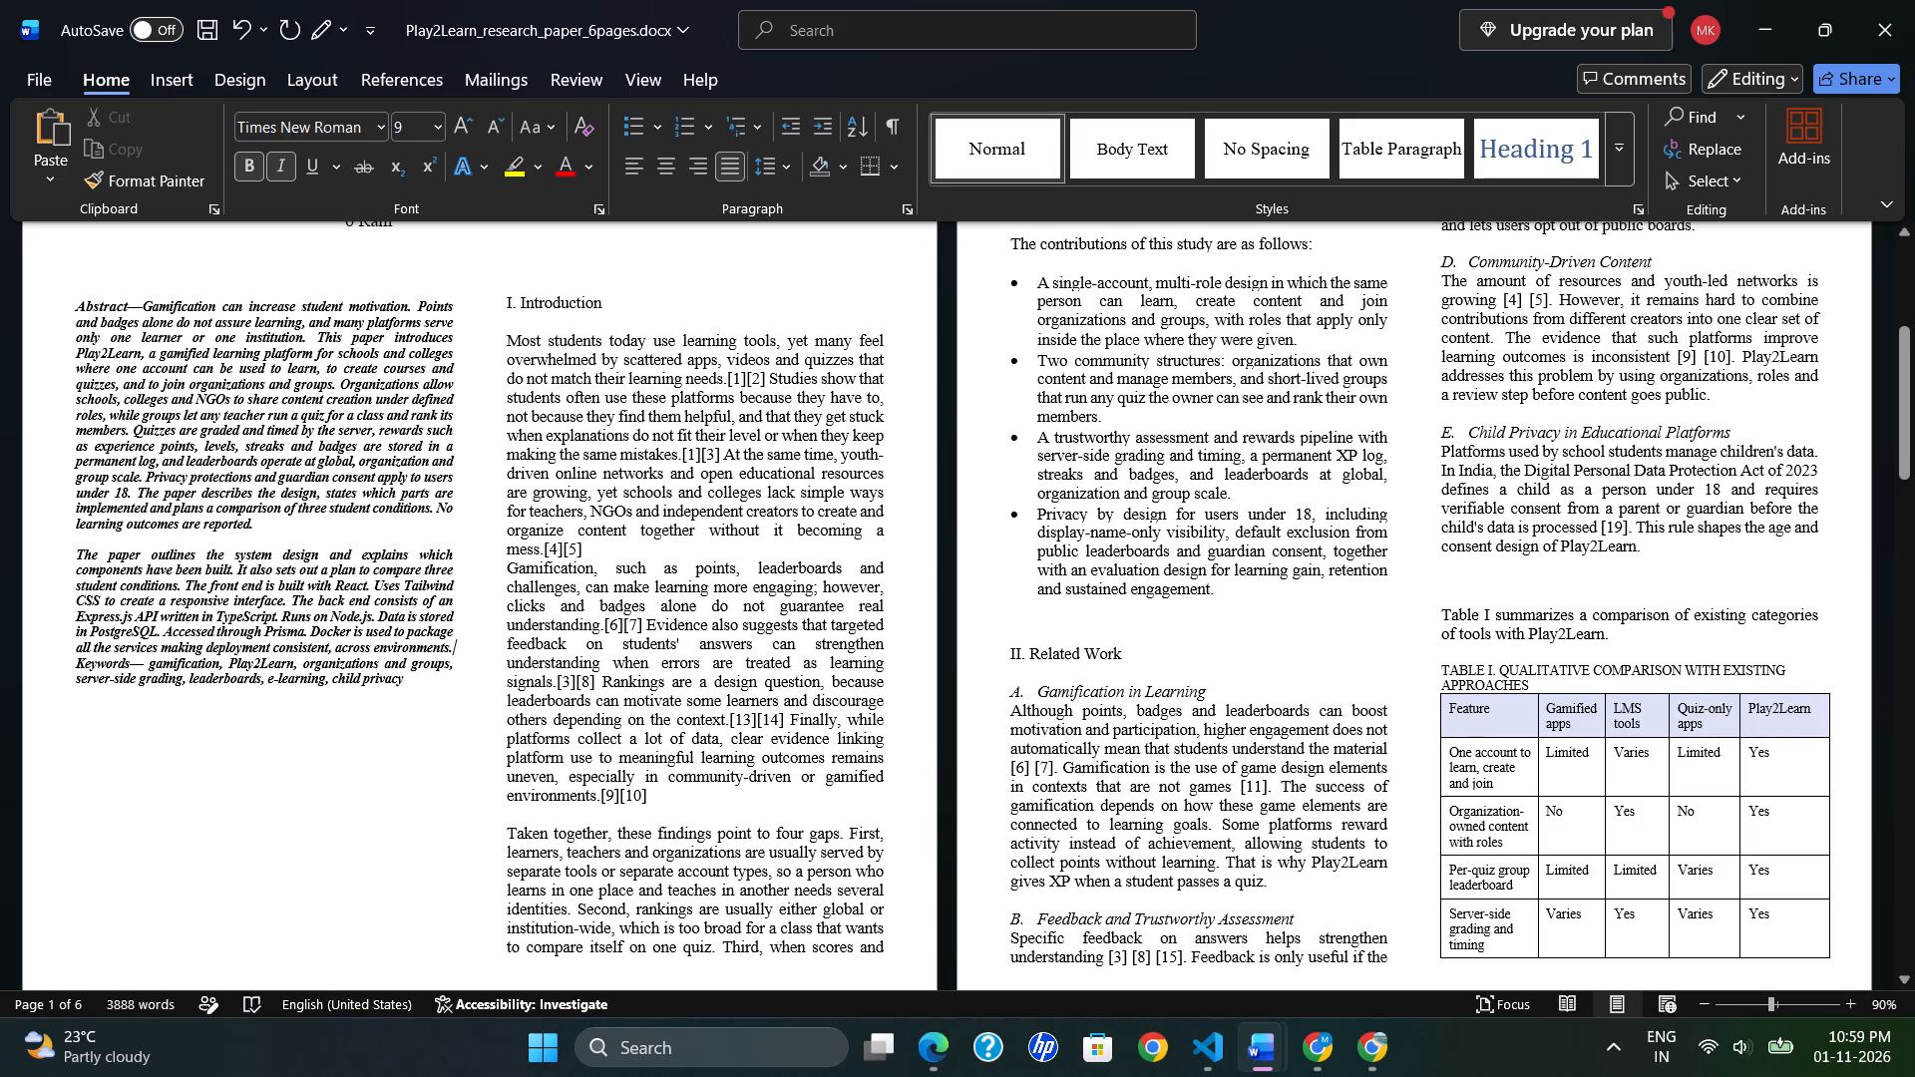
pyautogui.press('Return')
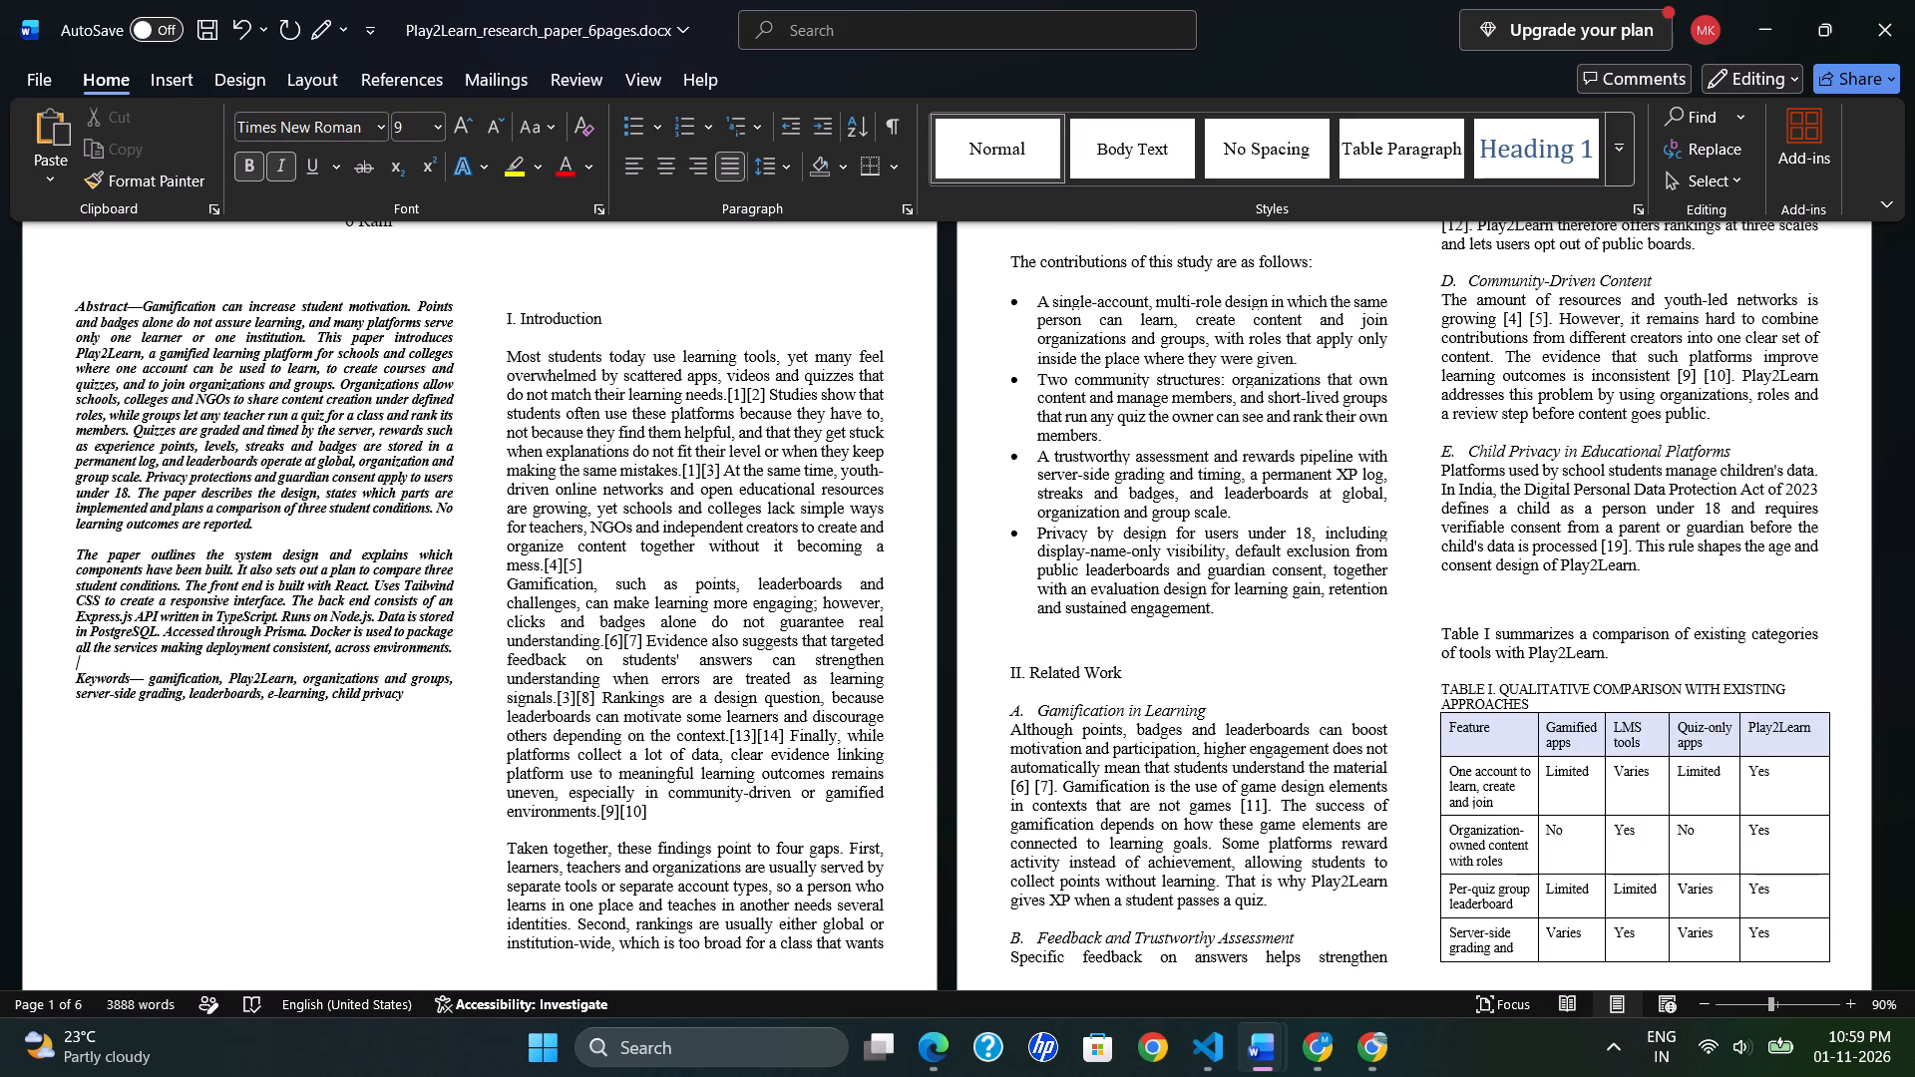
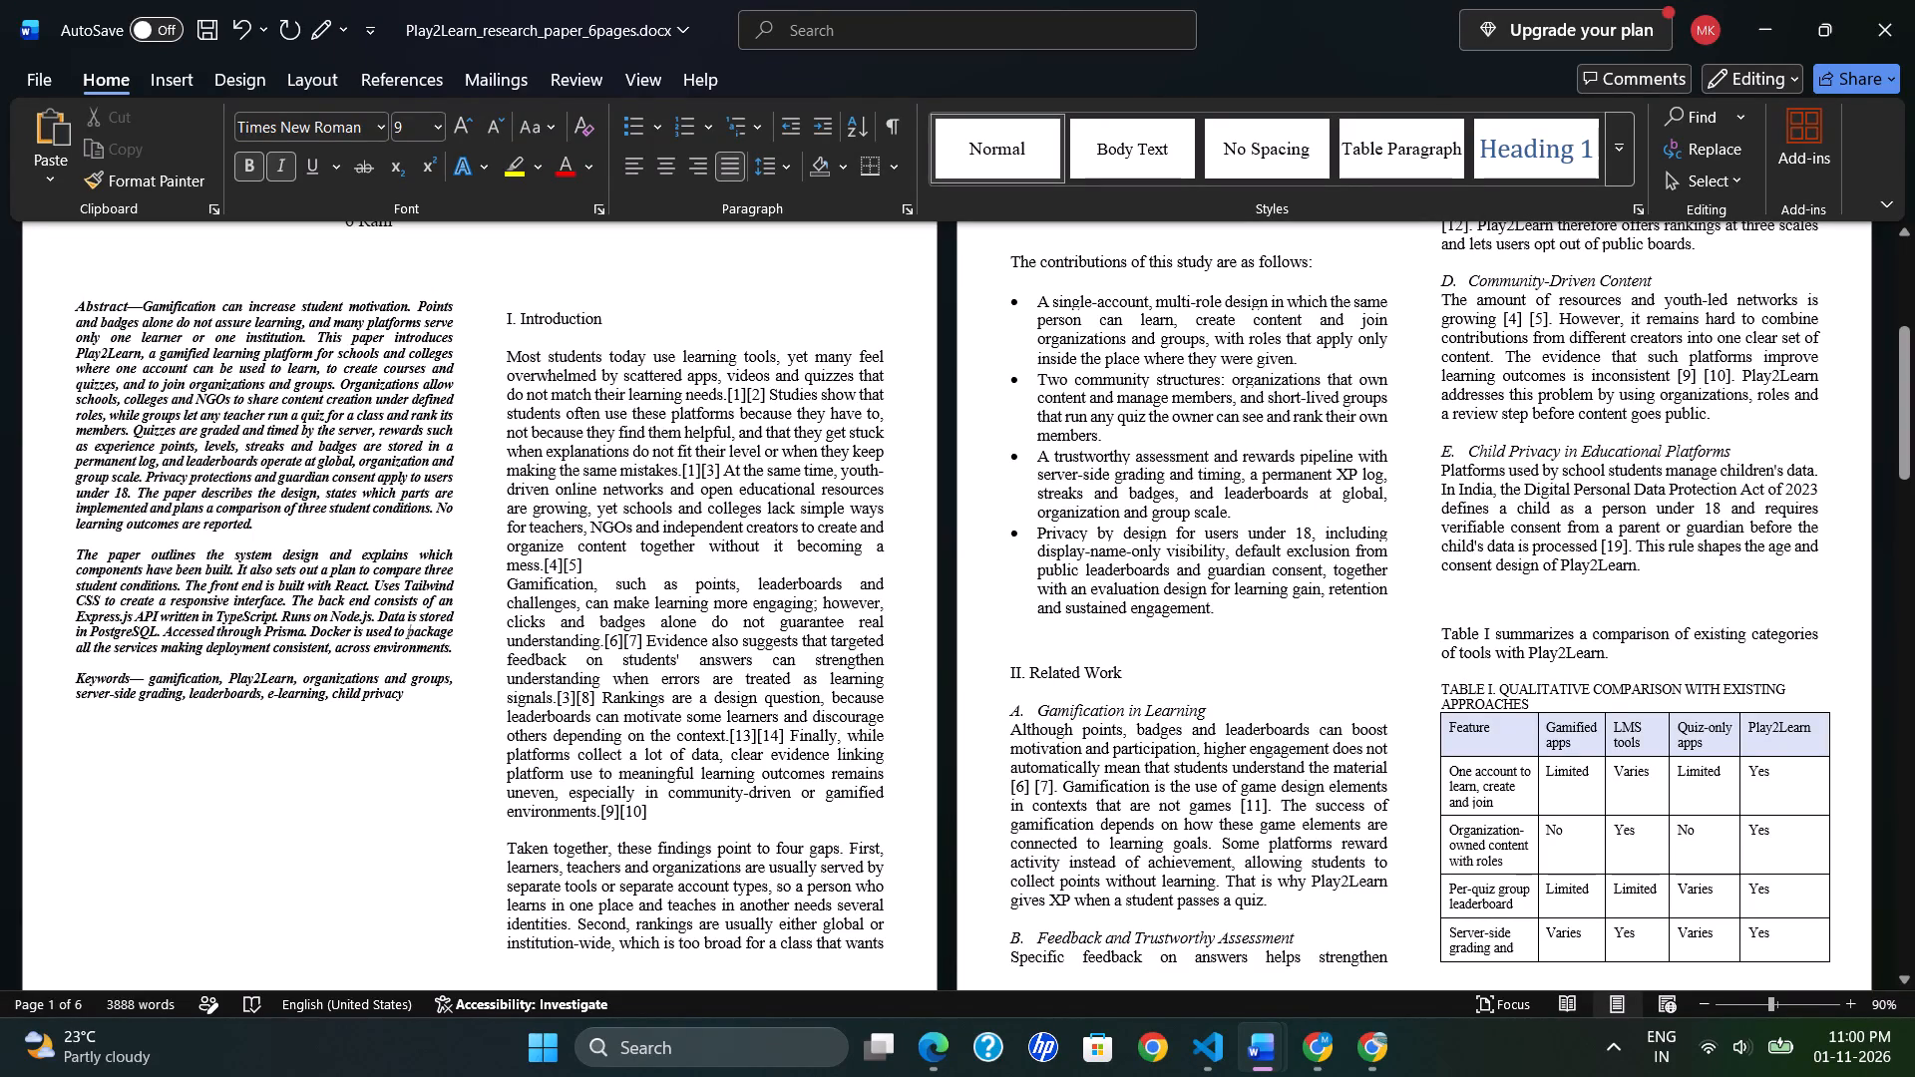
# Remove the blank line above the I. Introduction heading so it lines up with the start of the abstract.
pyautogui.click(509, 322)
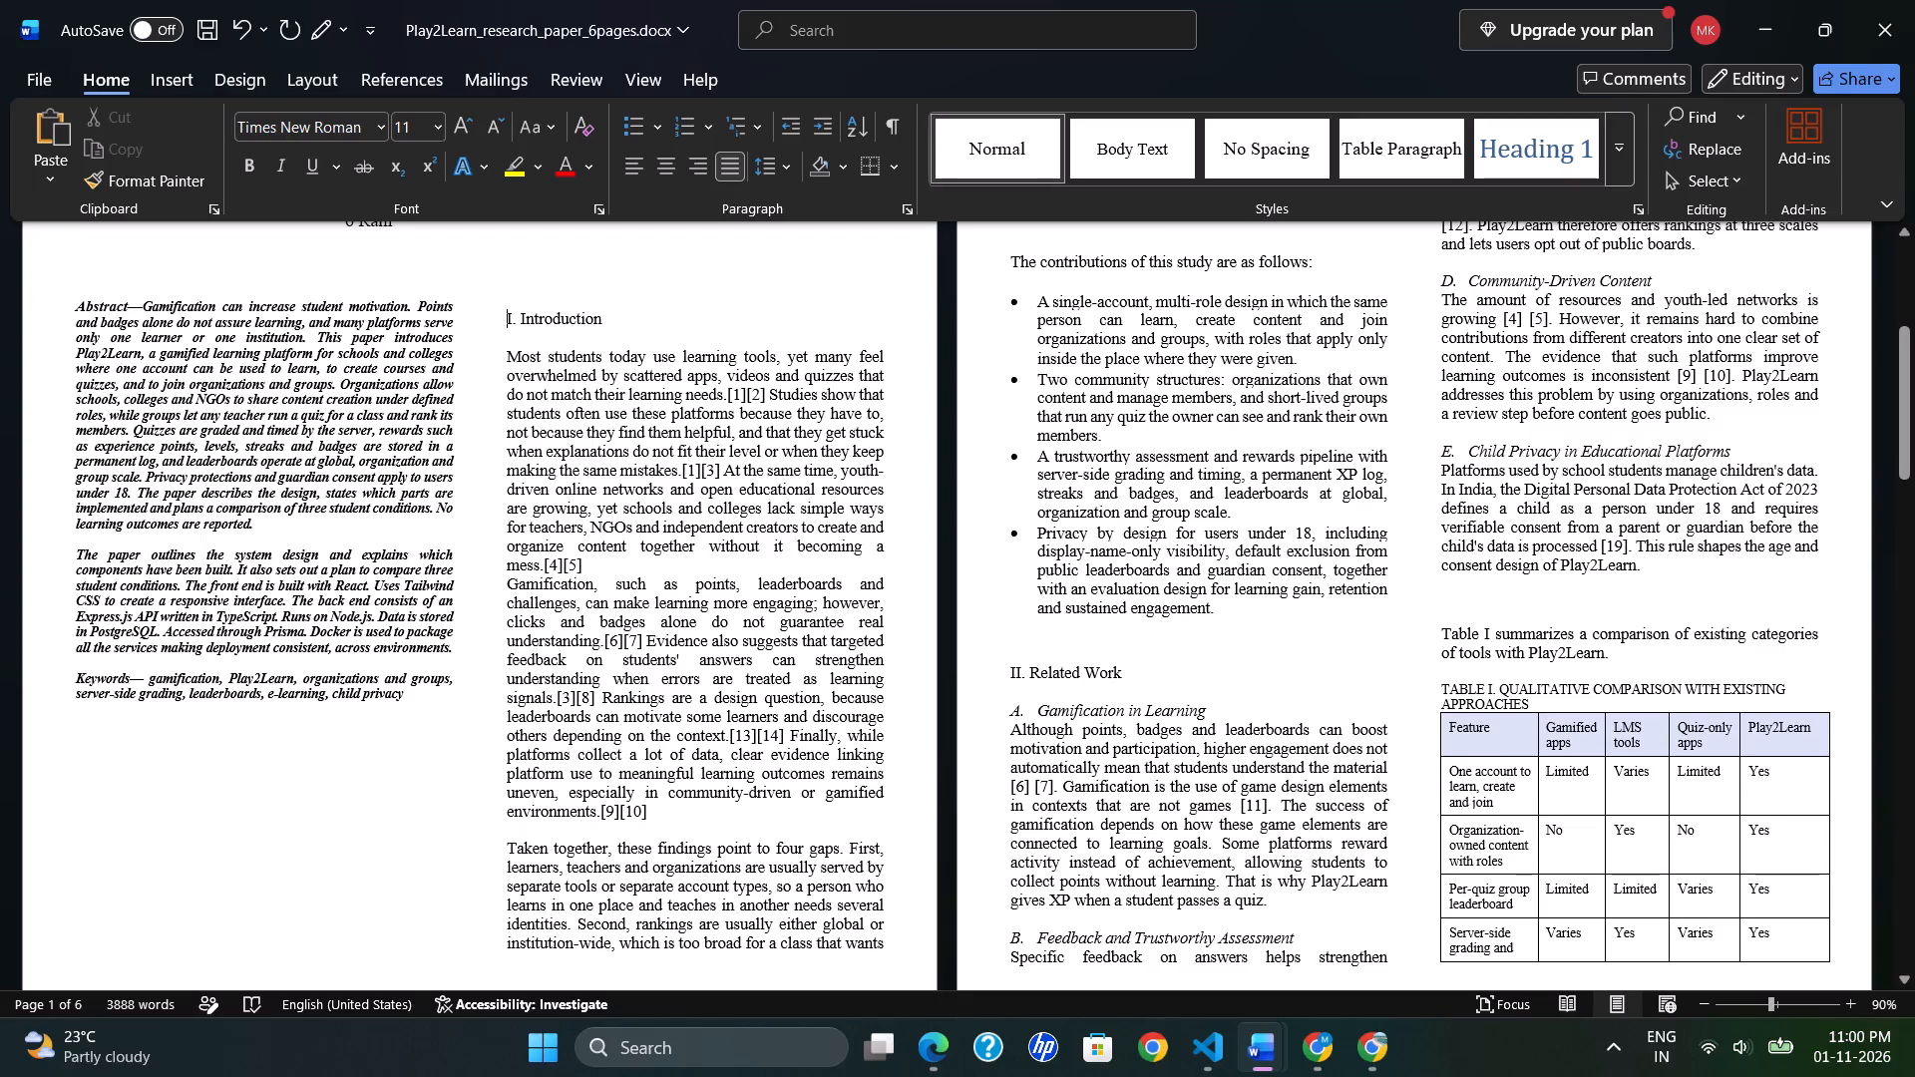
pyautogui.press('BackSpace')
pyautogui.scroll(1, 554, 331)
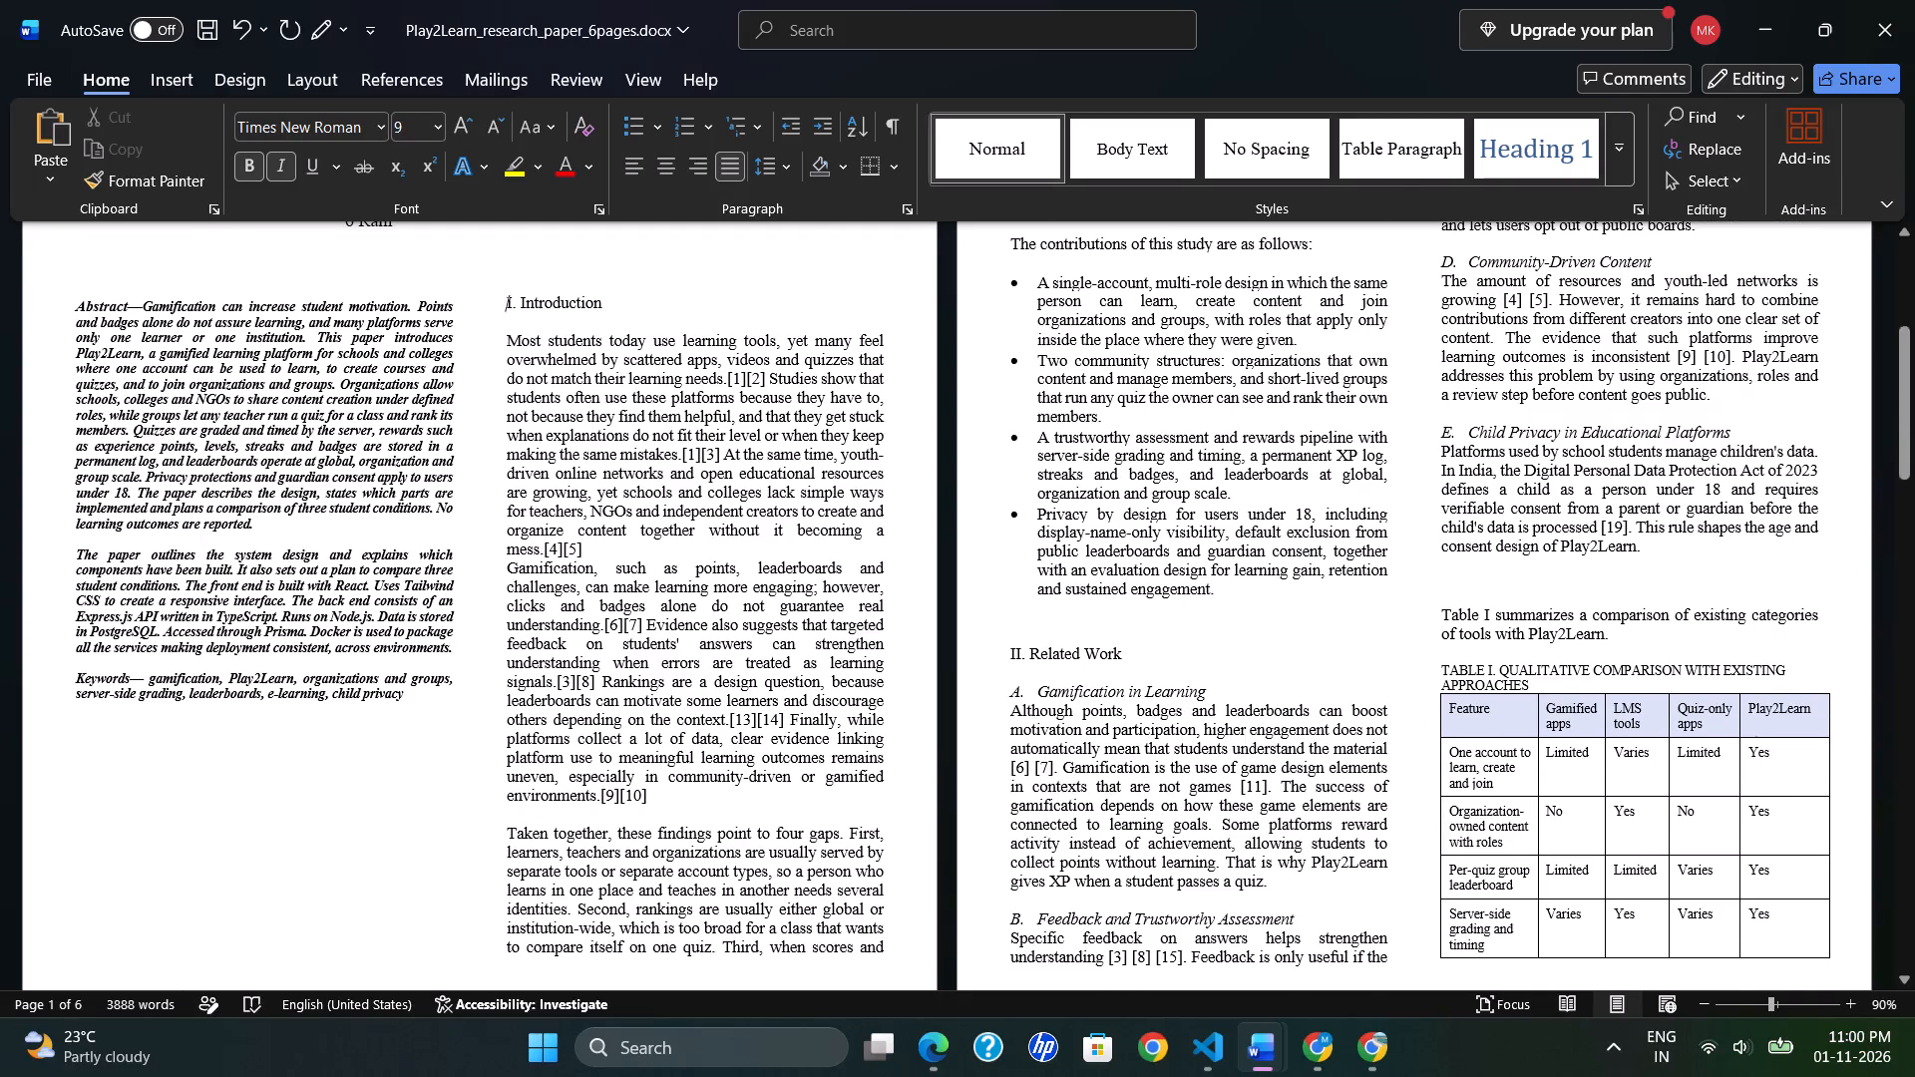
pyautogui.scroll(1, 554, 331)
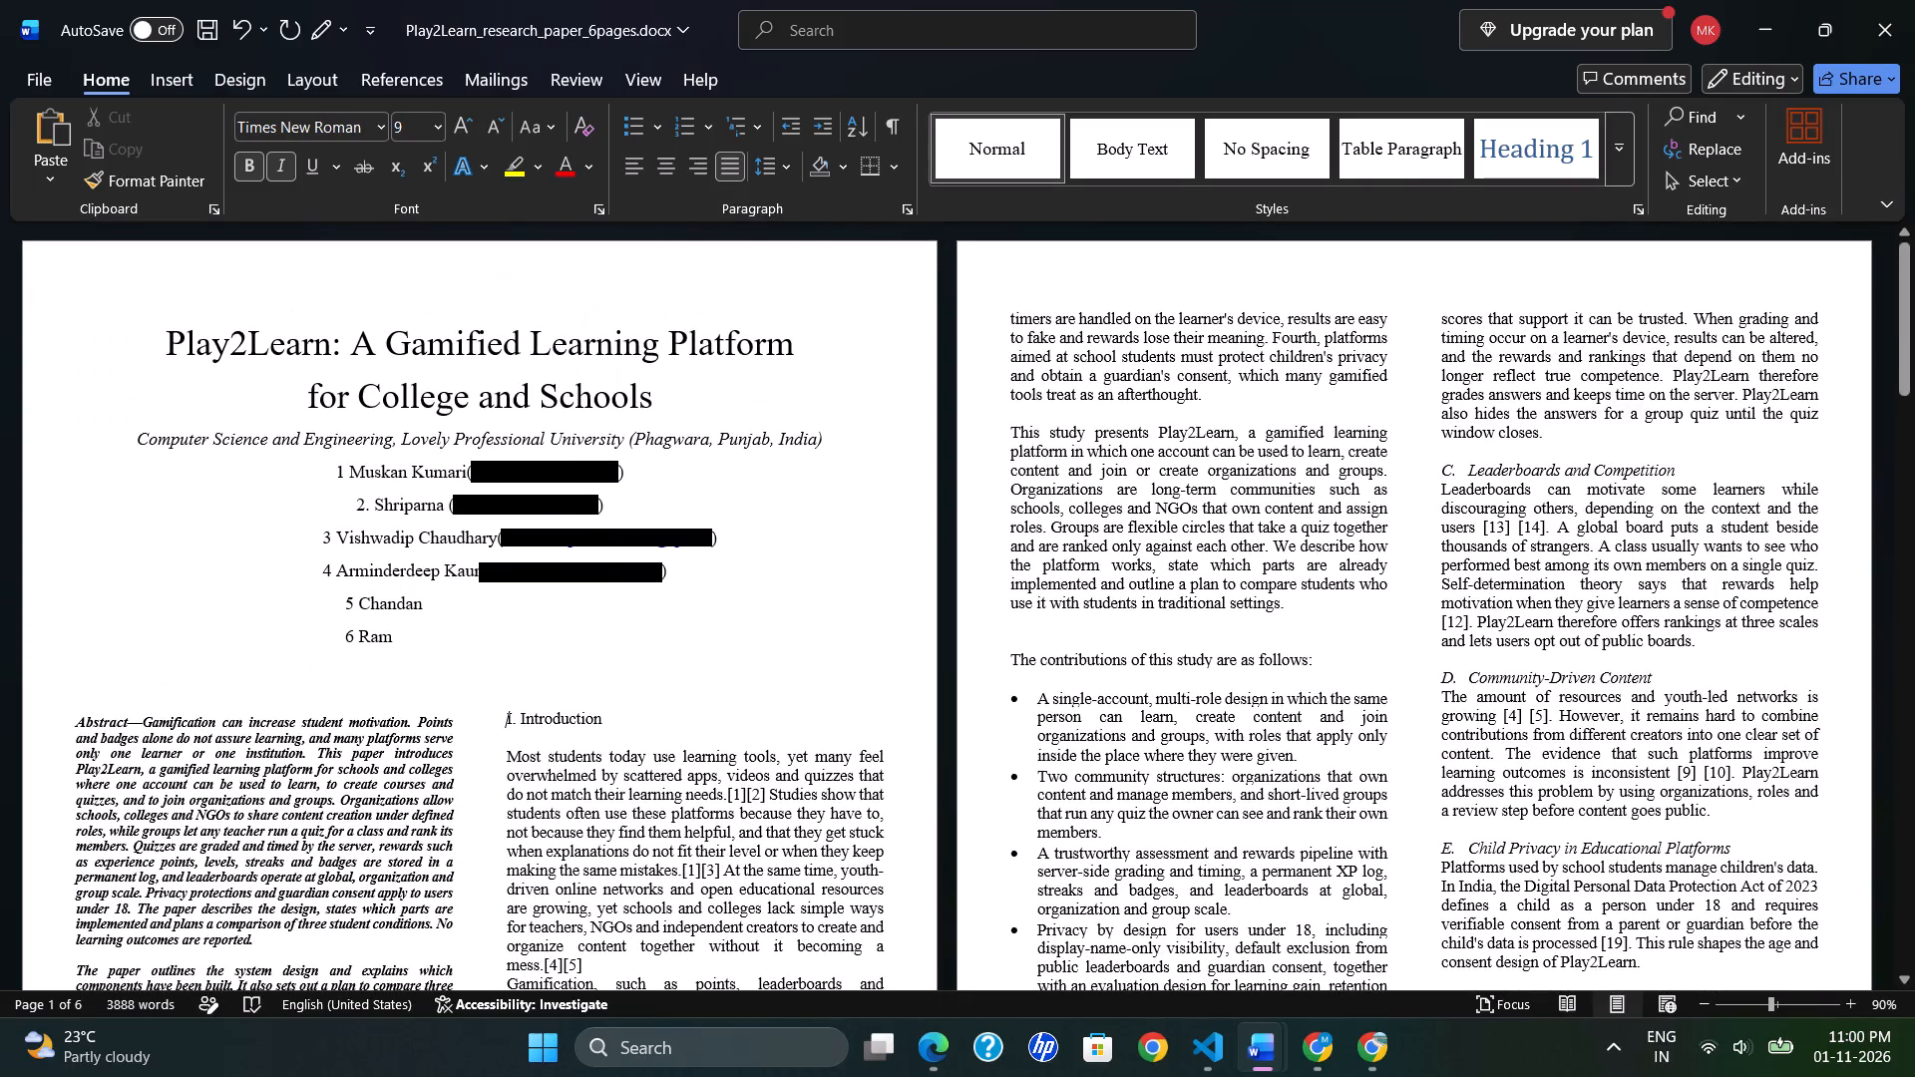
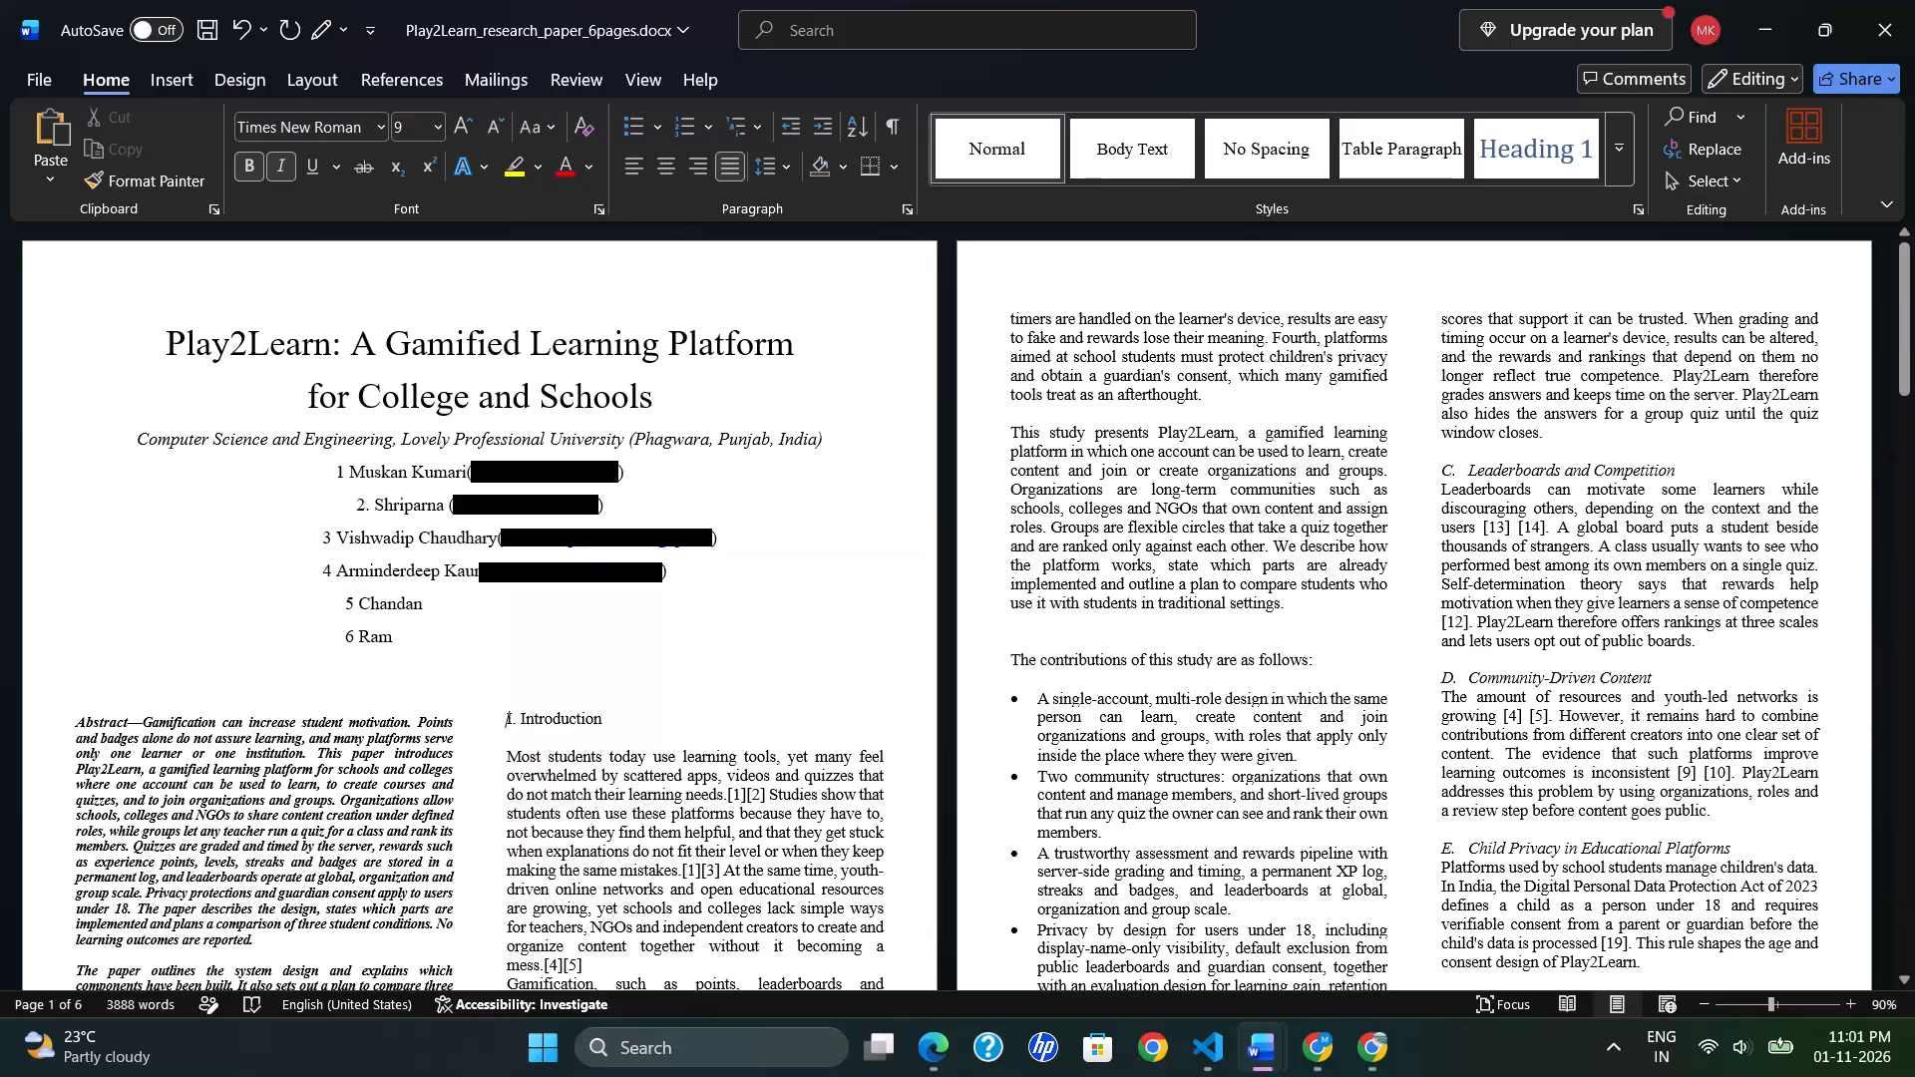
# Review the page layout across all six pages of the Play2Learn paper, from the title to the references.
pyautogui.scroll(-1, 526, 670)
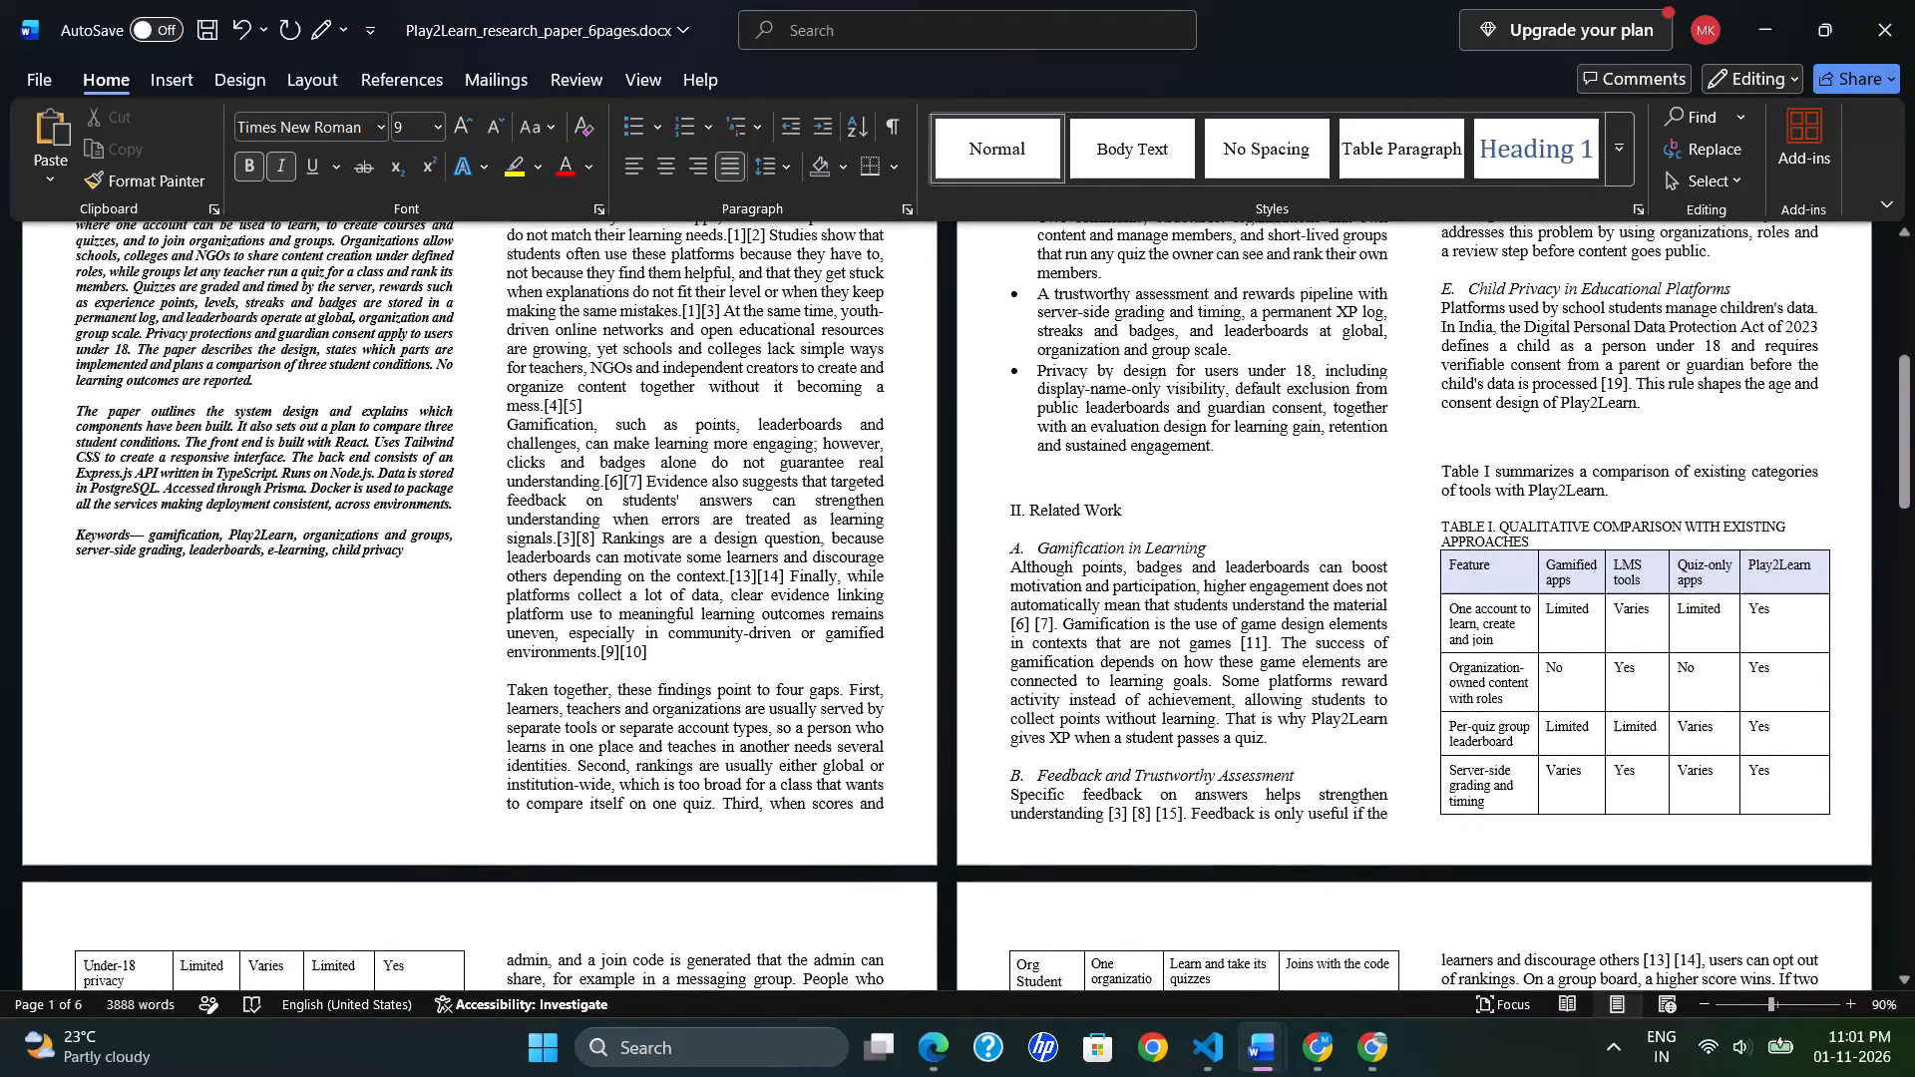
pyautogui.keyDown('ctrl'); pyautogui.scroll(-4, 526, 670); pyautogui.keyUp('ctrl')
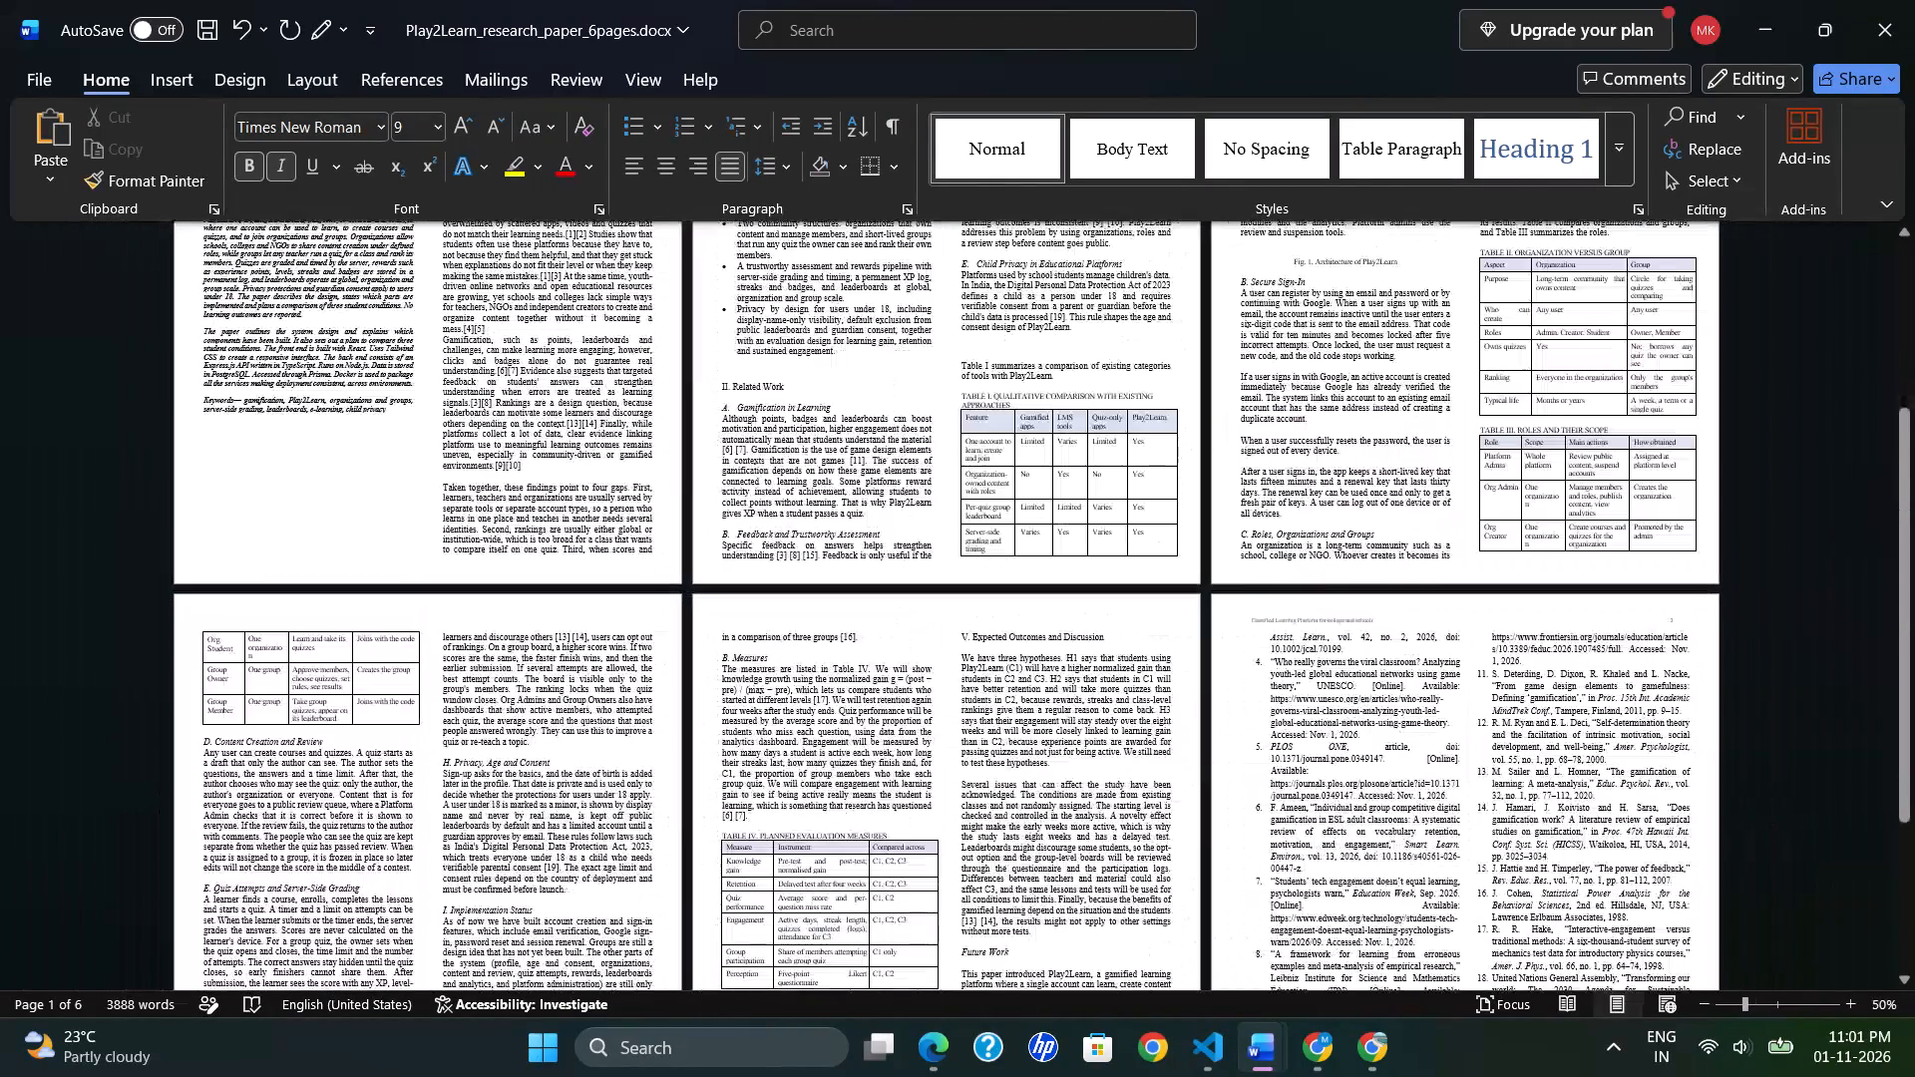
pyautogui.scroll(1, 526, 670)
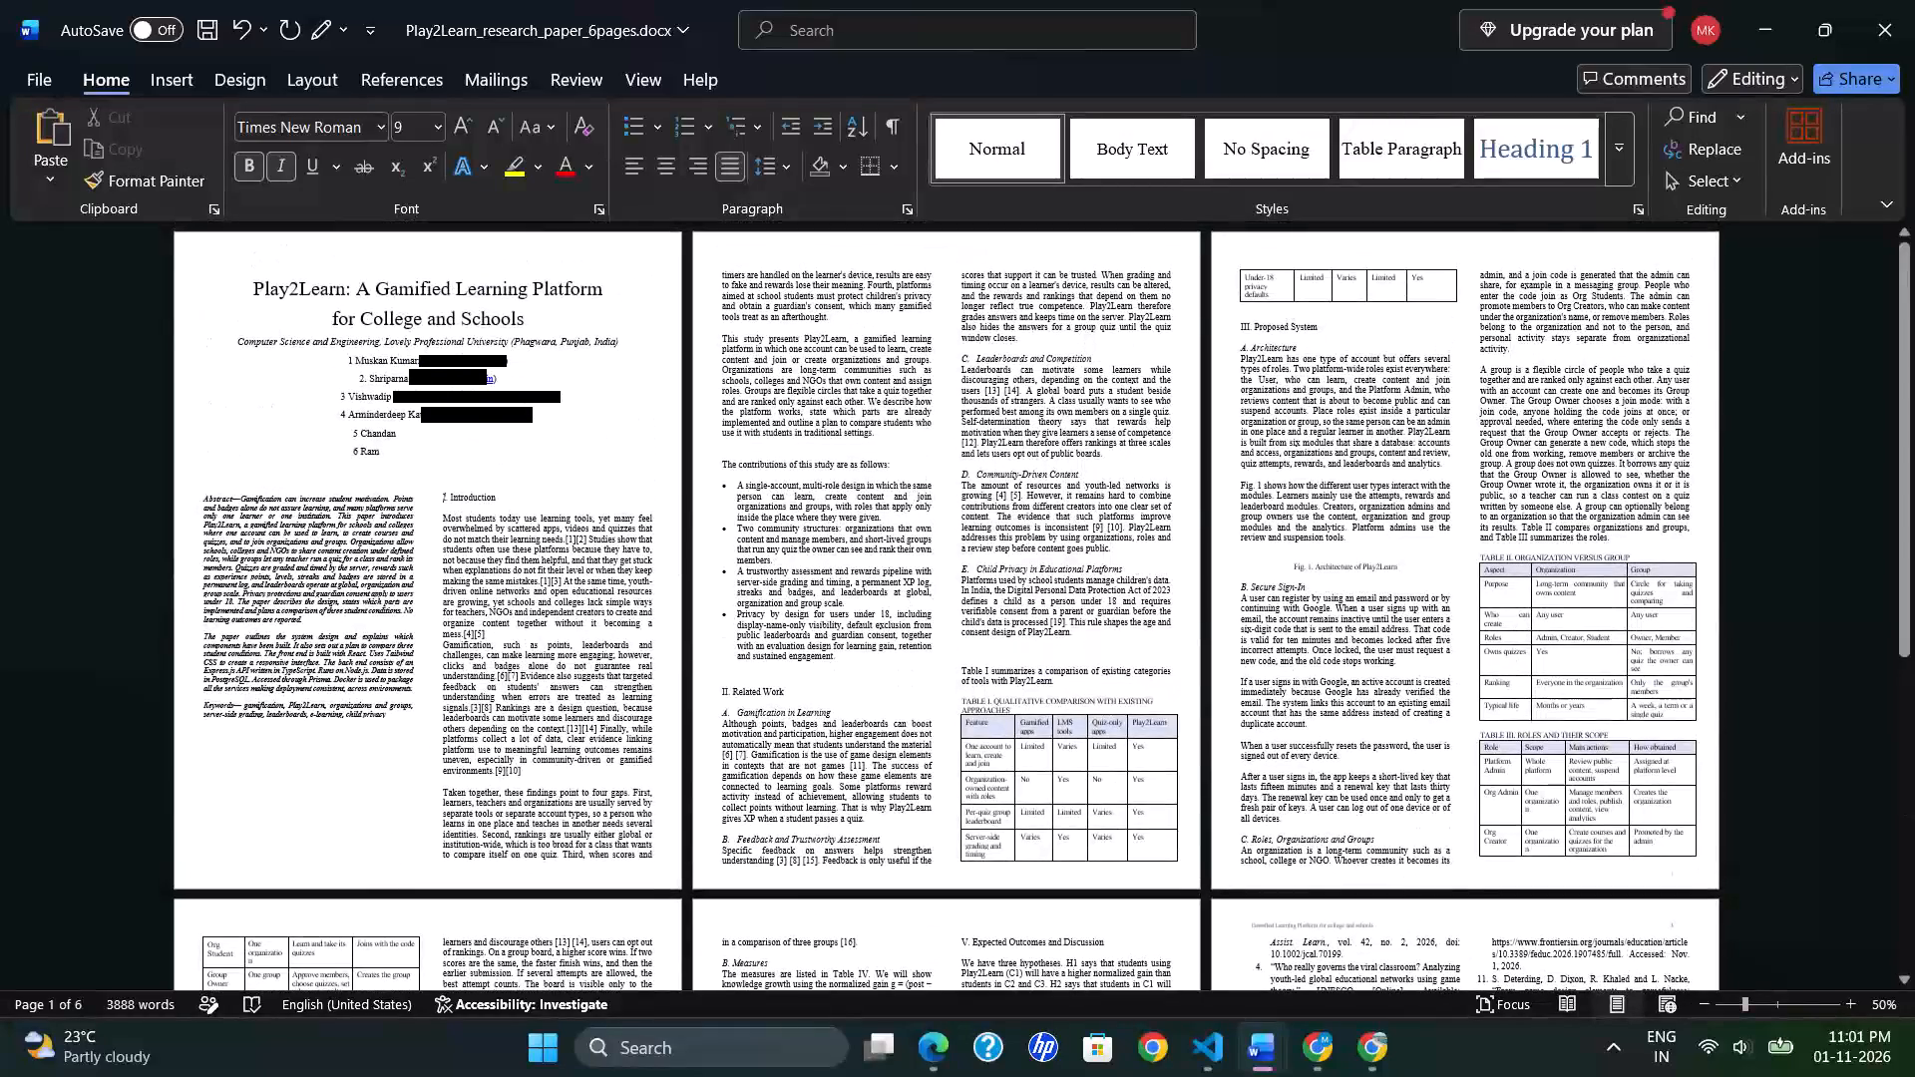
pyautogui.scroll(-3, 526, 670)
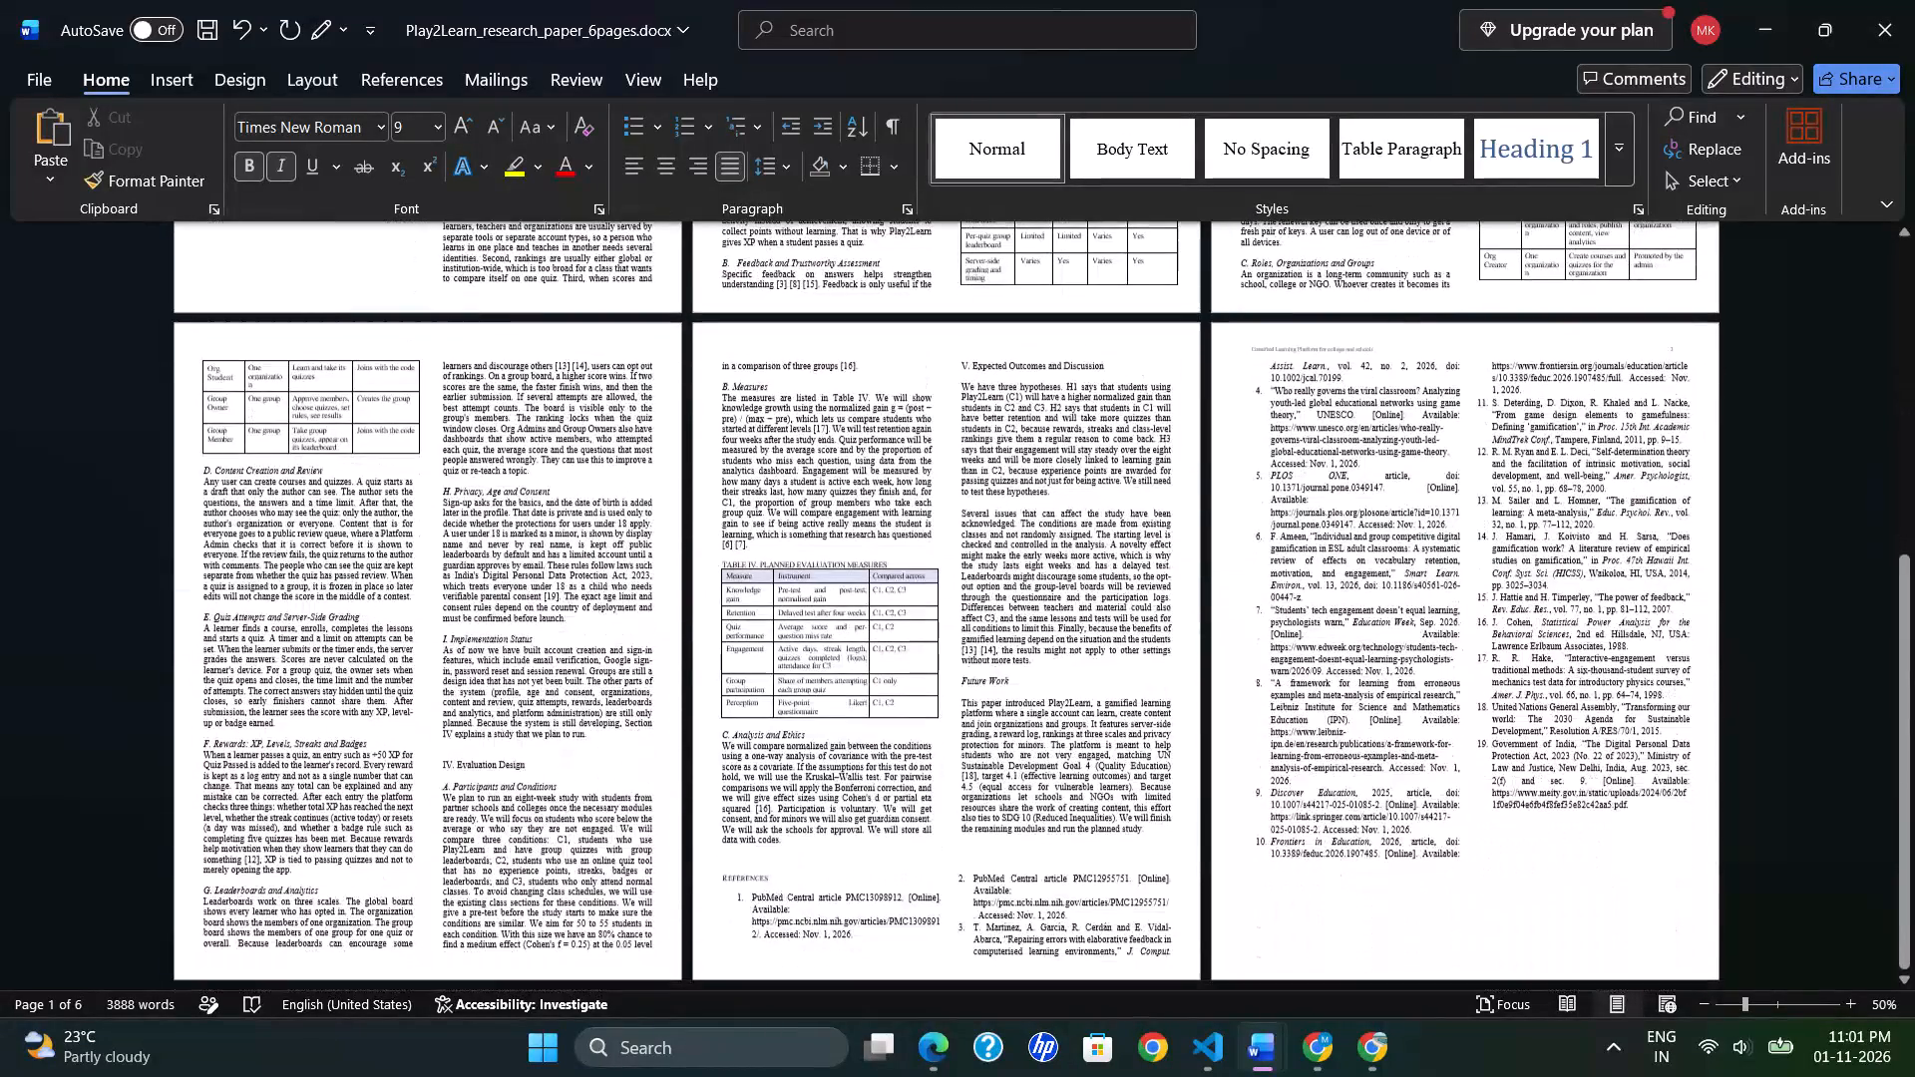
pyautogui.scroll(2, 526, 670)
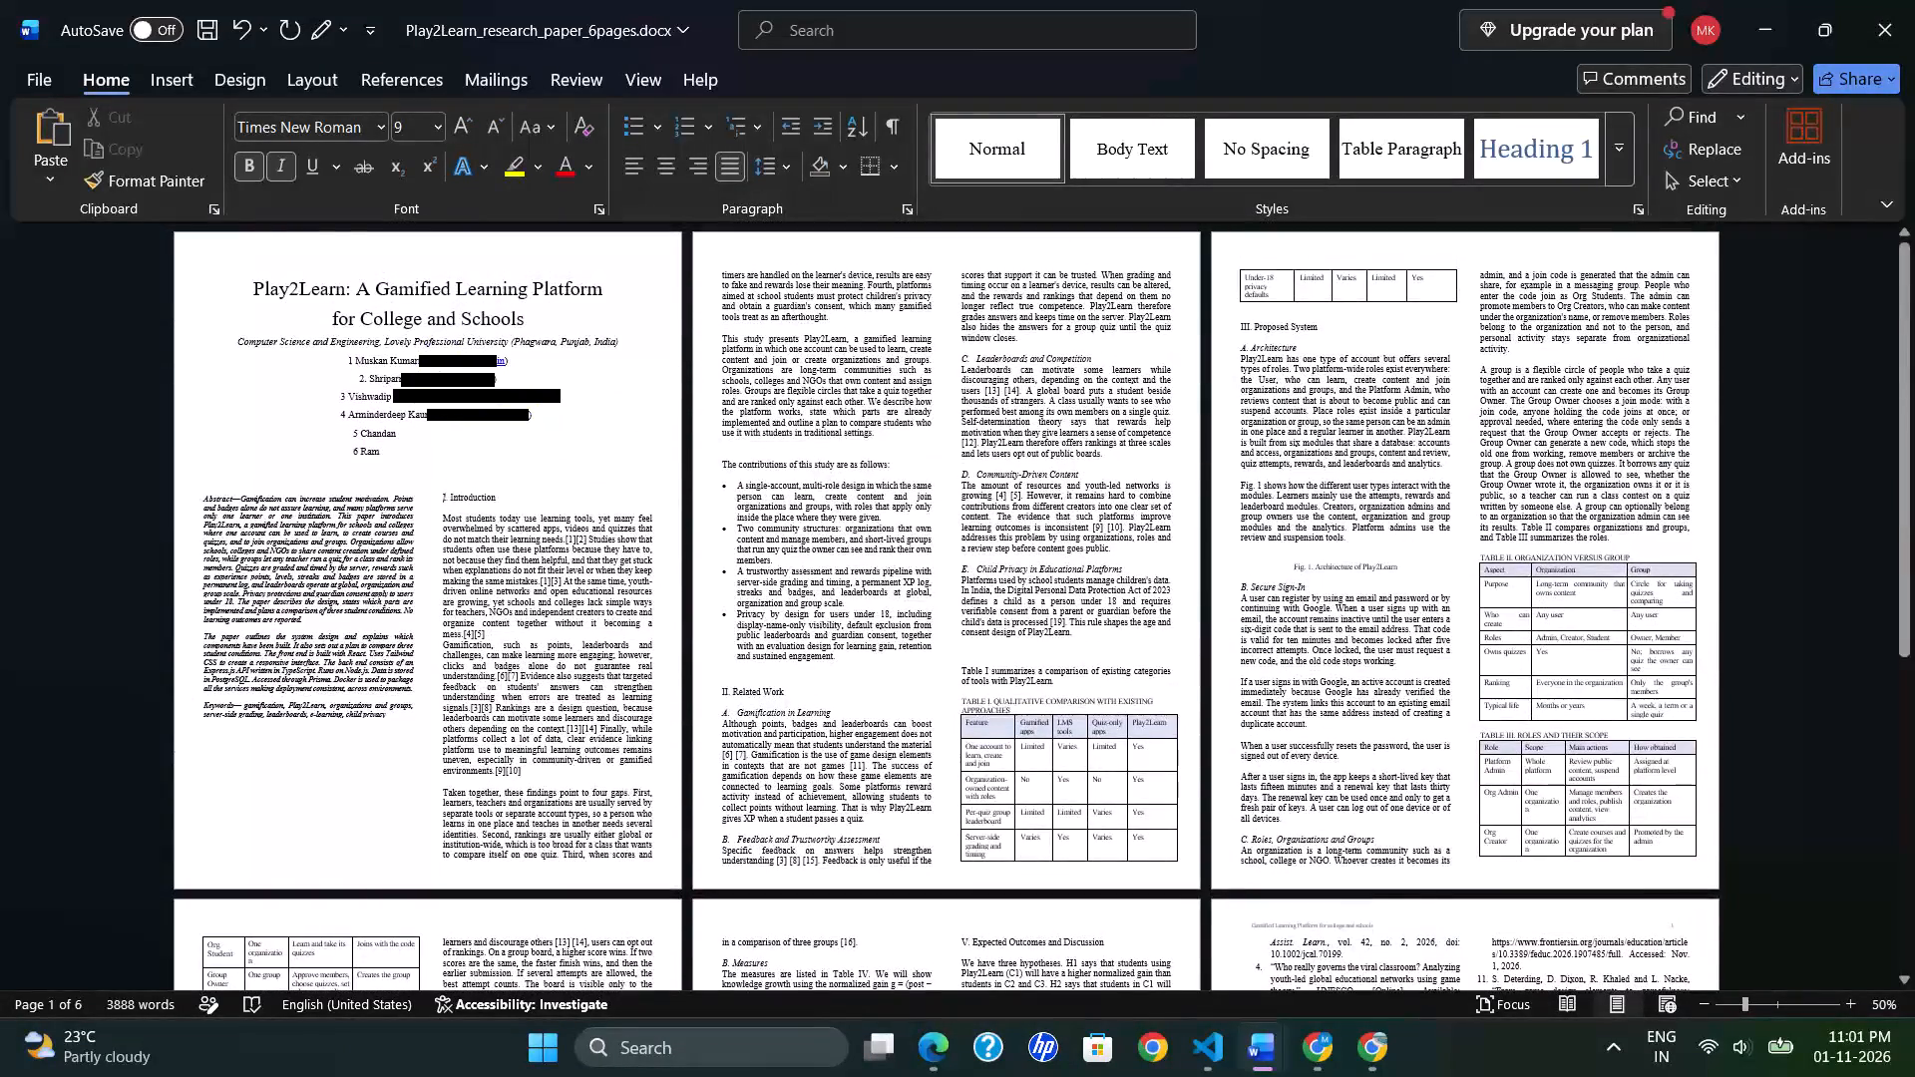
pyautogui.scroll(-10, 526, 670)
pyautogui.scroll(3, 526, 670)
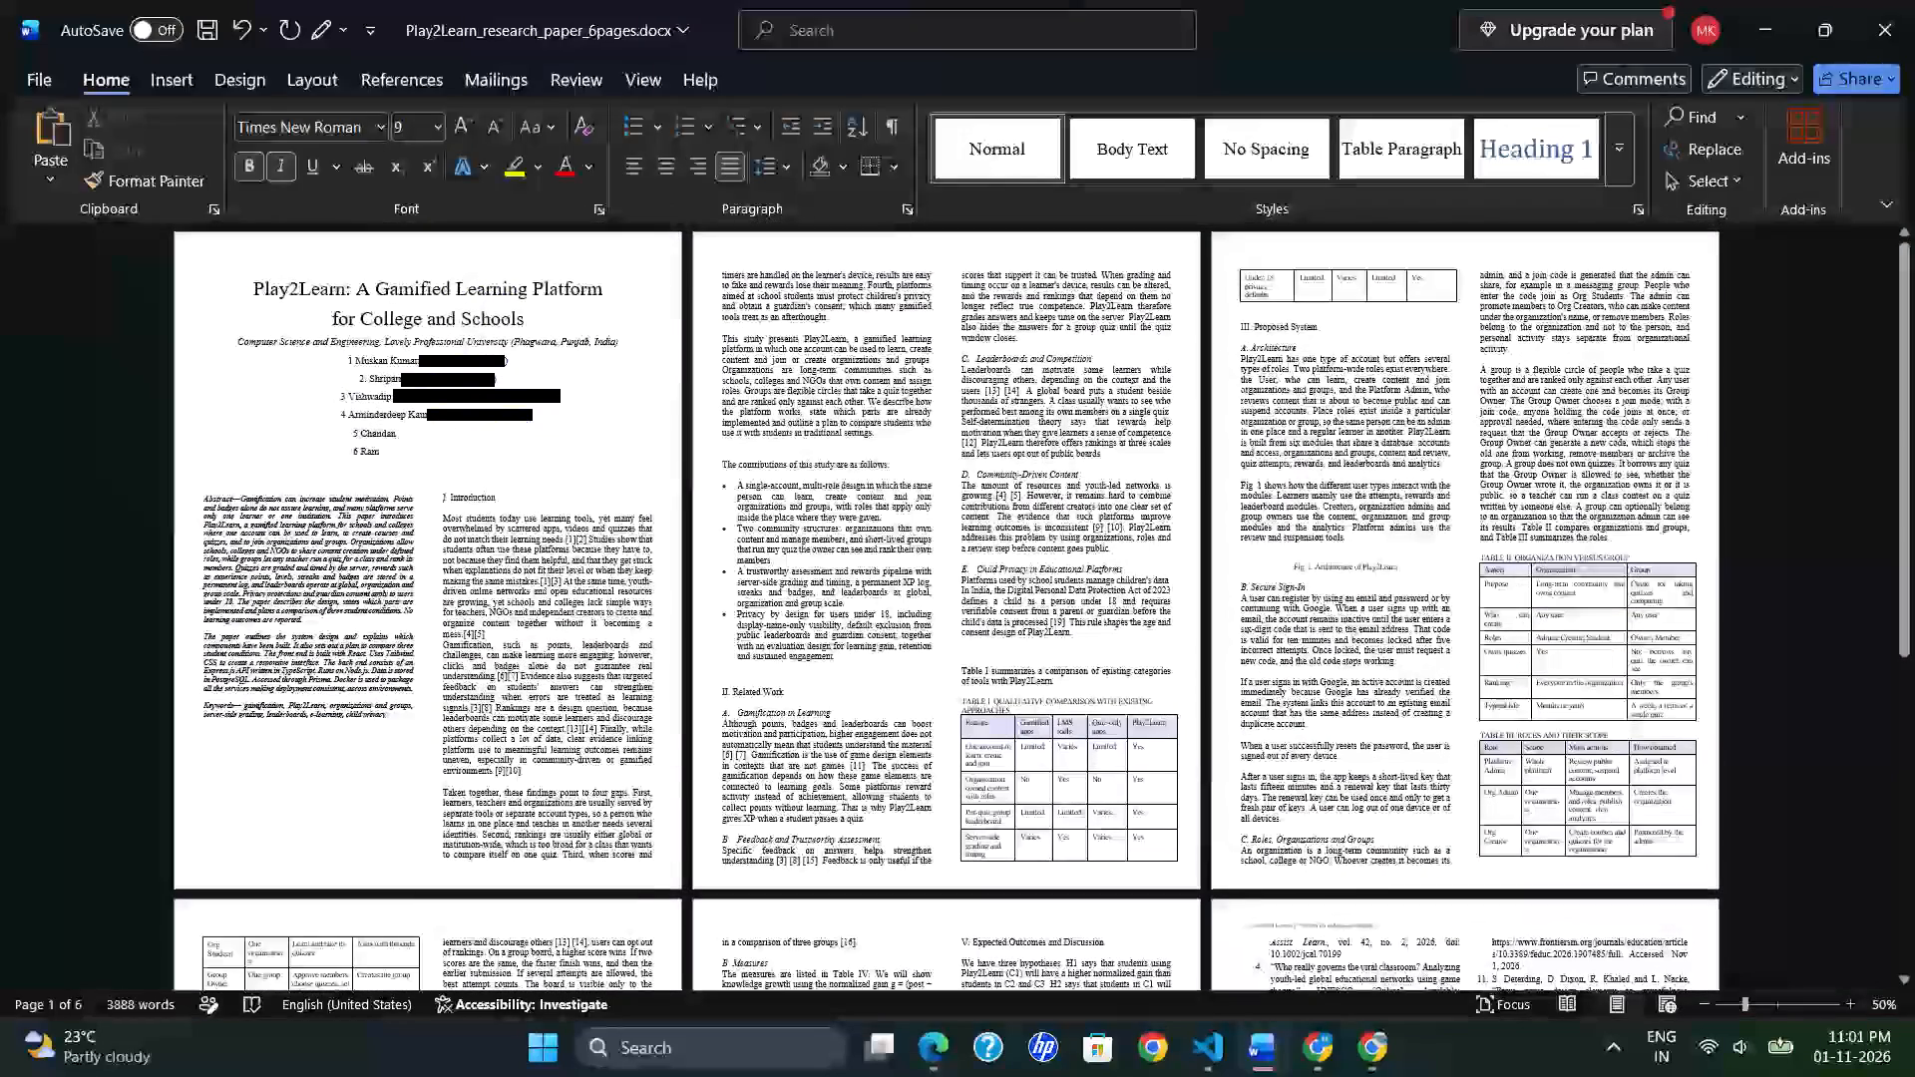
# Save the Play2Learn research paper.
pyautogui.hotkey('ctrl', 's')
pyautogui.hotkey('ctrl', 's')
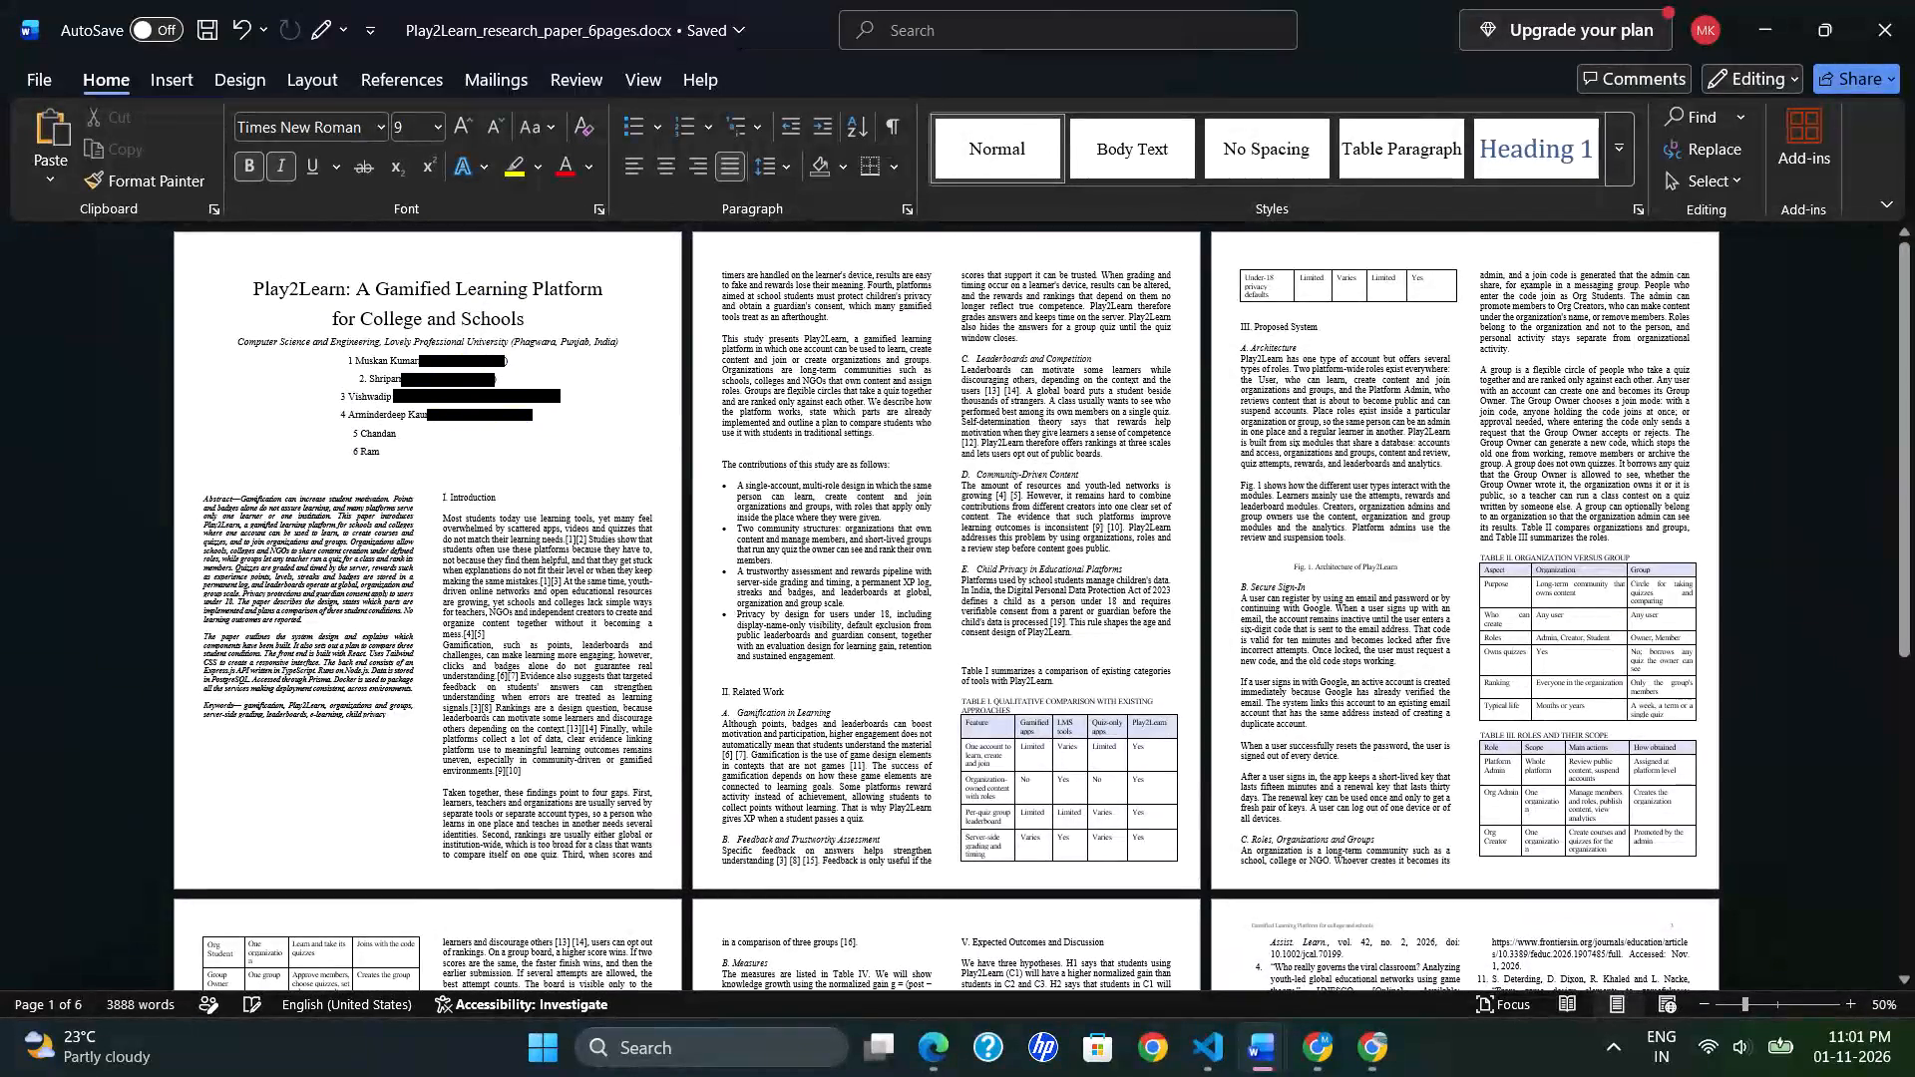
# Look over the saved pages once more and close the Play2Learn paper and the ZeroGPT browser window.
pyautogui.scroll(-1, 377, 753)
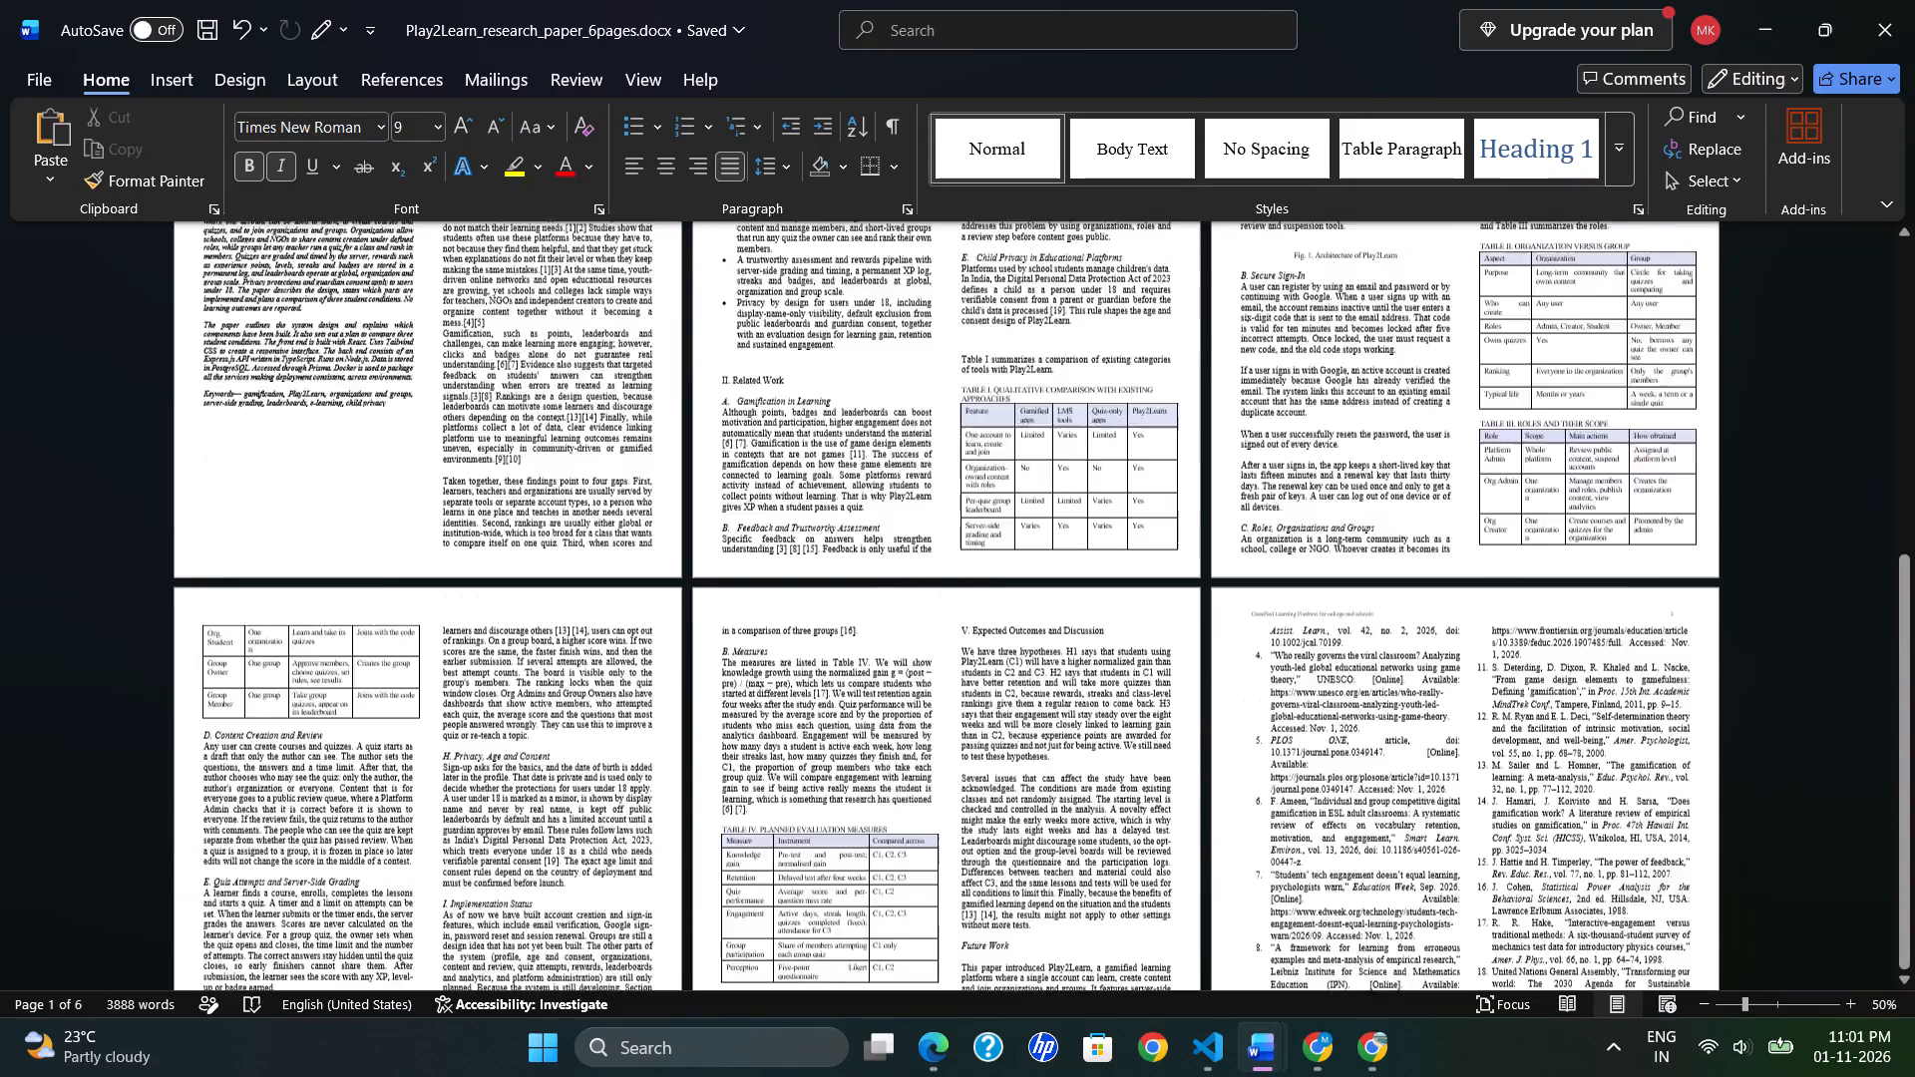
pyautogui.scroll(-1, 377, 753)
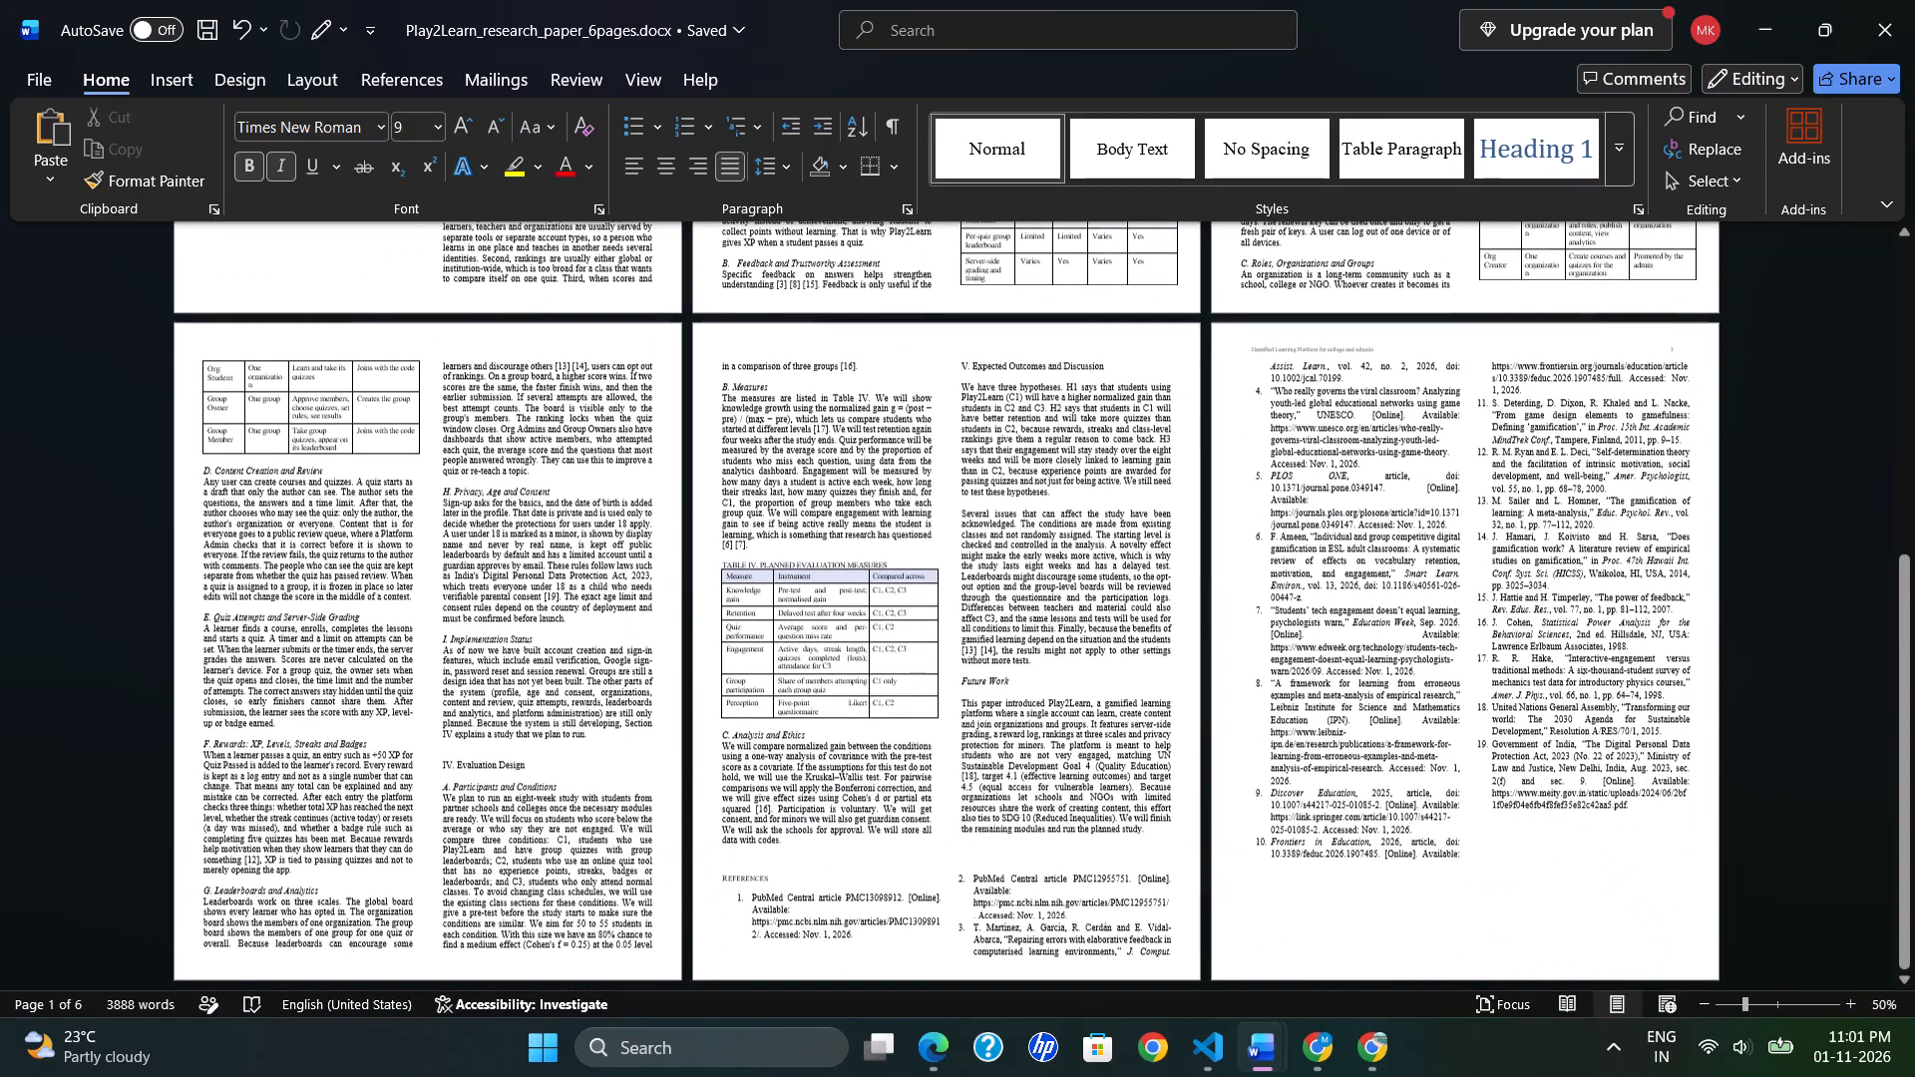
pyautogui.scroll(1, 377, 753)
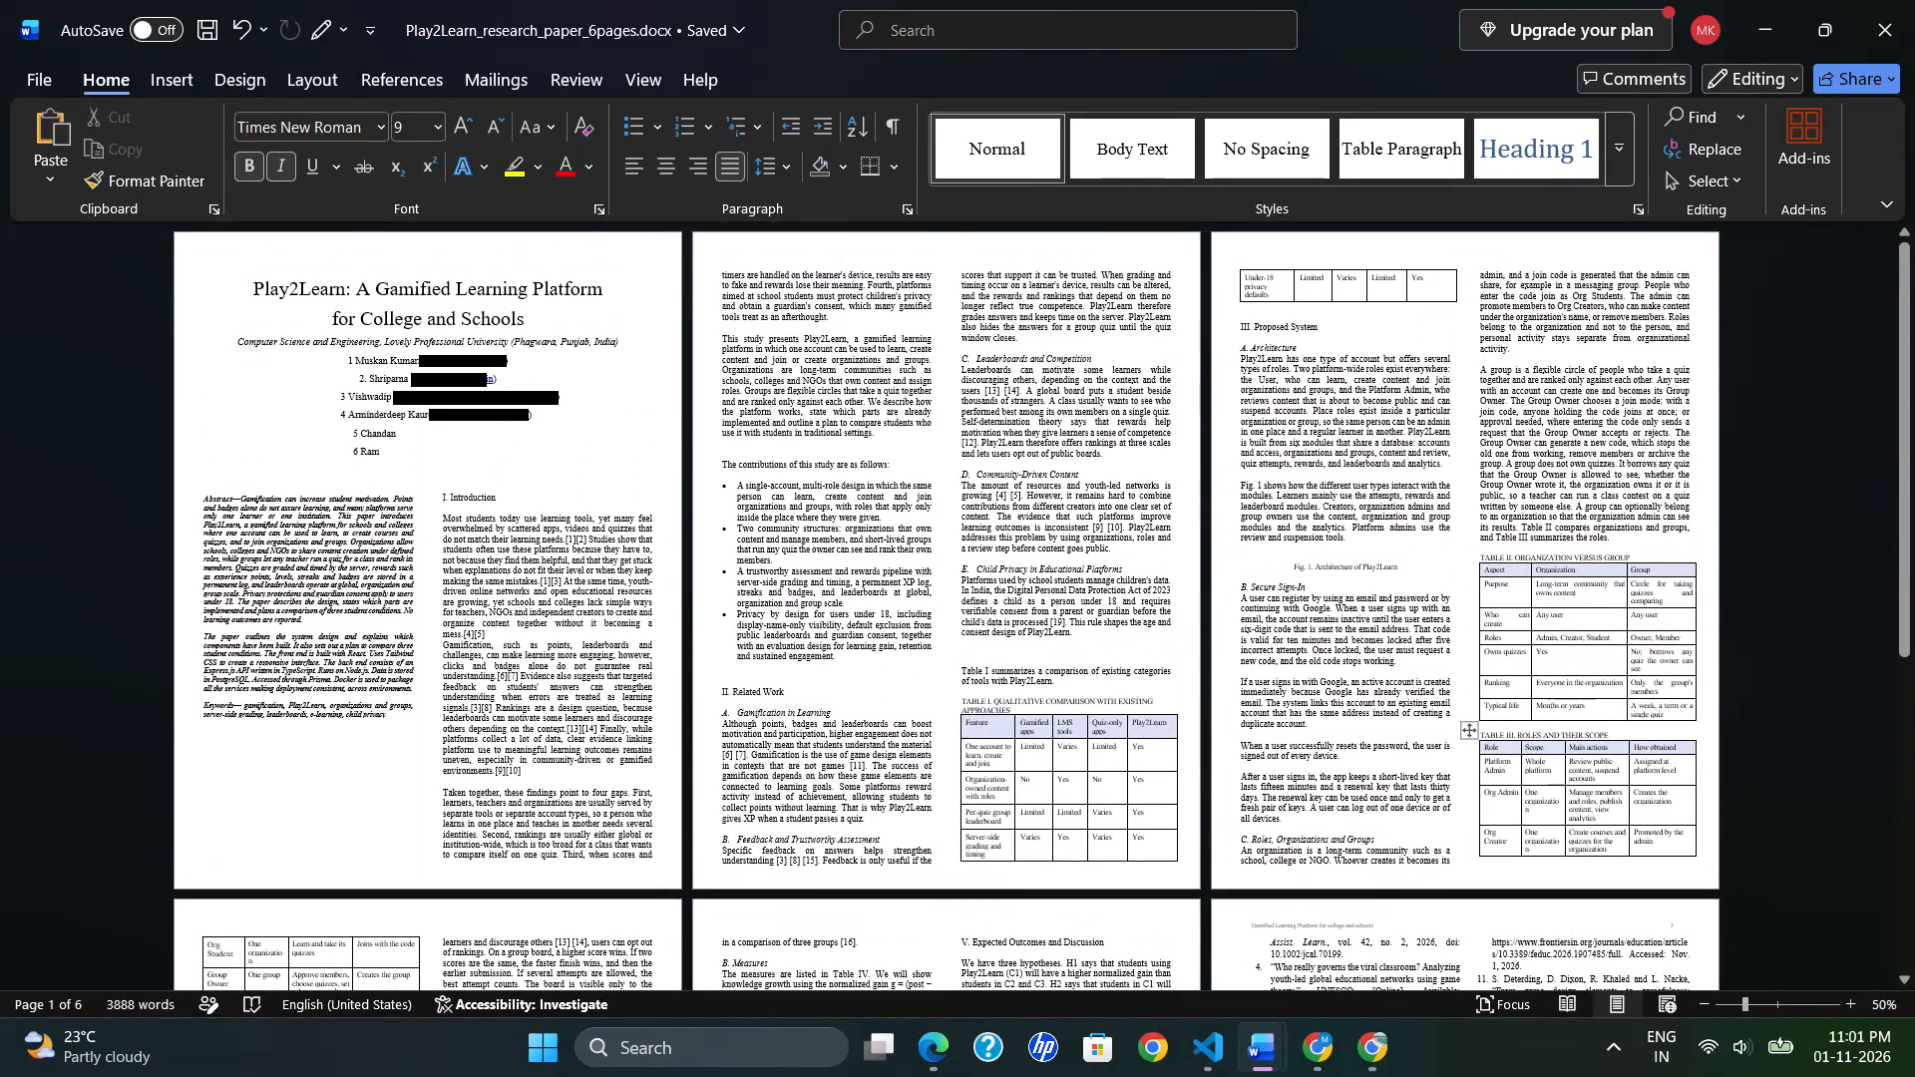
pyautogui.scroll(1, 1220, 496)
pyautogui.click(1914, 2)
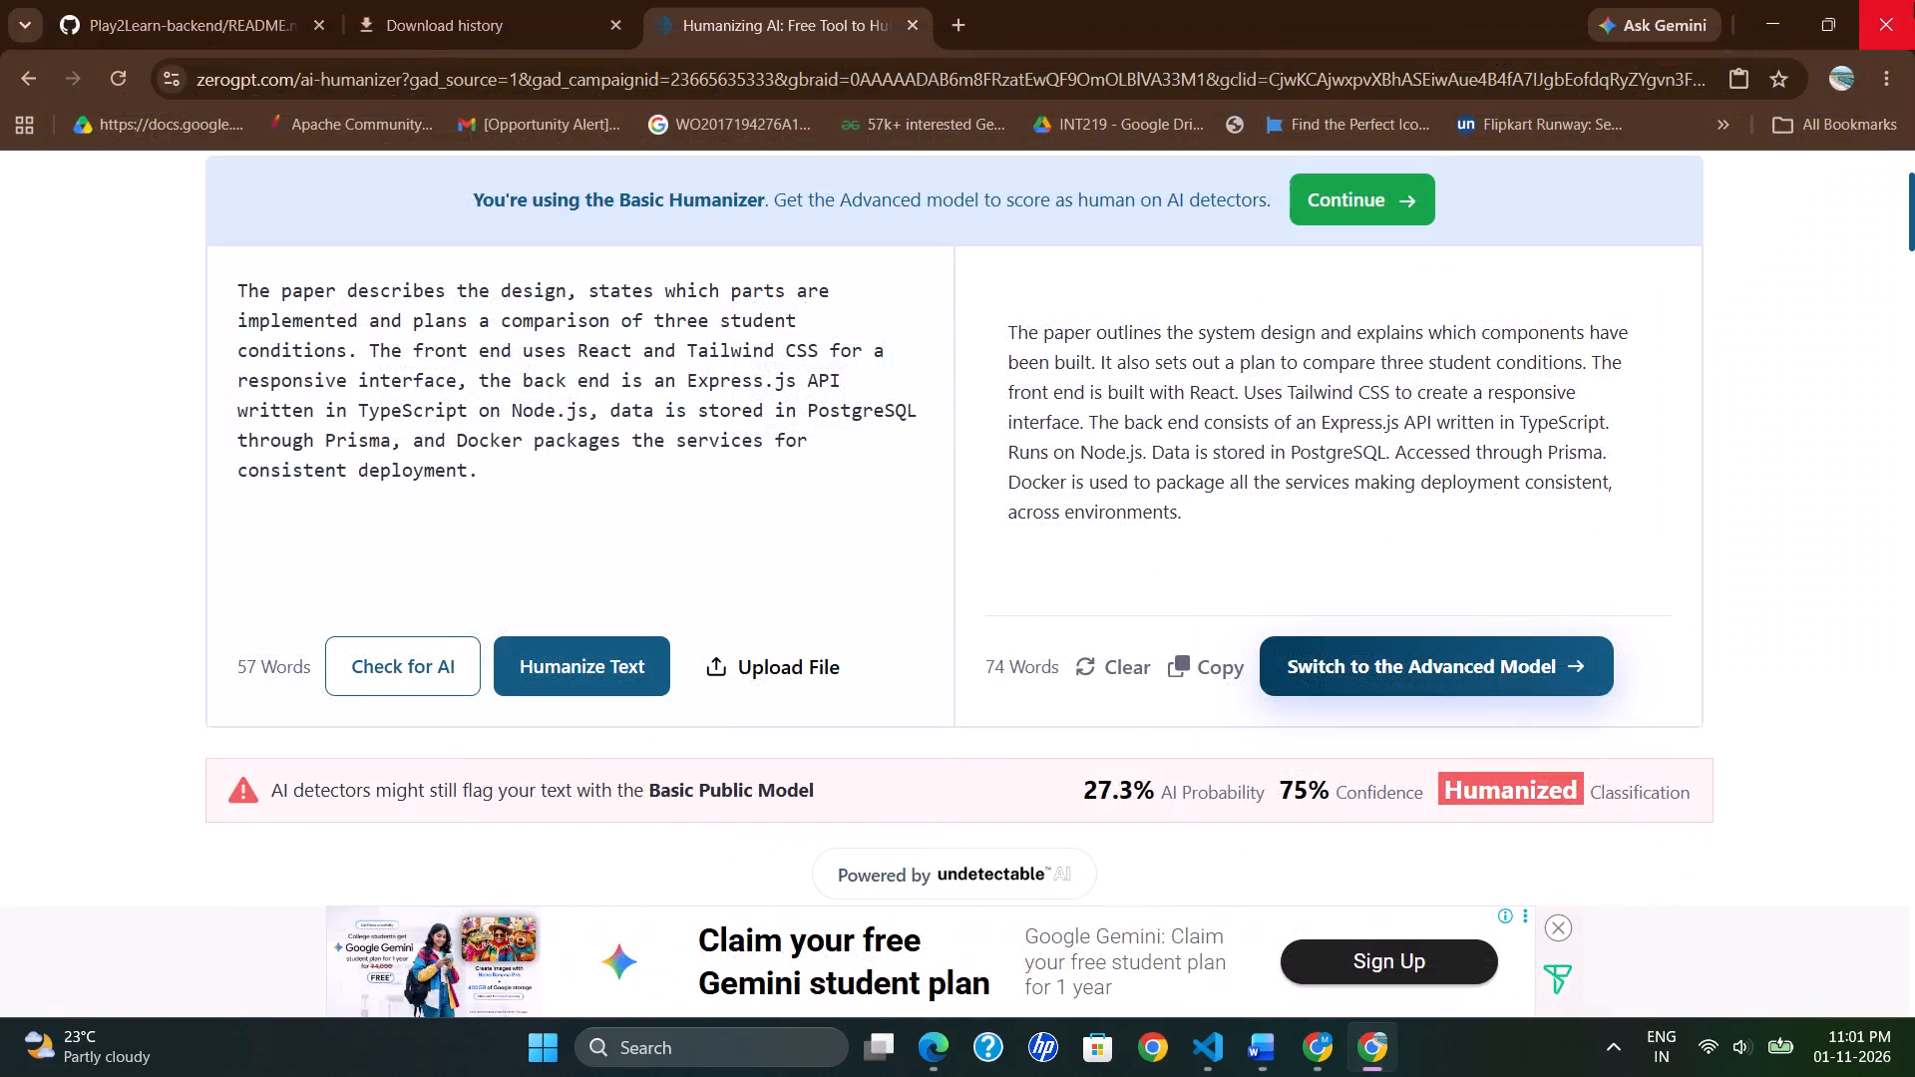
pyautogui.click(1914, 2)
# Close the GamifiedEnvironmentalEducationPlatform document without saving its changes.
pyautogui.click(1914, 2)
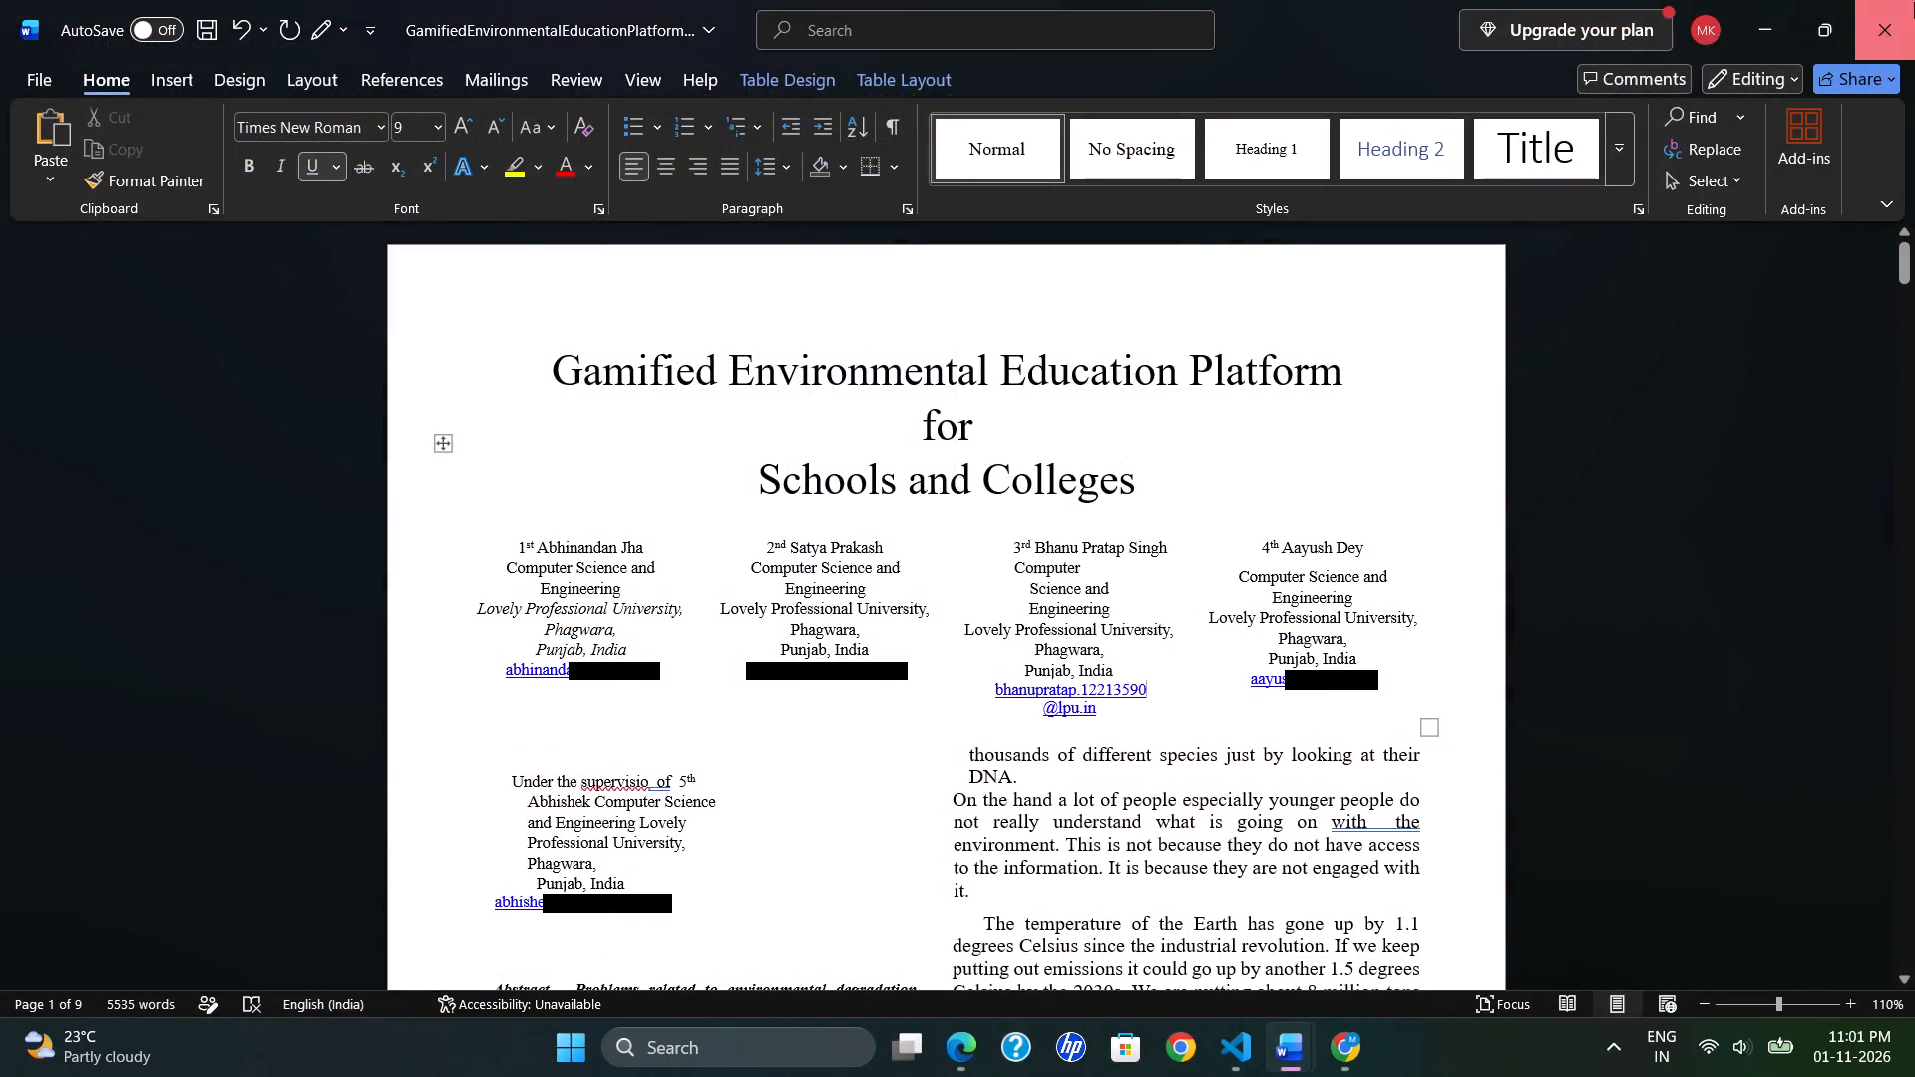
pyautogui.click(1061, 711)
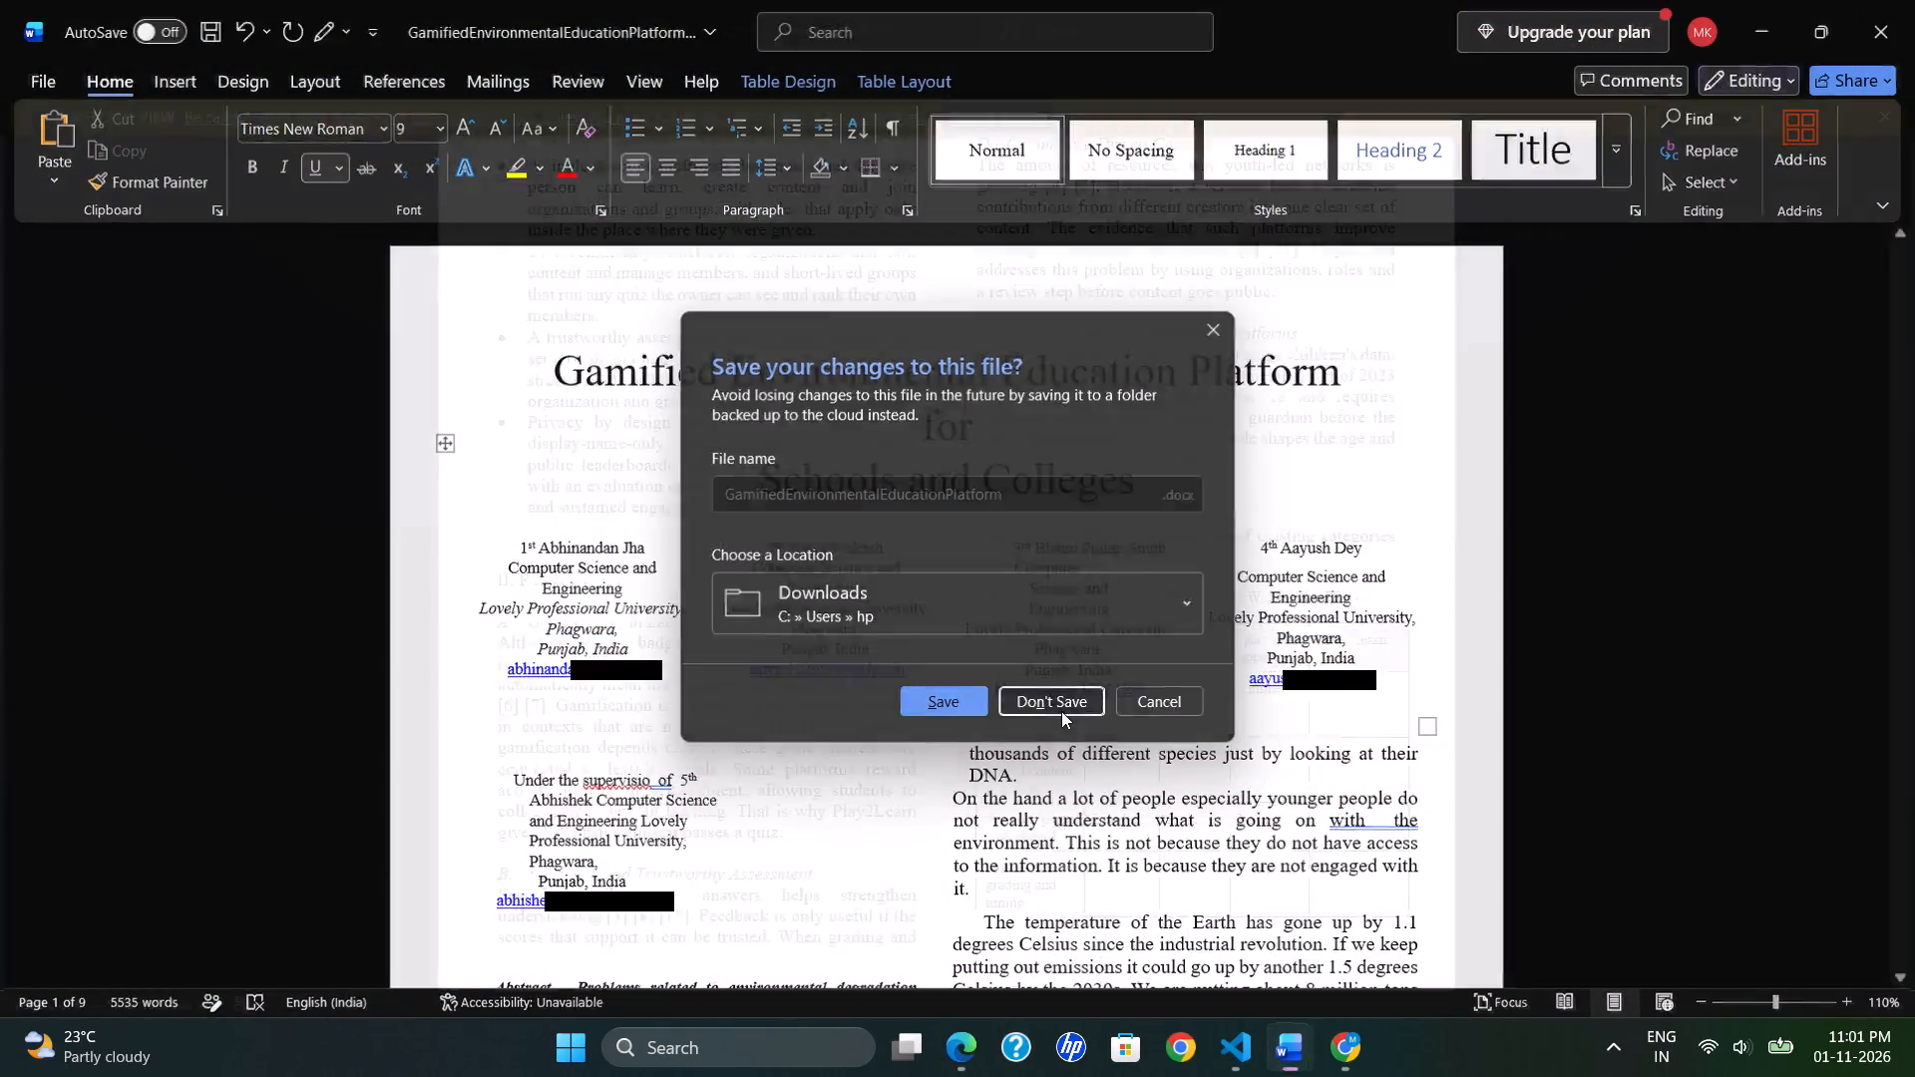
# Close the protected-view copy of the Play2Learn paper and the remaining Chrome and Visual Studio Code windows.
pyautogui.scroll(3, 1060, 669)
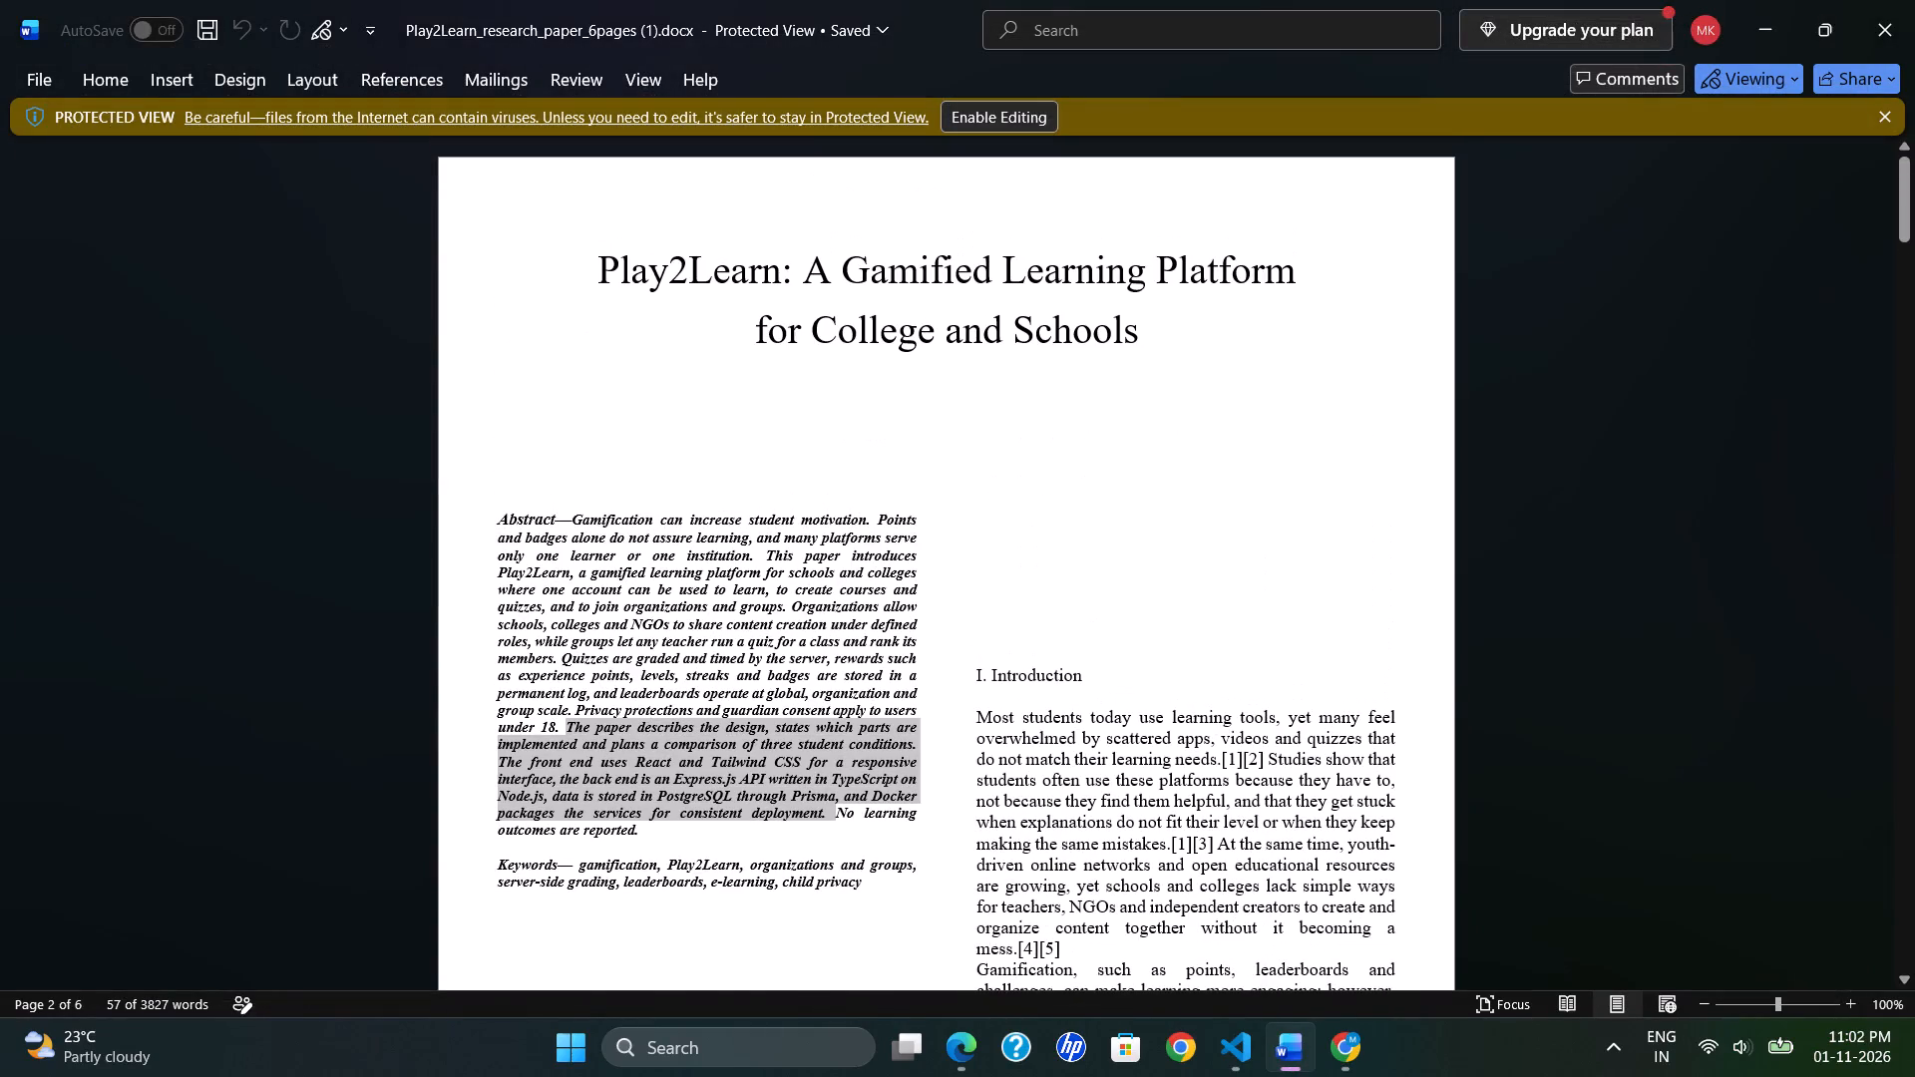
pyautogui.scroll(1, 1060, 669)
pyautogui.tripleClick(1914, 4)
pyautogui.click(1914, 4)
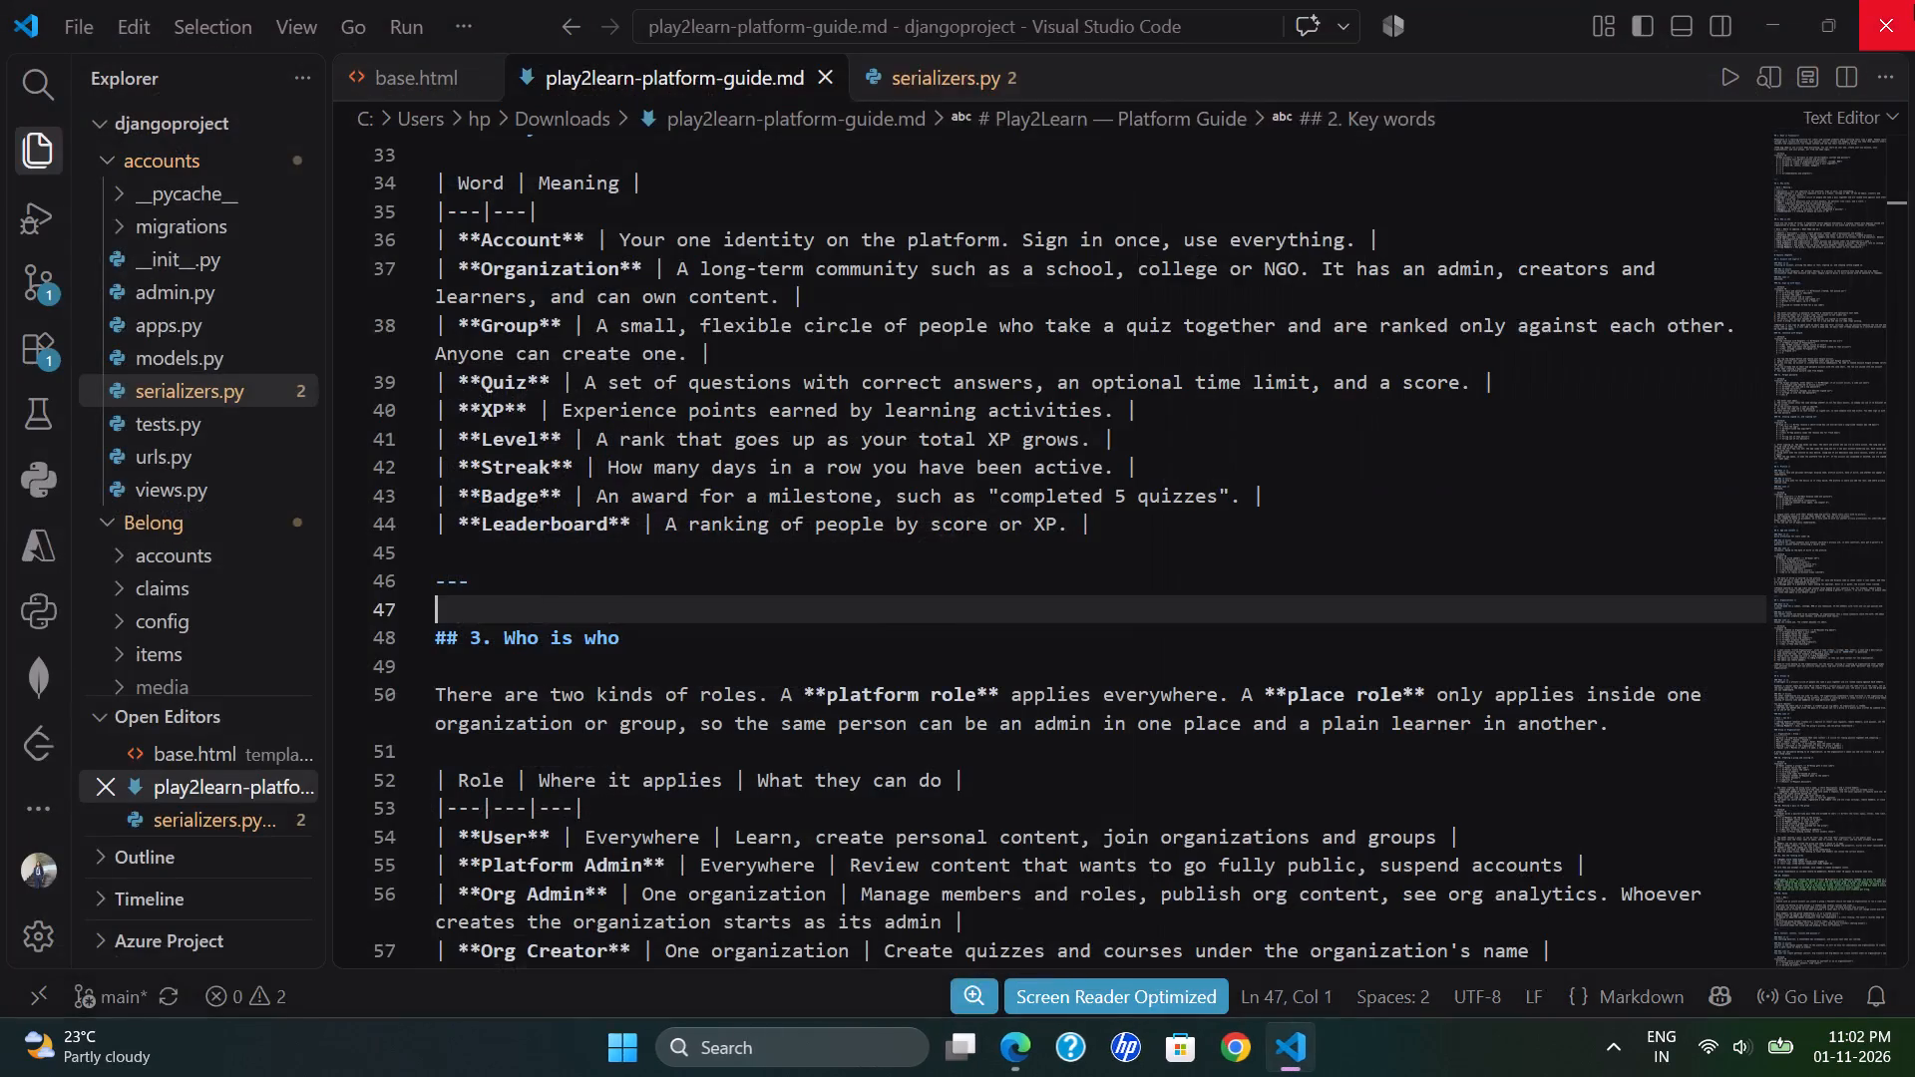
pyautogui.tripleClick(1914, 4)
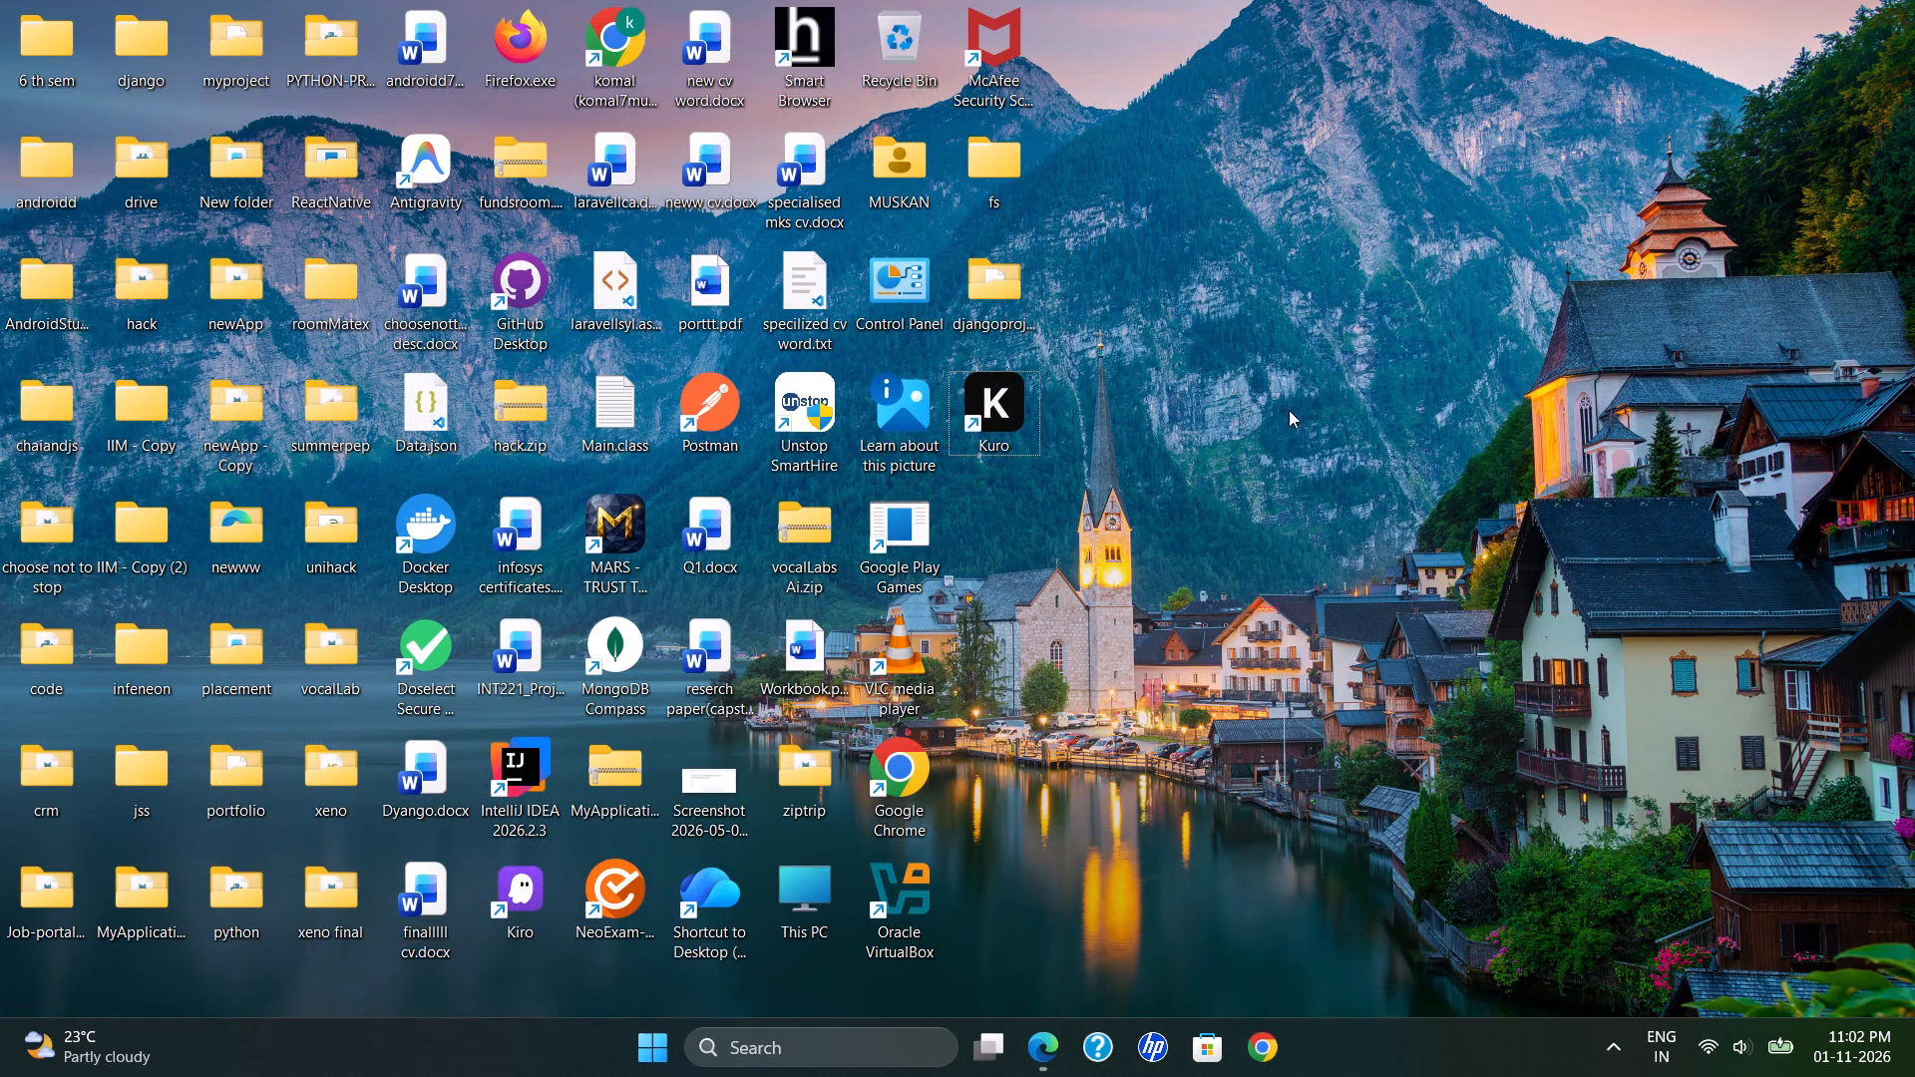
# Refresh the Windows desktop.
pyautogui.rightClick(1305, 405)
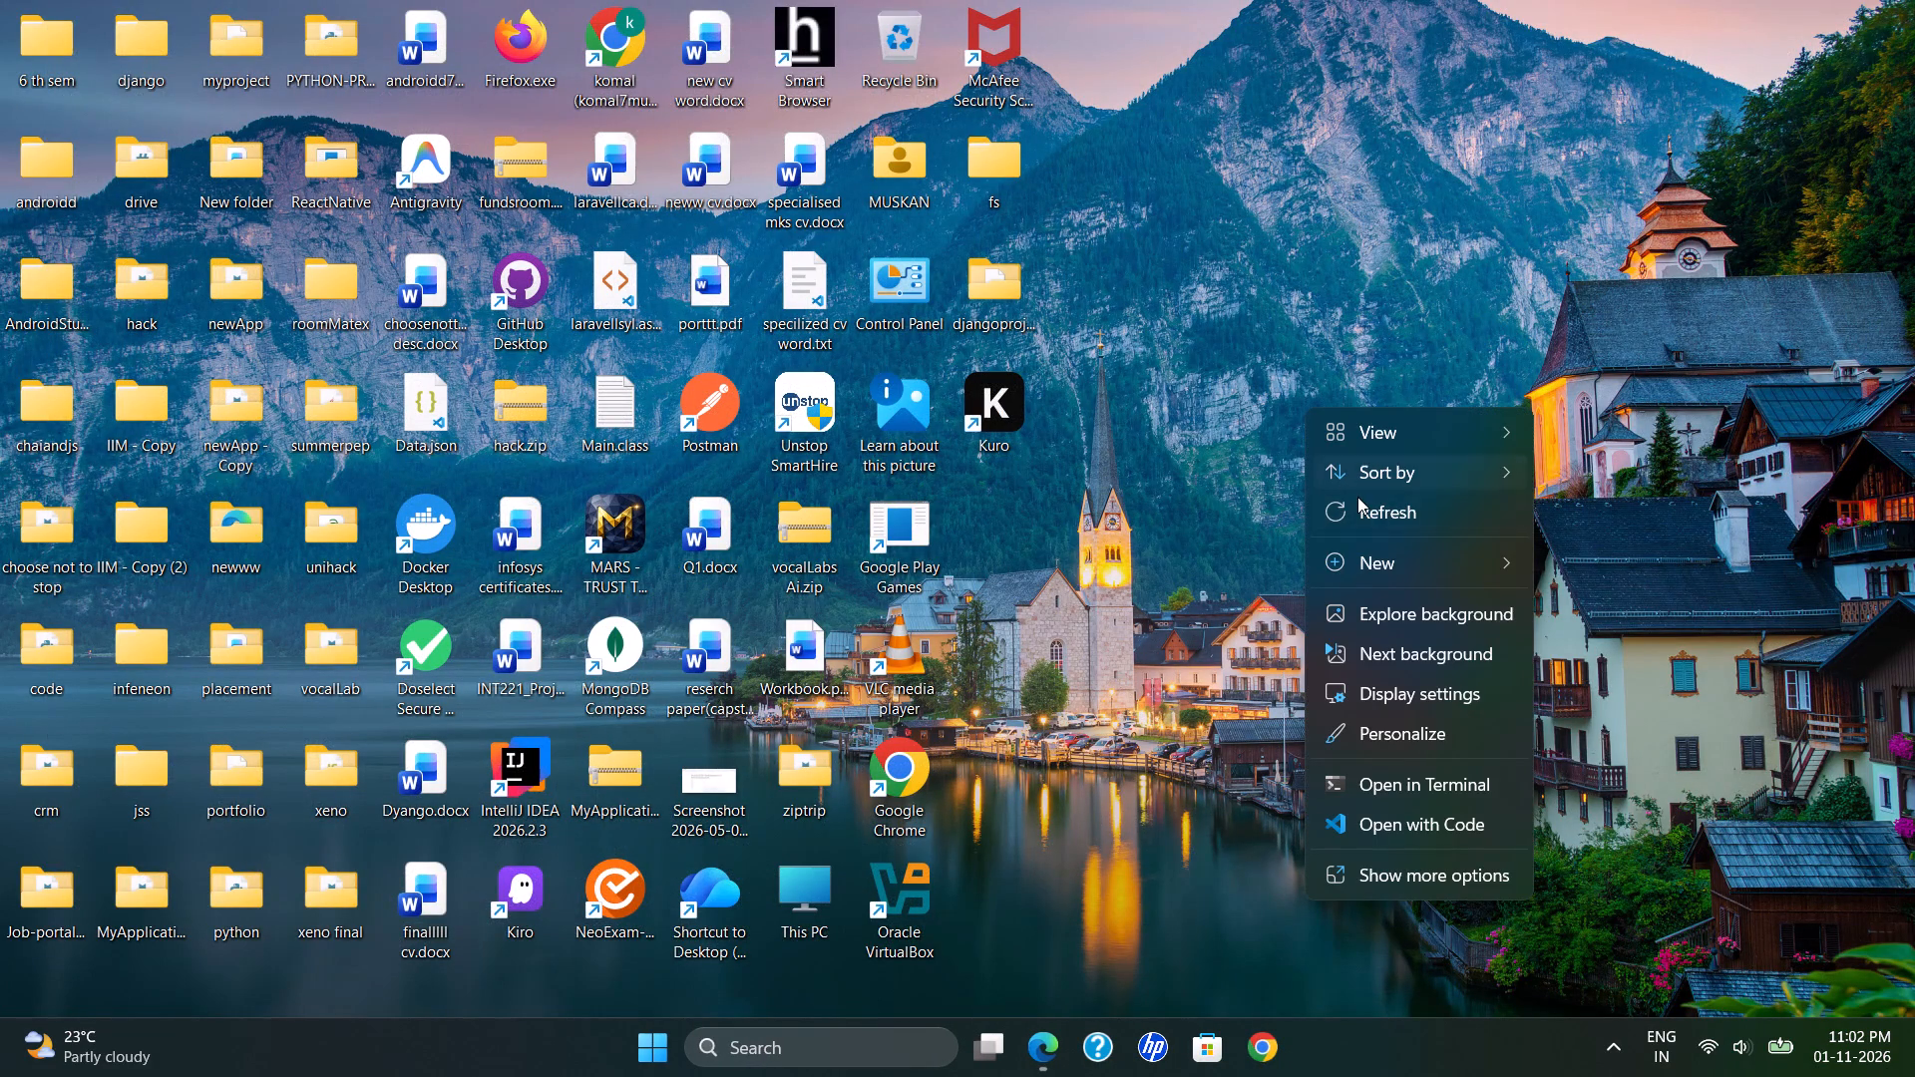
pyautogui.click(1357, 497)
# Launch Kuro from the desktop.
pyautogui.doubleClick(989, 412)
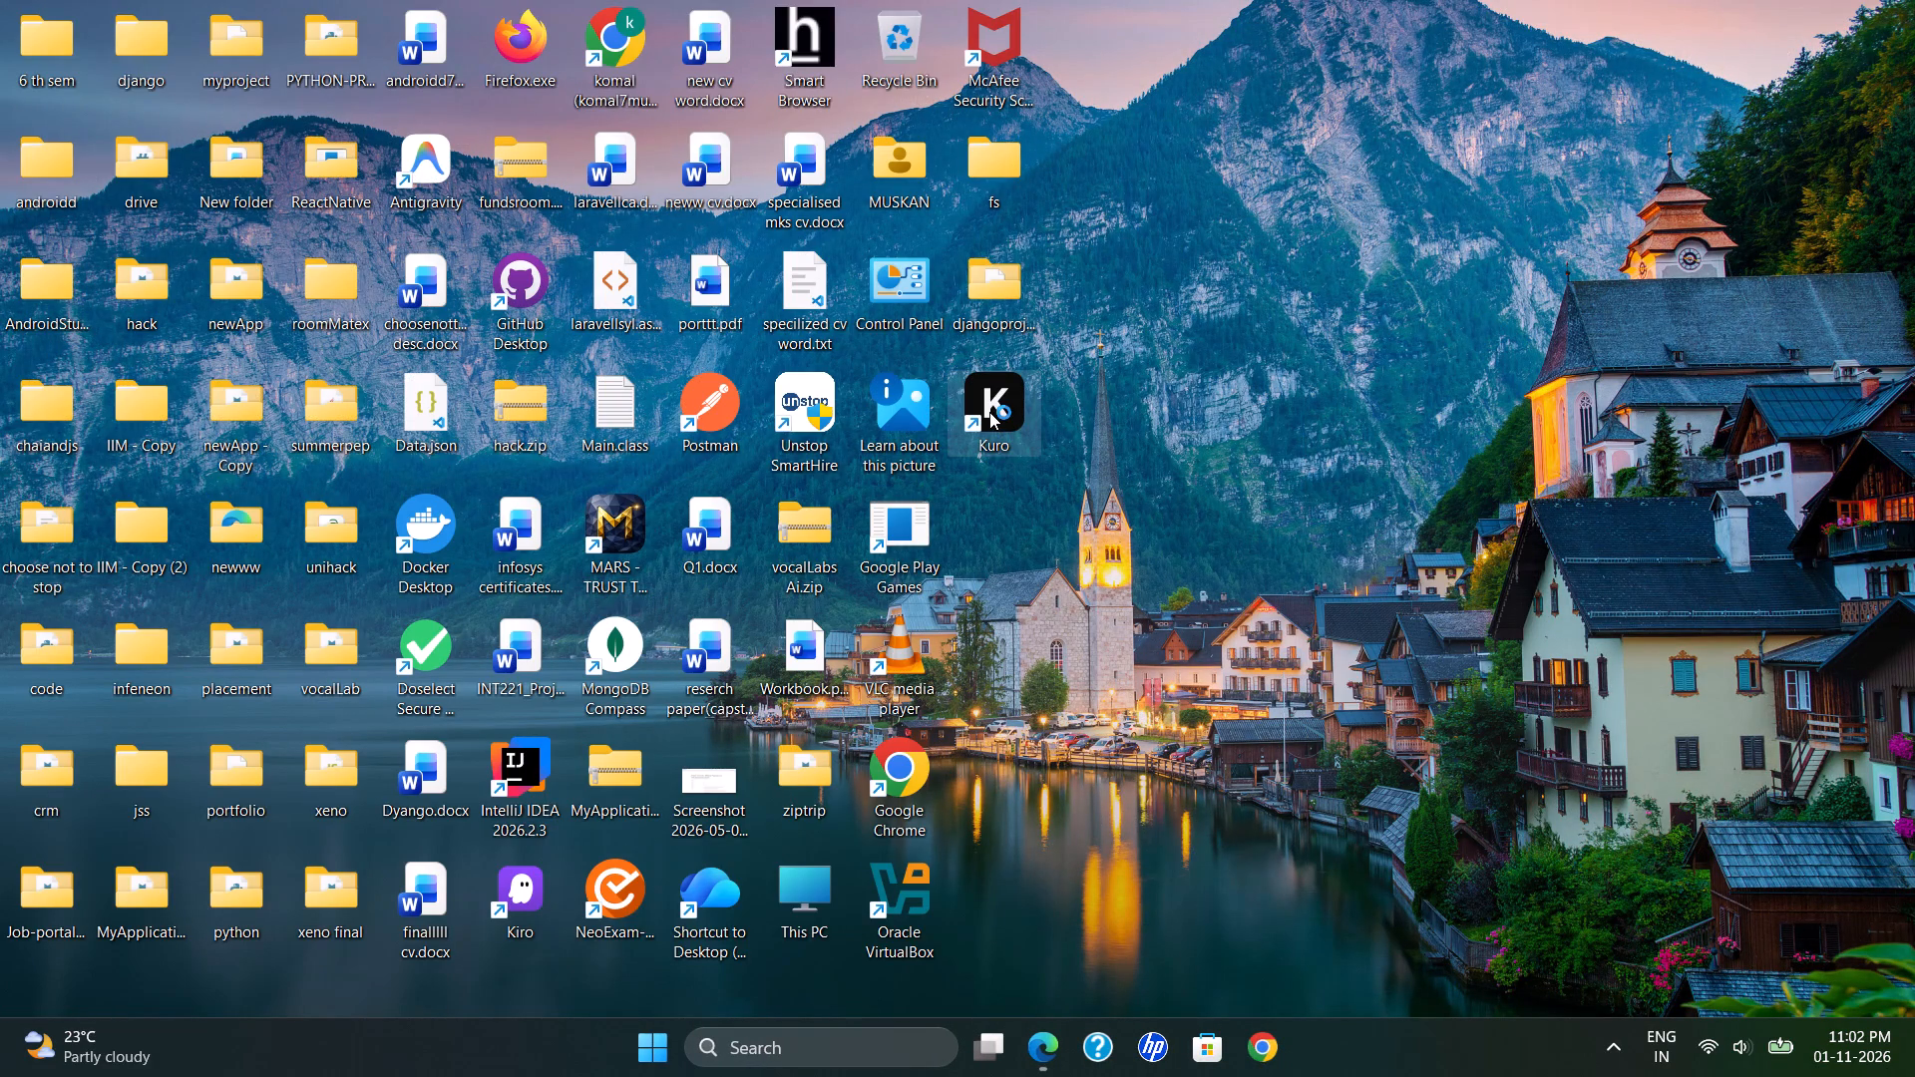